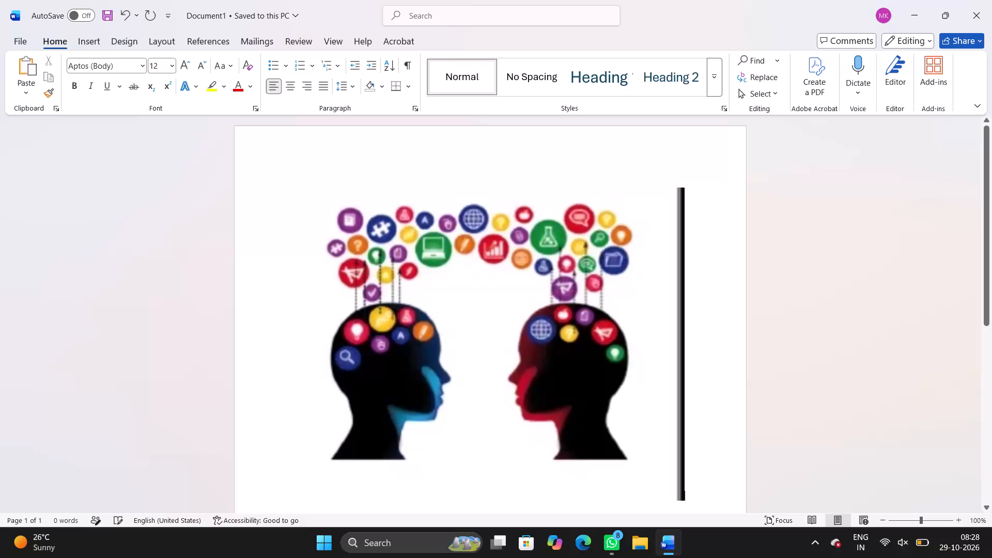
Shrink the picture of the two facing heads to about half the page width, keeping its proportions roughly the same.
{"action": "left_click", "coordinate": [541, 404]}
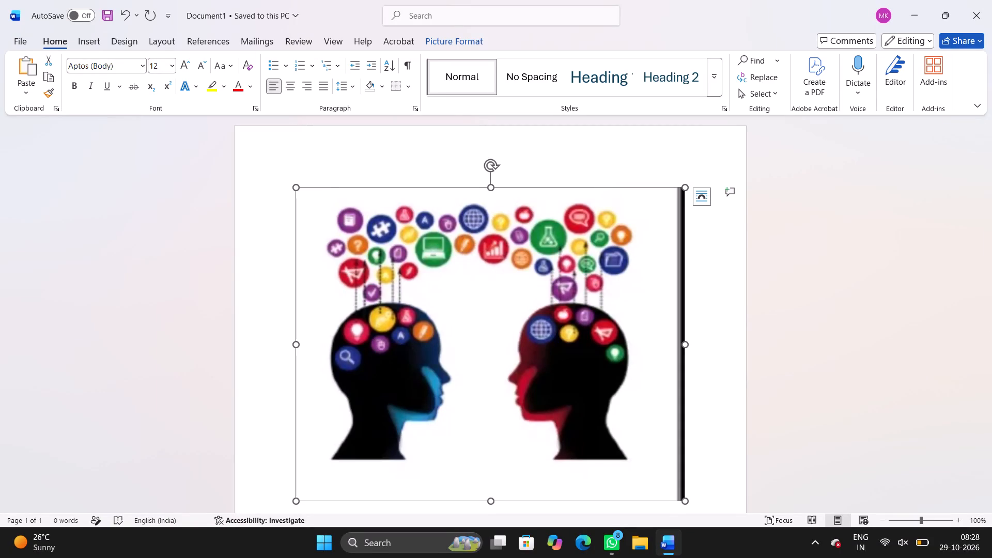
{"action": "left_click_drag", "start_coordinate": [684, 501], "coordinate": [658, 473]}
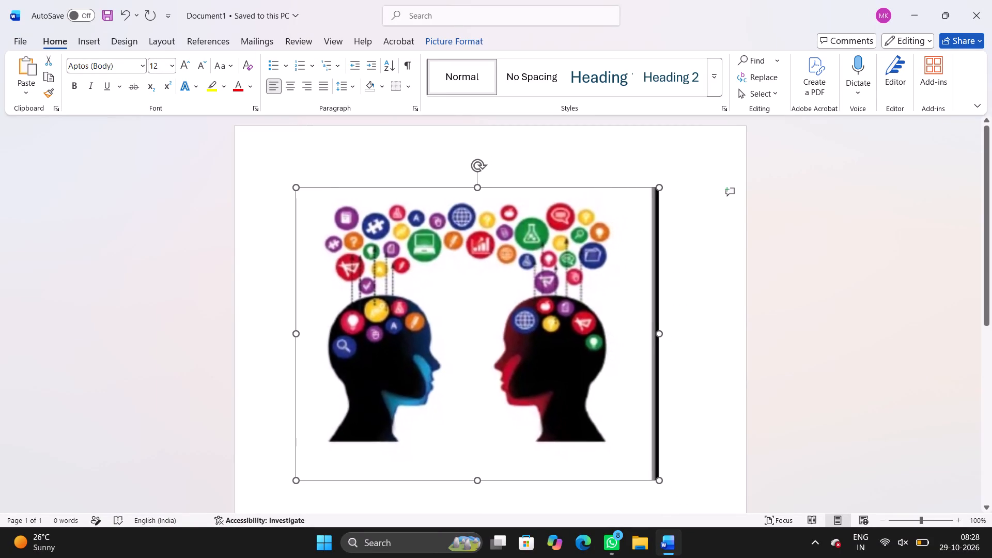
{"action": "left_click_drag", "start_coordinate": [658, 473], "coordinate": [653, 468]}
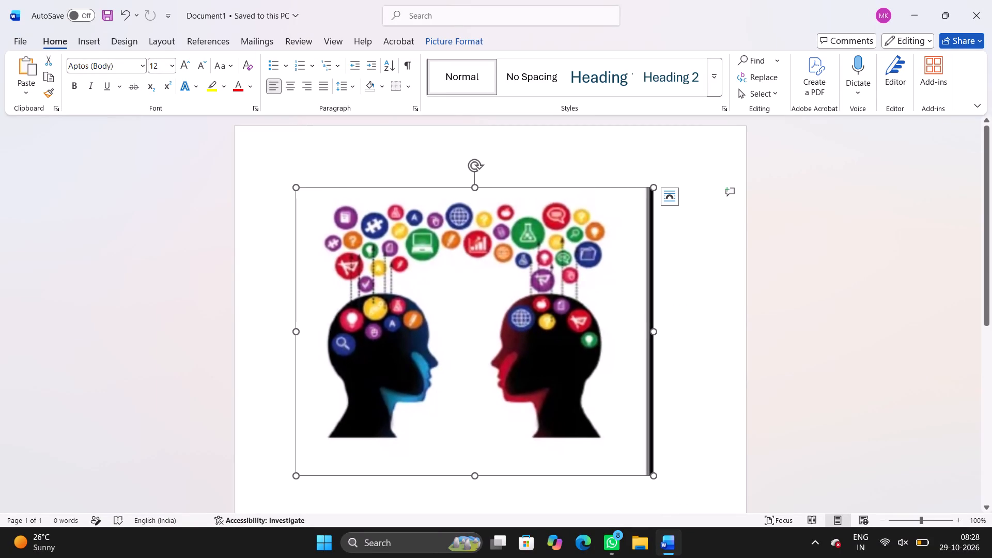
{"action": "left_click_drag", "start_coordinate": [654, 332], "coordinate": [660, 338]}
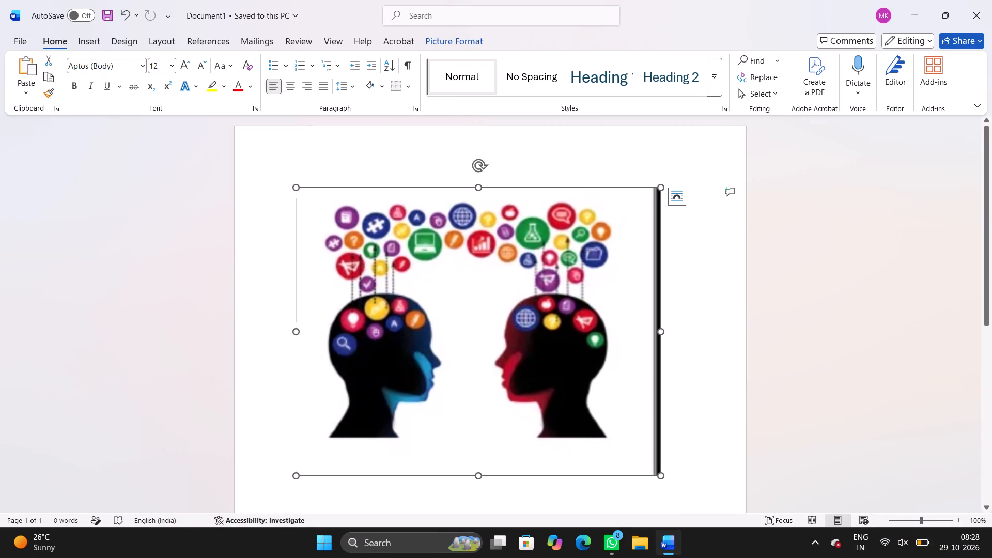
{"action": "left_click_drag", "start_coordinate": [660, 476], "coordinate": [614, 416]}
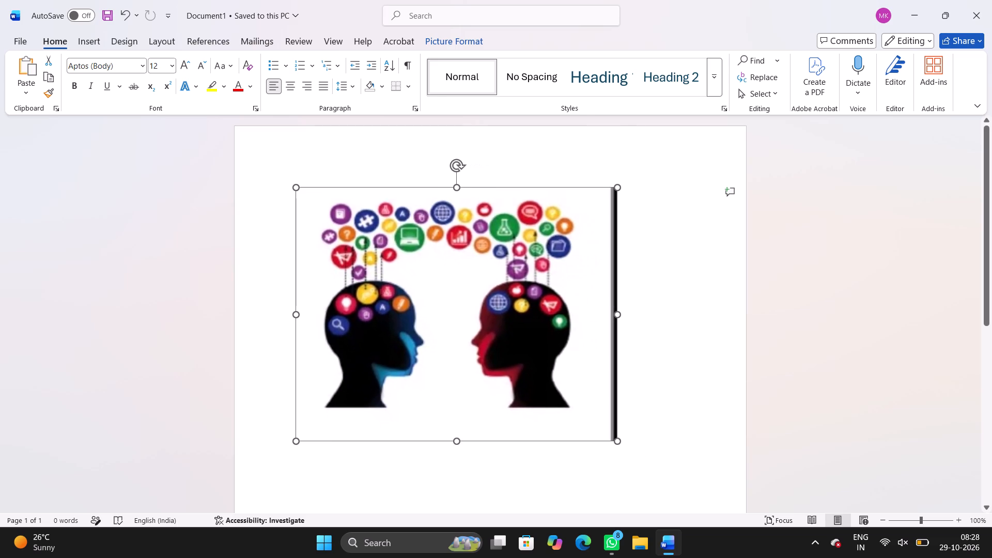
{"action": "left_click_drag", "start_coordinate": [614, 416], "coordinate": [545, 386]}
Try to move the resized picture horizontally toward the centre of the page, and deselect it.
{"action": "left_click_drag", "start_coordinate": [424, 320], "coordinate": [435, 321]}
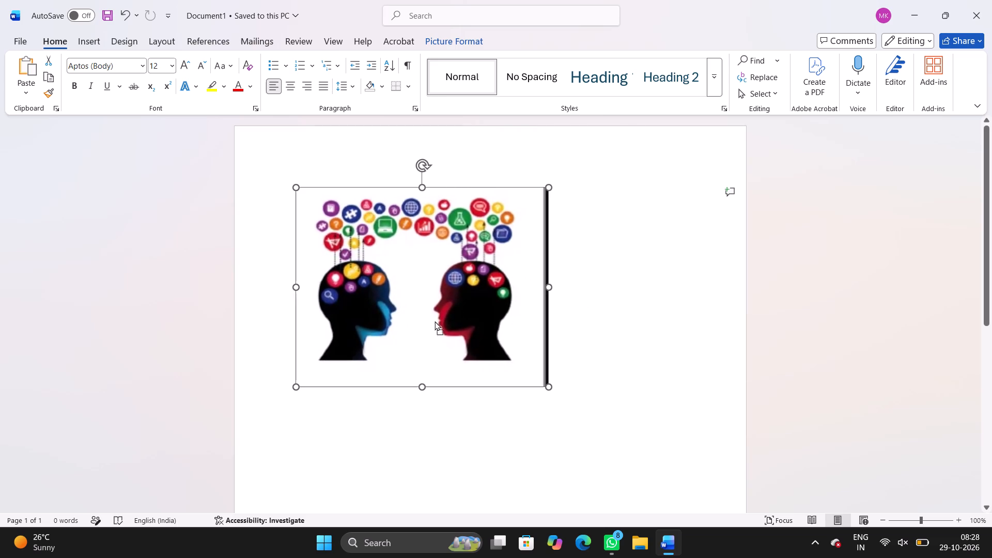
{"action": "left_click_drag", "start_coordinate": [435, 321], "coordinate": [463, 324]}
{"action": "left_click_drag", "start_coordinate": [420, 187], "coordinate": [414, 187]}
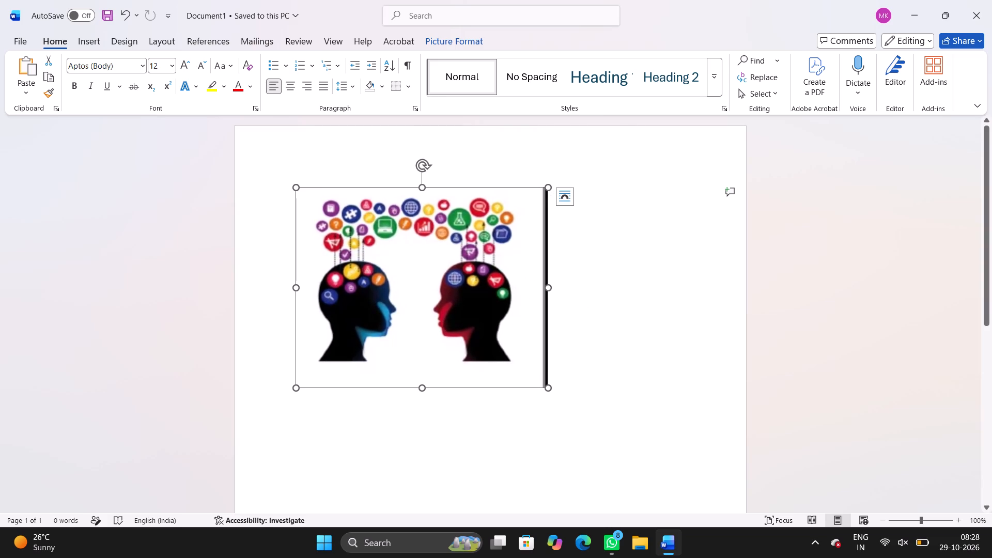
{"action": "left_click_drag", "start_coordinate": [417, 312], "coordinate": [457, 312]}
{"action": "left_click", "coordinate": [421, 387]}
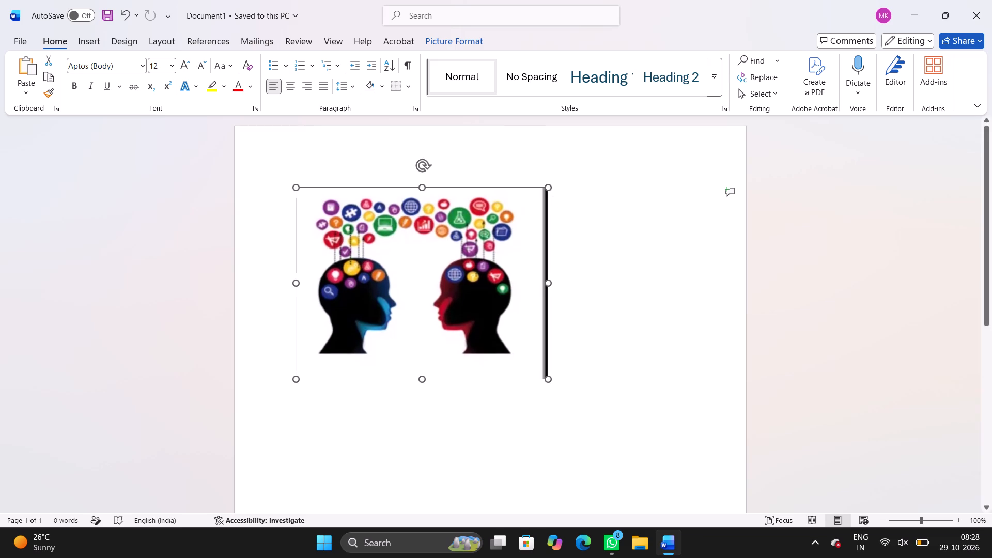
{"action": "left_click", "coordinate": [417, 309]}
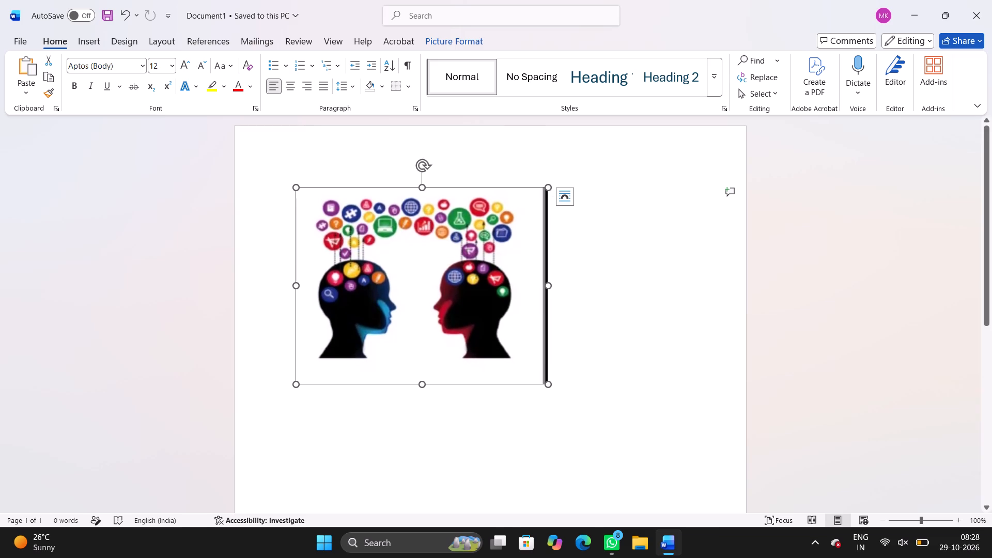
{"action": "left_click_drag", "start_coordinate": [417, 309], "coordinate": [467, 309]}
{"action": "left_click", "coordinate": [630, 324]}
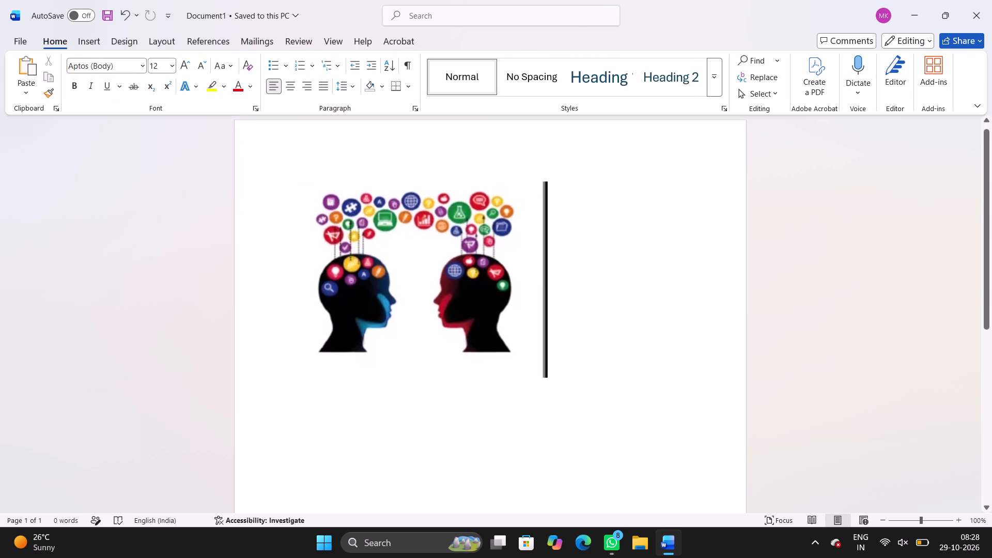
Delete the picture of the two facing heads with the coloured icons from the page.
{"action": "scroll", "coordinate": [566, 339], "scroll_direction": "down", "scroll_amount": 1}
{"action": "left_click", "coordinate": [452, 298]}
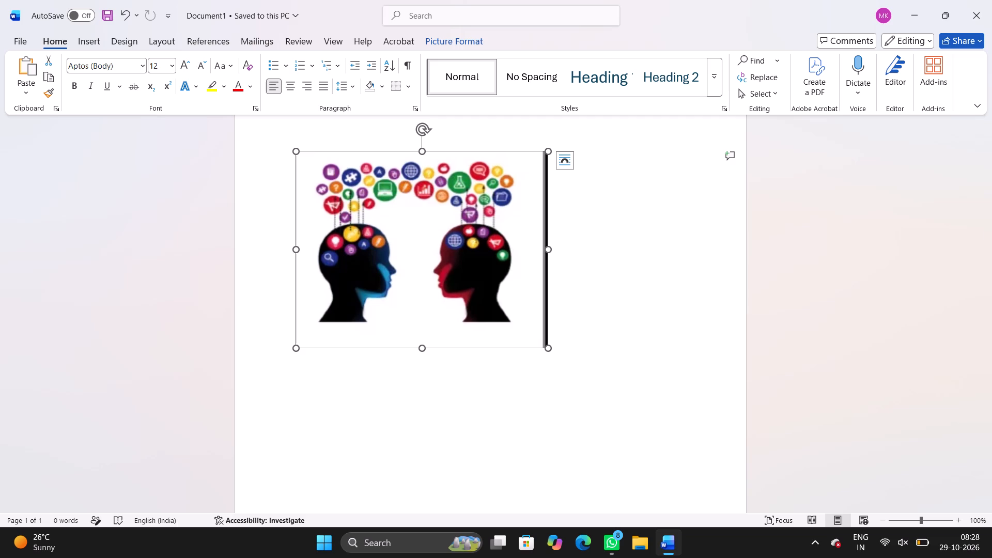
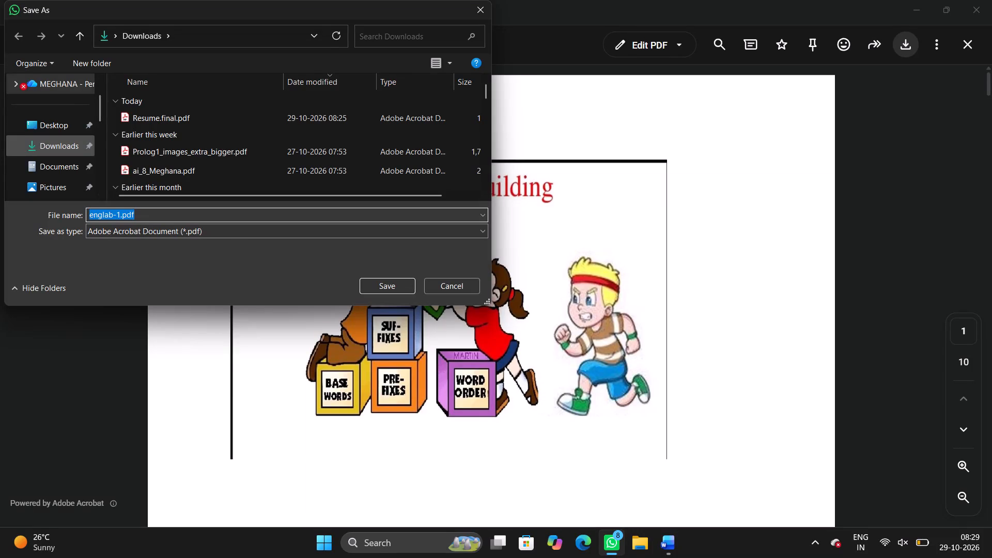
Choose the Downloads folder as the save location for englab-1.pdf.
{"action": "left_click", "coordinate": [71, 151]}
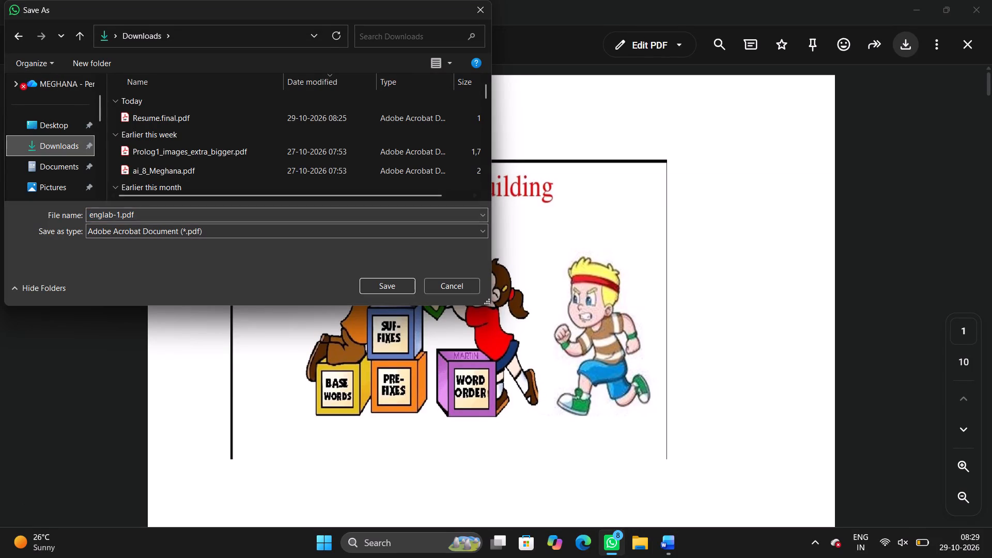
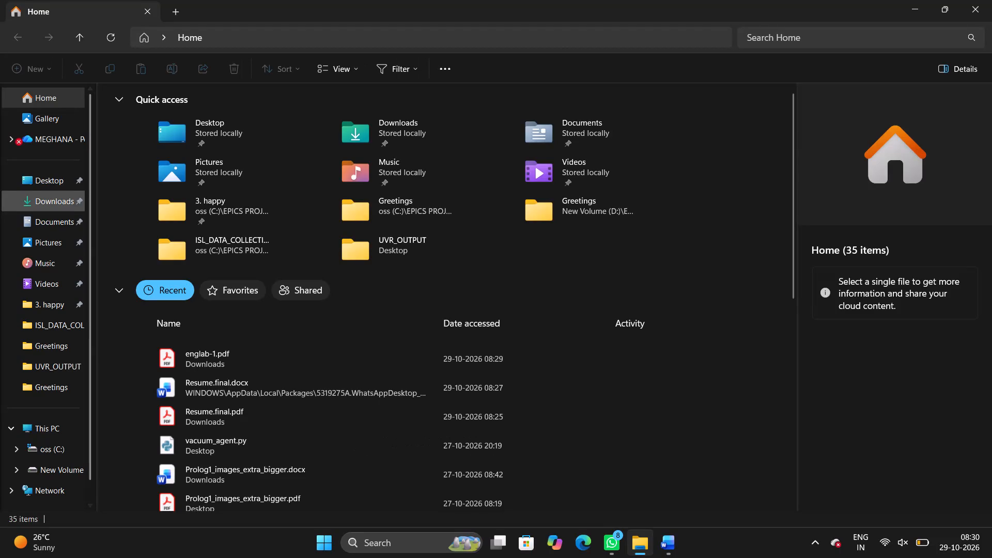
Open englab-1.pdf from the Downloads folder in Adobe Acrobat.
{"action": "left_click", "coordinate": [68, 202]}
{"action": "double_click", "coordinate": [258, 127]}
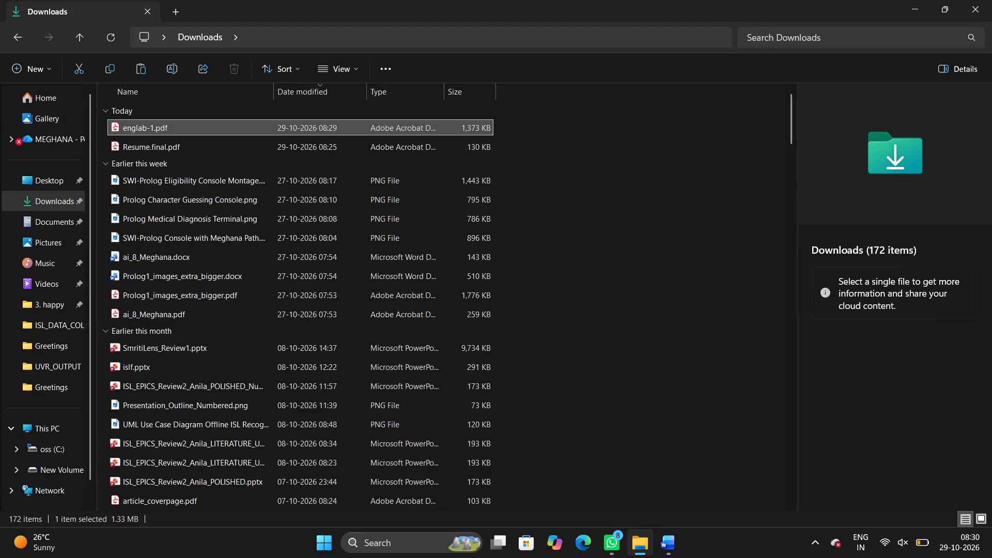
{"action": "left_click", "coordinate": [258, 127]}
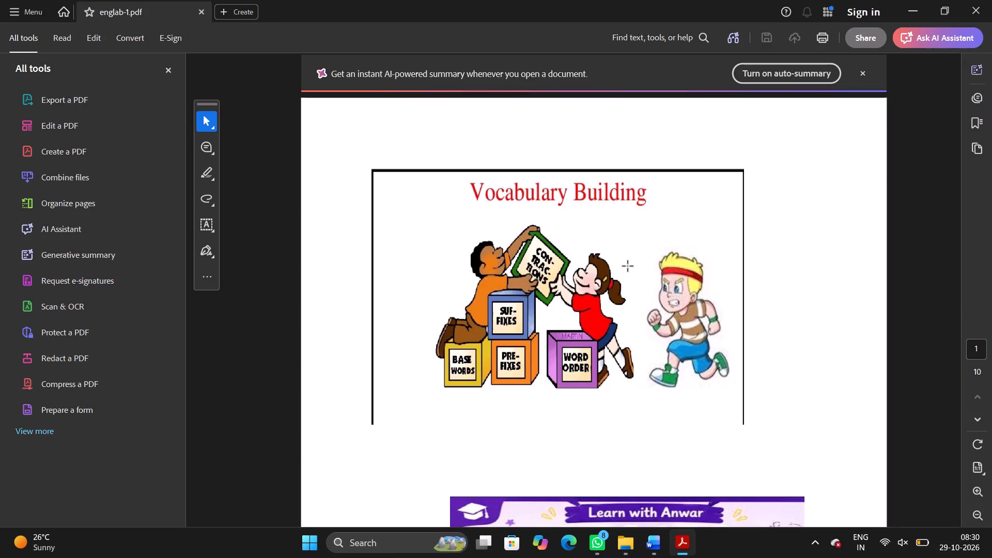
Examine the Vocabulary Building picture on the first page of englab-1.pdf, leaving it deselected.
{"action": "left_click", "coordinate": [628, 267]}
{"action": "scroll", "coordinate": [628, 267], "scroll_direction": "down", "scroll_amount": 2}
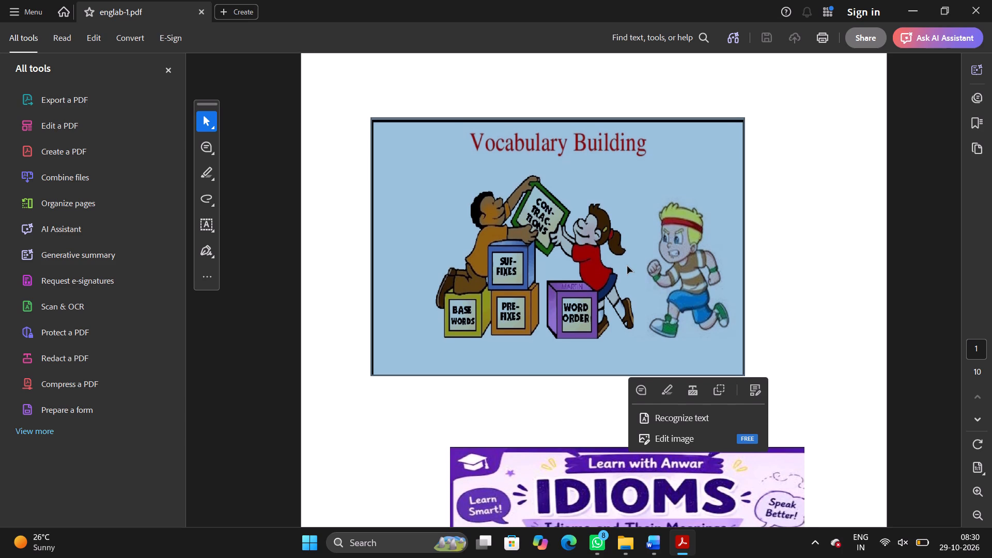
{"action": "scroll", "coordinate": [628, 267], "scroll_direction": "down", "scroll_amount": 1}
{"action": "left_click", "coordinate": [869, 317]}
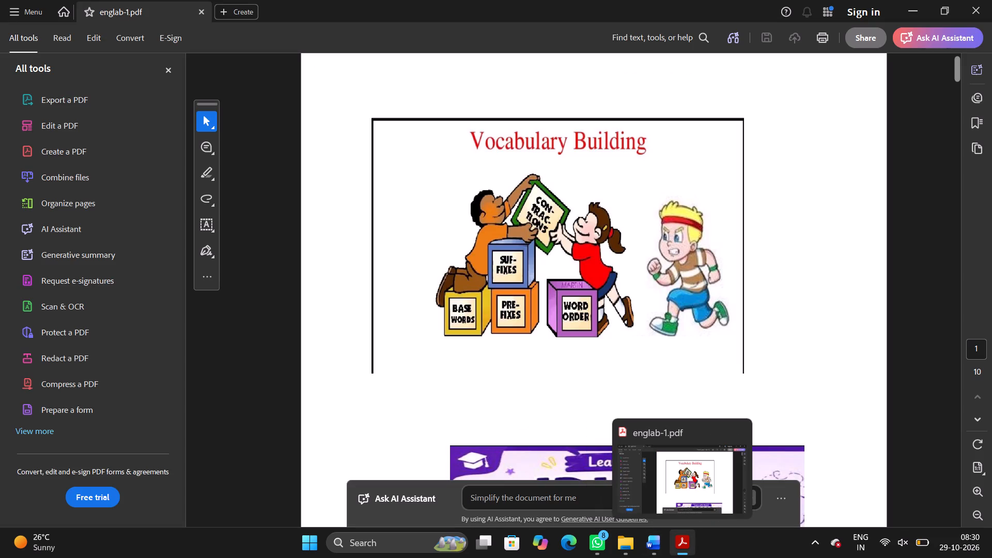
Find and launch Google Chrome, opening it with the Meghana profile marked by the orange M.
{"action": "left_click", "coordinate": [423, 549]}
{"action": "type", "text": "chr"}
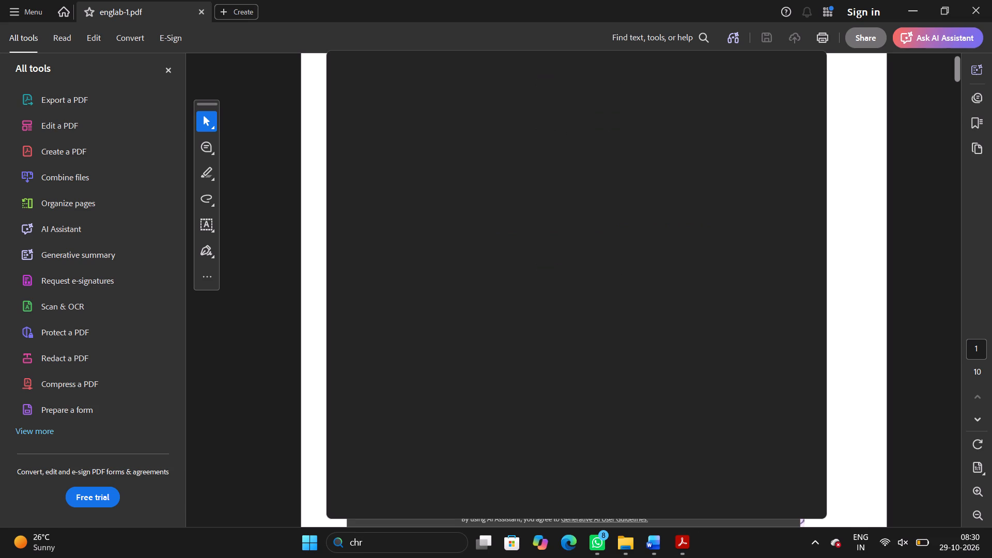
{"action": "left_click", "coordinate": [591, 234]}
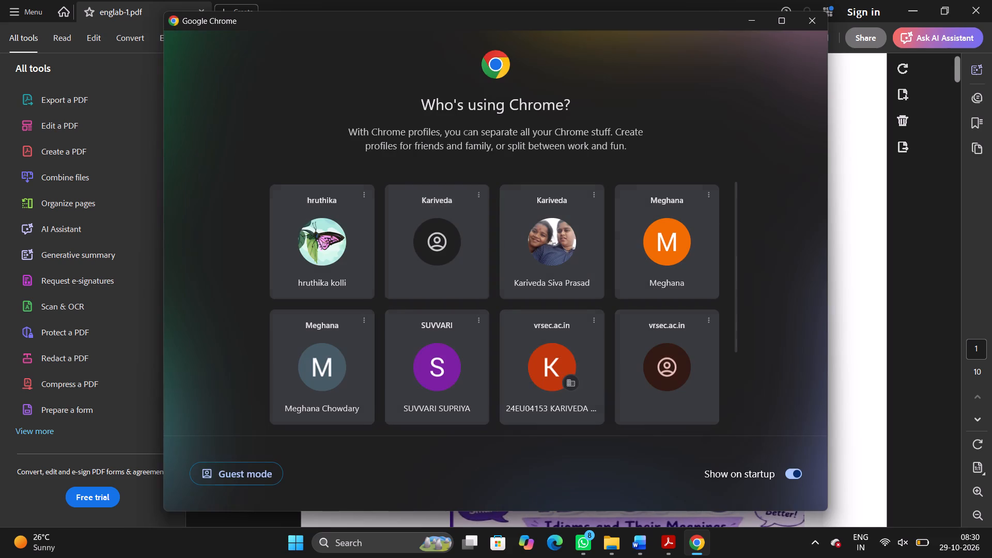
{"action": "left_click", "coordinate": [685, 255]}
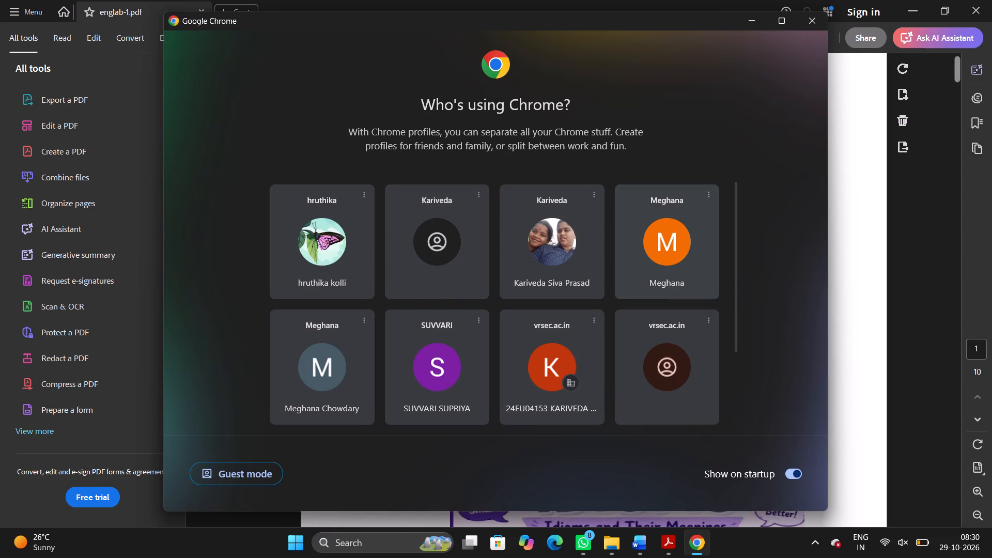
{"action": "left_click", "coordinate": [685, 255]}
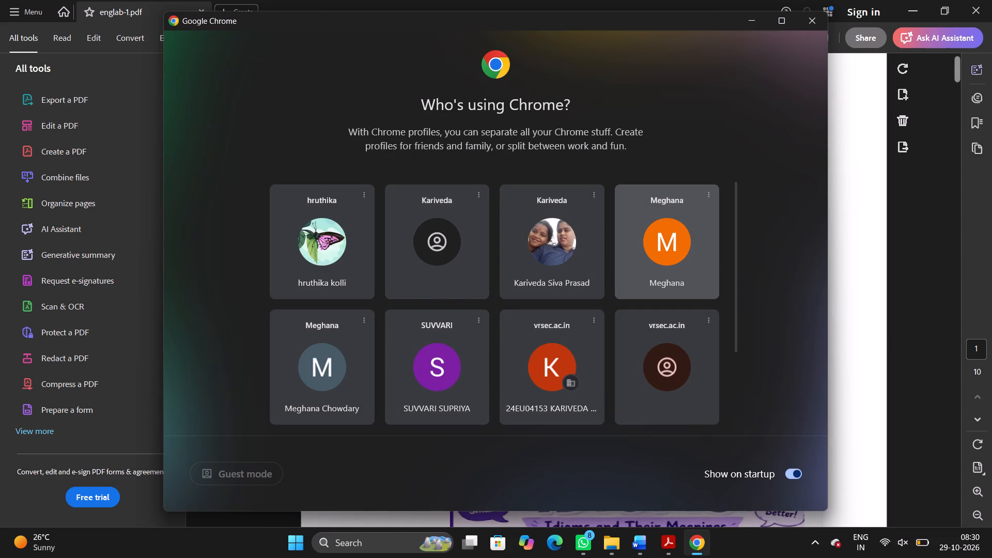
{"action": "left_click", "coordinate": [719, 463]}
{"action": "double_click", "coordinate": [698, 256]}
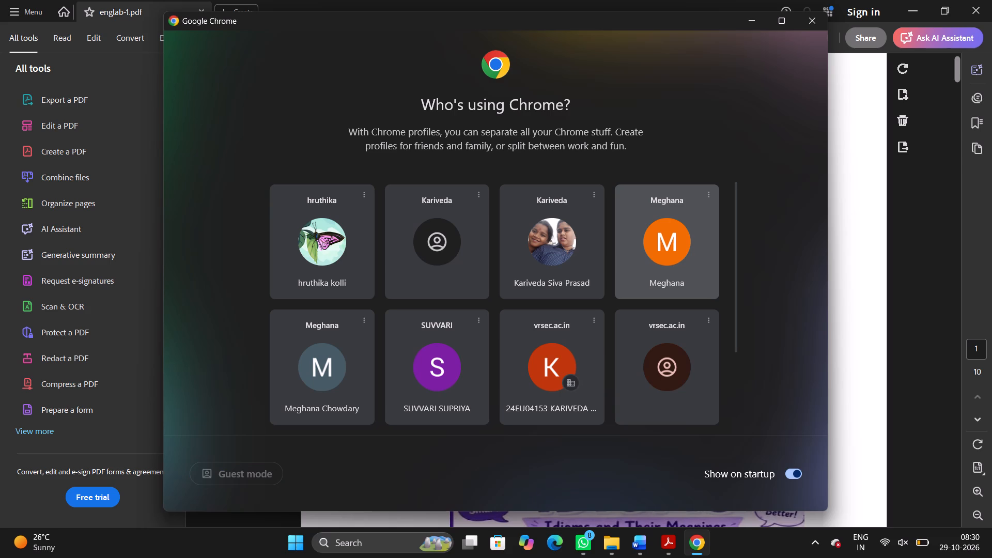
{"action": "left_click", "coordinate": [698, 256]}
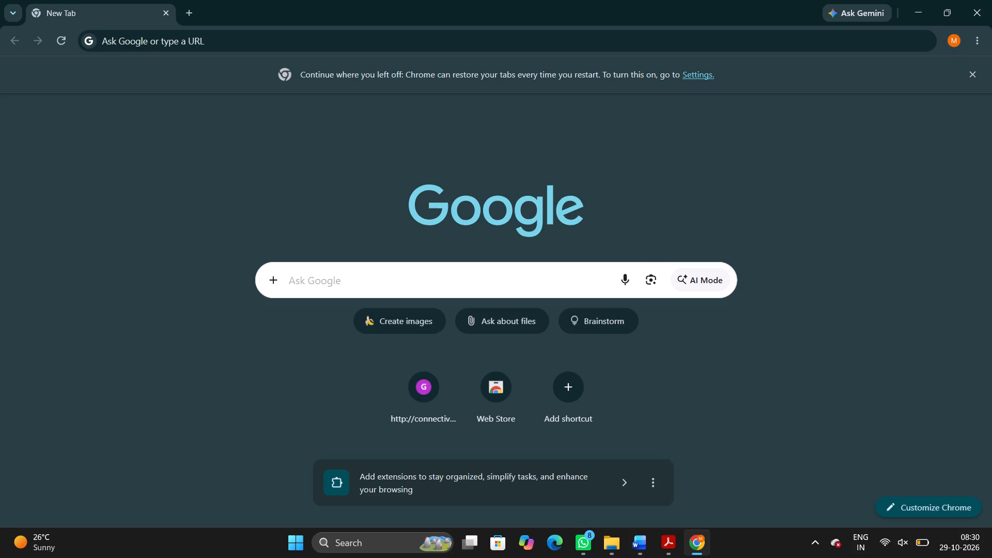
Search Google for "vocabulary building images".
{"action": "left_click", "coordinate": [369, 269]}
{"action": "type", "text": "vocabulary"}
{"action": "key", "text": "space"}
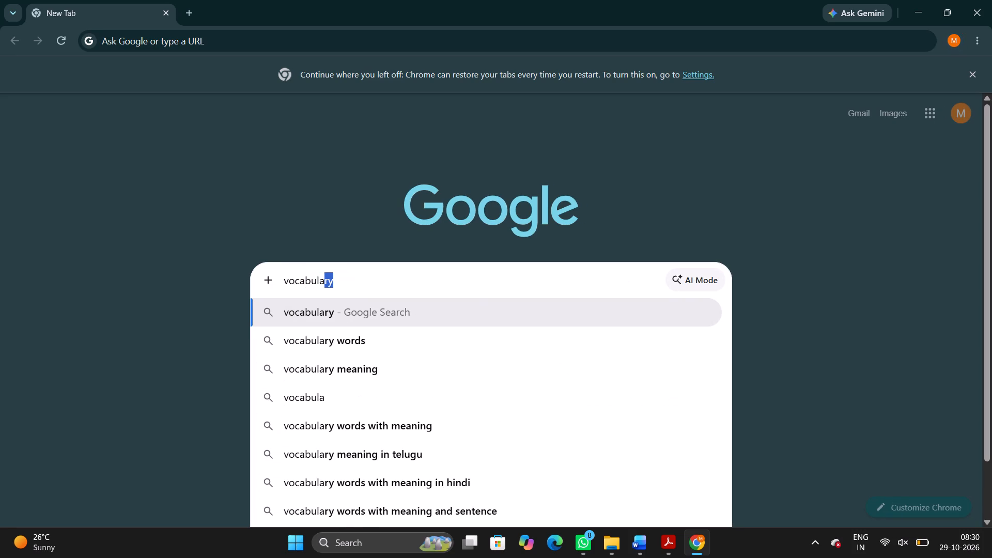
{"action": "key", "text": "space"}
{"action": "type", "text": "building"}
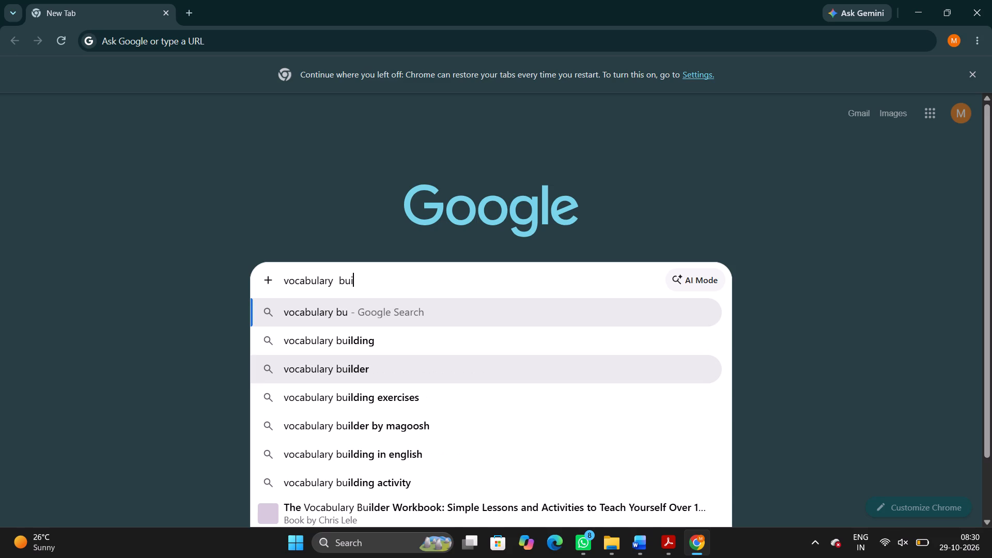
{"action": "key", "text": "space"}
{"action": "type", "text": "images"}
{"action": "key", "text": "Return"}
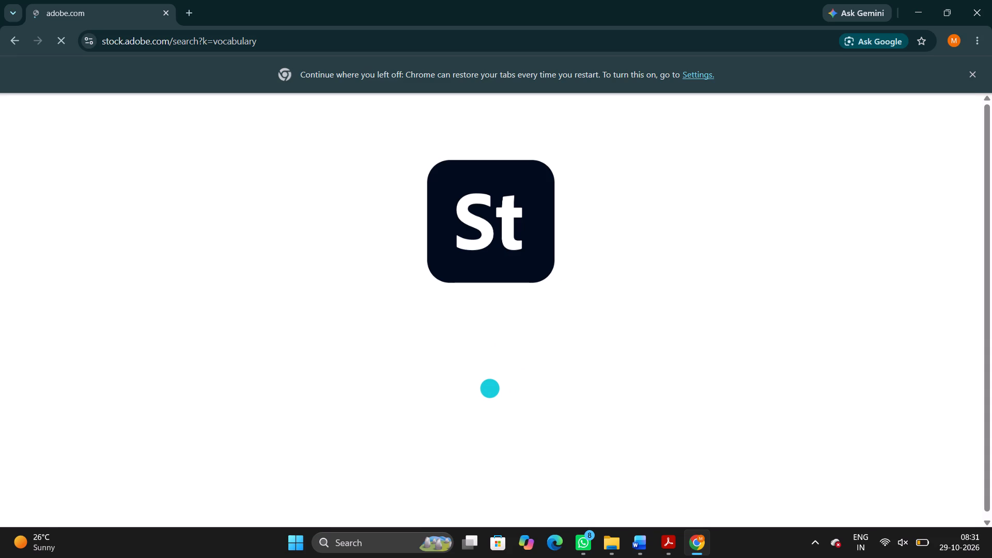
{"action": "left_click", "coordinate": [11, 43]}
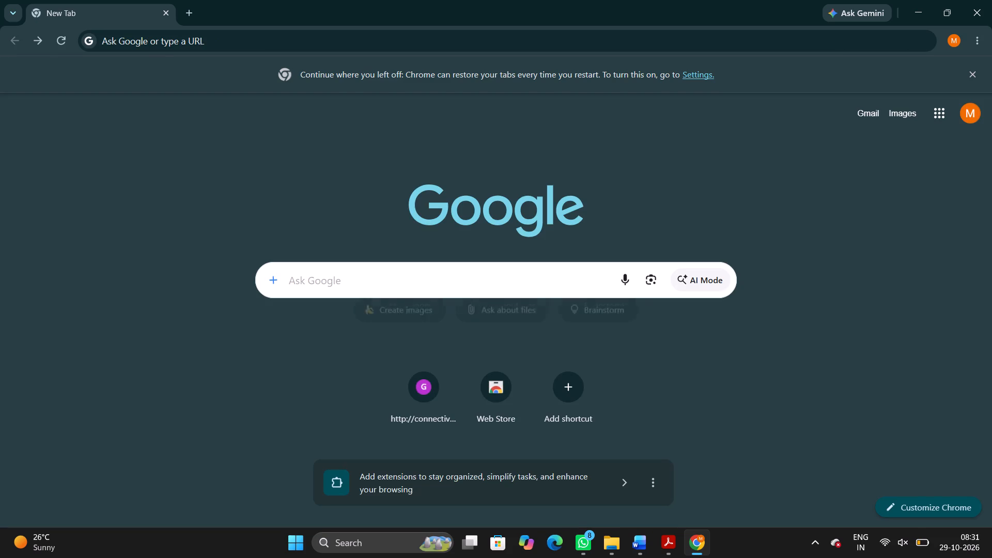
Rerun the earlier Google search for "vocabulary building images" from the search suggestions.
{"action": "left_click", "coordinate": [357, 281]}
{"action": "left_click", "coordinate": [340, 304]}
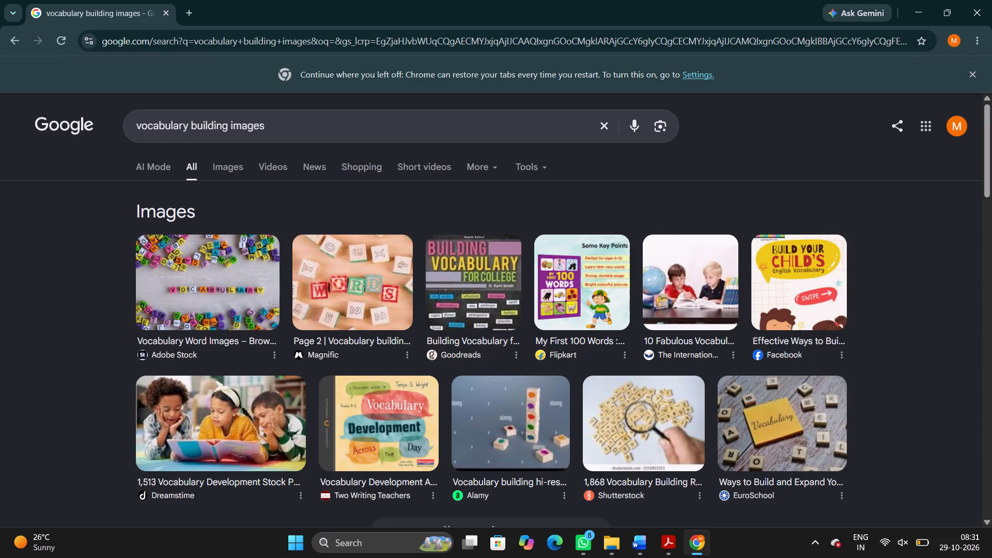
Show more image results and examine the thumbnails for a suitable vocabulary-building picture.
{"action": "scroll", "coordinate": [721, 367], "scroll_direction": "down", "scroll_amount": 2}
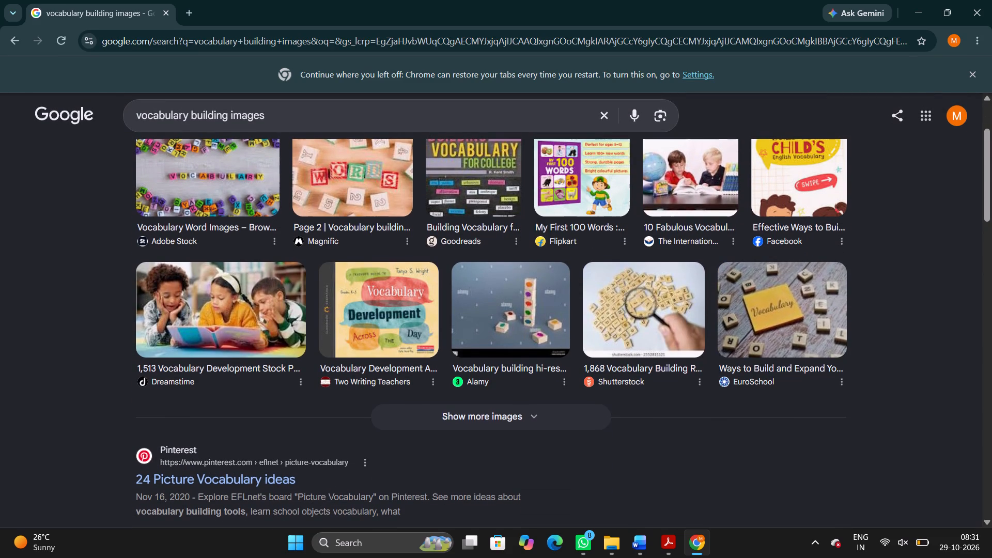
{"action": "left_click", "coordinate": [575, 415]}
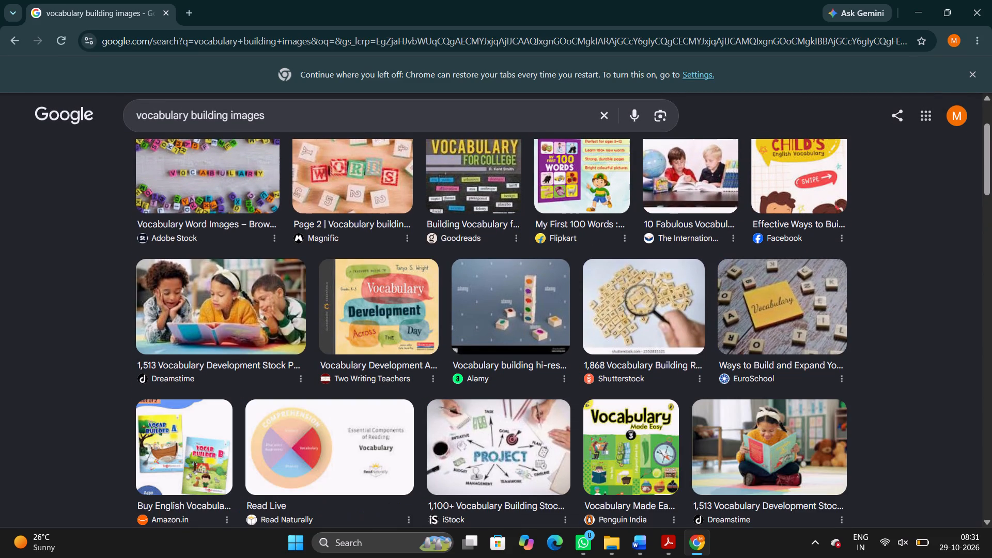
{"action": "scroll", "coordinate": [501, 439], "scroll_direction": "down", "scroll_amount": 2}
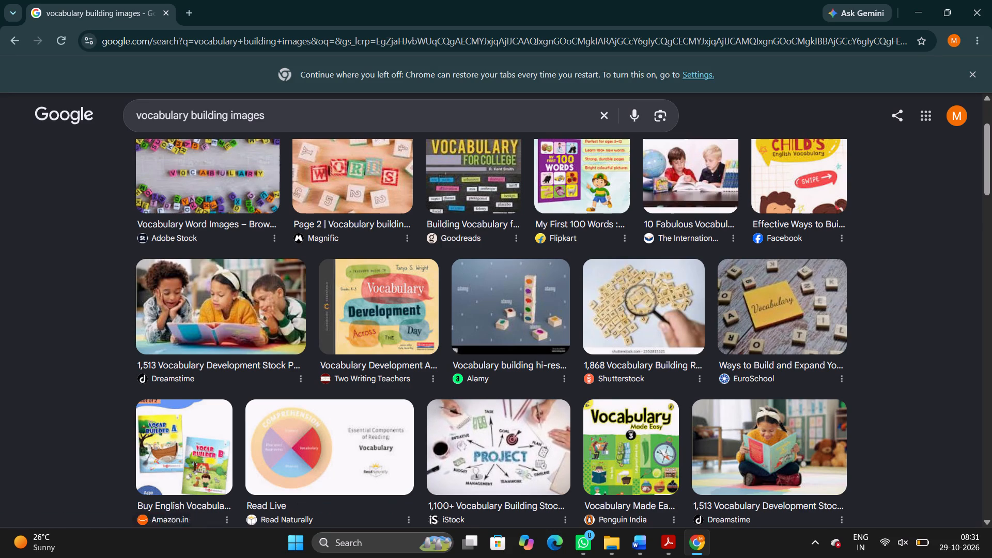
{"action": "scroll", "coordinate": [458, 426], "scroll_direction": "down", "scroll_amount": 6}
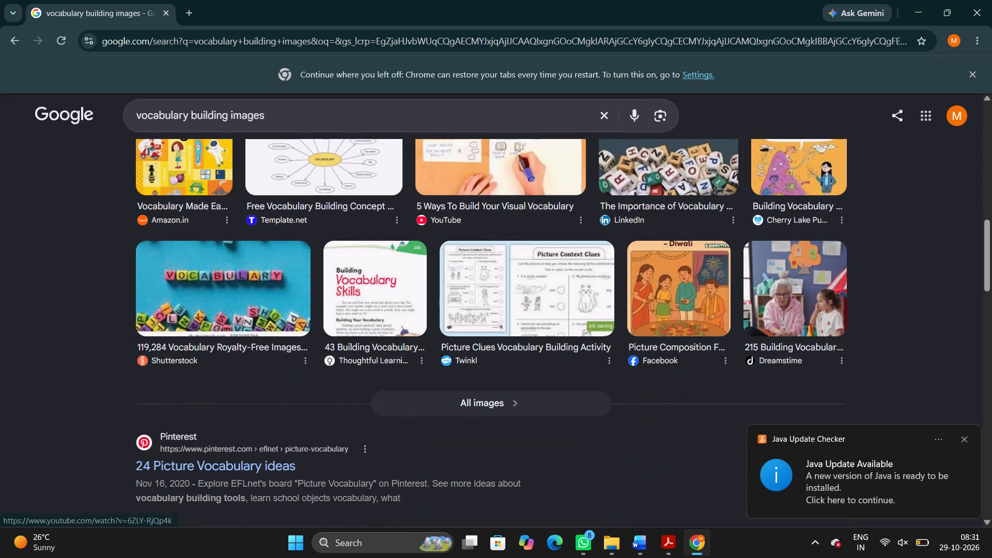
{"action": "scroll", "coordinate": [458, 426], "scroll_direction": "up", "scroll_amount": 1}
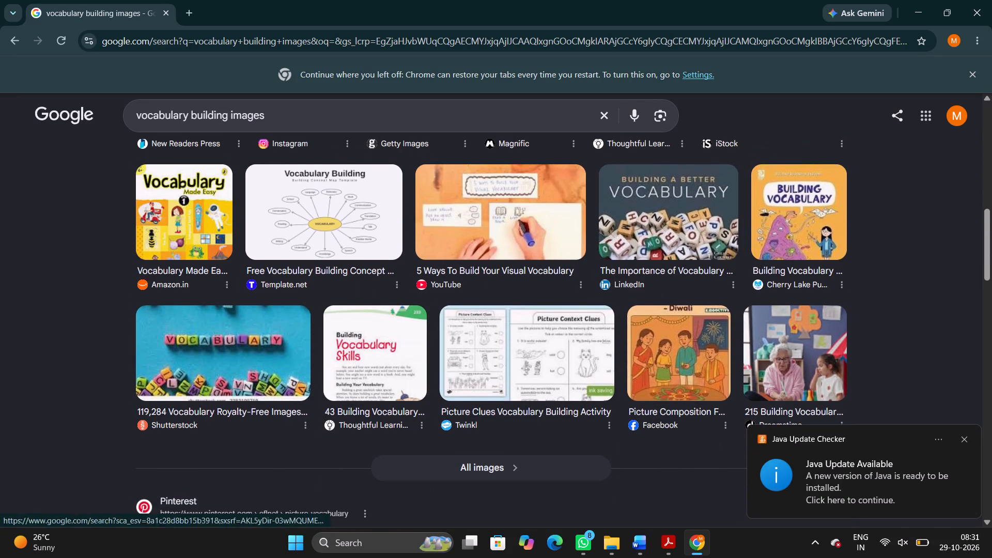
{"action": "scroll", "coordinate": [593, 383], "scroll_direction": "up", "scroll_amount": 8}
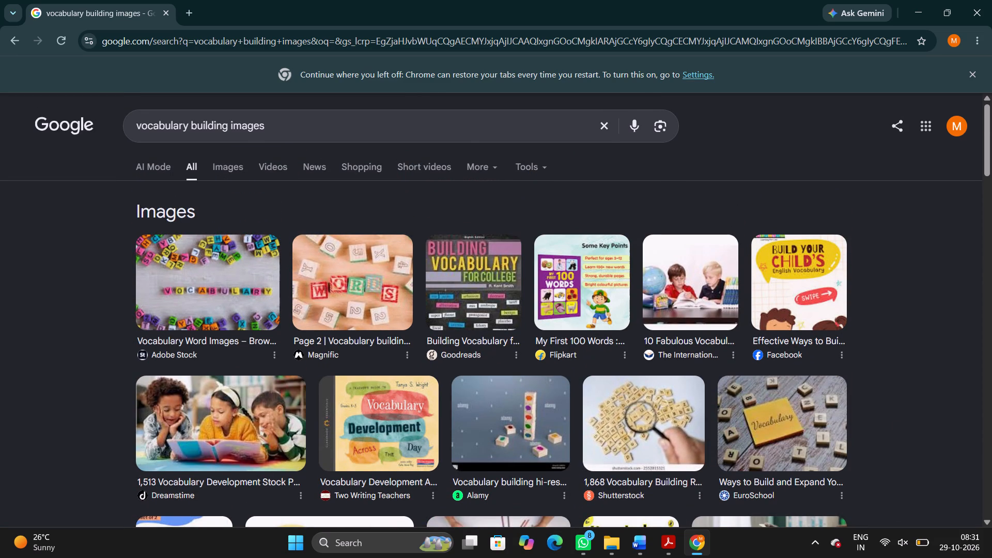
{"action": "scroll", "coordinate": [582, 378], "scroll_direction": "down", "scroll_amount": 2}
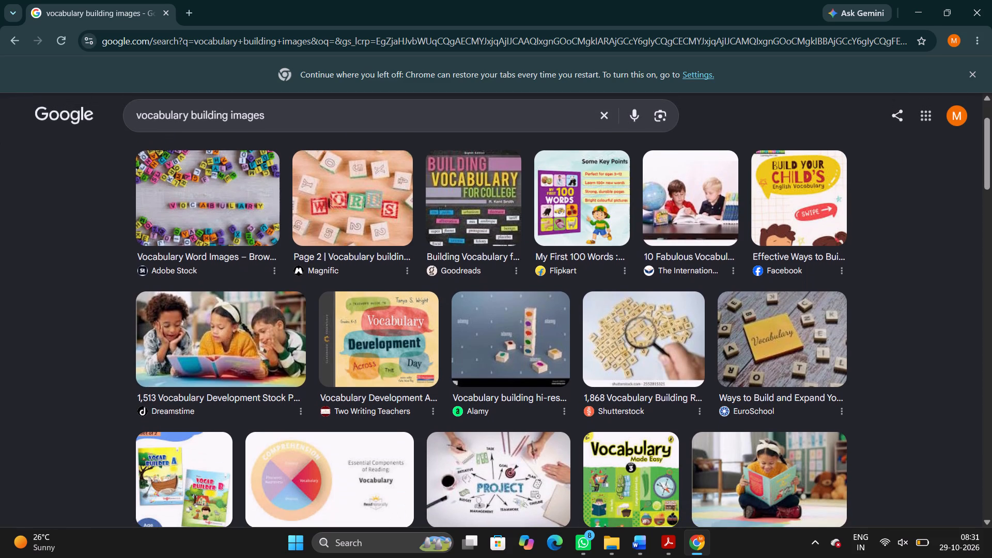
{"action": "scroll", "coordinate": [582, 378], "scroll_direction": "down", "scroll_amount": 3}
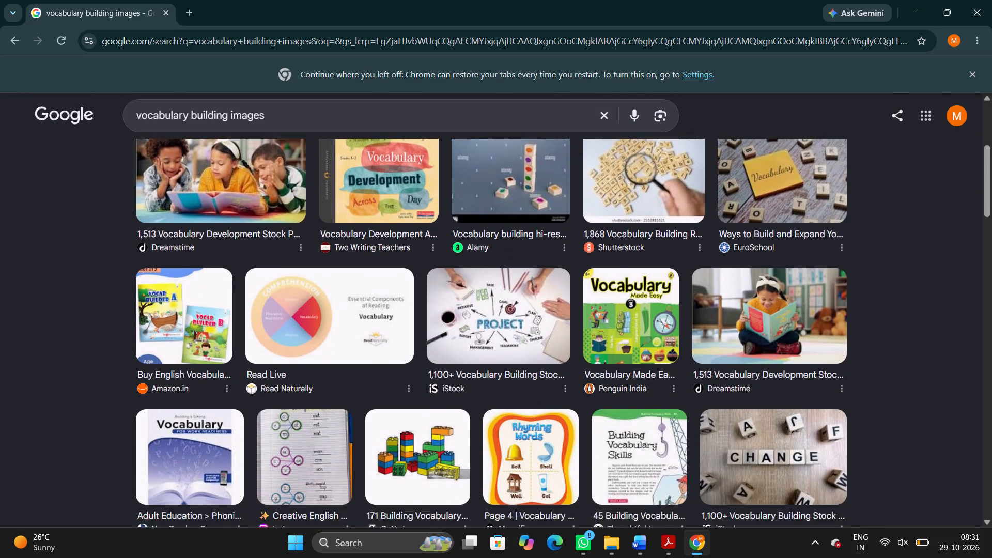
{"action": "scroll", "coordinate": [582, 378], "scroll_direction": "down", "scroll_amount": 3}
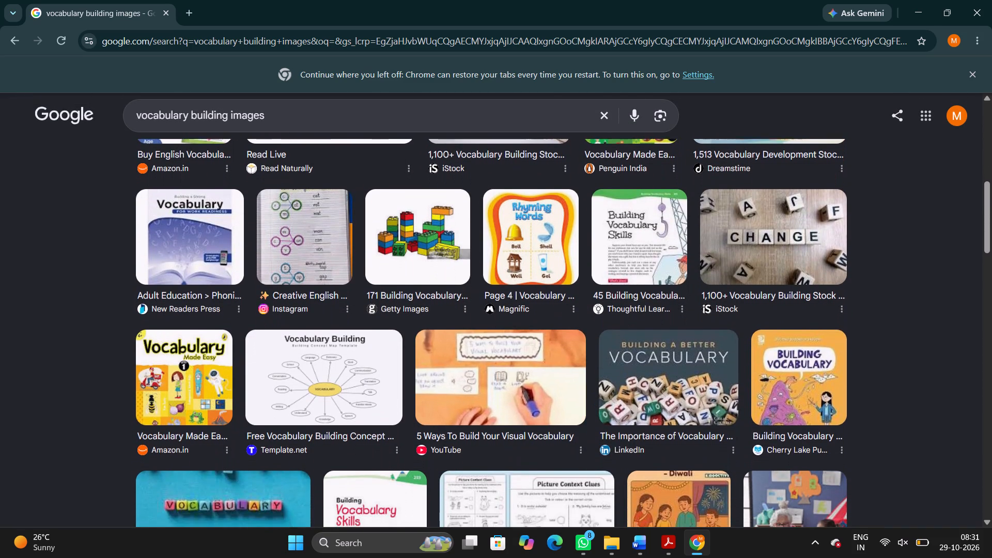
{"action": "scroll", "coordinate": [582, 378], "scroll_direction": "down", "scroll_amount": 2}
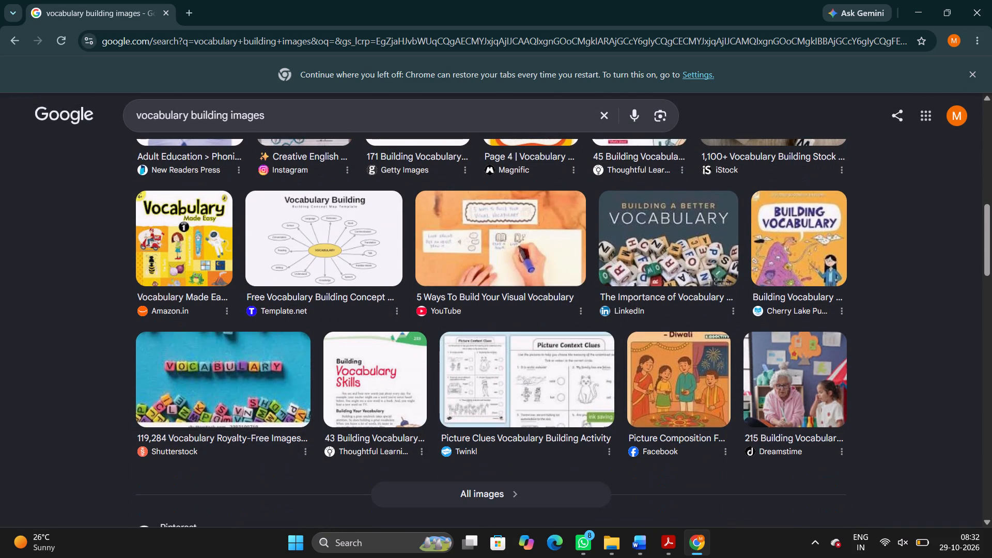
Open the full image results for "vocabulary building images" and examine the thumbnails for a suitable cartoon-style picture.
{"action": "left_click", "coordinate": [443, 495]}
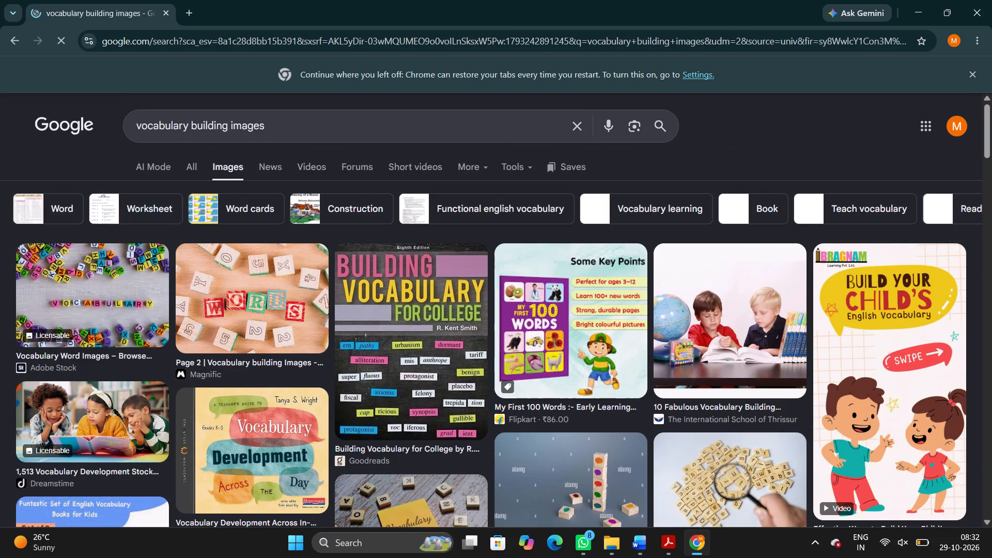
{"action": "scroll", "coordinate": [441, 376], "scroll_direction": "down", "scroll_amount": 3}
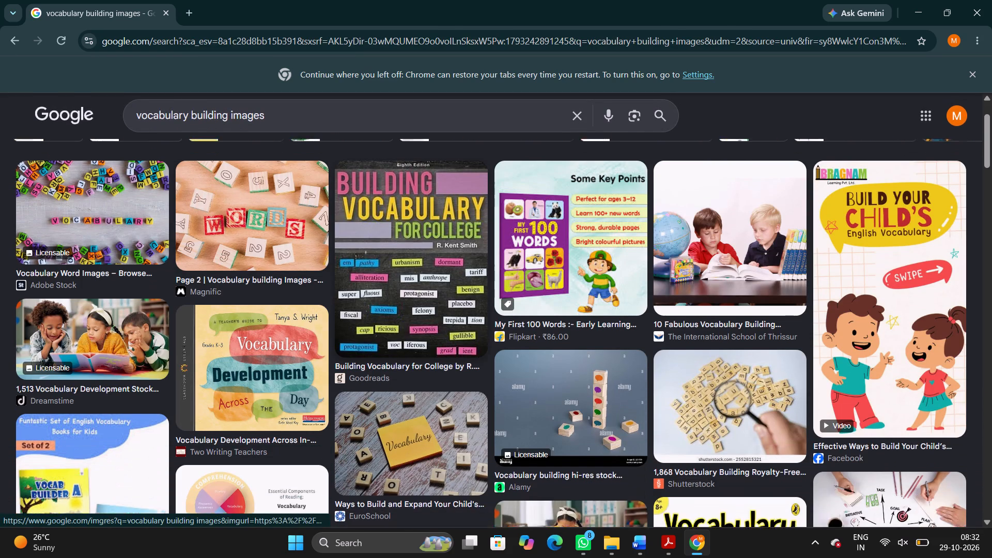
{"action": "scroll", "coordinate": [441, 376], "scroll_direction": "down", "scroll_amount": 5}
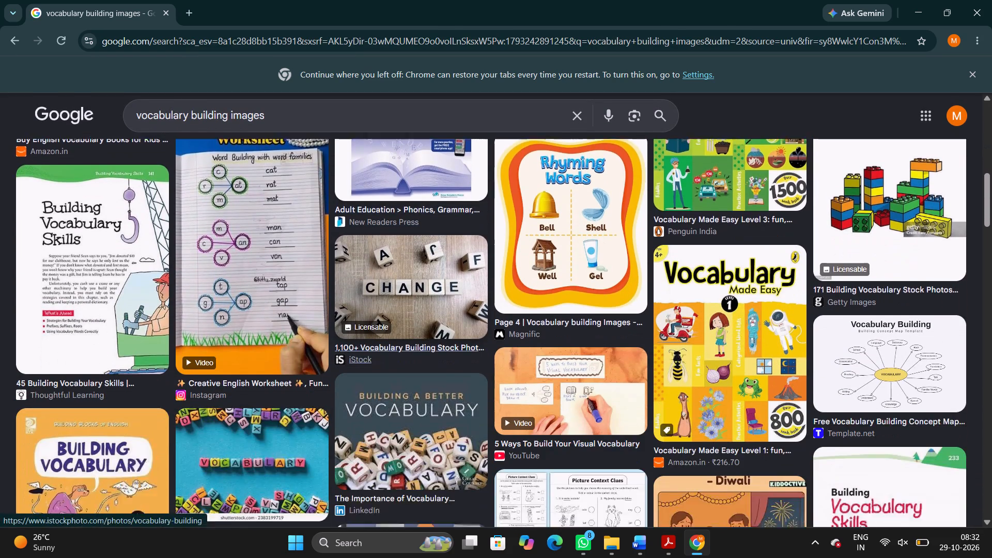
{"action": "scroll", "coordinate": [441, 376], "scroll_direction": "down", "scroll_amount": 2}
{"action": "scroll", "coordinate": [441, 376], "scroll_direction": "up", "scroll_amount": 2}
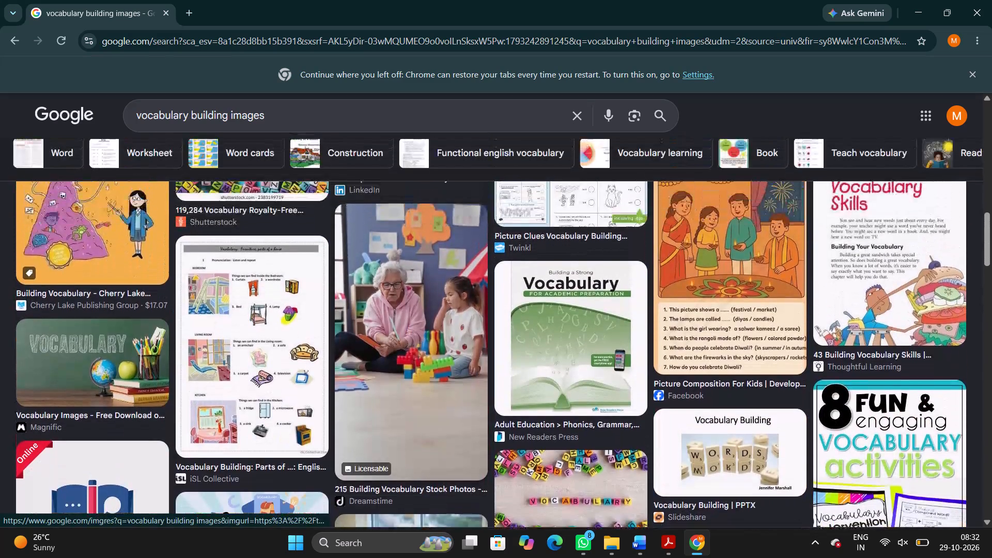
{"action": "scroll", "coordinate": [441, 376], "scroll_direction": "up", "scroll_amount": 1}
{"action": "scroll", "coordinate": [441, 376], "scroll_direction": "down", "scroll_amount": 4}
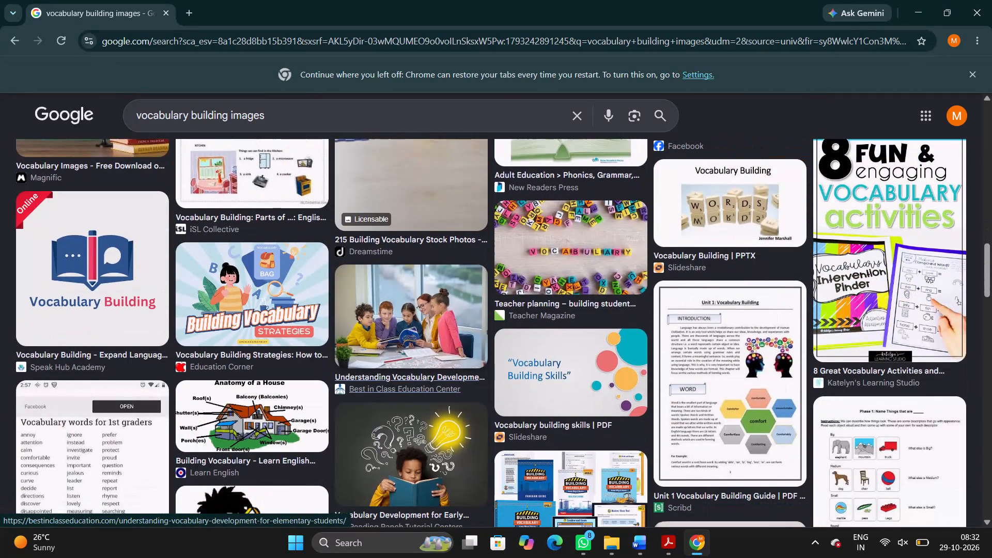
{"action": "scroll", "coordinate": [441, 376], "scroll_direction": "down", "scroll_amount": 3}
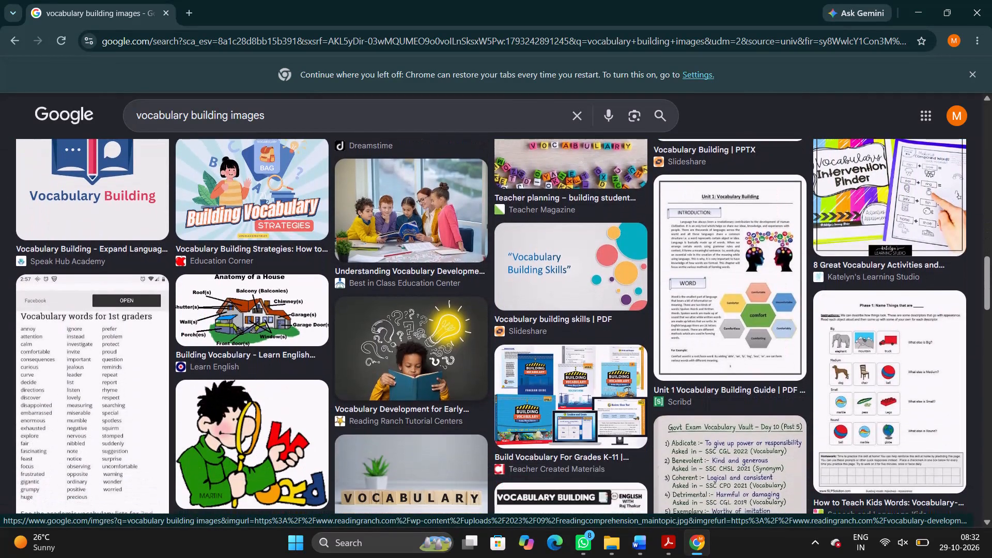
{"action": "scroll", "coordinate": [441, 376], "scroll_direction": "down", "scroll_amount": 2}
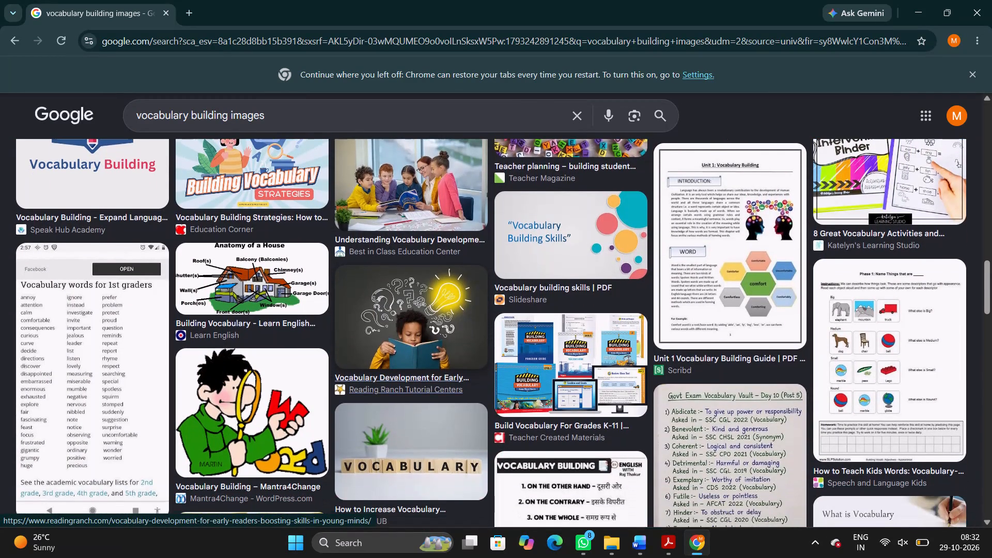
{"action": "scroll", "coordinate": [441, 376], "scroll_direction": "down", "scroll_amount": 2}
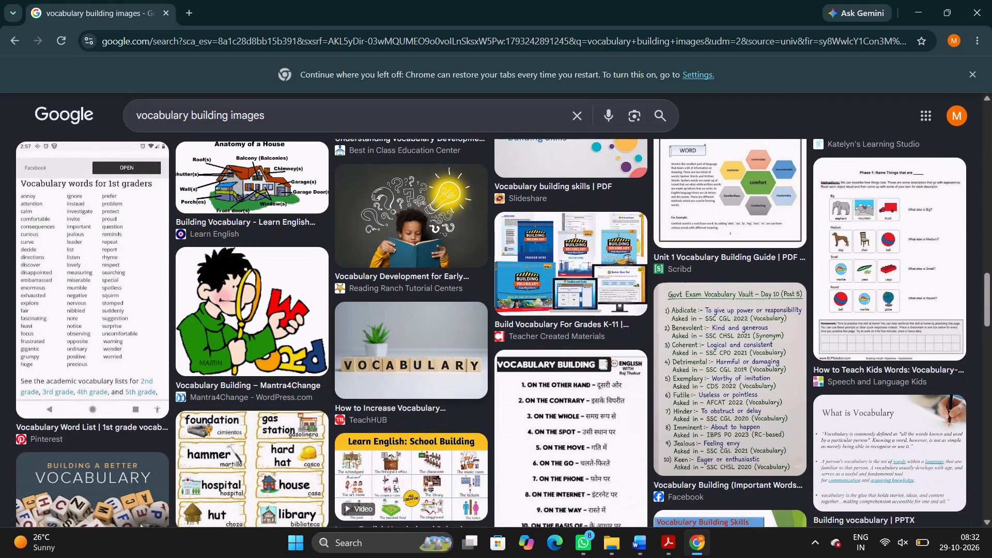
{"action": "scroll", "coordinate": [441, 376], "scroll_direction": "down", "scroll_amount": 3}
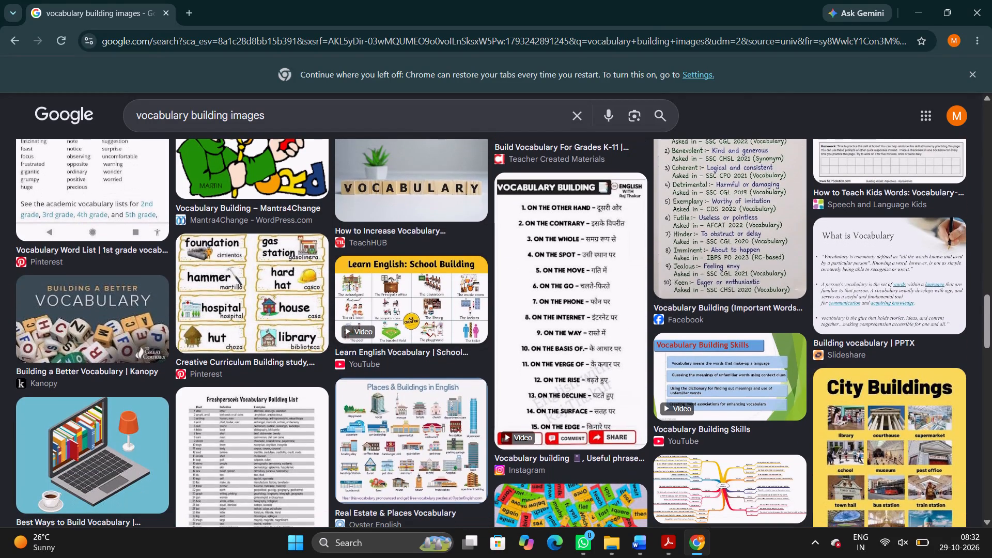
{"action": "scroll", "coordinate": [441, 376], "scroll_direction": "down", "scroll_amount": 3}
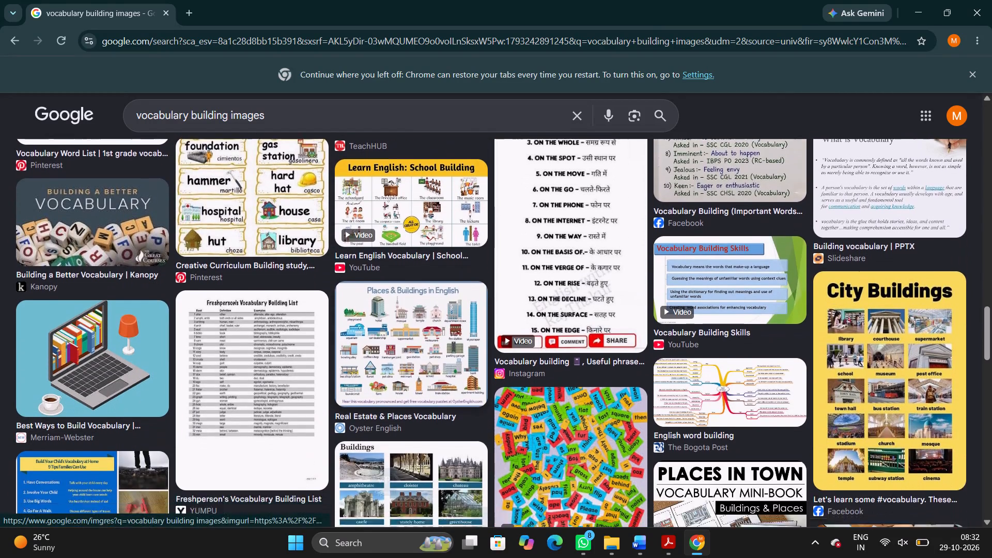
{"action": "scroll", "coordinate": [441, 376], "scroll_direction": "down", "scroll_amount": 3}
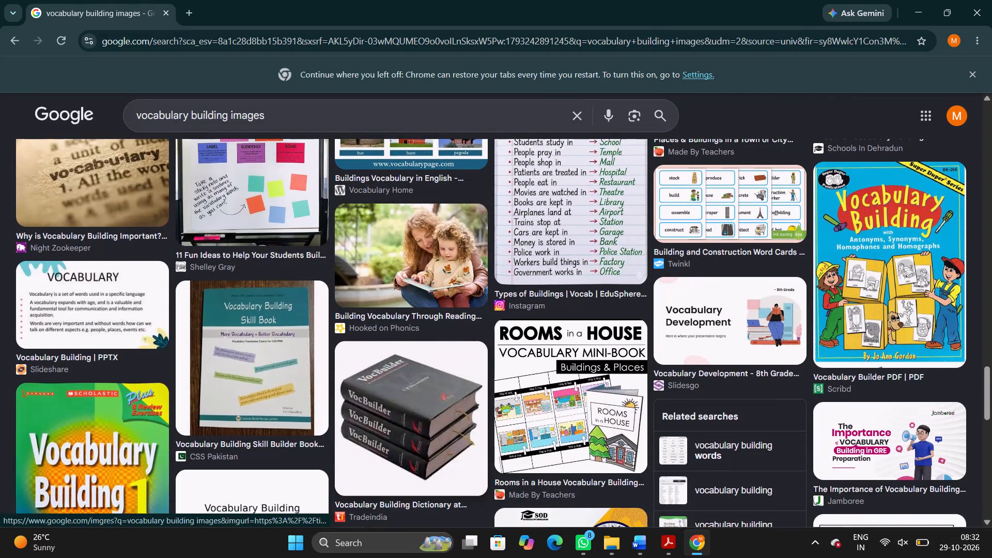
{"action": "scroll", "coordinate": [441, 376], "scroll_direction": "down", "scroll_amount": 4}
{"action": "scroll", "coordinate": [441, 376], "scroll_direction": "up", "scroll_amount": 1}
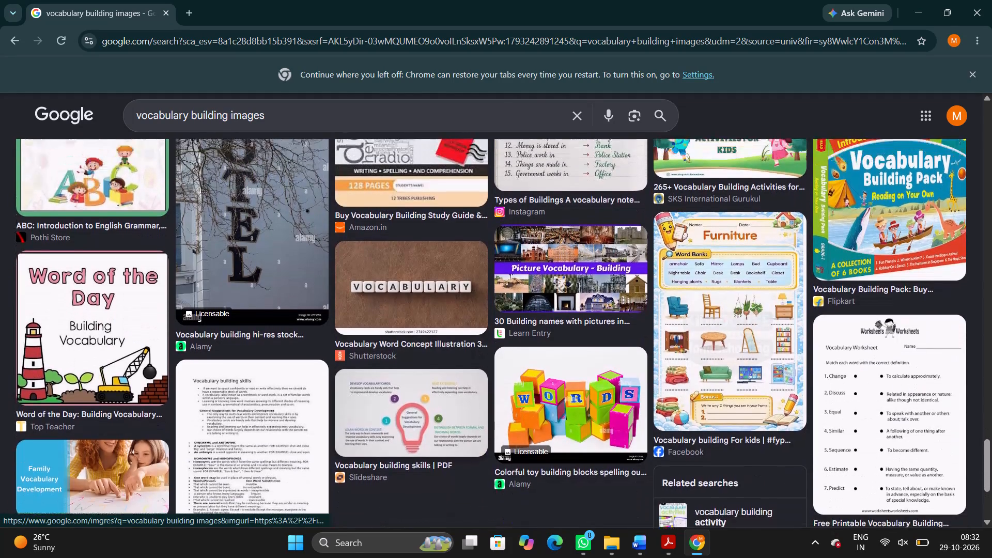
{"action": "scroll", "coordinate": [441, 376], "scroll_direction": "up", "scroll_amount": 4}
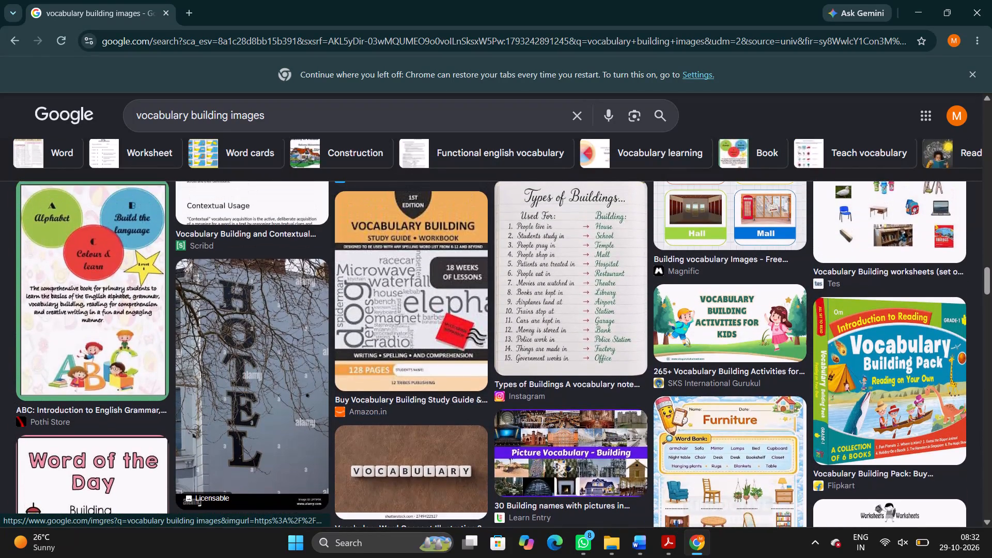
{"action": "scroll", "coordinate": [441, 376], "scroll_direction": "down", "scroll_amount": 5}
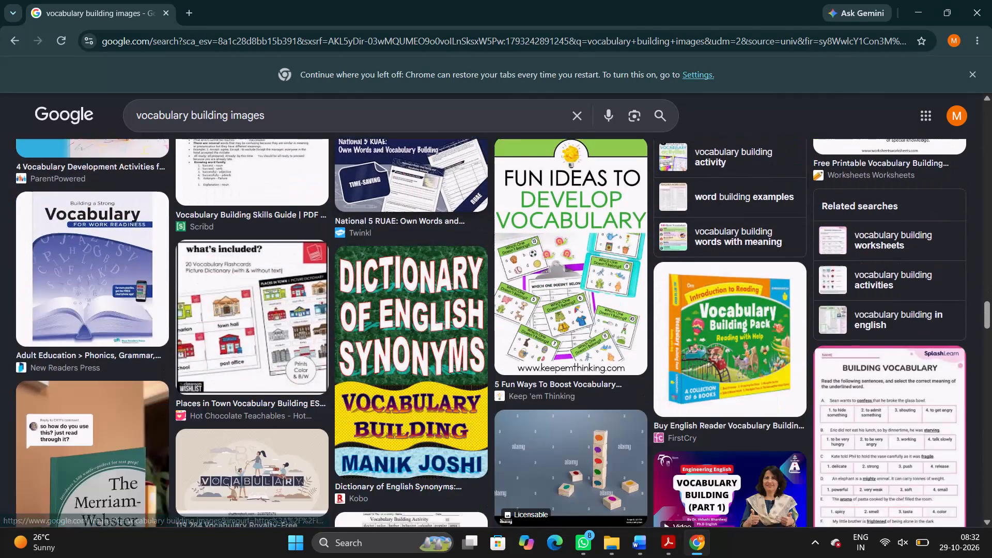
{"action": "scroll", "coordinate": [441, 376], "scroll_direction": "down", "scroll_amount": 3}
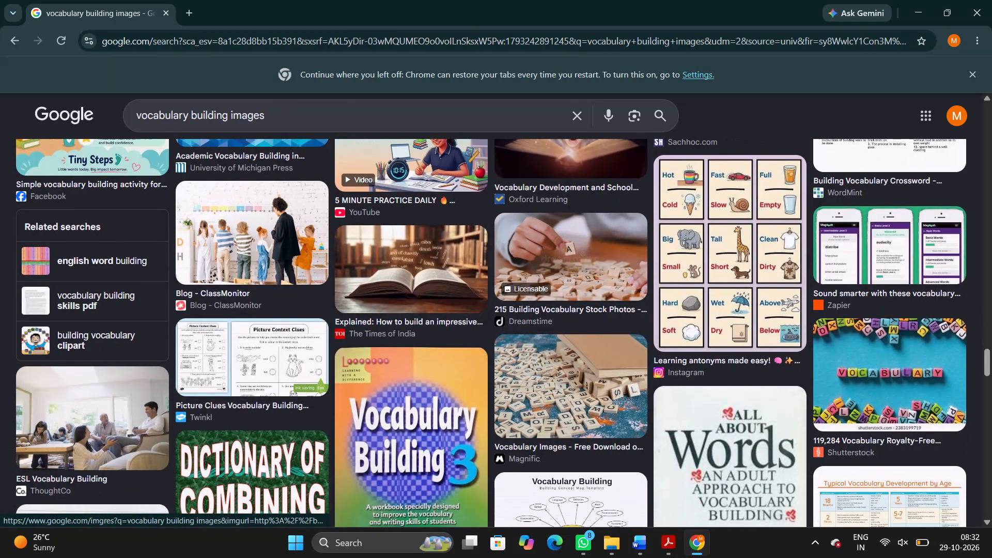
{"action": "scroll", "coordinate": [441, 376], "scroll_direction": "down", "scroll_amount": 4}
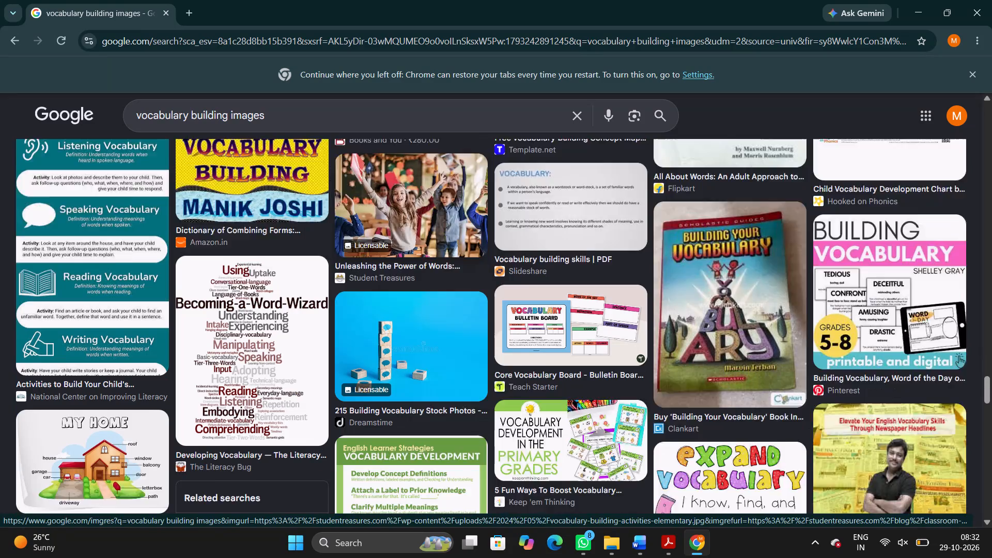
{"action": "scroll", "coordinate": [441, 376], "scroll_direction": "down", "scroll_amount": 3}
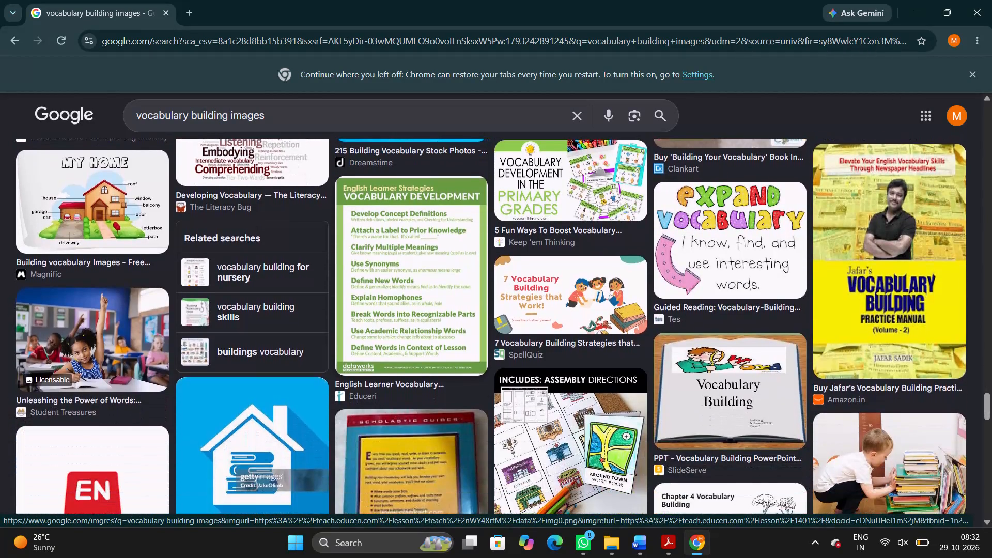
{"action": "scroll", "coordinate": [441, 376], "scroll_direction": "down", "scroll_amount": 5}
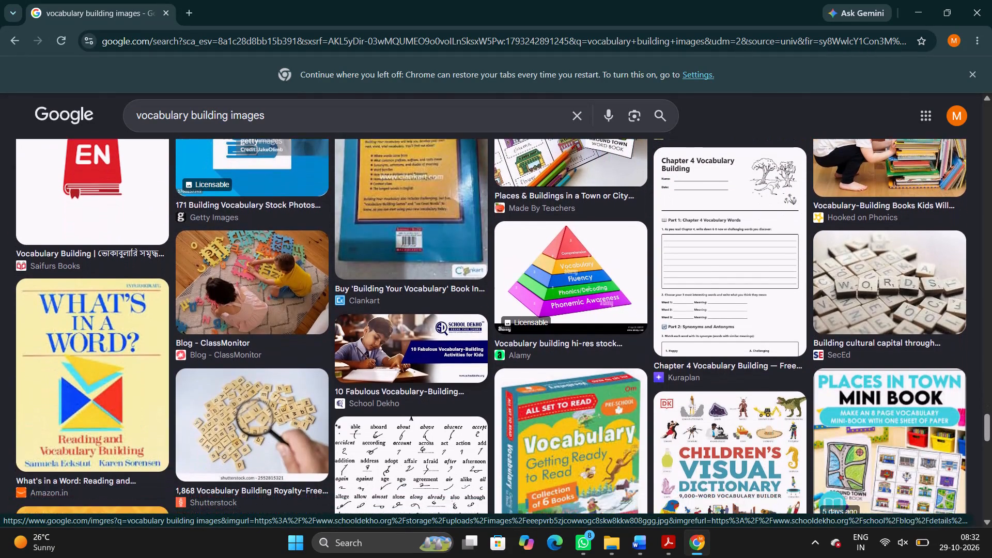
{"action": "scroll", "coordinate": [441, 376], "scroll_direction": "down", "scroll_amount": 3}
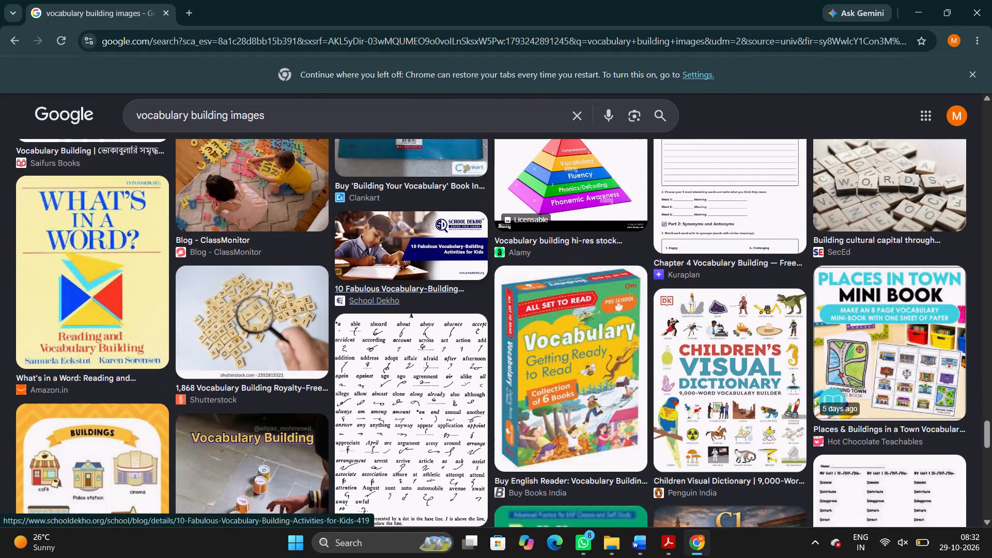
{"action": "scroll", "coordinate": [441, 376], "scroll_direction": "down", "scroll_amount": 5}
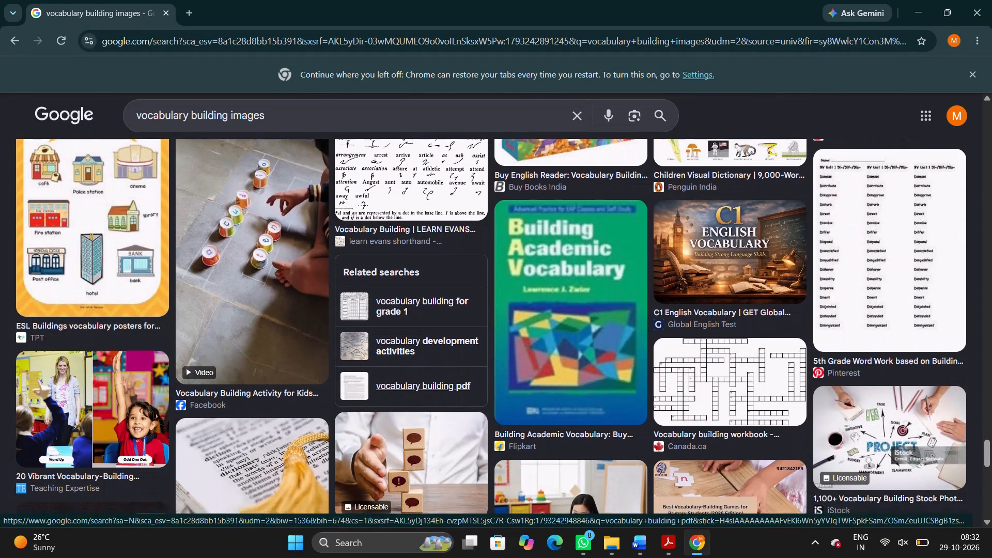
{"action": "scroll", "coordinate": [441, 376], "scroll_direction": "down", "scroll_amount": 2}
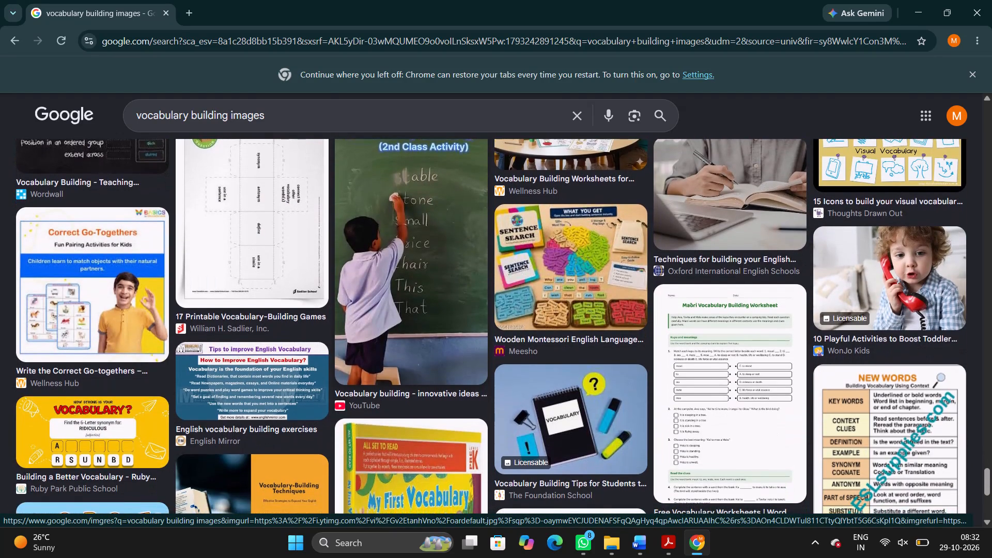
{"action": "scroll", "coordinate": [441, 376], "scroll_direction": "down", "scroll_amount": 4}
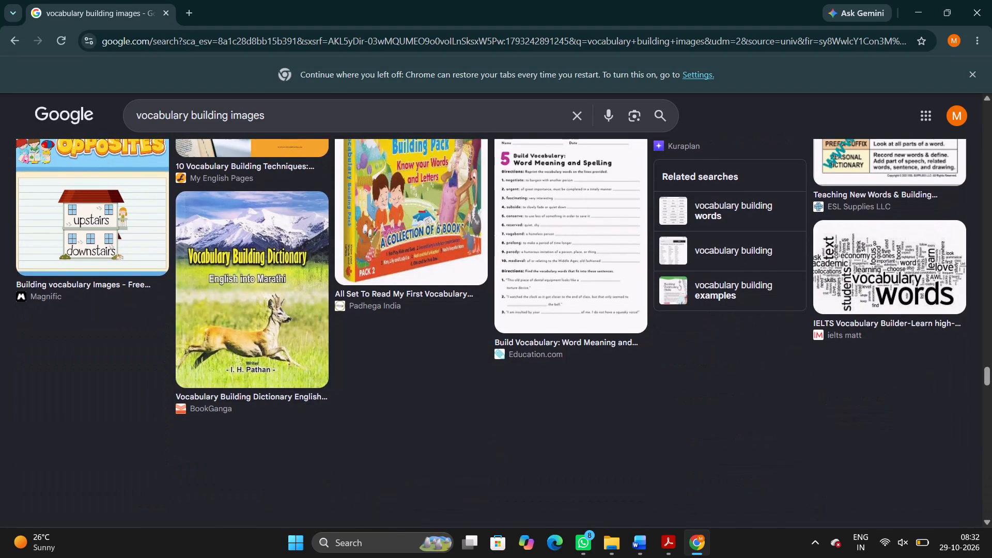
{"action": "scroll", "coordinate": [441, 376], "scroll_direction": "down", "scroll_amount": 1}
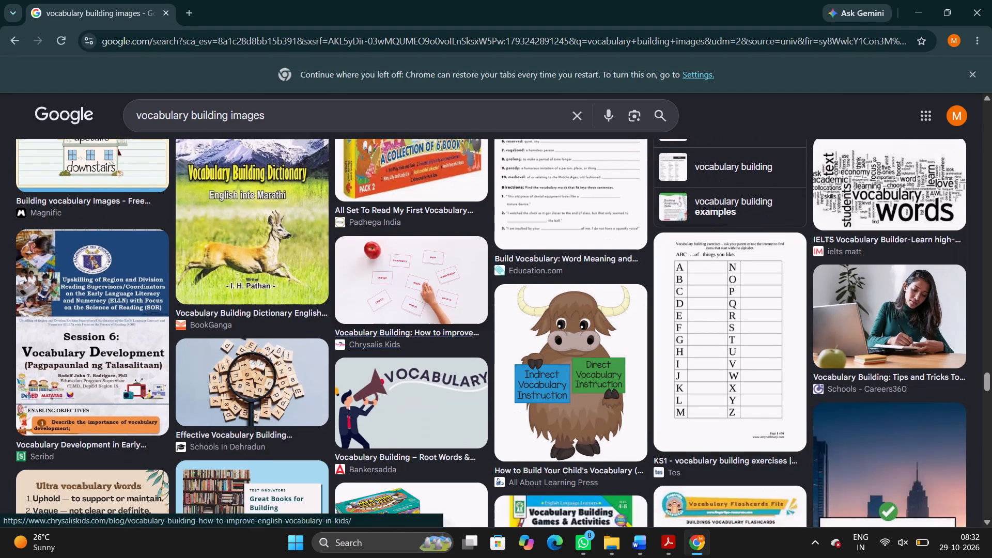
{"action": "scroll", "coordinate": [441, 376], "scroll_direction": "down", "scroll_amount": 5}
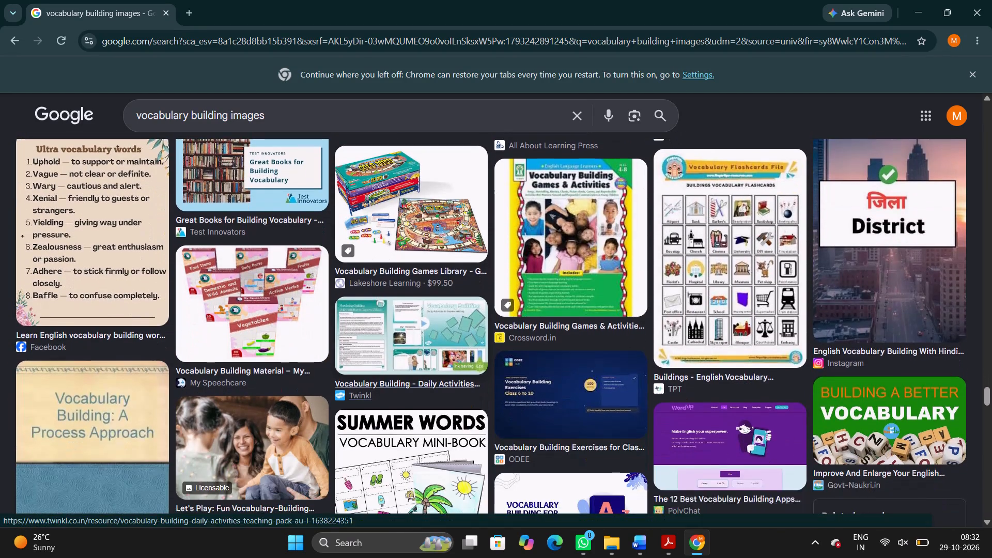
Return to the Mantra4Change "Vocabulary Building" result and copy its cartoon of a boy holding a magnifying glass beside the letters WORD.
{"action": "scroll", "coordinate": [441, 376], "scroll_direction": "up", "scroll_amount": 8}
{"action": "scroll", "coordinate": [441, 376], "scroll_direction": "up", "scroll_amount": 14}
{"action": "scroll", "coordinate": [441, 376], "scroll_direction": "up", "scroll_amount": 9}
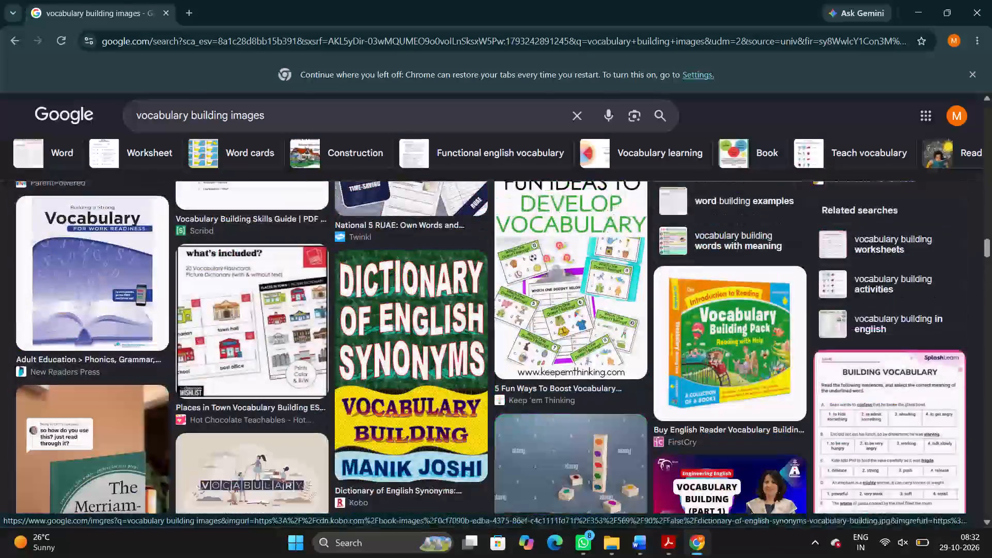
{"action": "scroll", "coordinate": [441, 376], "scroll_direction": "up", "scroll_amount": 9}
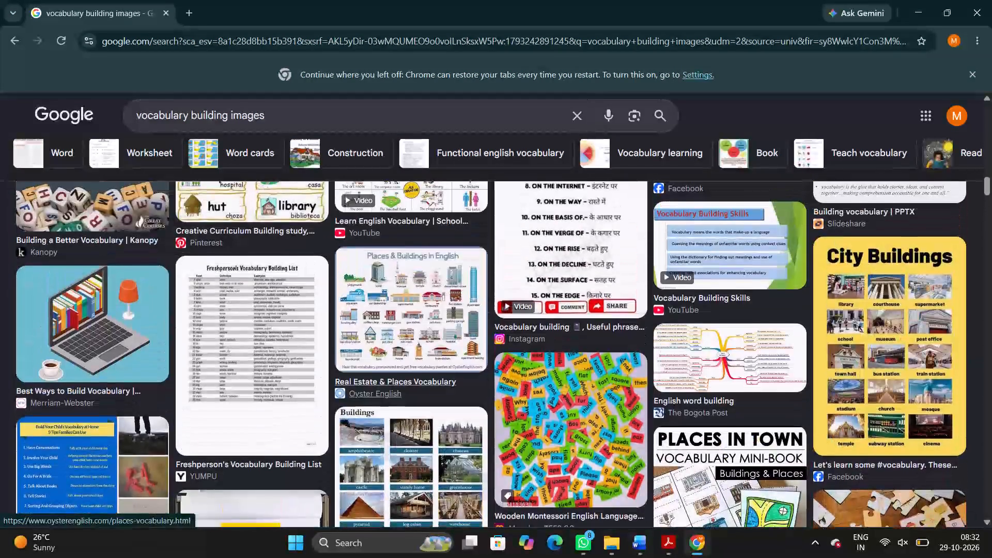
{"action": "scroll", "coordinate": [441, 376], "scroll_direction": "up", "scroll_amount": 6}
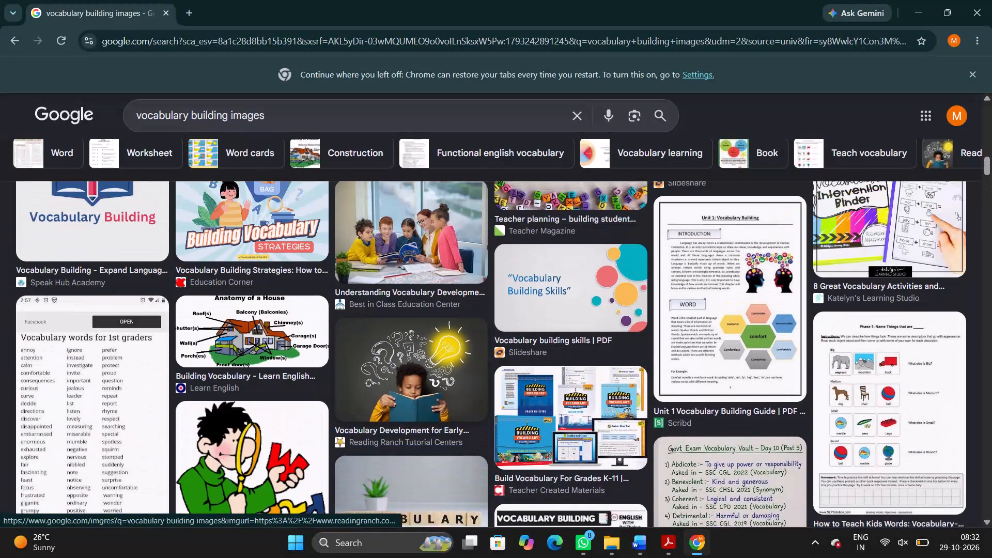
{"action": "scroll", "coordinate": [441, 376], "scroll_direction": "down", "scroll_amount": 1}
{"action": "left_click", "coordinate": [276, 427]}
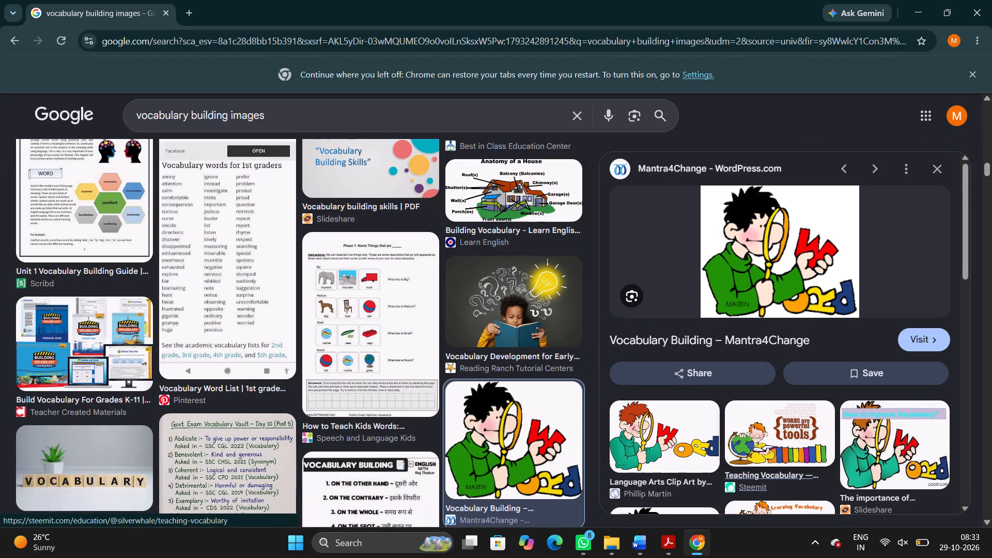
{"action": "scroll", "coordinate": [769, 468], "scroll_direction": "down", "scroll_amount": 2}
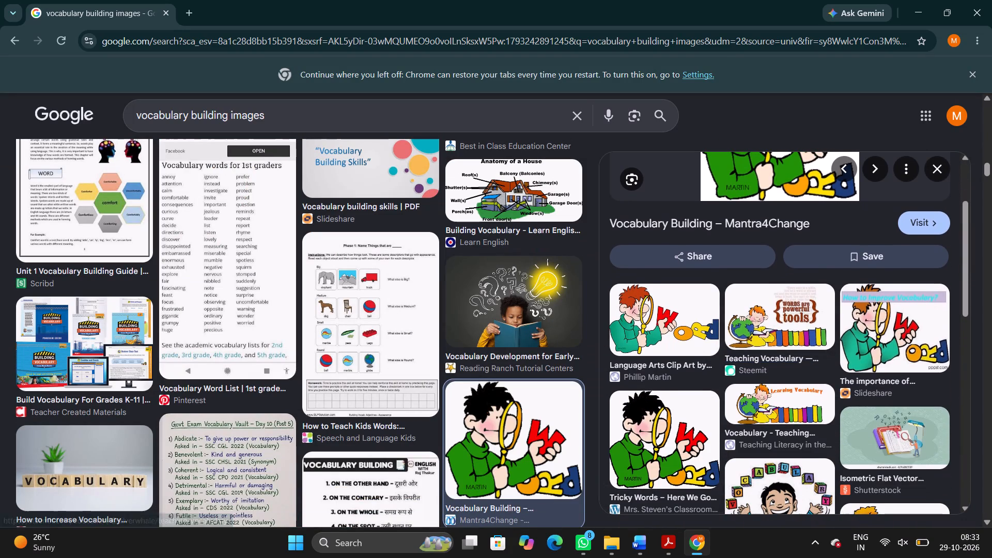
{"action": "scroll", "coordinate": [858, 262], "scroll_direction": "up", "scroll_amount": 5}
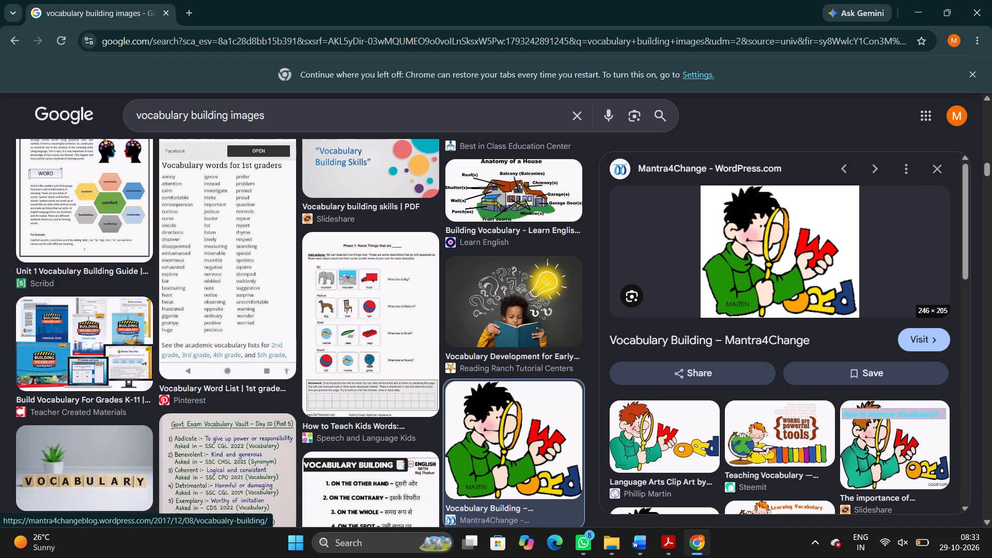
{"action": "right_click", "coordinate": [792, 239]}
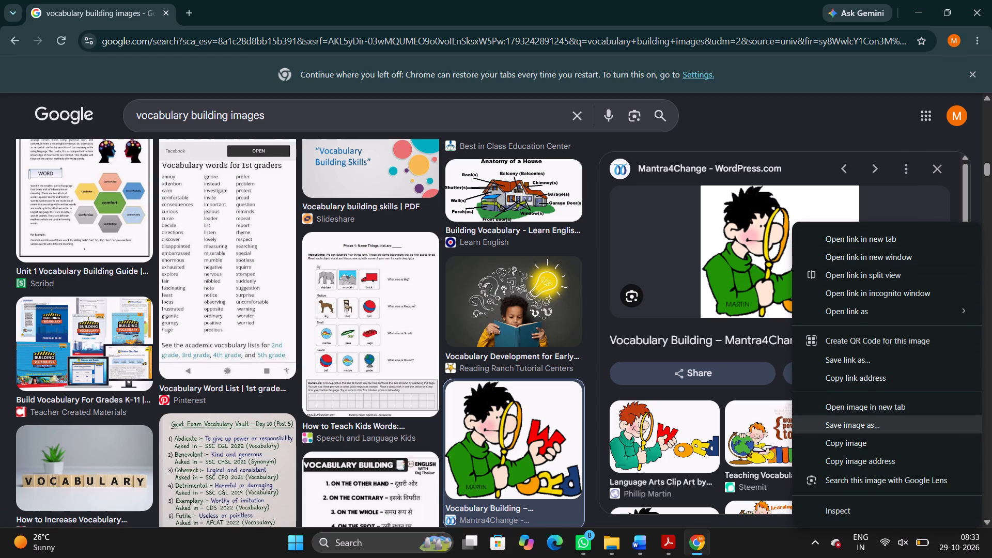
{"action": "left_click", "coordinate": [848, 442]}
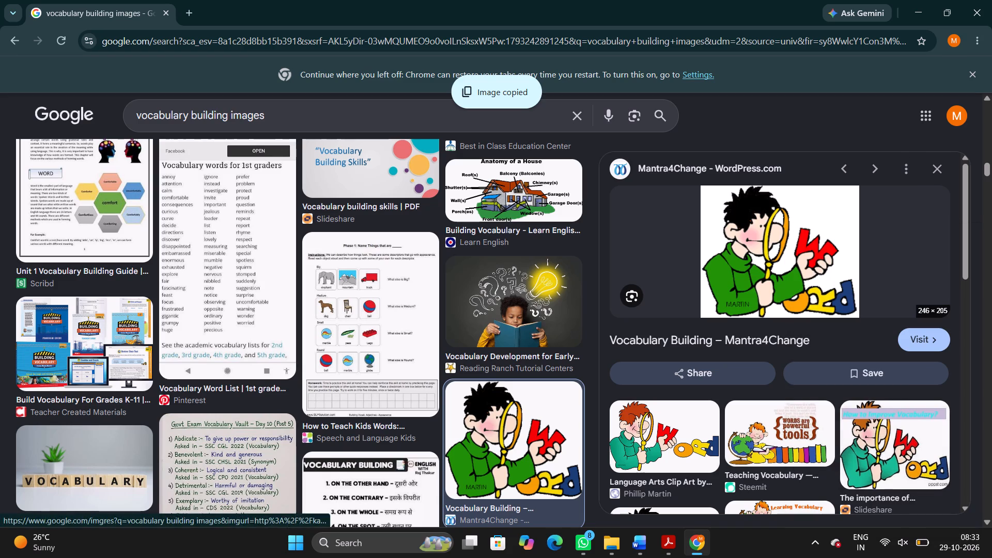
Switch to Document1 in Word and paste the copied vocabulary-building cartoon into it.
{"action": "left_click", "coordinate": [700, 550]}
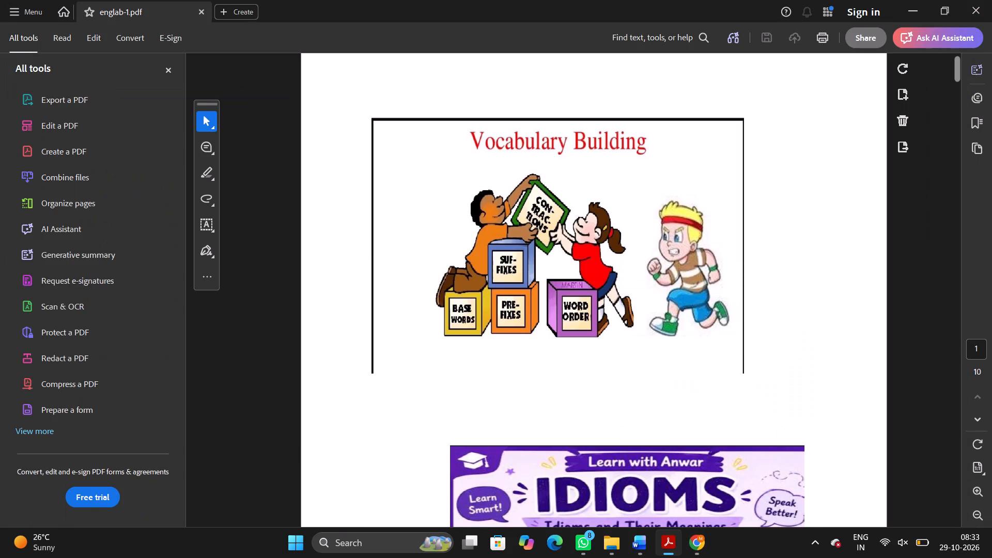
{"action": "left_click", "coordinate": [632, 548]}
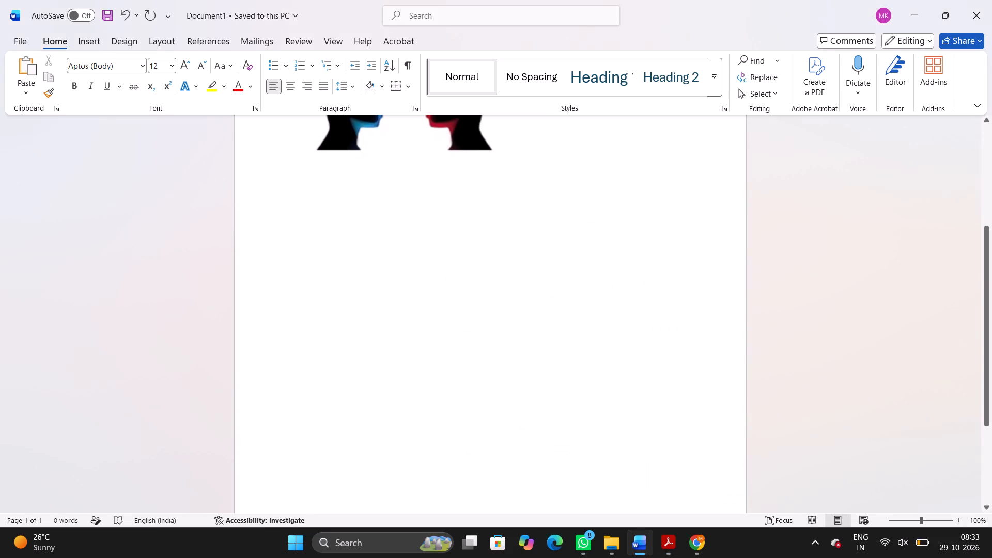
{"action": "key", "text": "ctrl+v"}
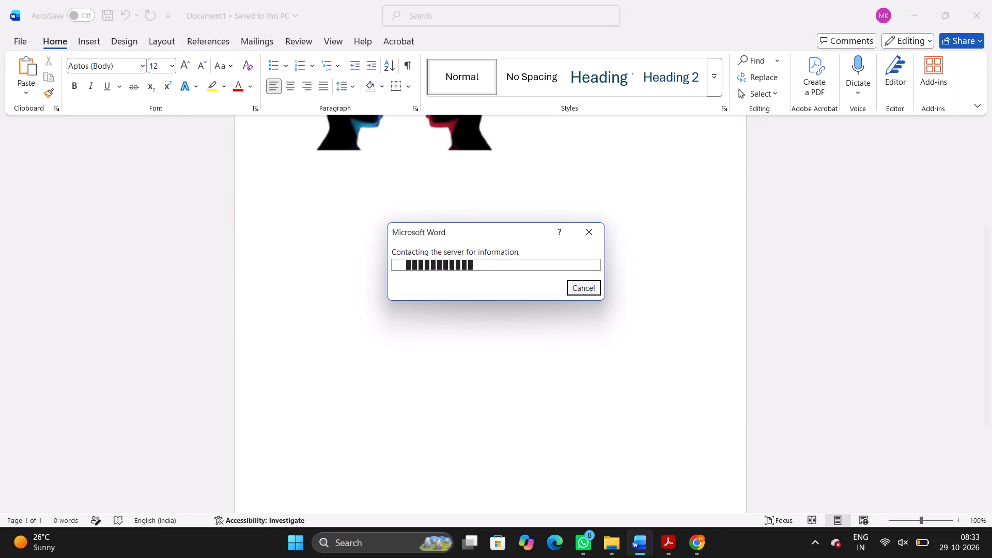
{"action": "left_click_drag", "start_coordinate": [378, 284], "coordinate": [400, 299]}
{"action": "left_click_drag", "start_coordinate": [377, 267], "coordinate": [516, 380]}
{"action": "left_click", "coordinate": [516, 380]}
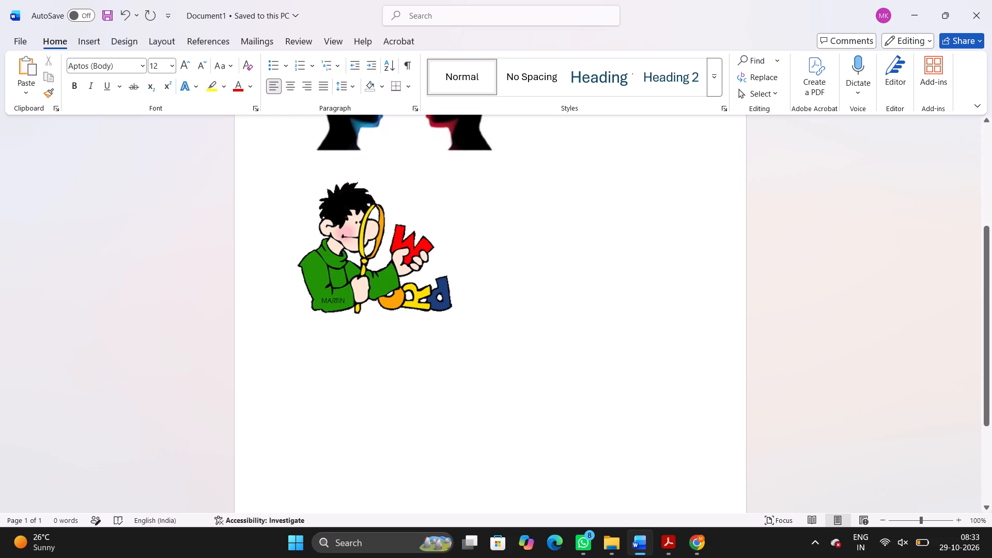
Add a blank line above the magnifying-glass cartoon and two blank lines below it.
{"action": "left_click", "coordinate": [518, 143]}
{"action": "key", "text": "Return"}
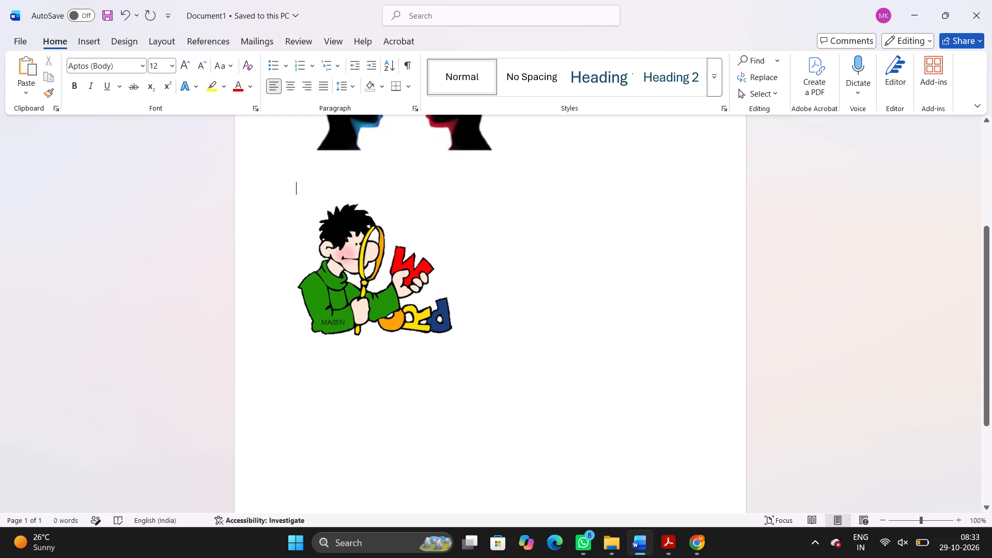
{"action": "left_click", "coordinate": [542, 344]}
{"action": "key", "text": "Return"}
{"action": "key", "text": "Return"}
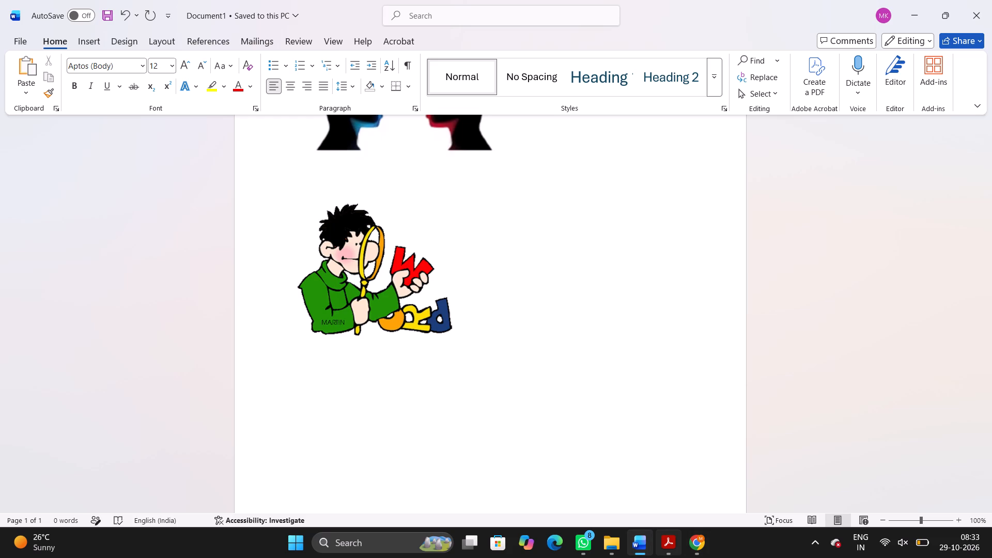
Return to the "vocabulary building images" results in Chrome, close the Mantra4Change preview and open the Adobe Stock "Vocabulary Word Images" result.
{"action": "left_click", "coordinate": [696, 549]}
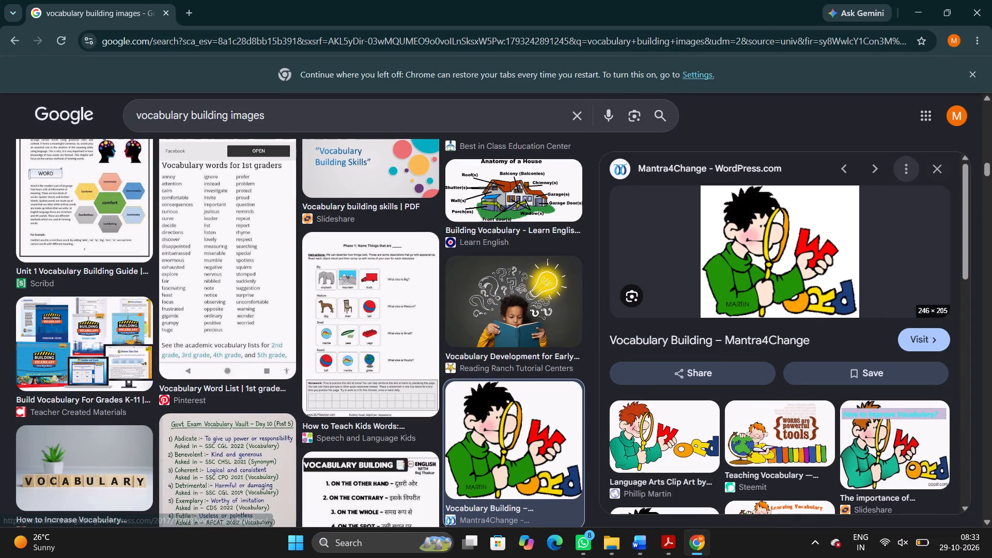
{"action": "left_click", "coordinate": [934, 172]}
{"action": "scroll", "coordinate": [534, 290], "scroll_direction": "up", "scroll_amount": 4}
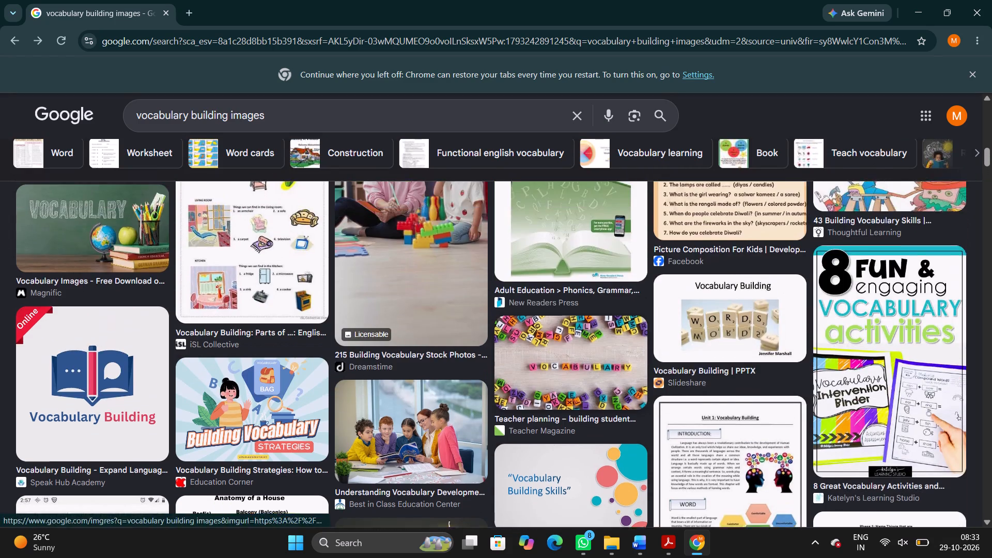
{"action": "scroll", "coordinate": [534, 290], "scroll_direction": "up", "scroll_amount": 8}
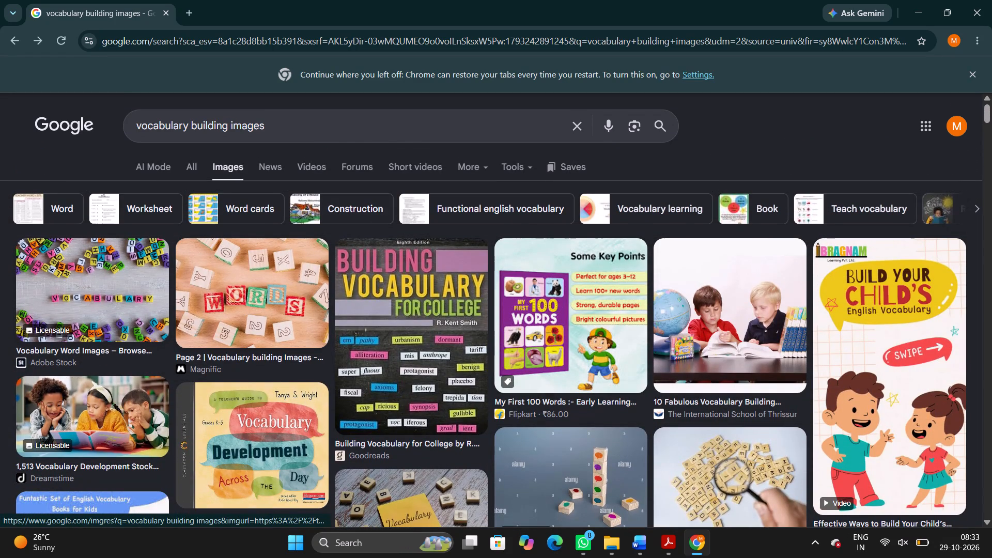
{"action": "left_click", "coordinate": [116, 316]}
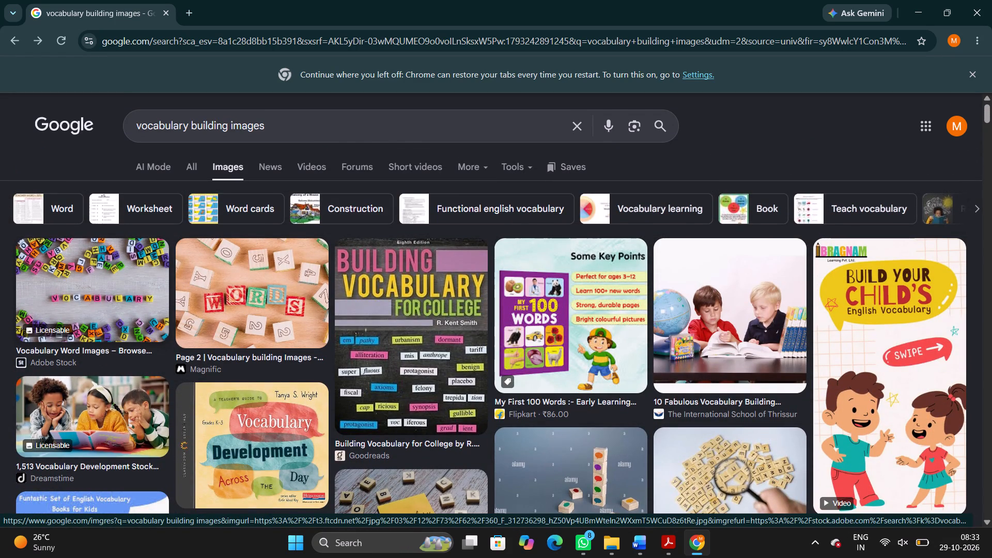
Examine the related images beneath the Adobe Stock preview for a suitable vocabulary picture.
{"action": "scroll", "coordinate": [768, 504], "scroll_direction": "down", "scroll_amount": 1}
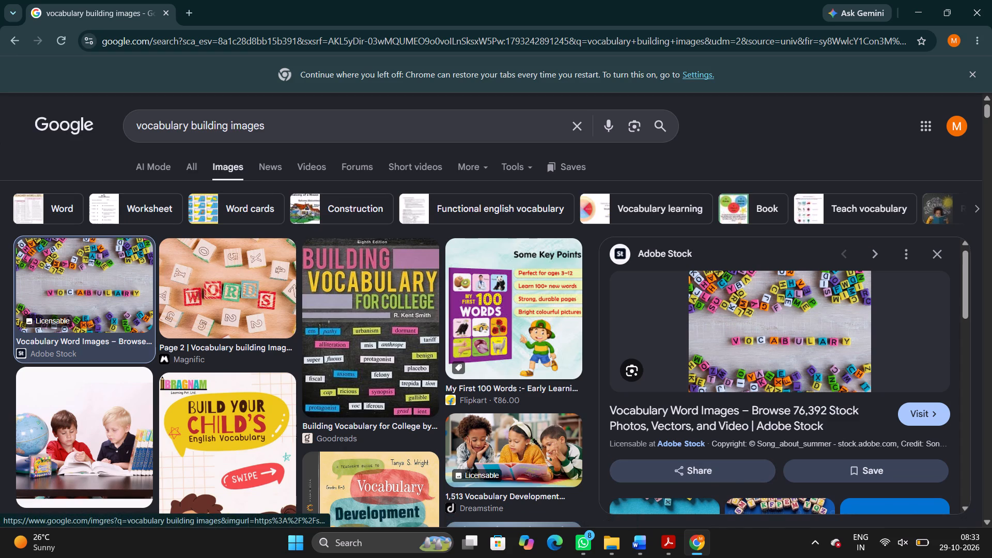
{"action": "scroll", "coordinate": [768, 504], "scroll_direction": "down", "scroll_amount": 3}
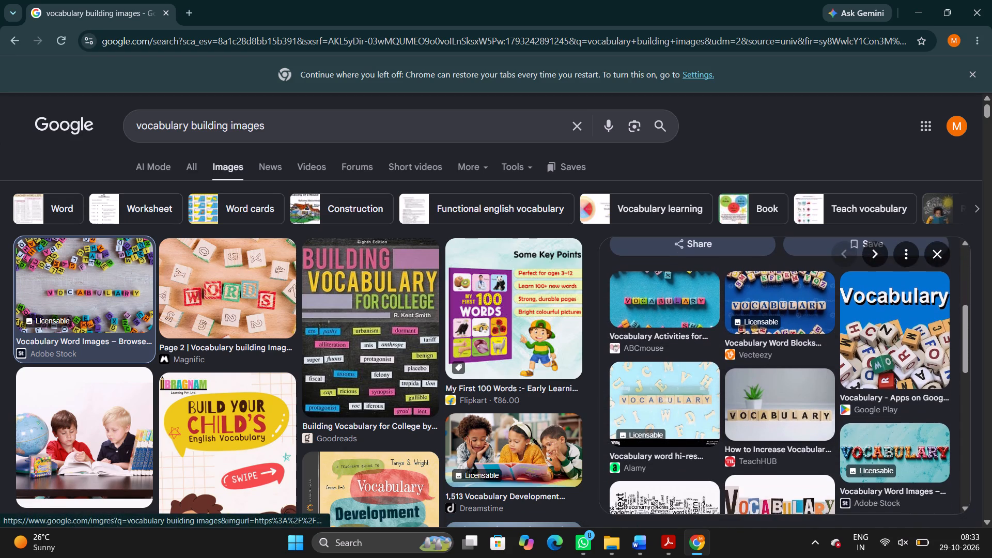
{"action": "scroll", "coordinate": [768, 504], "scroll_direction": "down", "scroll_amount": 6}
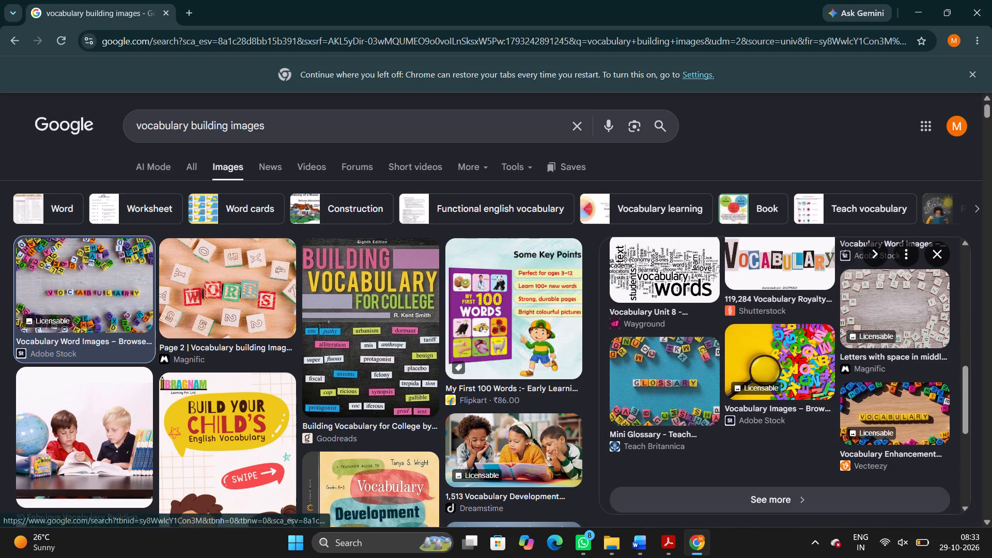
{"action": "scroll", "coordinate": [768, 504], "scroll_direction": "up", "scroll_amount": 7}
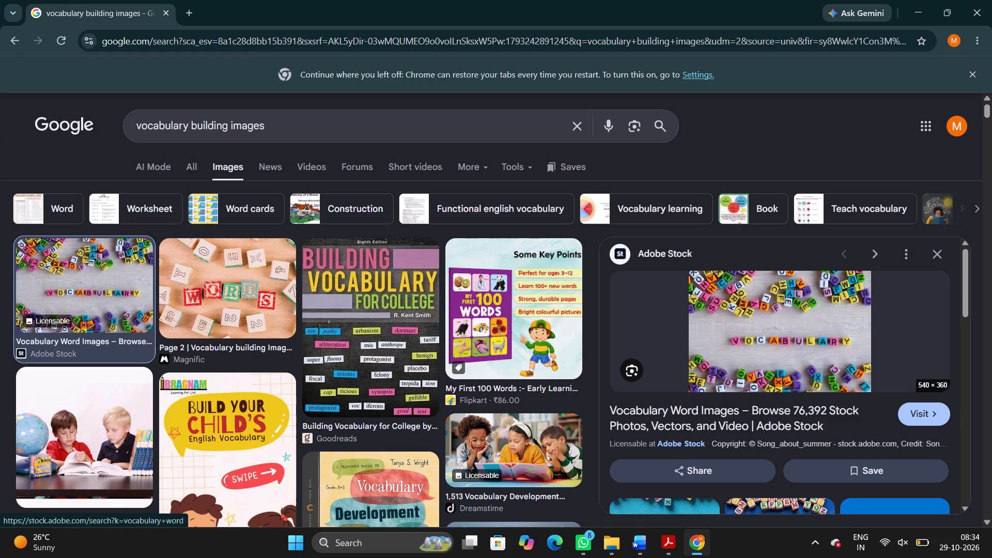
Copy the Adobe Stock picture of coloured letter blocks spelling VOCABULARY.
{"action": "right_click", "coordinate": [789, 352]}
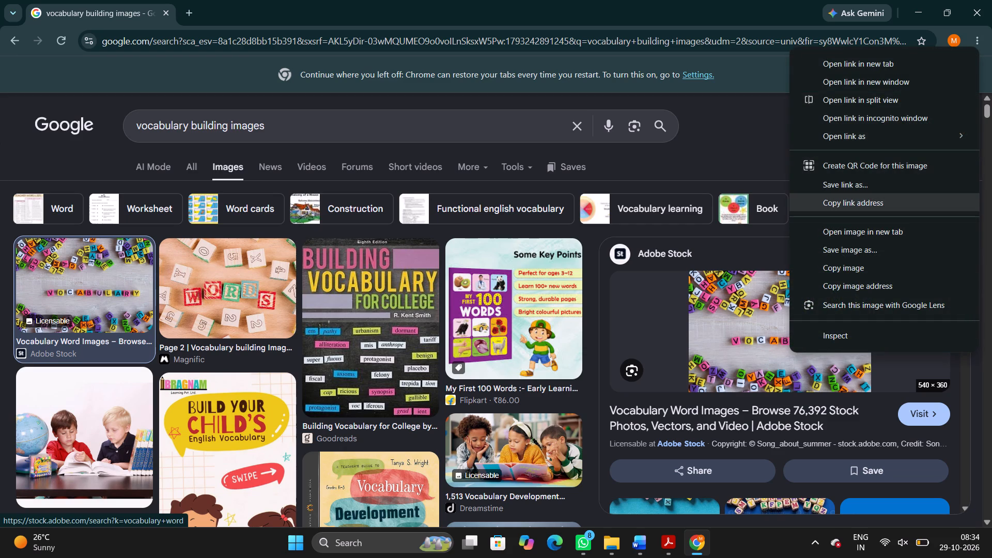
{"action": "left_click", "coordinate": [851, 261]}
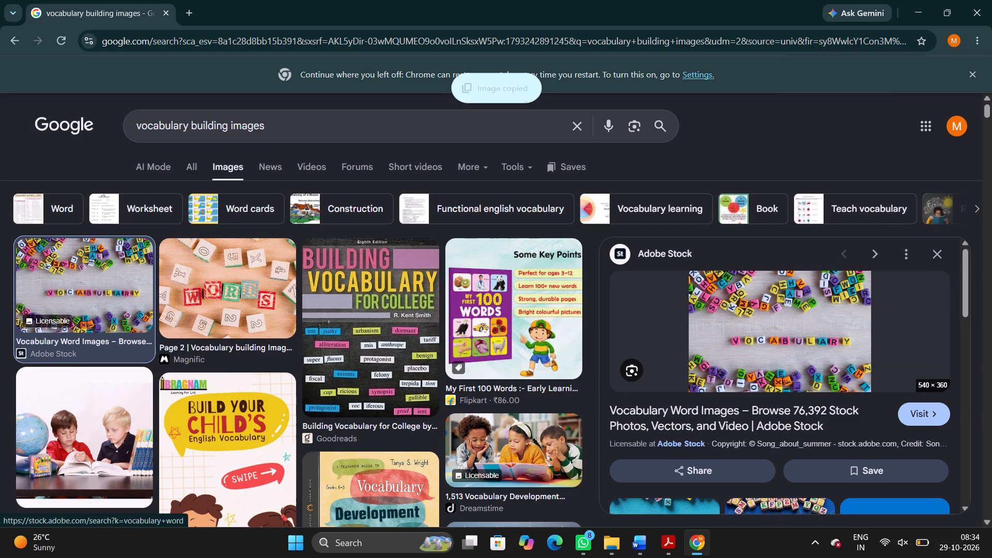
Switch to Document1 in Word and paste the copied letter-blocks picture below the cartoon, preceded by two spaces.
{"action": "left_click", "coordinate": [671, 548]}
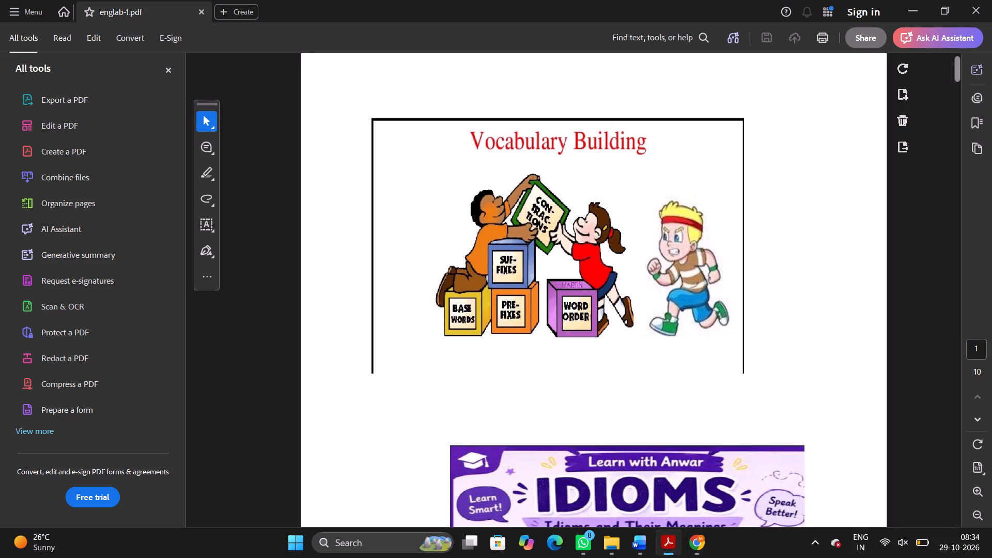
{"action": "left_click", "coordinate": [634, 545]}
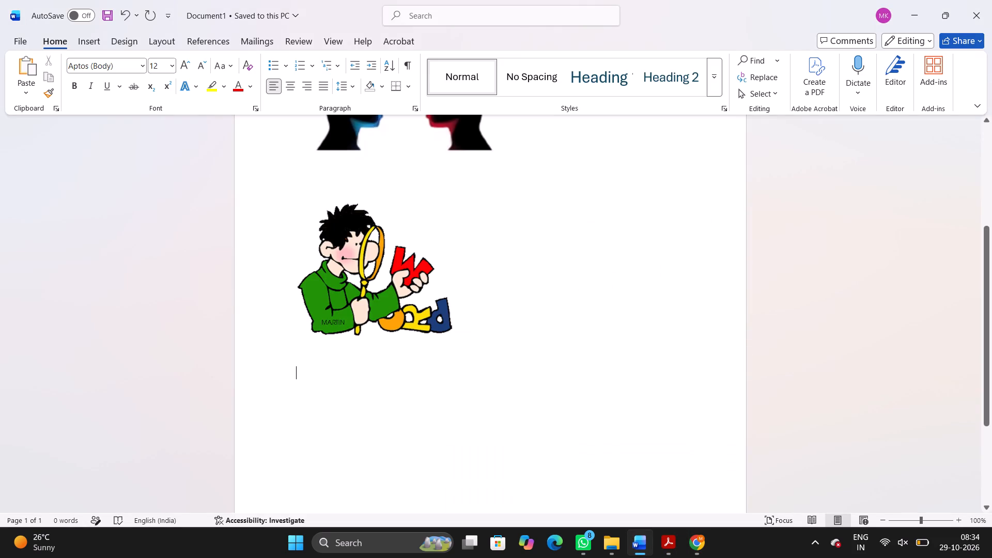
{"action": "key", "text": "space"}
{"action": "key", "text": "space"}
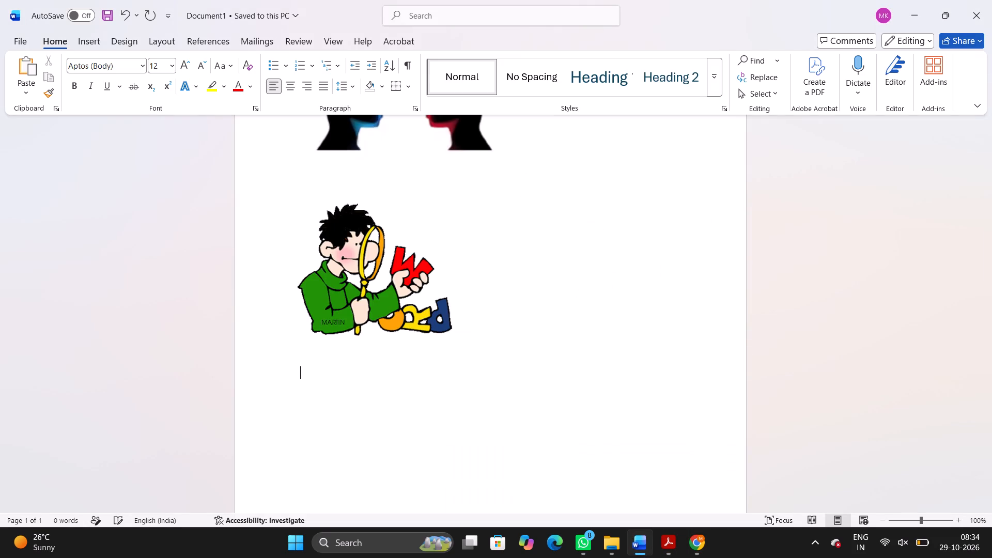
{"action": "key", "text": "ctrl+v"}
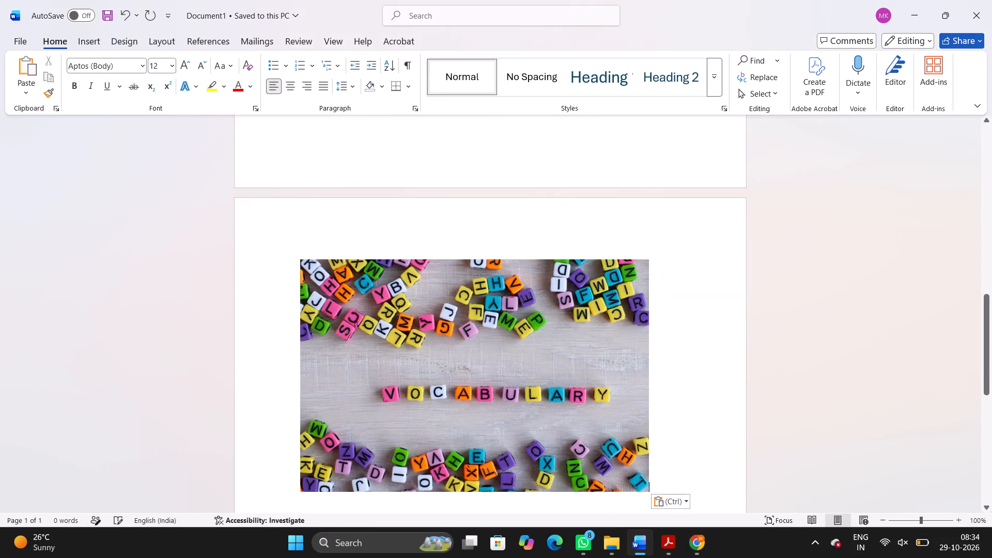
Shrink the VOCABULARY letter-blocks picture proportionally to about three quarters of its width so it fits under the cartoon on page 1.
{"action": "scroll", "coordinate": [452, 401], "scroll_direction": "down", "scroll_amount": 1}
{"action": "left_click", "coordinate": [452, 401]}
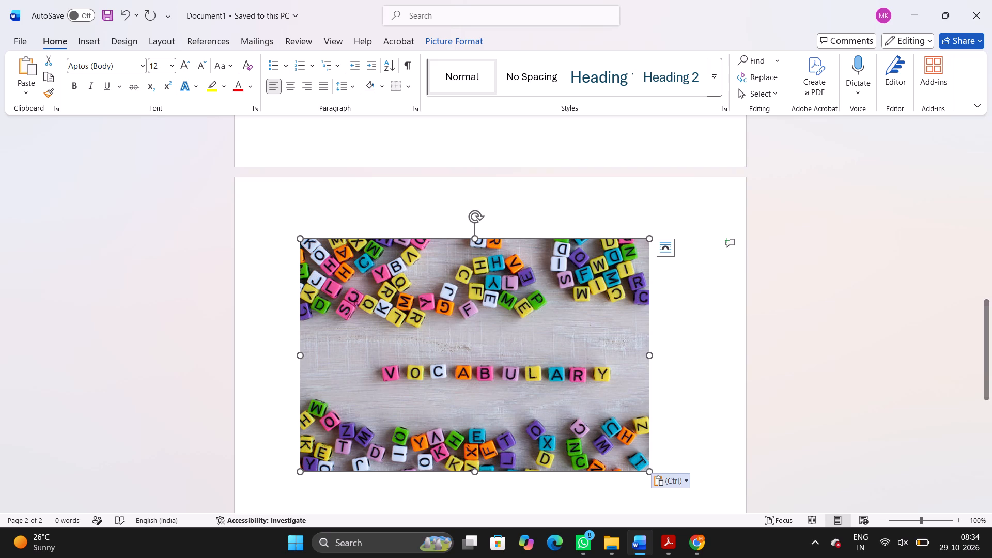
{"action": "left_click_drag", "start_coordinate": [650, 471], "coordinate": [563, 417]}
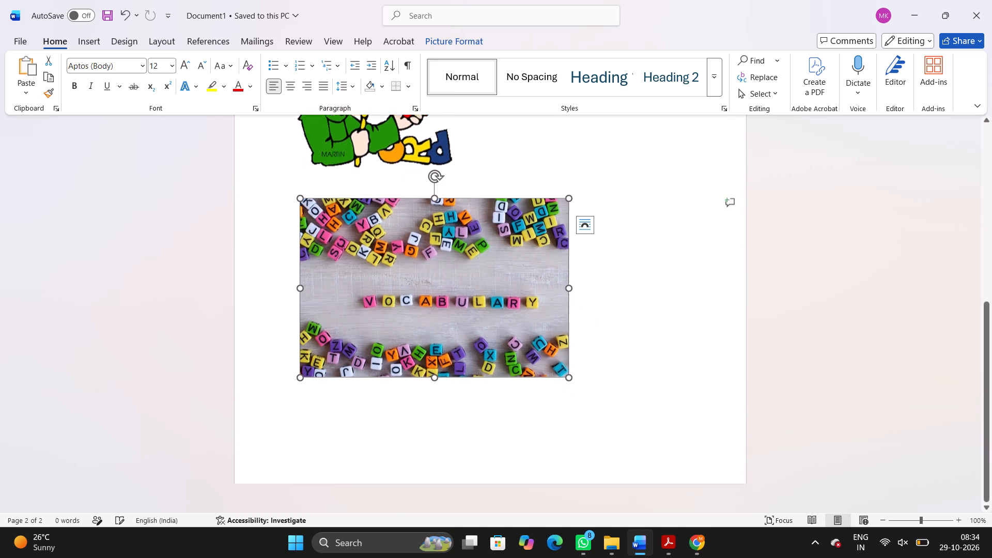
Add a blank line between the cartoon and the VOCABULARY picture, and two more lines after the picture, continuing onto page 2.
{"action": "left_click", "coordinate": [487, 180]}
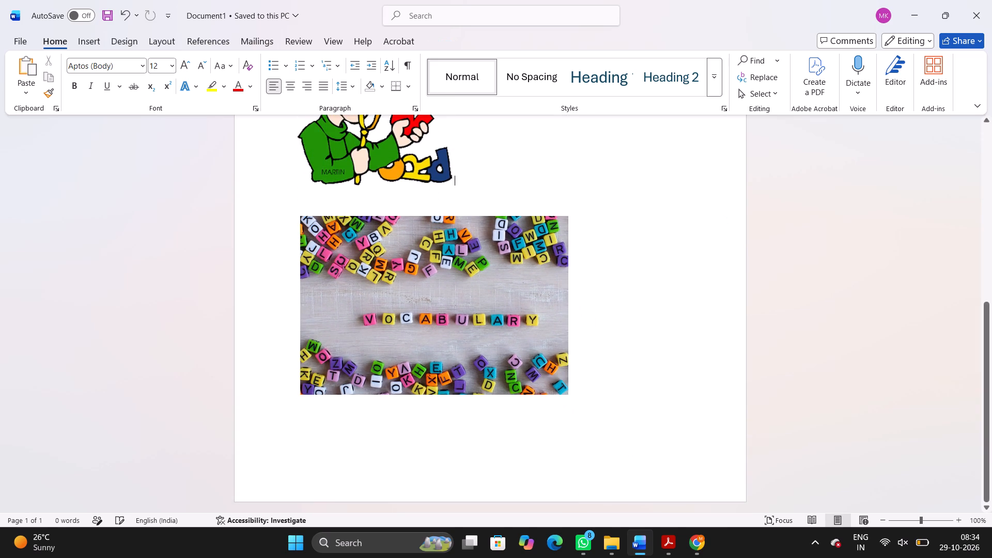
{"action": "key", "text": "Return"}
{"action": "scroll", "coordinate": [487, 180], "scroll_direction": "up", "scroll_amount": 4}
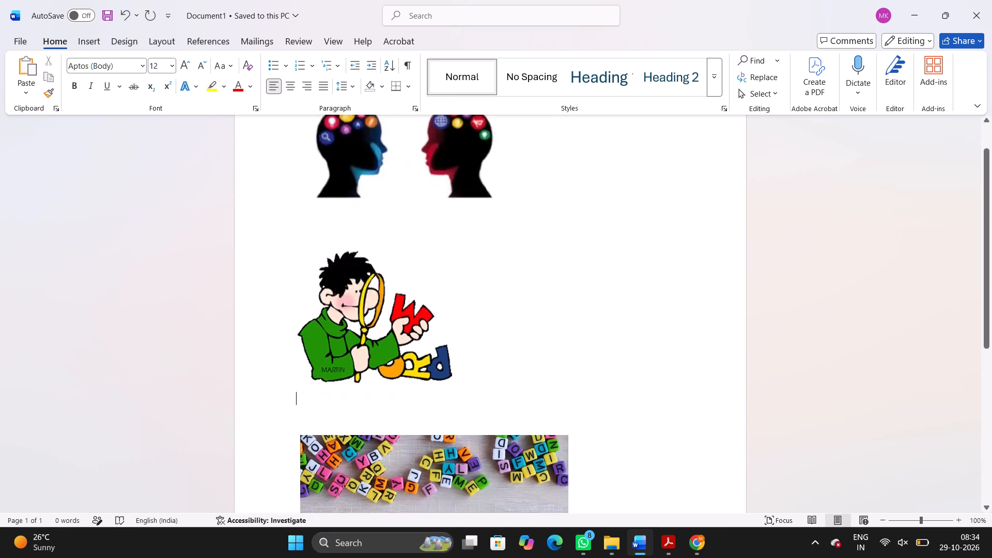
{"action": "scroll", "coordinate": [487, 180], "scroll_direction": "down", "scroll_amount": 2}
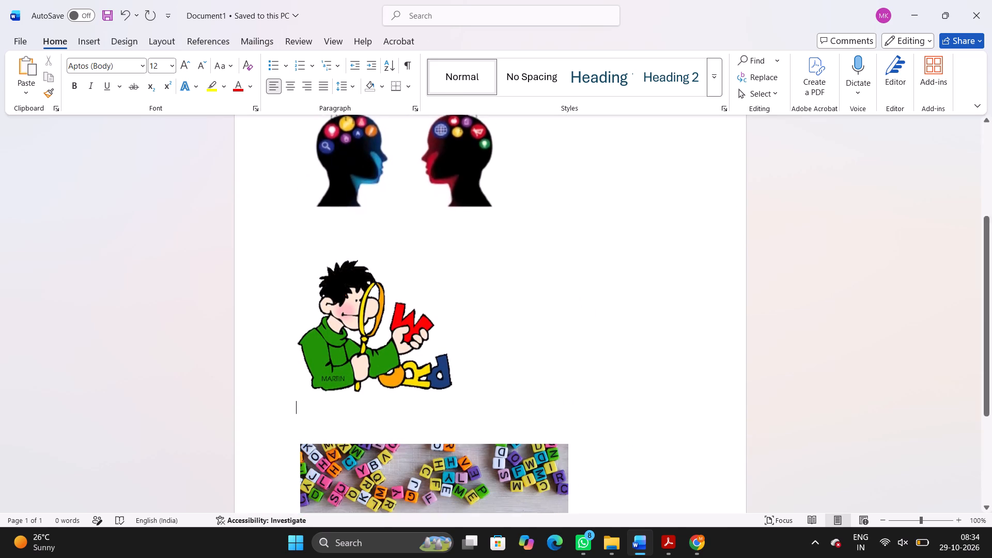
{"action": "scroll", "coordinate": [487, 180], "scroll_direction": "down", "scroll_amount": 4}
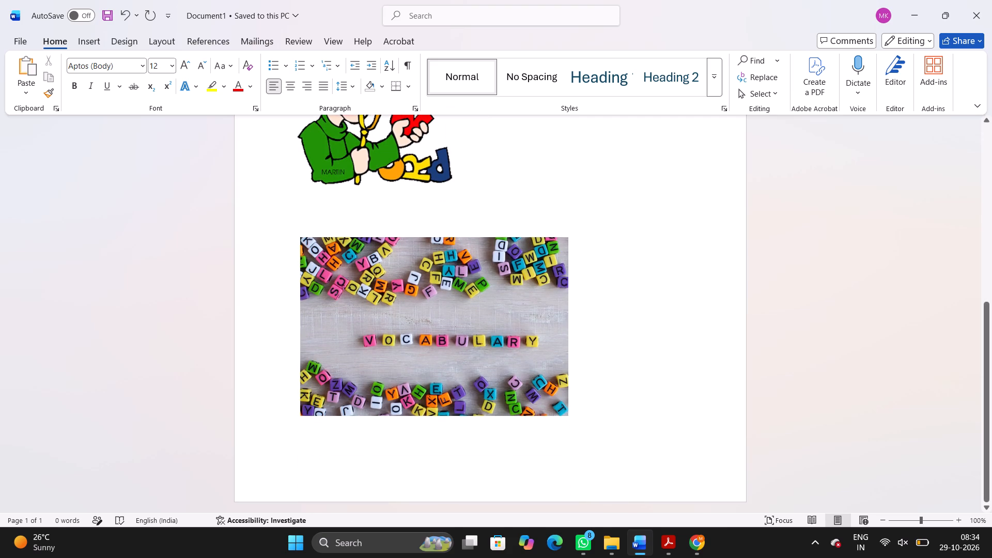
{"action": "left_click", "coordinate": [624, 453]}
{"action": "key", "text": "Return"}
{"action": "key", "text": "Return"}
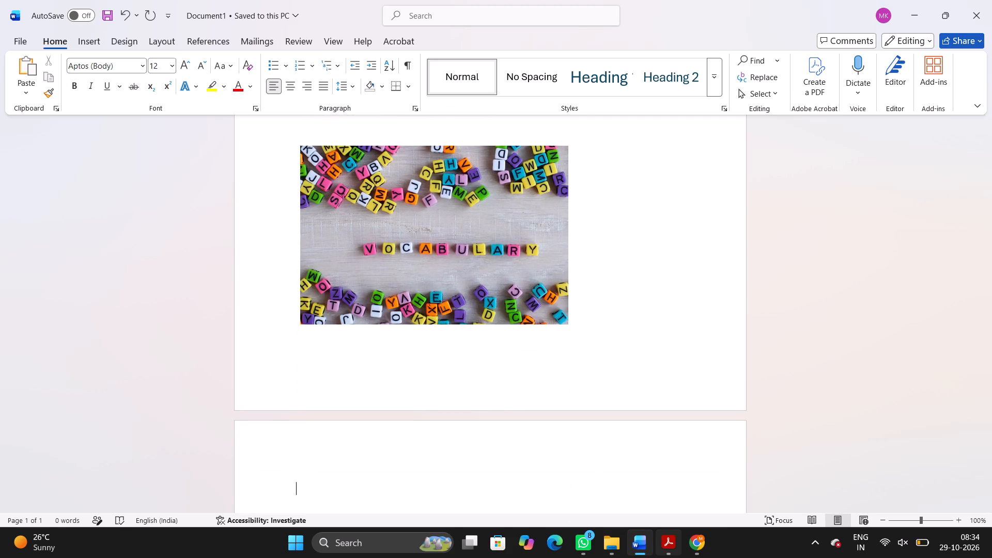
Switch to englab-1.pdf in Acrobat and examine the picture that follows the Vocabulary Building cartoon on page 1.
{"action": "left_click", "coordinate": [683, 501]}
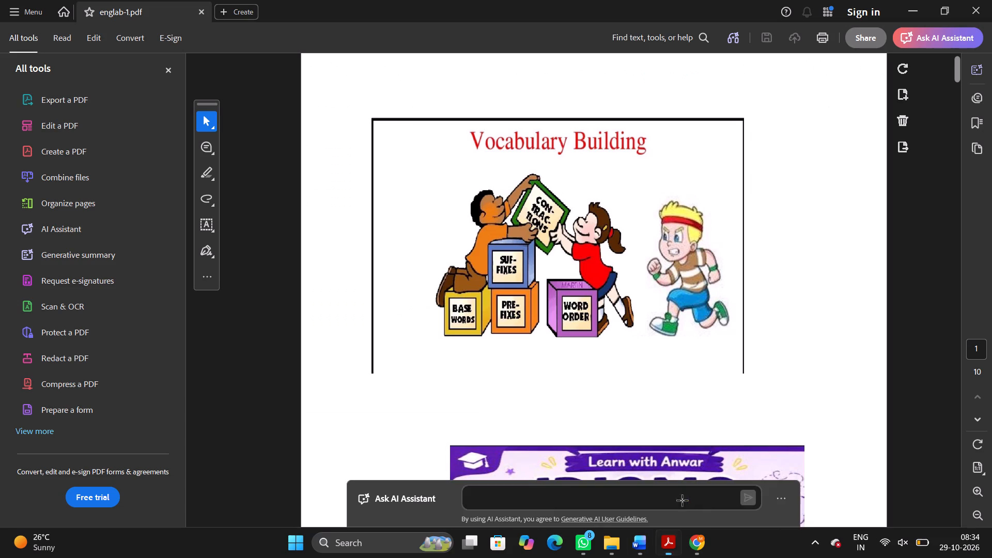
{"action": "scroll", "coordinate": [627, 425], "scroll_direction": "down", "scroll_amount": 3}
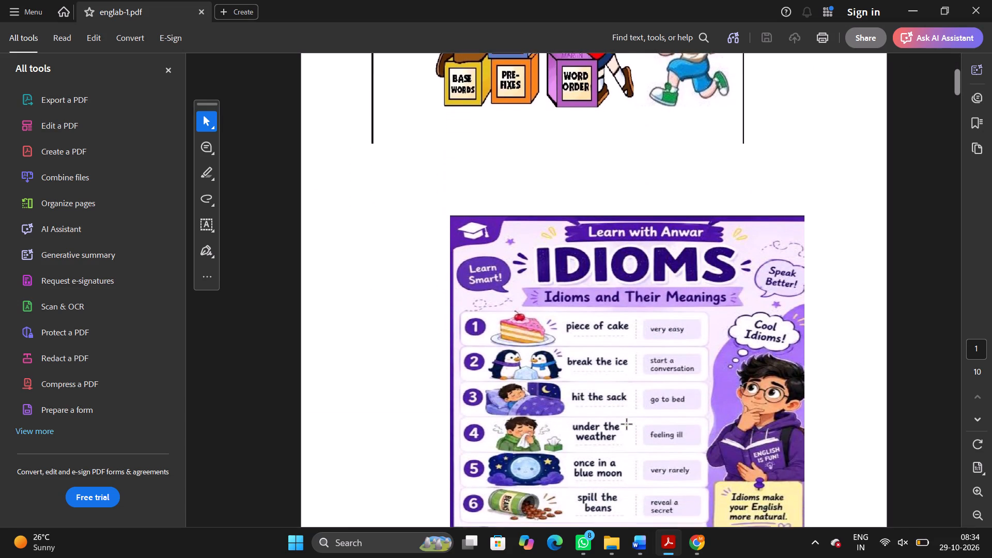
{"action": "scroll", "coordinate": [627, 425], "scroll_direction": "down", "scroll_amount": 2}
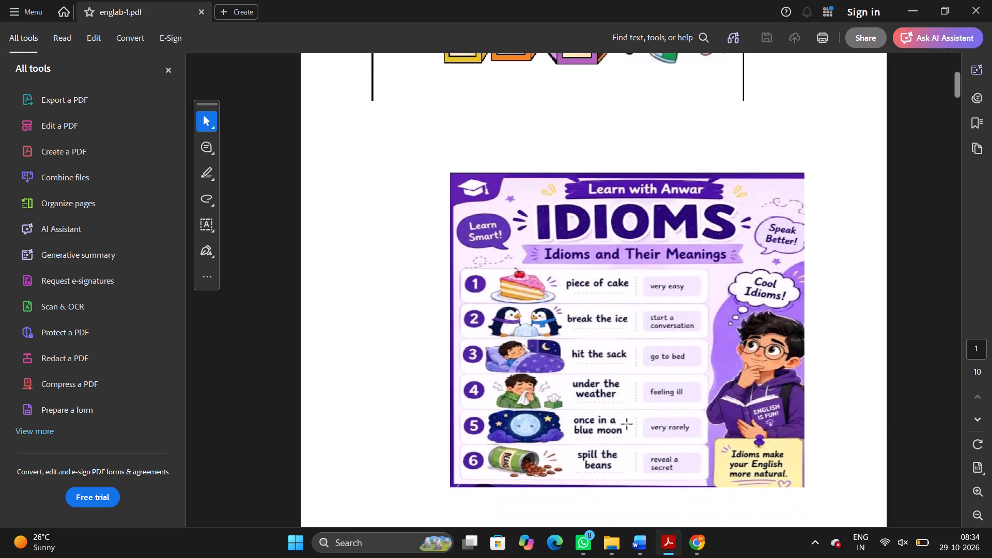
Switch to Chrome and search Google Images for "idioms images".
{"action": "left_click", "coordinate": [703, 543]}
{"action": "left_click_drag", "start_coordinate": [274, 121], "coordinate": [120, 112]}
{"action": "type", "text": "idioms"}
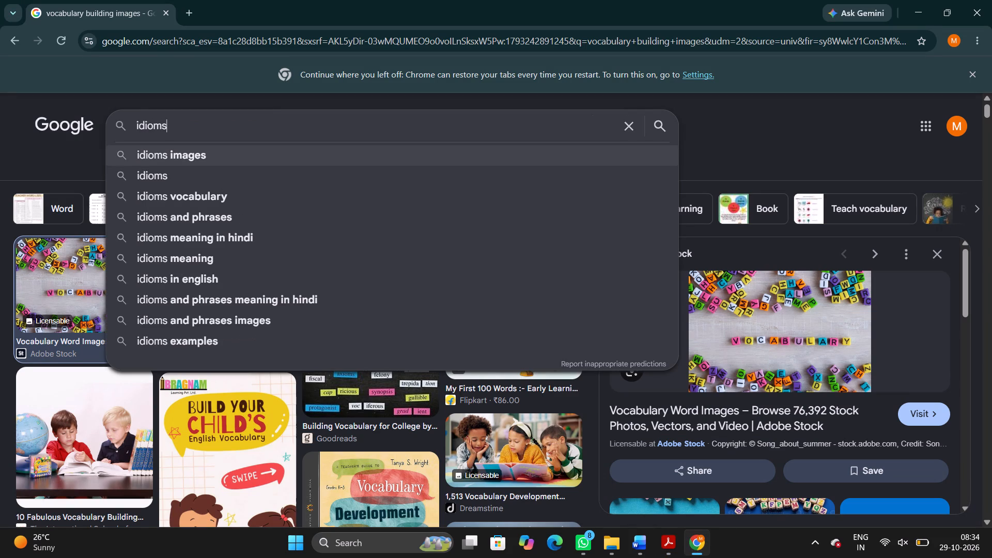
{"action": "left_click", "coordinate": [171, 156]}
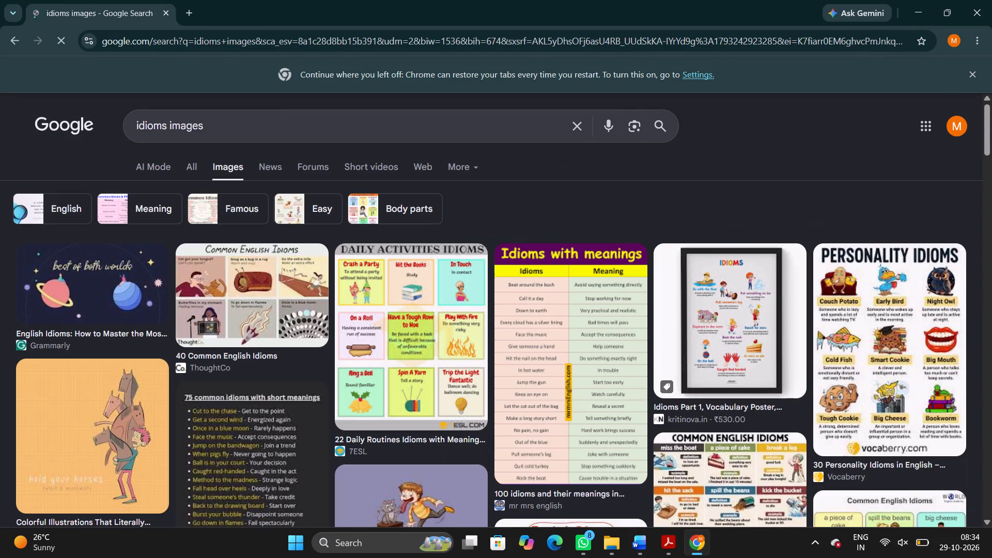
Look through the idioms image results for a picture suited to the document.
{"action": "scroll", "coordinate": [444, 336], "scroll_direction": "down", "scroll_amount": 3}
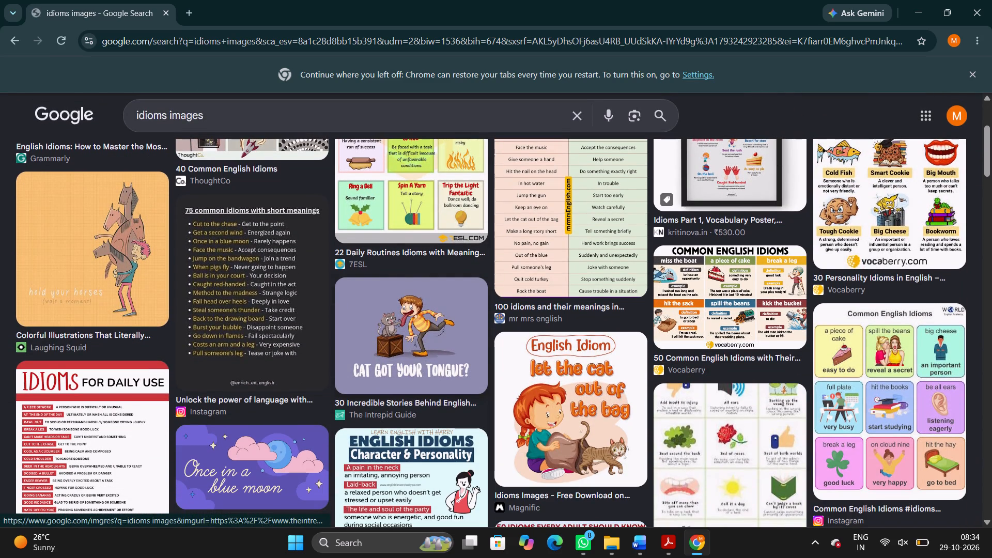
{"action": "scroll", "coordinate": [444, 336], "scroll_direction": "up", "scroll_amount": 4}
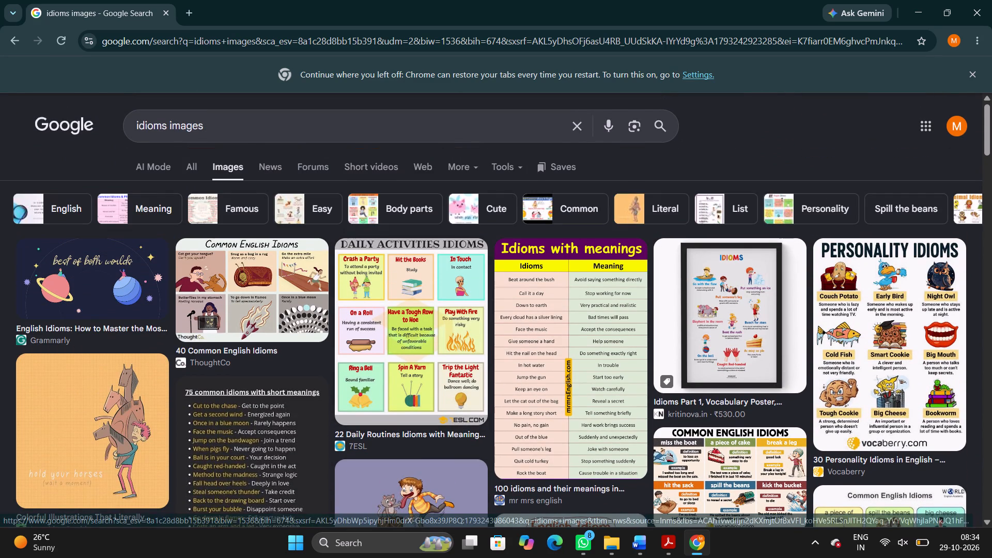
{"action": "key", "text": "space"}
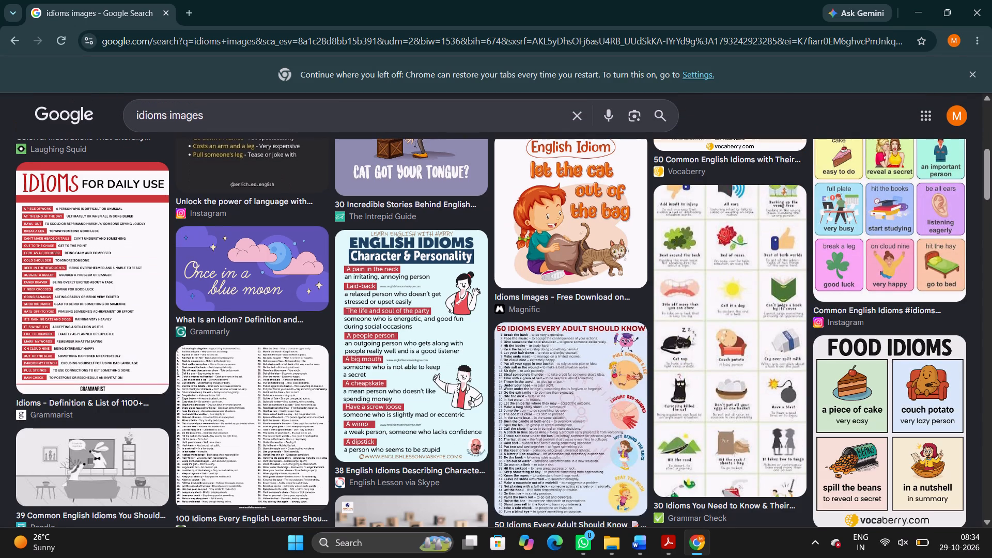
{"action": "scroll", "coordinate": [497, 310], "scroll_direction": "down", "scroll_amount": 5}
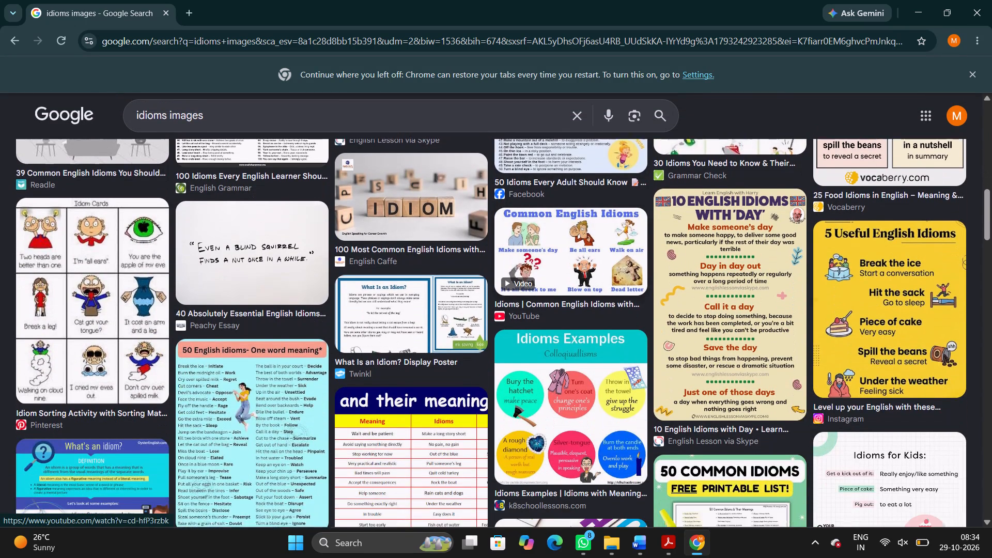
{"action": "scroll", "coordinate": [497, 310], "scroll_direction": "down", "scroll_amount": 5}
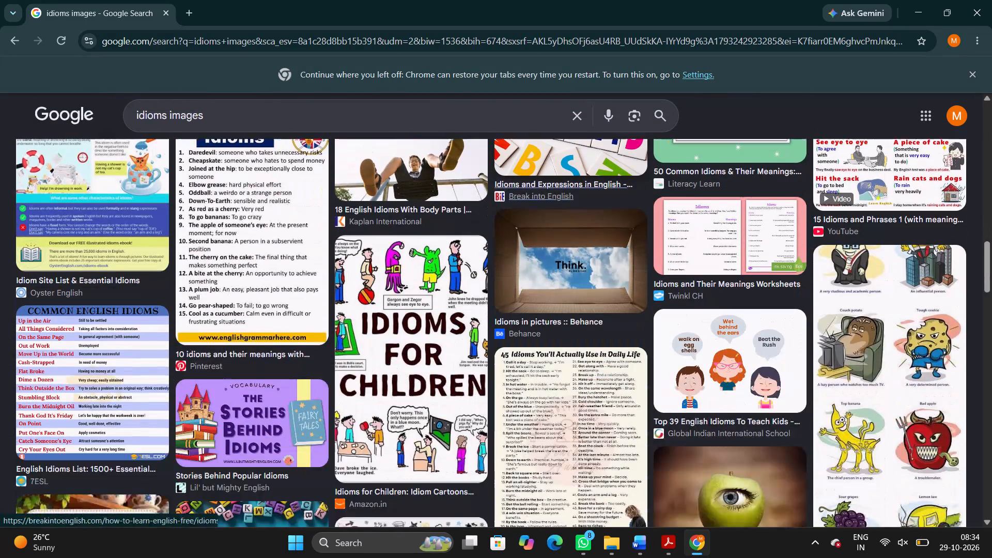
{"action": "scroll", "coordinate": [497, 310], "scroll_direction": "down", "scroll_amount": 2}
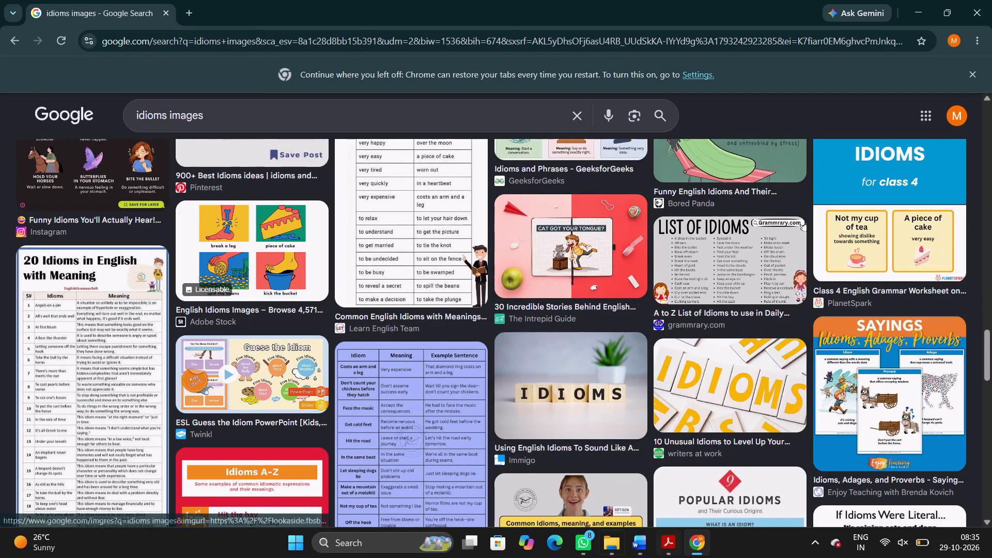
Switch to englab-1.pdf in Acrobat and examine the order of the pictures on pages 1 and 2.
{"action": "left_click", "coordinate": [647, 557]}
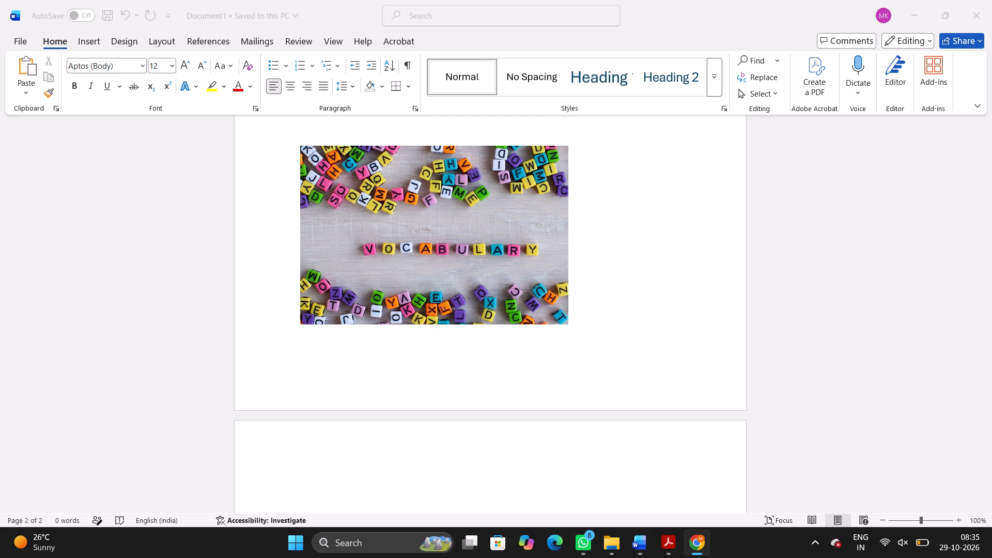
{"action": "left_click", "coordinate": [667, 534]}
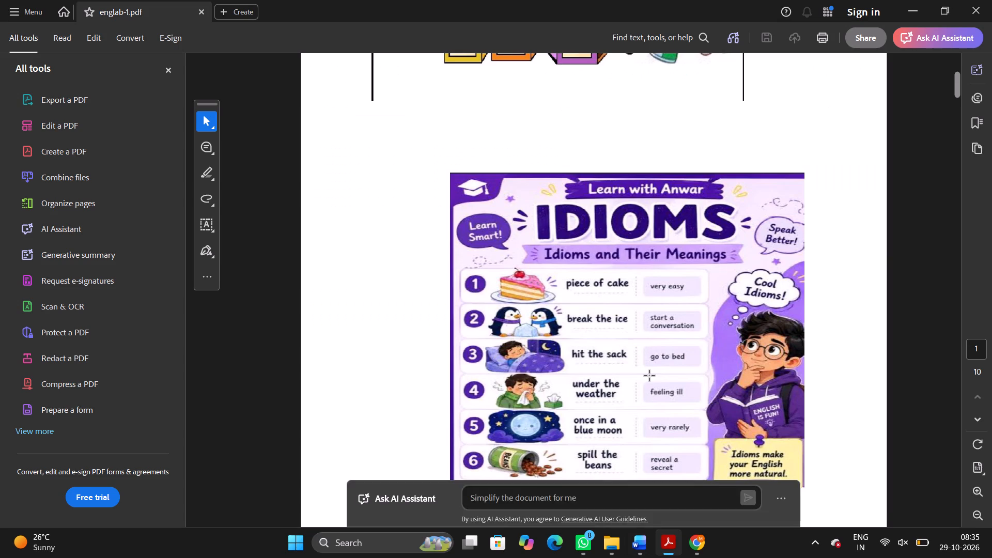
{"action": "scroll", "coordinate": [650, 376], "scroll_direction": "down", "scroll_amount": 8}
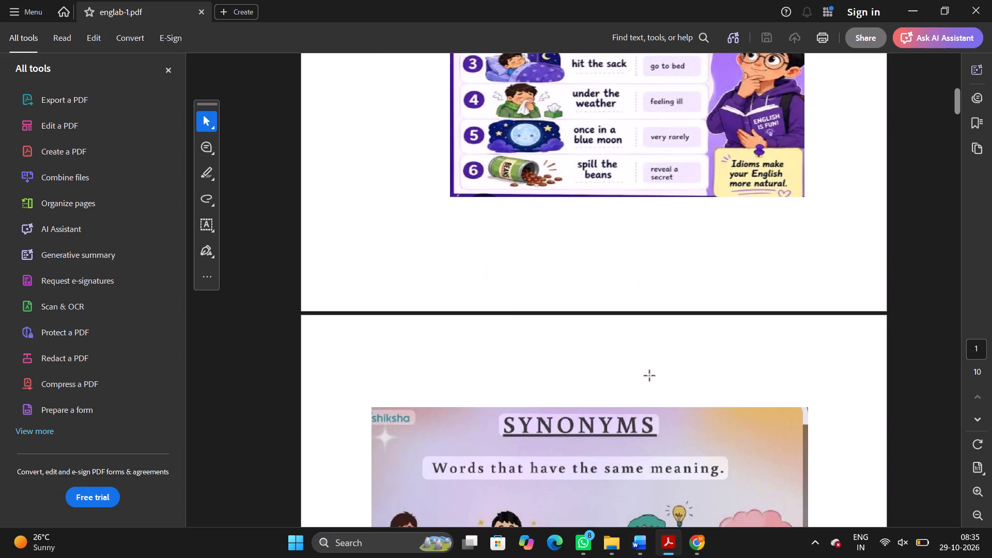
{"action": "scroll", "coordinate": [650, 376], "scroll_direction": "down", "scroll_amount": 2}
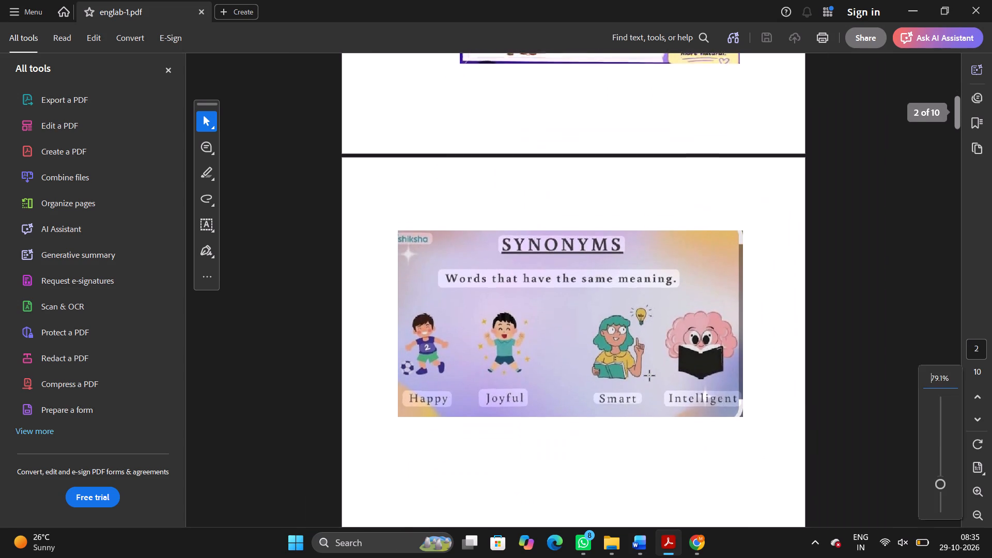
{"action": "scroll", "coordinate": [650, 376], "scroll_direction": "down", "scroll_amount": 3}
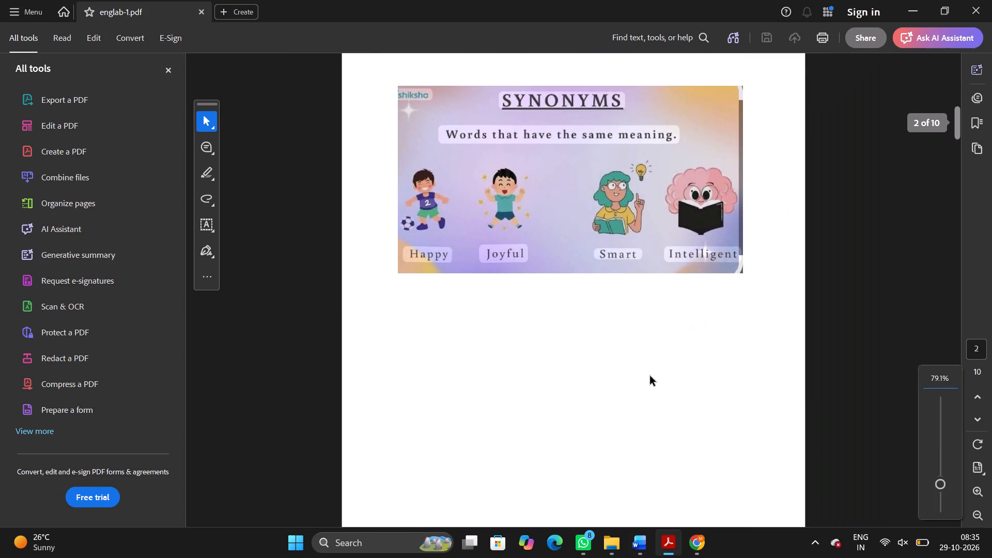
{"action": "scroll", "coordinate": [650, 376], "scroll_direction": "down", "scroll_amount": 4}
{"action": "scroll", "coordinate": [650, 376], "scroll_direction": "up", "scroll_amount": 12}
{"action": "scroll", "coordinate": [650, 376], "scroll_direction": "down", "scroll_amount": 1}
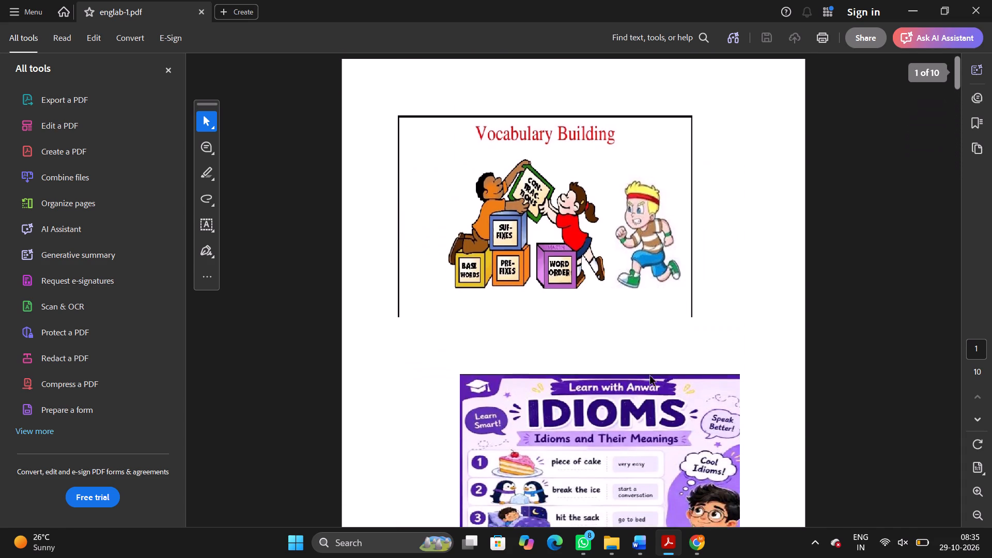
{"action": "scroll", "coordinate": [650, 376], "scroll_direction": "down", "scroll_amount": 3}
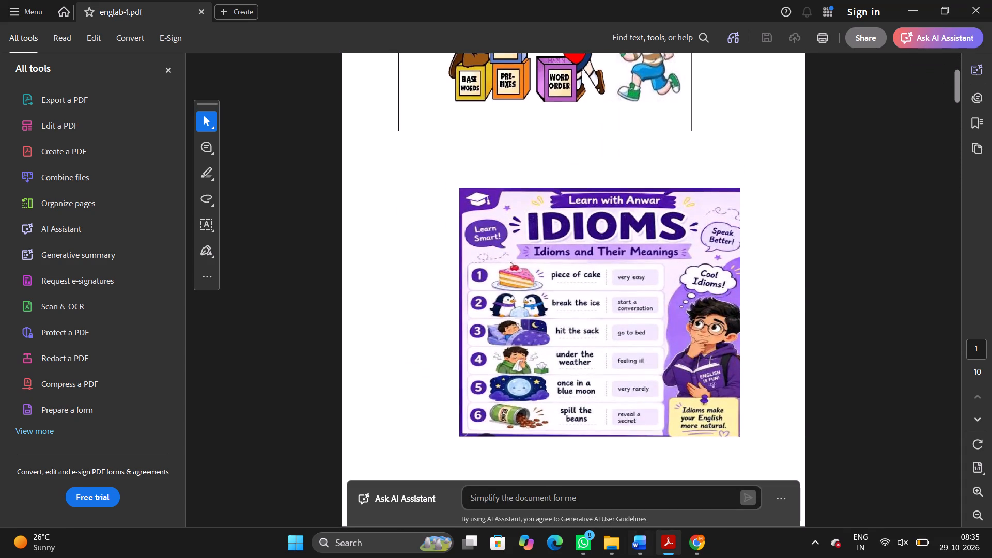
Switch to Chrome and replace the image search with "synonym images".
{"action": "left_click", "coordinate": [700, 547]}
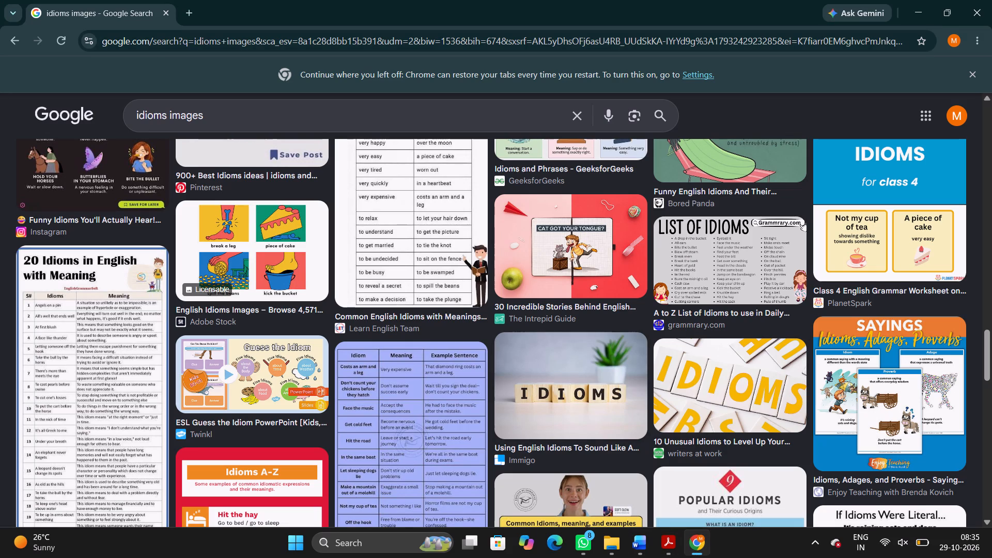
{"action": "left_click_drag", "start_coordinate": [276, 105], "coordinate": [77, 114]}
{"action": "left_click_drag", "start_coordinate": [218, 121], "coordinate": [118, 132]}
{"action": "type", "text": "synonym"}
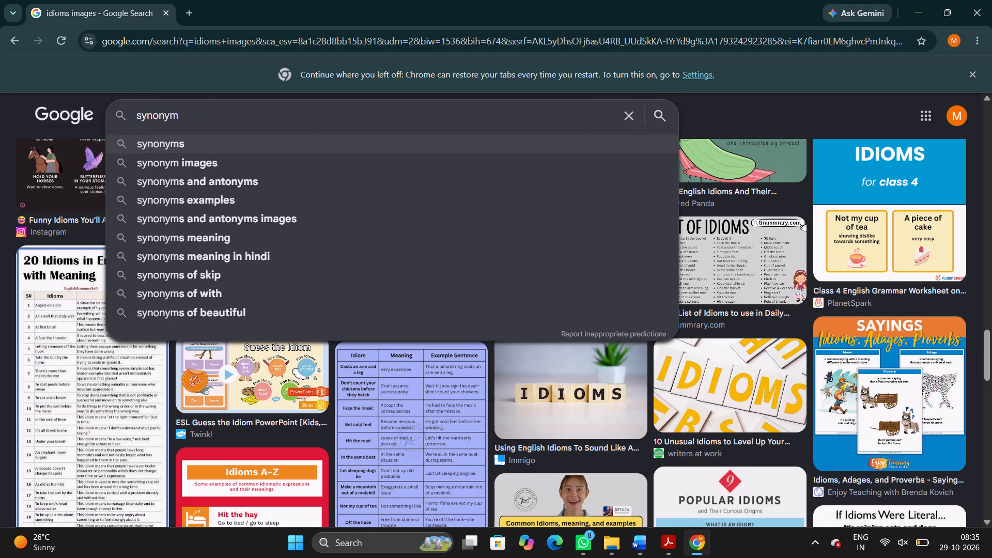
{"action": "left_click", "coordinate": [154, 159]}
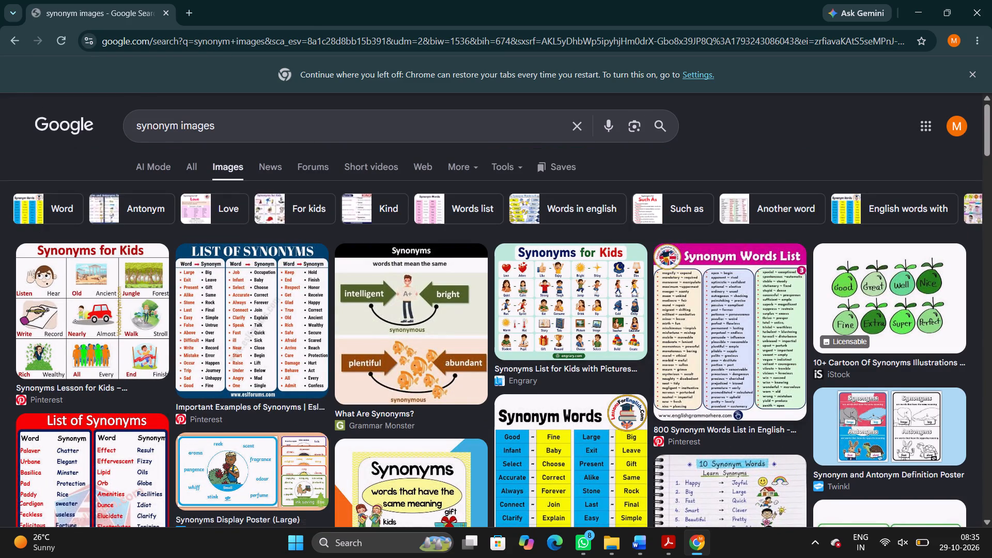
Find the Kids Learning "Synonyms – Words having the same meaning" picture with the teacher and copy the image.
{"action": "scroll", "coordinate": [711, 376], "scroll_direction": "down", "scroll_amount": 7}
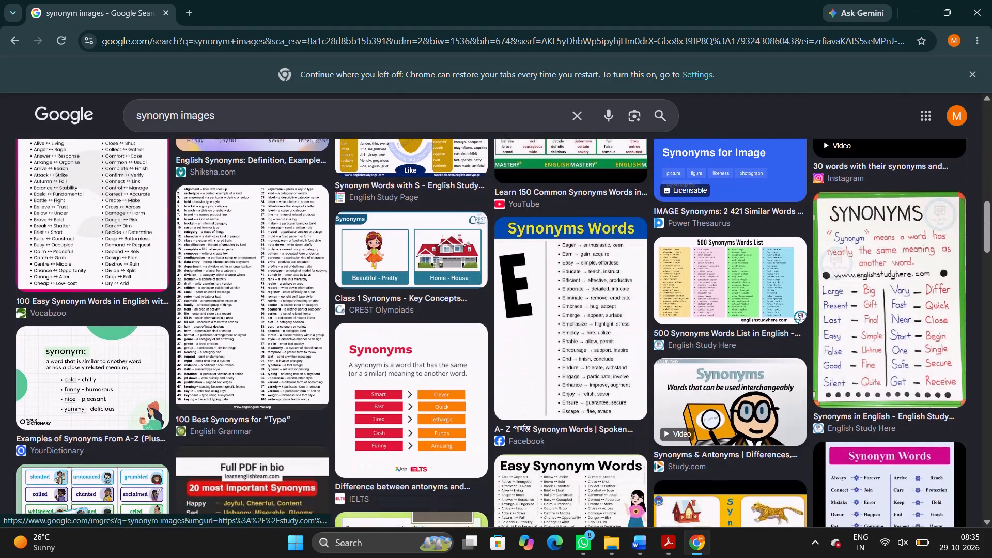
{"action": "scroll", "coordinate": [711, 376], "scroll_direction": "down", "scroll_amount": 1}
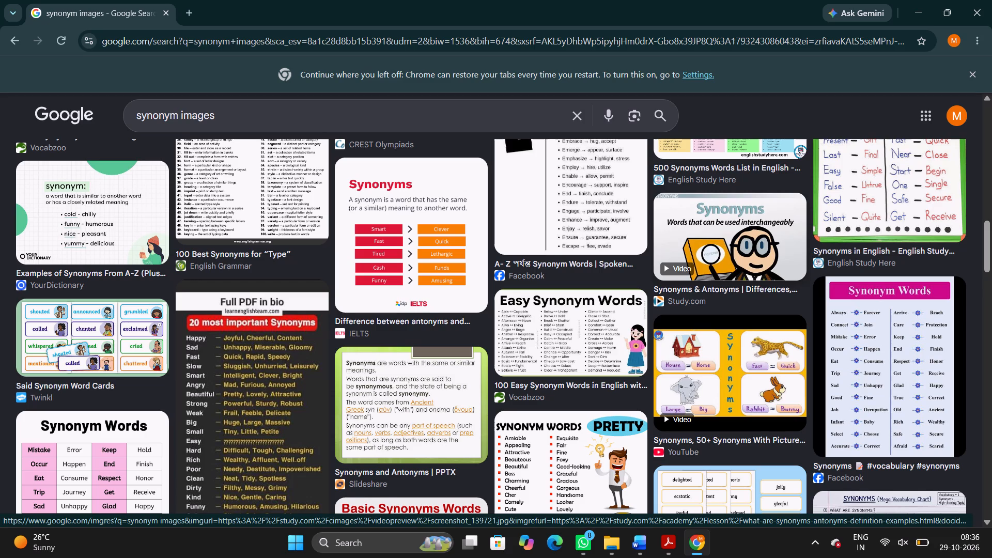
{"action": "double_click", "coordinate": [753, 224]}
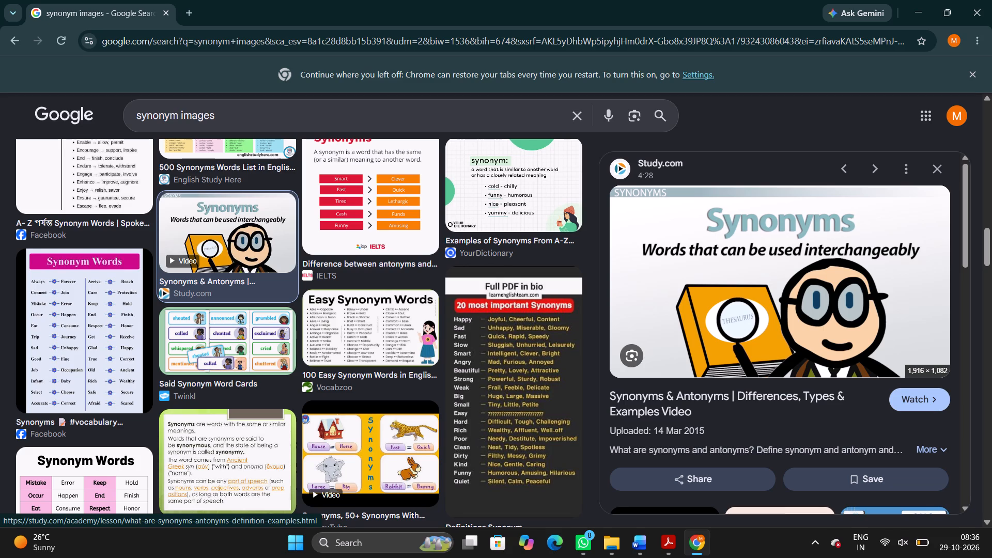
{"action": "scroll", "coordinate": [753, 224], "scroll_direction": "down", "scroll_amount": 2}
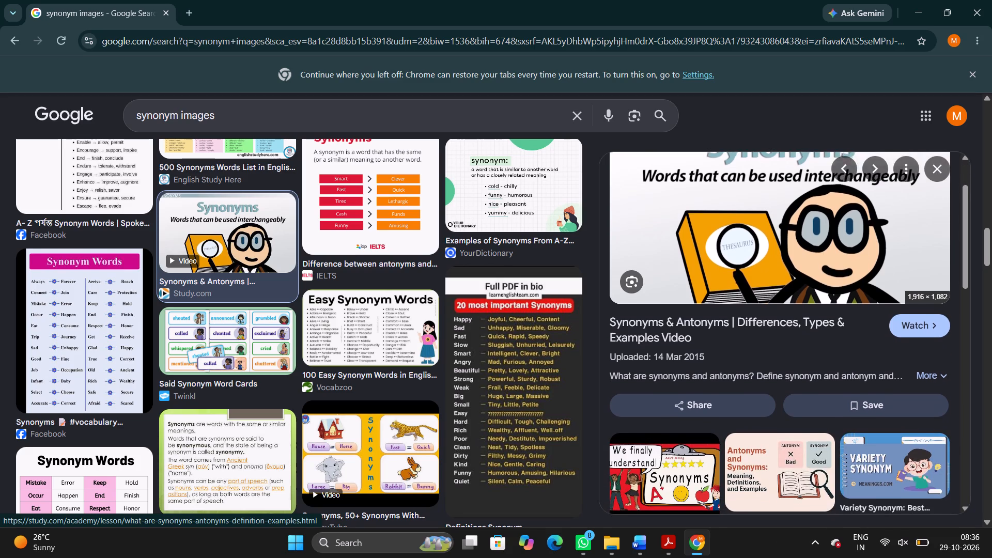
{"action": "scroll", "coordinate": [753, 224], "scroll_direction": "down", "scroll_amount": 4}
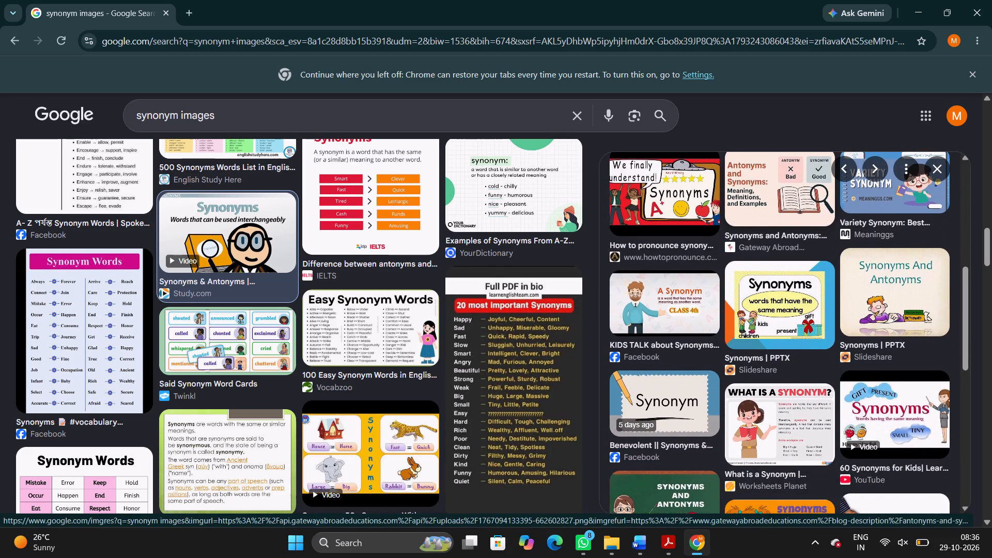
{"action": "scroll", "coordinate": [753, 224], "scroll_direction": "down", "scroll_amount": 1}
{"action": "left_click", "coordinate": [879, 363]}
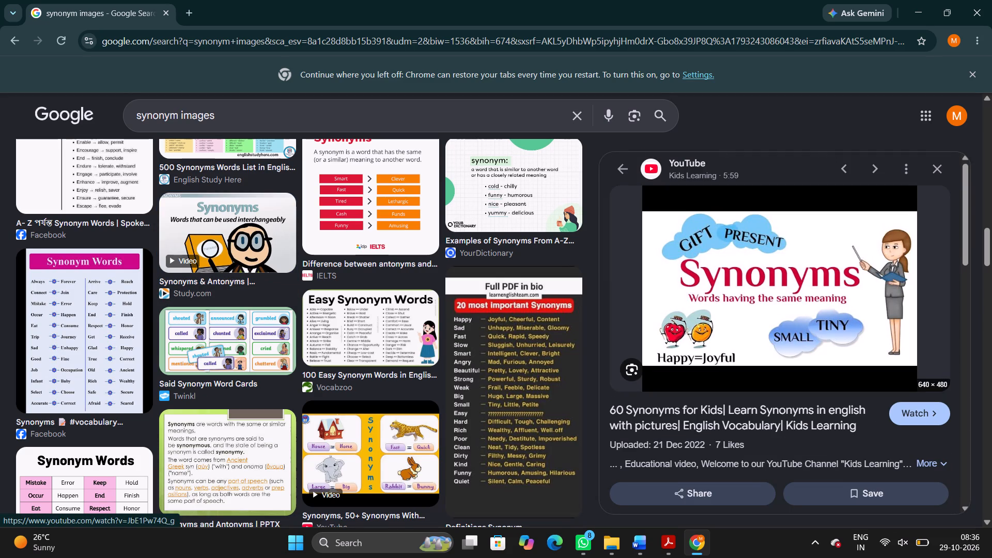
{"action": "right_click", "coordinate": [840, 254]}
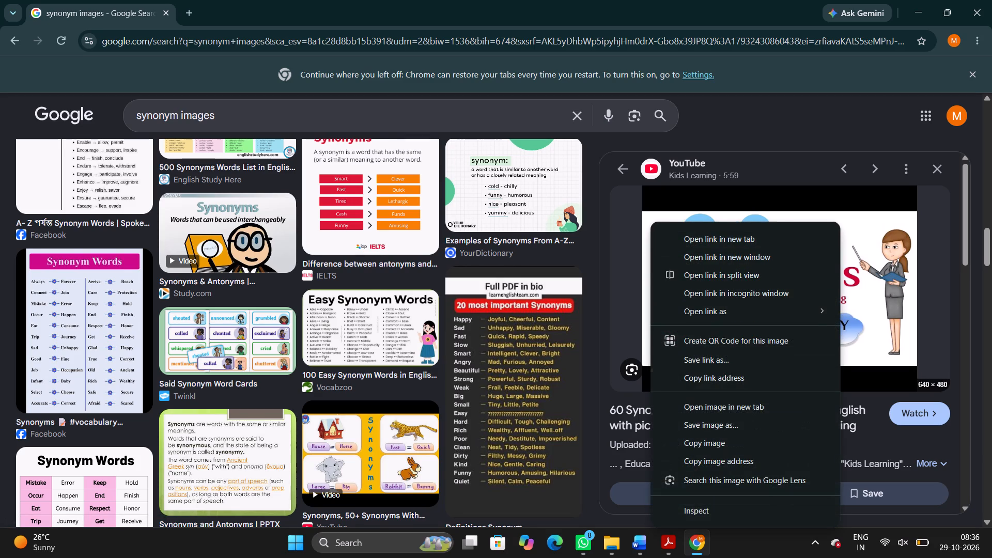
{"action": "left_click", "coordinate": [723, 438]}
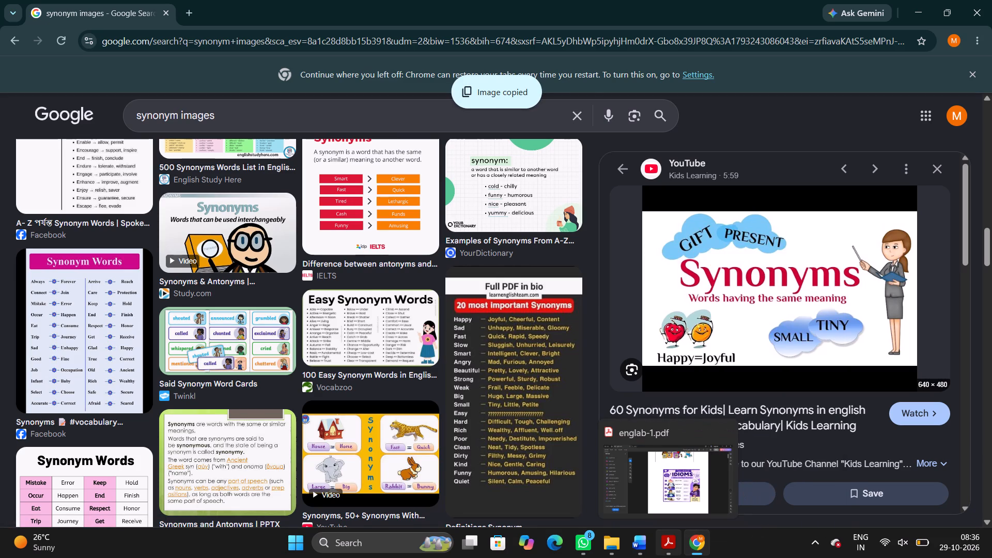
Switch to Document1 in Word and paste the copied Synonyms picture at the top of page 2.
{"action": "left_click", "coordinate": [671, 542]}
{"action": "left_click", "coordinate": [637, 544]}
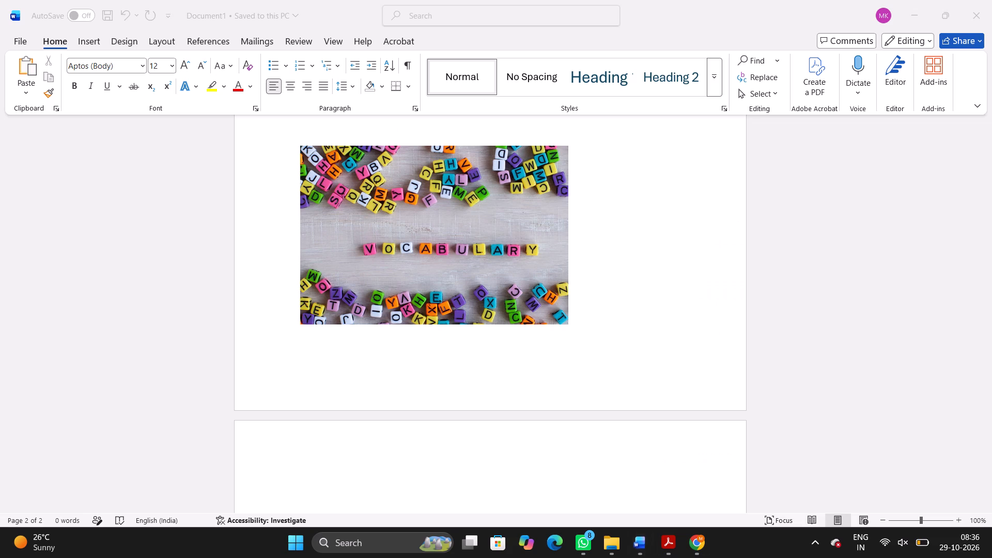
{"action": "left_click", "coordinate": [462, 446]}
{"action": "key", "text": "ctrl+v"}
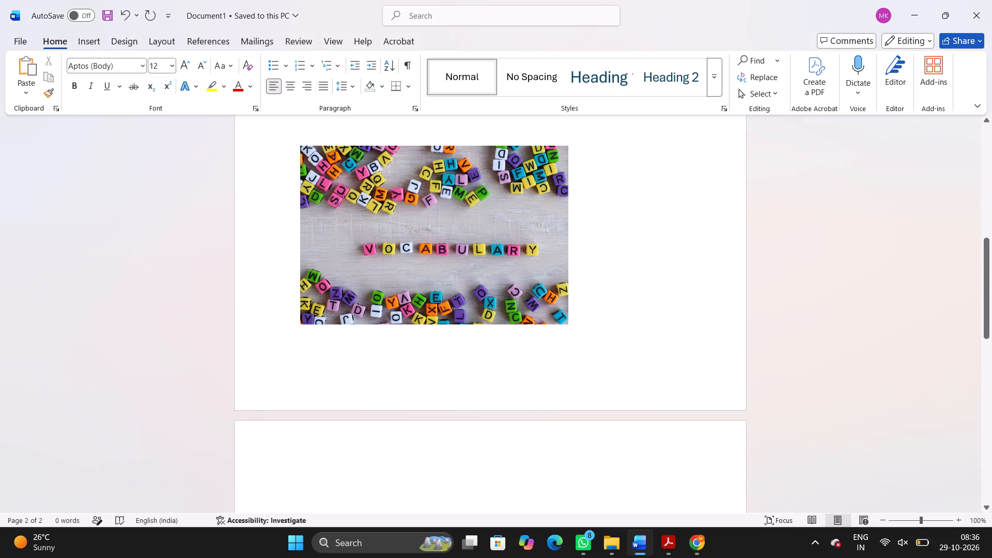
Shrink the Synonyms picture on page 2 proportionally to about 70 percent of its width.
{"action": "scroll", "coordinate": [462, 446], "scroll_direction": "down", "scroll_amount": 3}
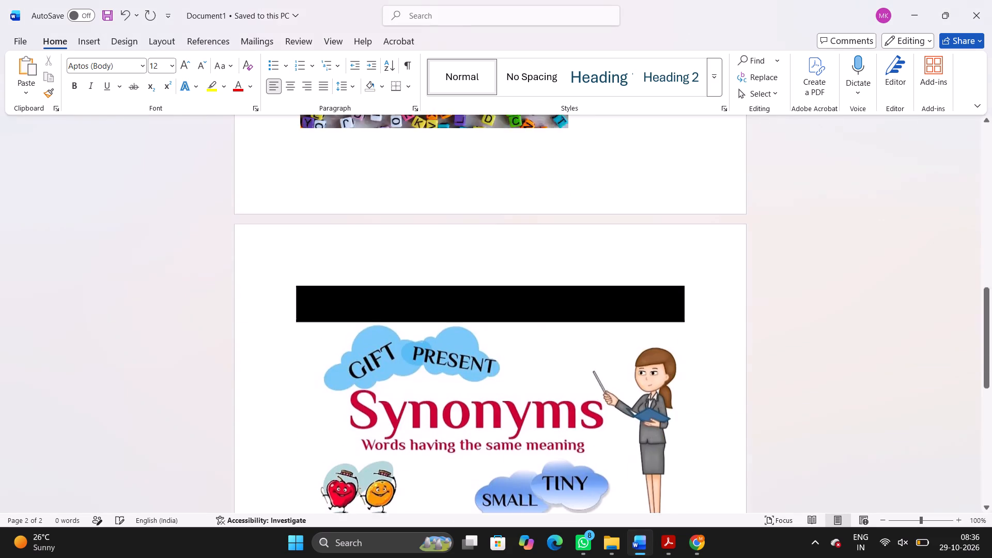
{"action": "scroll", "coordinate": [462, 446], "scroll_direction": "down", "scroll_amount": 2}
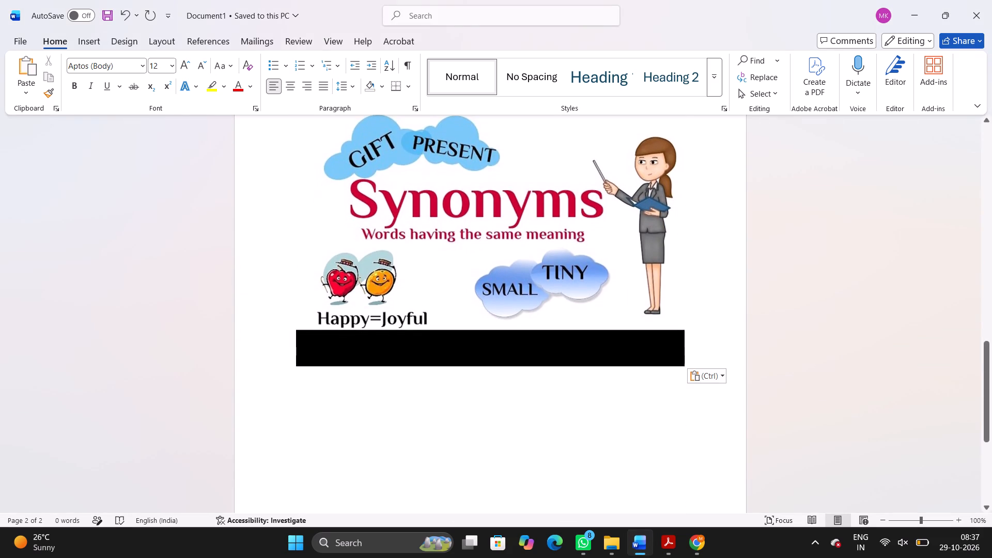
{"action": "left_click", "coordinate": [583, 334]}
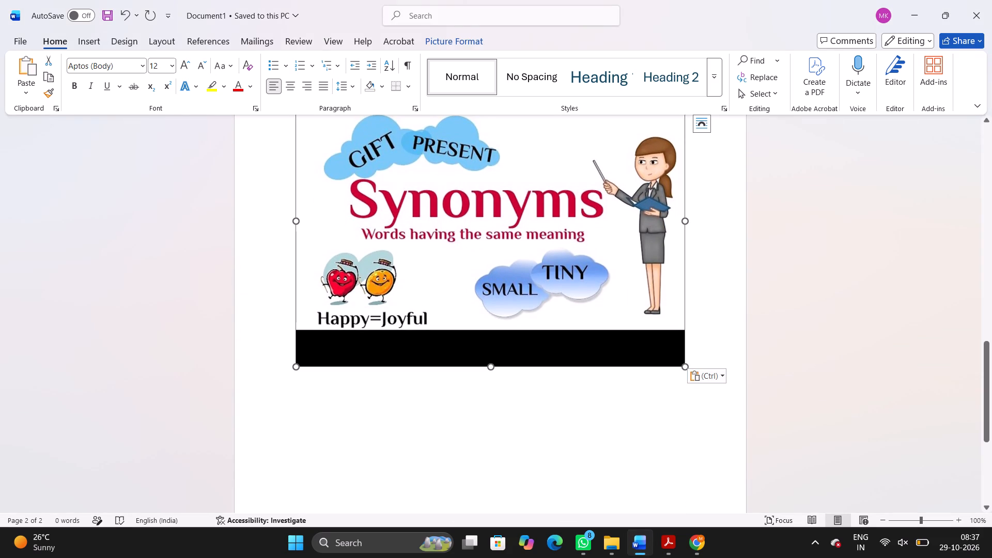
{"action": "left_click_drag", "start_coordinate": [681, 367], "coordinate": [523, 280]}
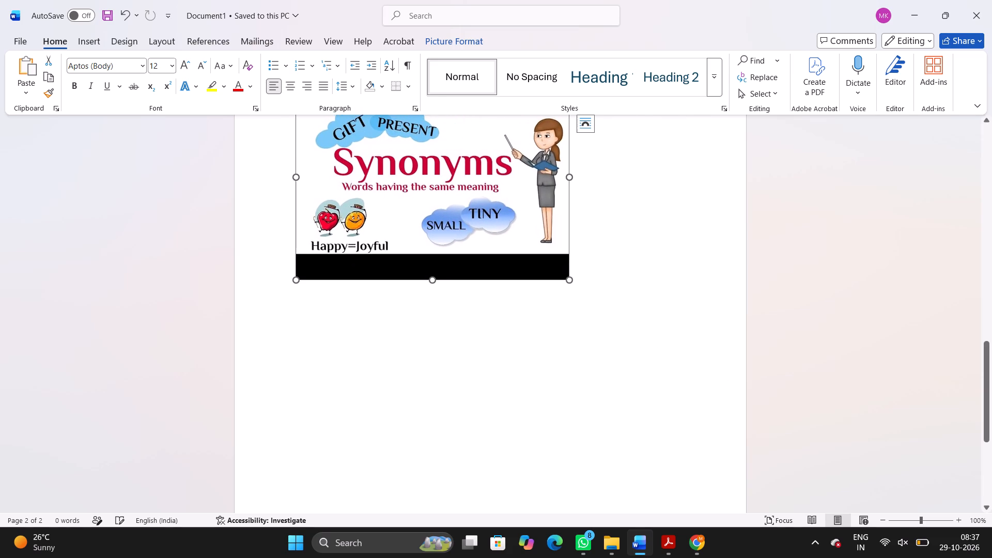
{"action": "scroll", "coordinate": [535, 392], "scroll_direction": "up", "scroll_amount": 2}
{"action": "scroll", "coordinate": [535, 392], "scroll_direction": "down", "scroll_amount": 2}
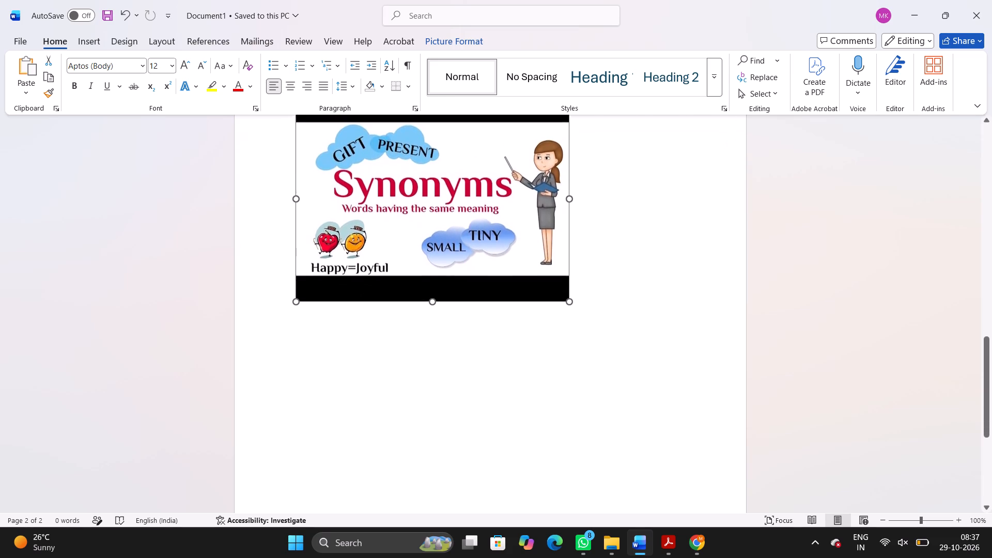
{"action": "scroll", "coordinate": [535, 392], "scroll_direction": "down", "scroll_amount": 1}
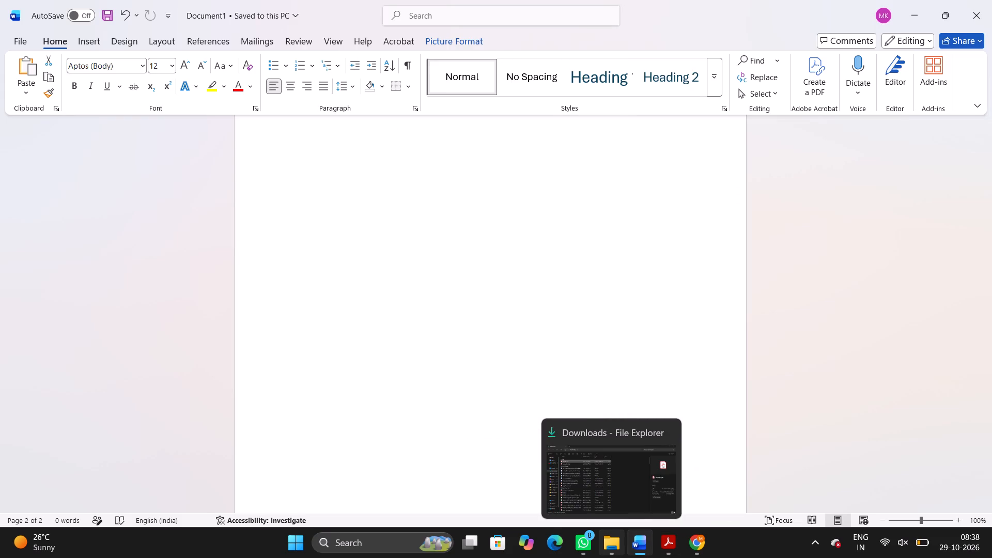
Switch to Chrome and replace the image search with "antonym images".
{"action": "left_click", "coordinate": [686, 542]}
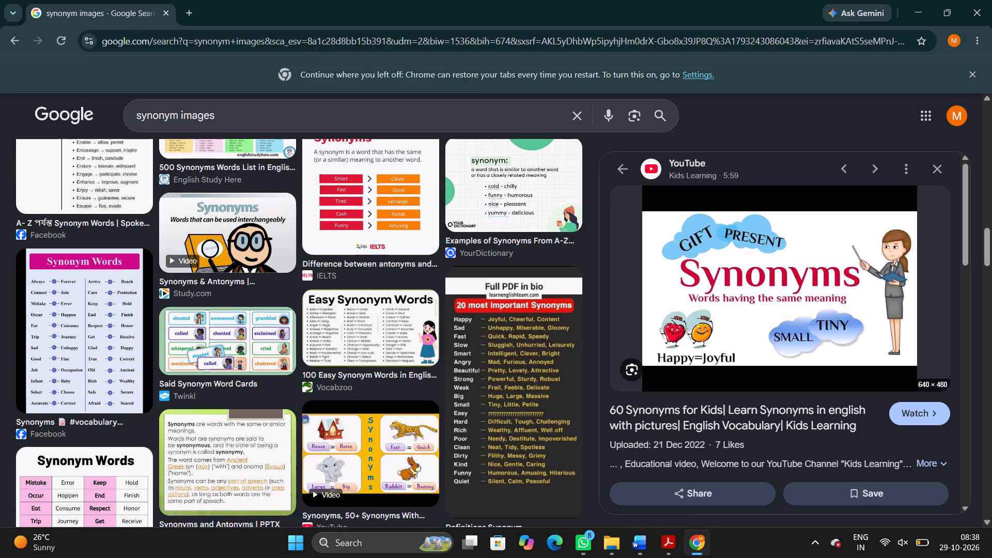
{"action": "left_click_drag", "start_coordinate": [178, 116], "coordinate": [94, 115]}
{"action": "type", "text": "antonym"}
{"action": "key", "text": "Return"}
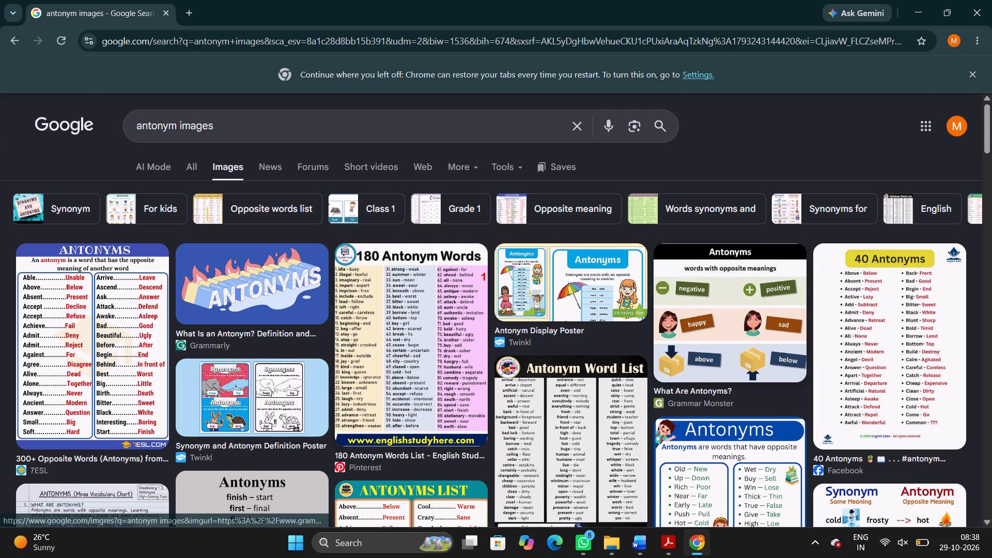
Browse the antonym image results and preview the Alamy road sign reading Antonym and Synonym.
{"action": "scroll", "coordinate": [731, 324], "scroll_direction": "down", "scroll_amount": 7}
{"action": "scroll", "coordinate": [731, 324], "scroll_direction": "up", "scroll_amount": 1}
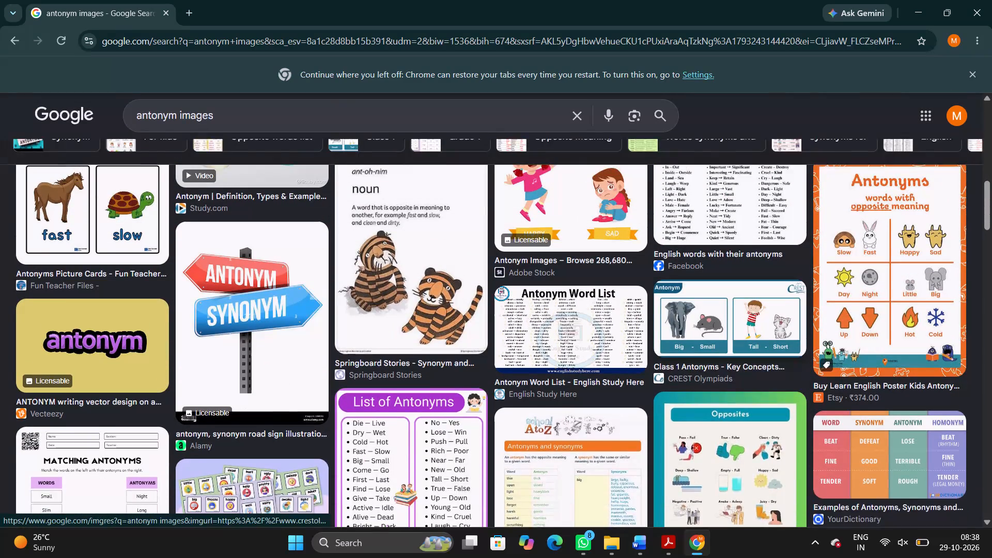
{"action": "scroll", "coordinate": [731, 324], "scroll_direction": "up", "scroll_amount": 2}
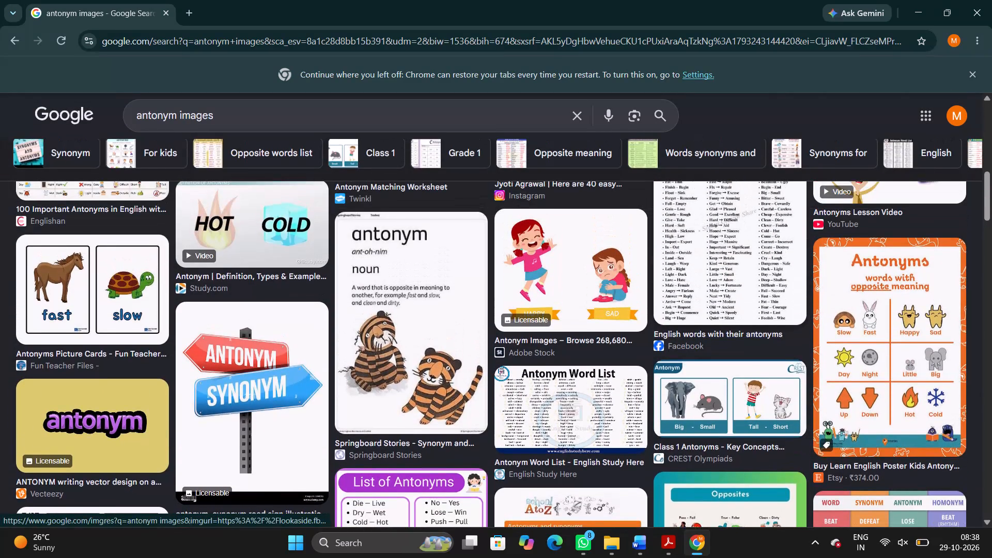
{"action": "scroll", "coordinate": [736, 307], "scroll_direction": "down", "scroll_amount": 2}
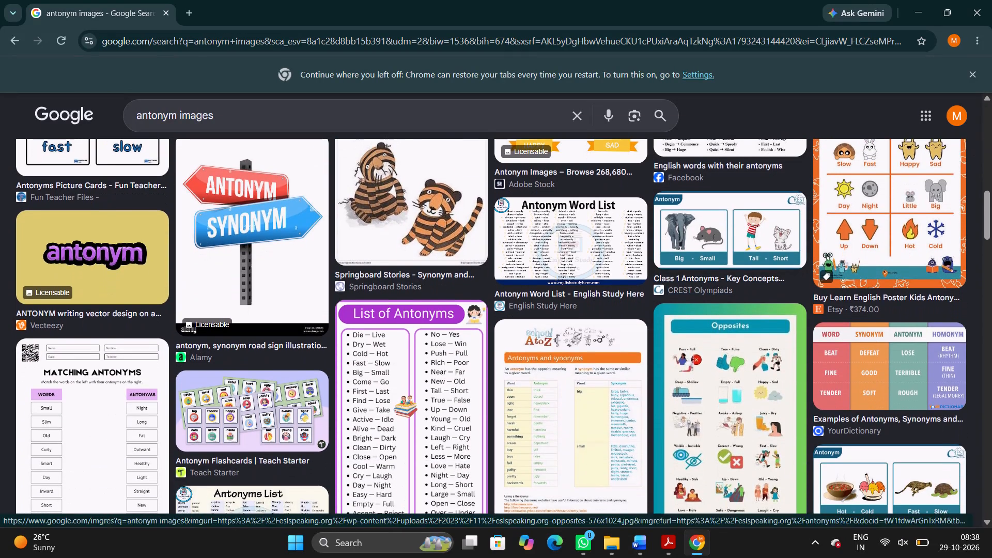
{"action": "right_click", "coordinate": [263, 207]}
{"action": "left_click", "coordinate": [238, 206]}
{"action": "left_click", "coordinate": [238, 206]}
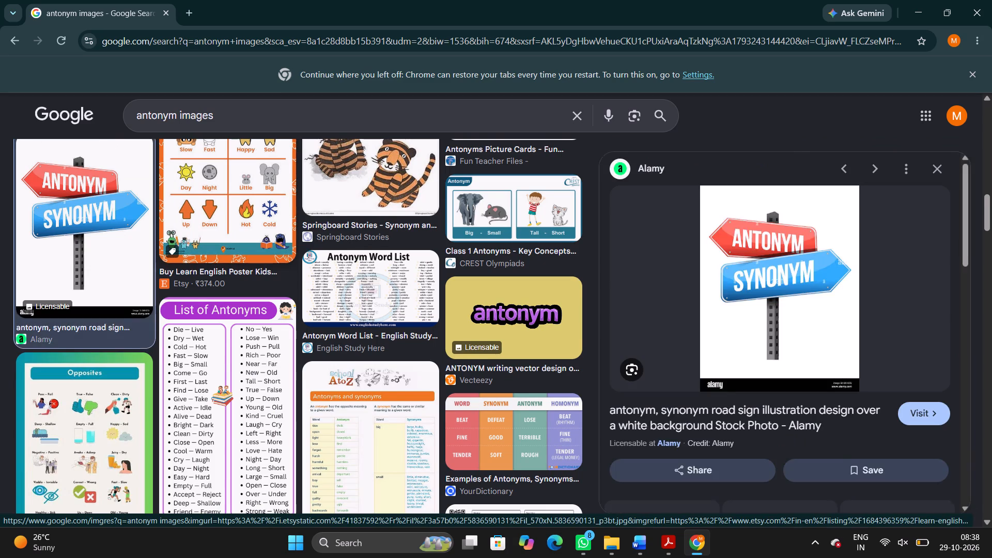
Look through more antonym picture results for a suitable illustration, then return to the full results page.
{"action": "scroll", "coordinate": [218, 287], "scroll_direction": "up", "scroll_amount": 6}
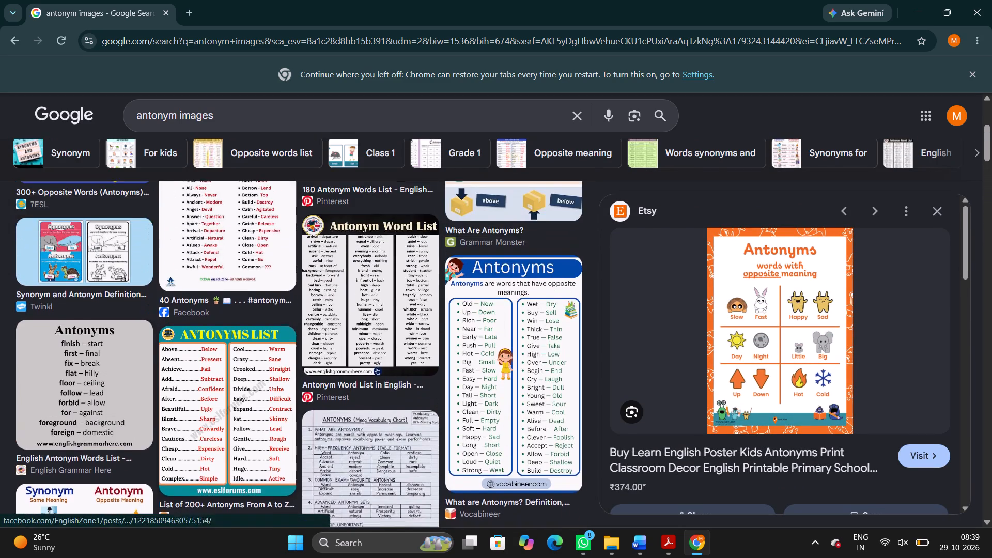
{"action": "scroll", "coordinate": [218, 287], "scroll_direction": "up", "scroll_amount": 3}
{"action": "scroll", "coordinate": [218, 287], "scroll_direction": "down", "scroll_amount": 5}
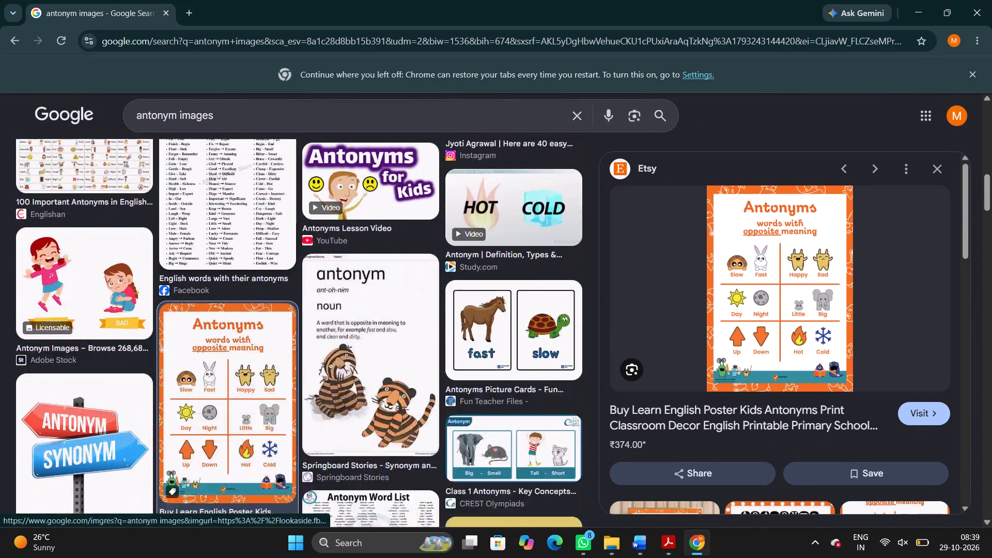
{"action": "scroll", "coordinate": [218, 287], "scroll_direction": "down", "scroll_amount": 2}
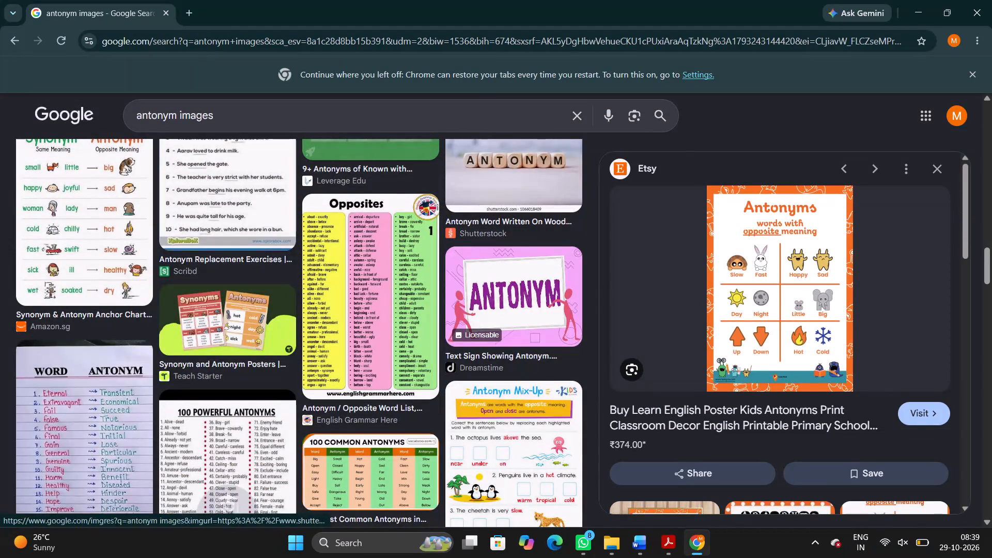
{"action": "left_click", "coordinate": [18, 43]}
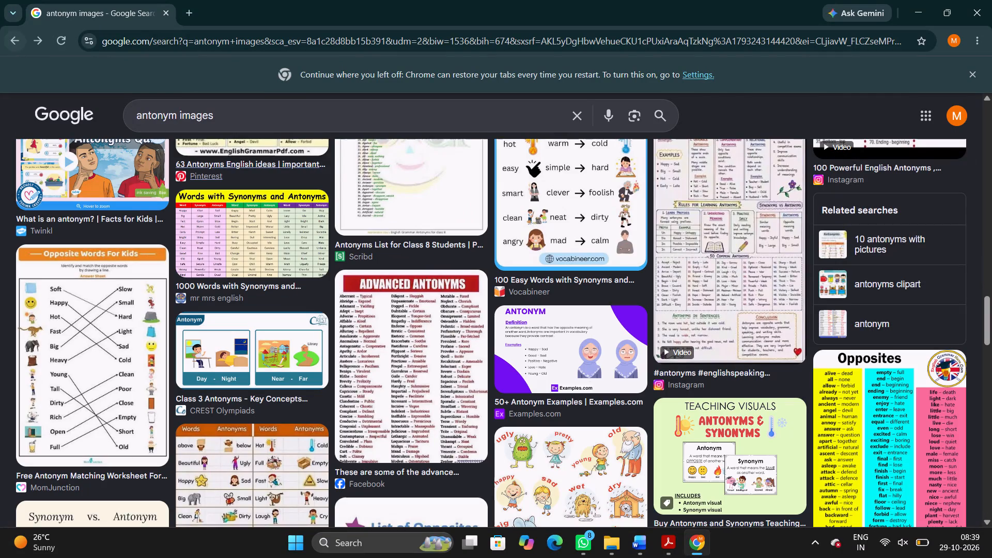
Look further through the antonym results and reopen the preview of Alamy's red-and-blue Antonym/Synonym road sign.
{"action": "scroll", "coordinate": [373, 372], "scroll_direction": "down", "scroll_amount": 3}
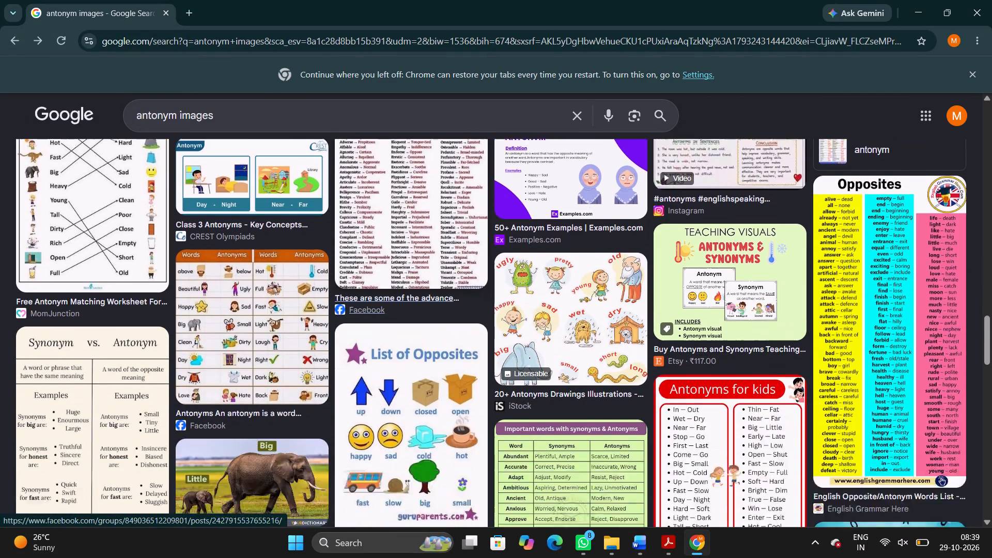
{"action": "scroll", "coordinate": [373, 372], "scroll_direction": "down", "scroll_amount": 4}
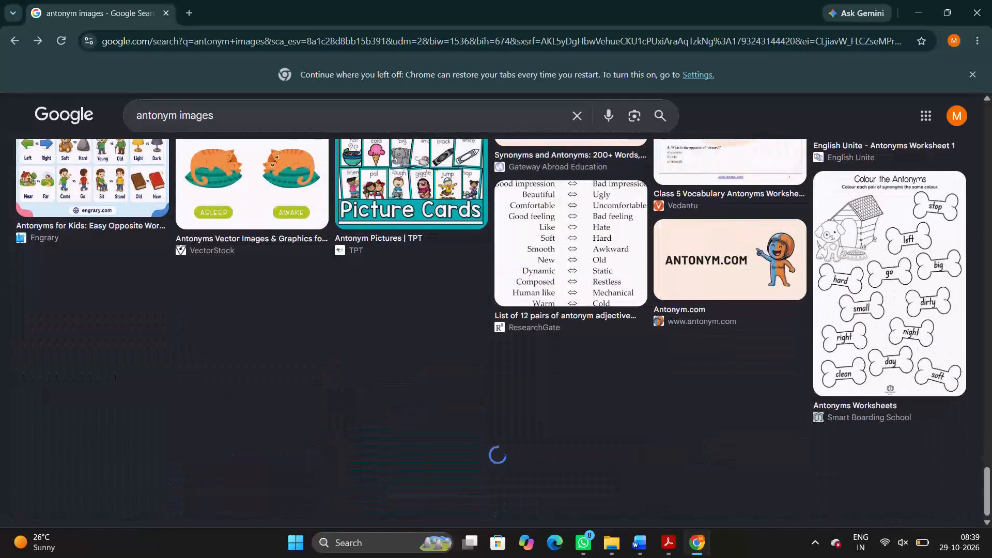
{"action": "scroll", "coordinate": [373, 372], "scroll_direction": "up", "scroll_amount": 10}
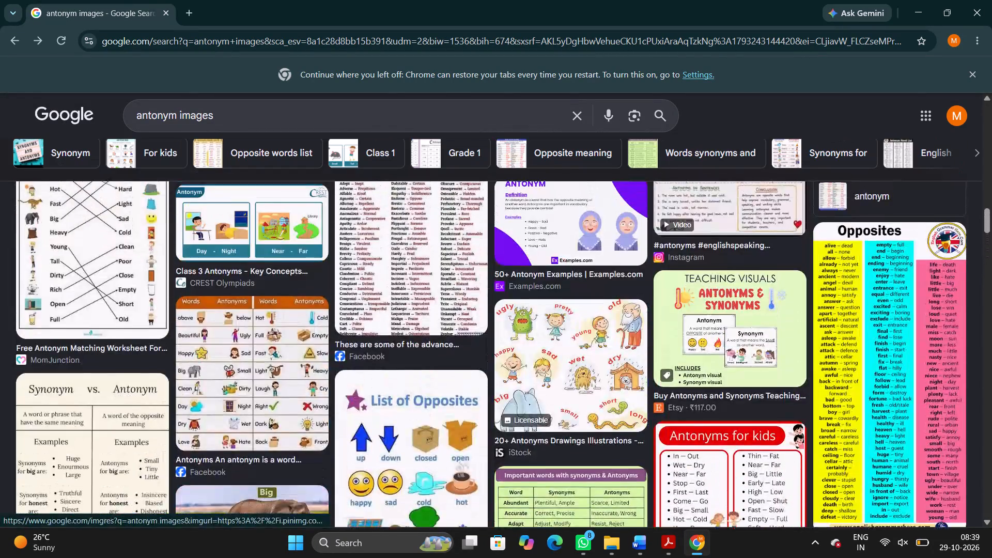
{"action": "scroll", "coordinate": [373, 372], "scroll_direction": "up", "scroll_amount": 3}
{"action": "scroll", "coordinate": [373, 372], "scroll_direction": "down", "scroll_amount": 3}
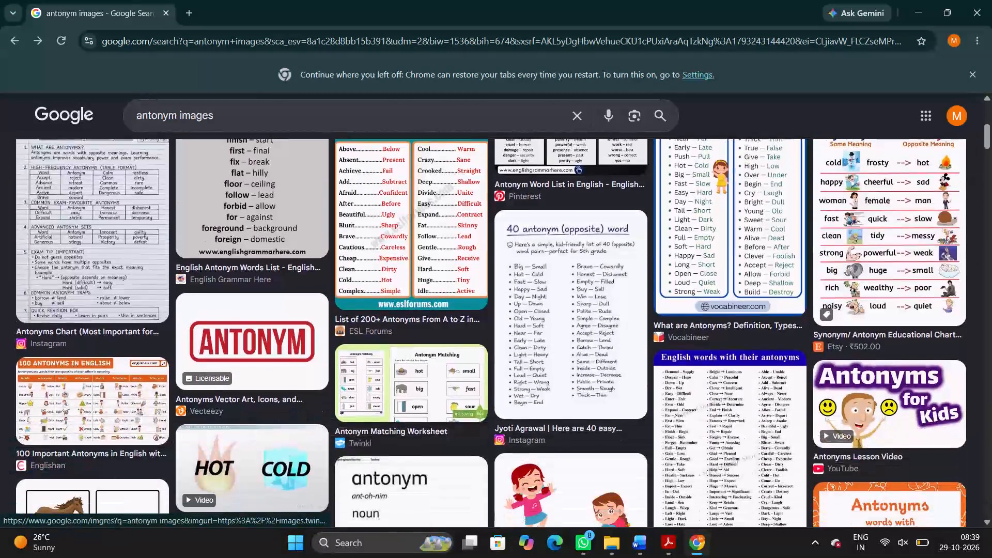
{"action": "scroll", "coordinate": [373, 372], "scroll_direction": "down", "scroll_amount": 2}
{"action": "left_click", "coordinate": [298, 370]}
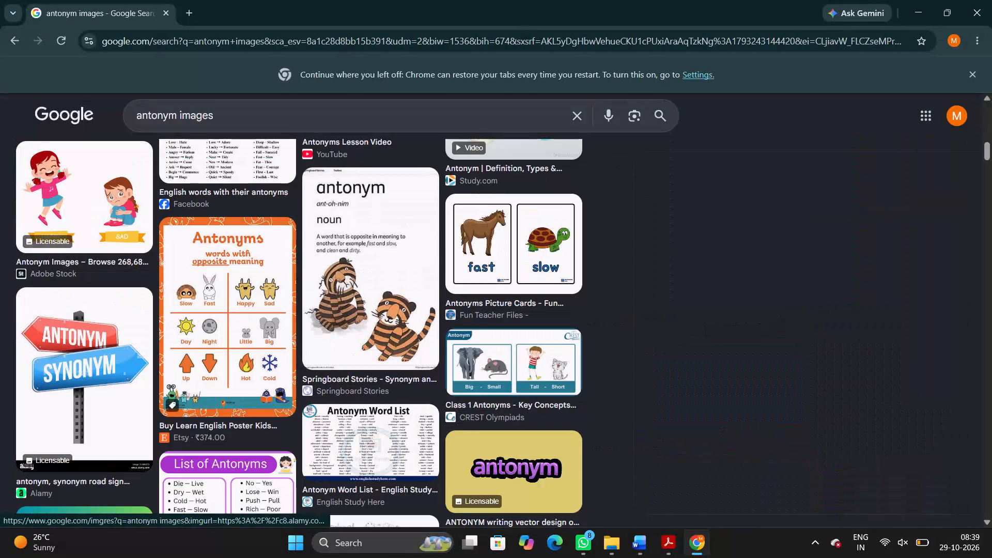
Examine the related antonym and synonym pictures listed beneath the Alamy road sign preview.
{"action": "scroll", "coordinate": [779, 441], "scroll_direction": "down", "scroll_amount": 3}
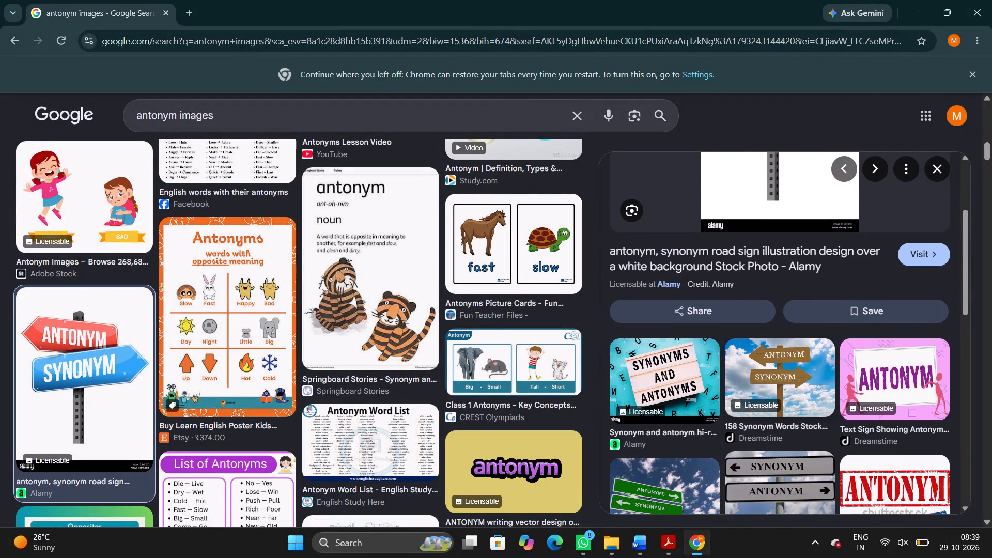
{"action": "scroll", "coordinate": [779, 441], "scroll_direction": "down", "scroll_amount": 4}
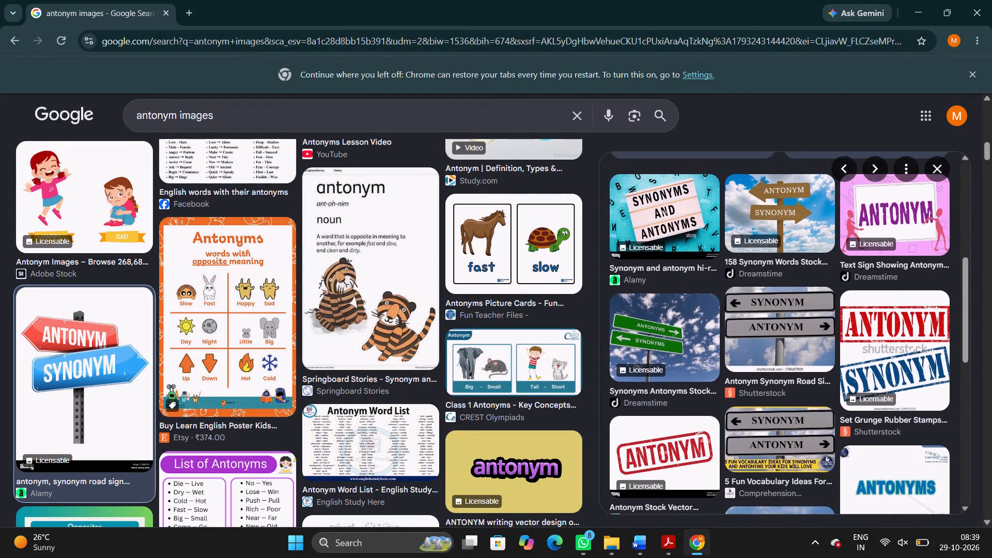
{"action": "scroll", "coordinate": [779, 441], "scroll_direction": "down", "scroll_amount": 1}
{"action": "scroll", "coordinate": [779, 441], "scroll_direction": "up", "scroll_amount": 7}
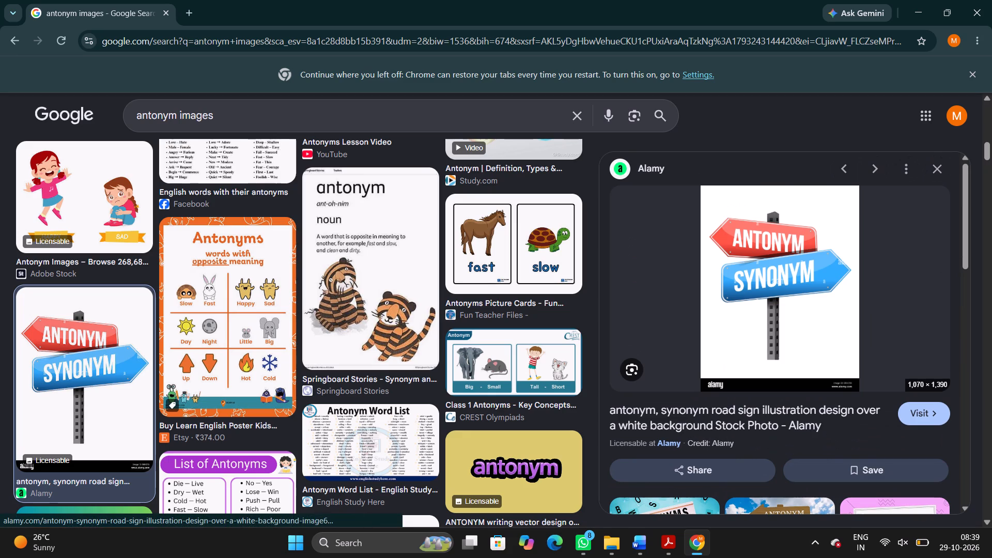
Capture a screenshot of the road sign illustration in the preview, leaving out the black Alamy strip at its base.
{"action": "key", "text": "shift+super+s"}
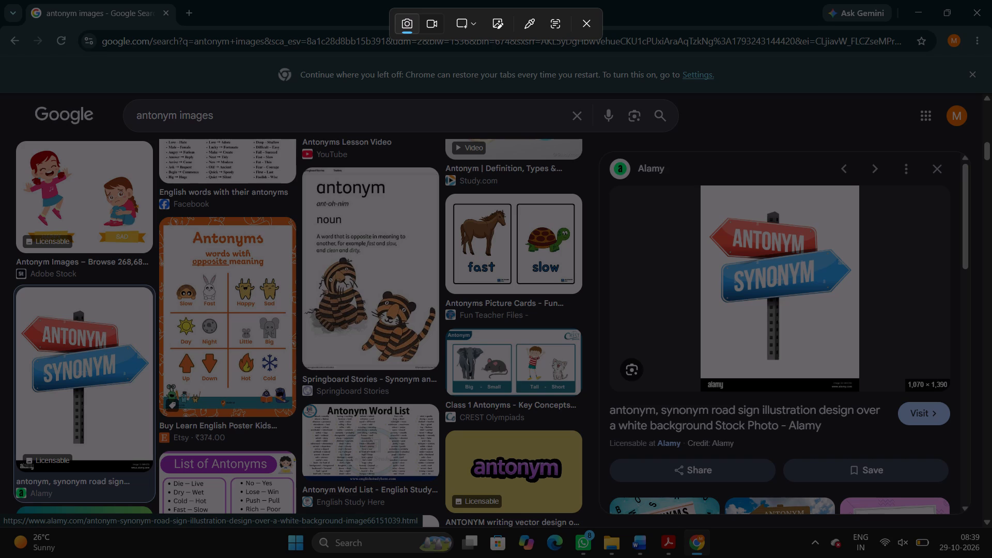
{"action": "left_click_drag", "start_coordinate": [702, 185], "coordinate": [856, 348]}
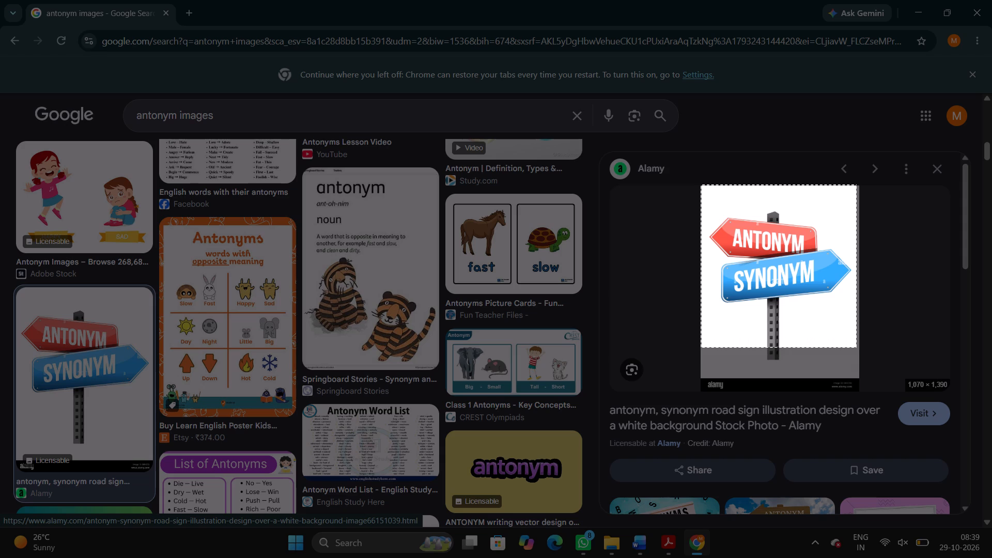
{"action": "left_click_drag", "start_coordinate": [856, 348], "coordinate": [858, 355]}
{"action": "left_click", "coordinate": [858, 355]}
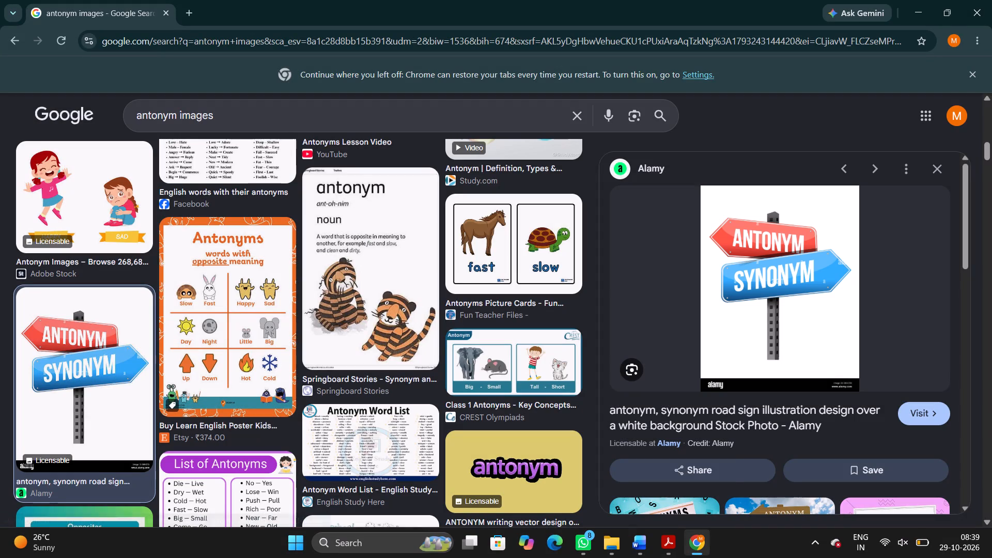
Switch to Document1 in Word and paste the captured road sign above the Synonyms picture on page 2.
{"action": "left_click", "coordinate": [634, 541]}
{"action": "key", "text": "ctrl+v"}
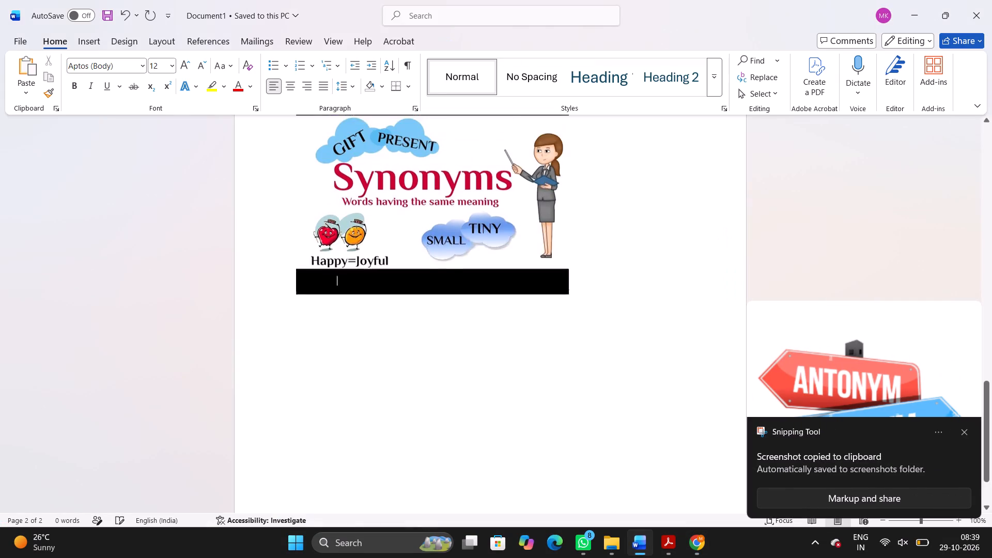
{"action": "scroll", "coordinate": [466, 232], "scroll_direction": "up", "scroll_amount": 2}
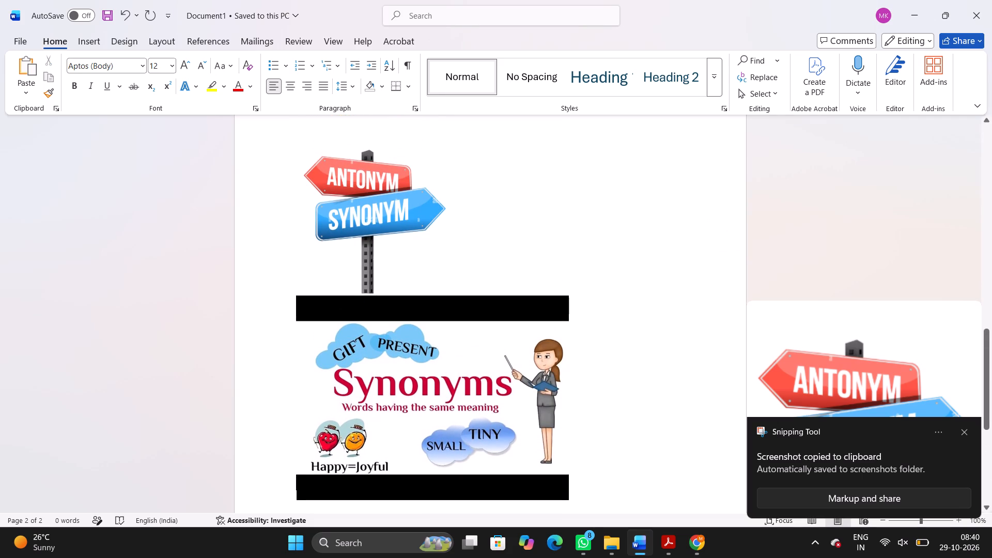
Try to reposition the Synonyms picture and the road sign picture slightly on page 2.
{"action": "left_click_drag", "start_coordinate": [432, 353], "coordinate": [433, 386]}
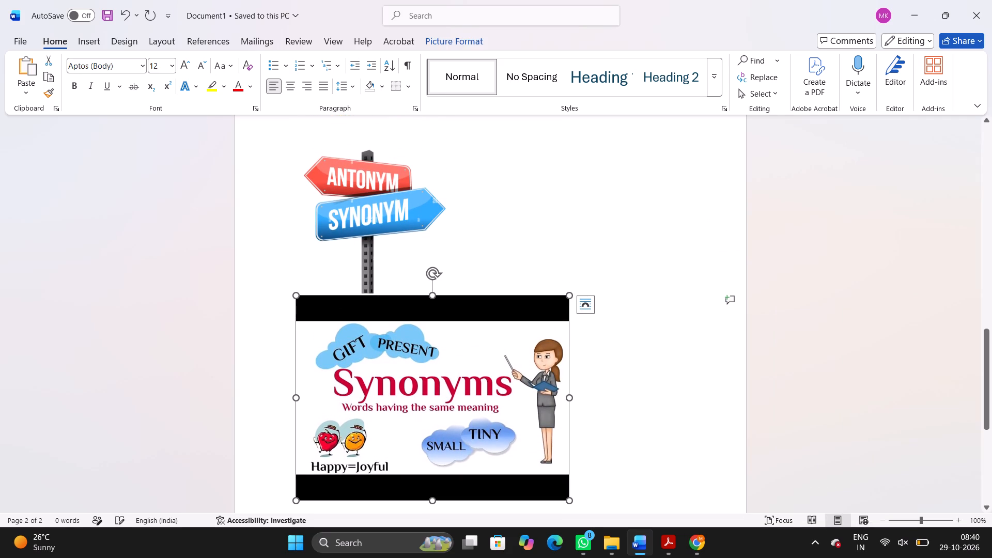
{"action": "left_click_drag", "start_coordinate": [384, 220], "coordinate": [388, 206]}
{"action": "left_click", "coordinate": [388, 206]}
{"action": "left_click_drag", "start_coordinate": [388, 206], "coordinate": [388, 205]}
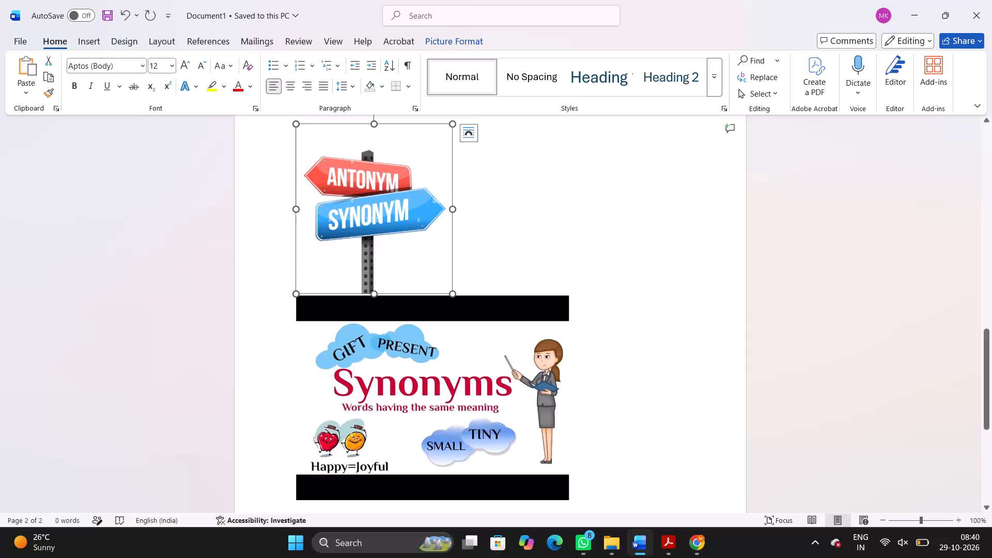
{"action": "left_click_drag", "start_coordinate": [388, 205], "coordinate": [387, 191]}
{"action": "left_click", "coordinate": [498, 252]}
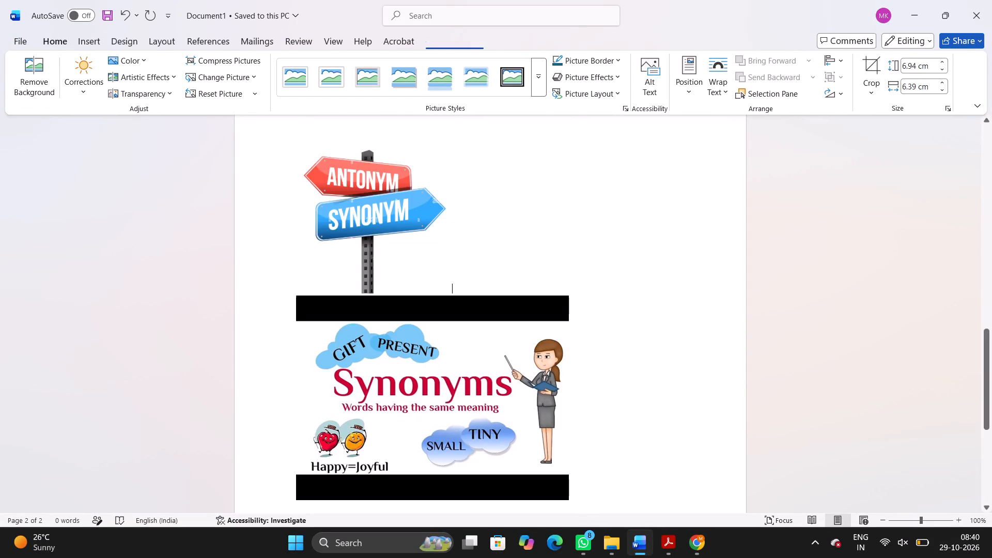
Reduce the height of the Antonym/Synonym road sign picture to about 6.2 cm, keeping its width.
{"action": "left_click", "coordinate": [408, 280]}
{"action": "scroll", "coordinate": [404, 256], "scroll_direction": "up", "scroll_amount": 1}
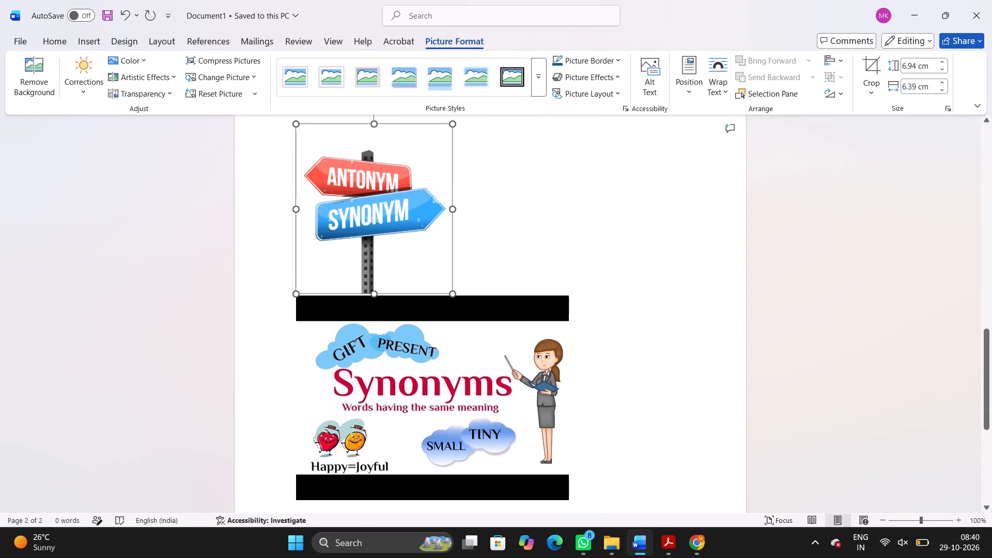
{"action": "scroll", "coordinate": [404, 256], "scroll_direction": "up", "scroll_amount": 1}
{"action": "left_click_drag", "start_coordinate": [376, 286], "coordinate": [376, 272]}
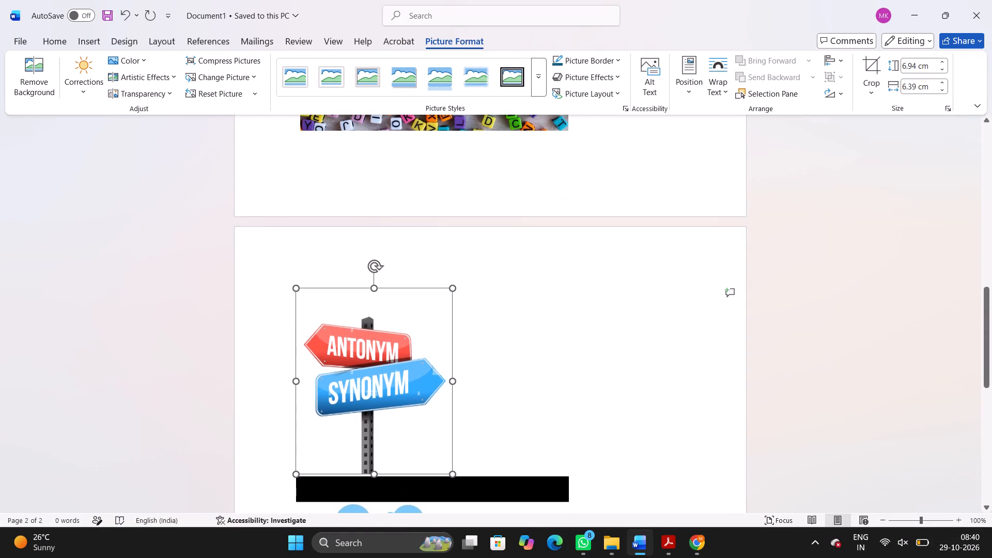
{"action": "left_click_drag", "start_coordinate": [376, 272], "coordinate": [382, 306]}
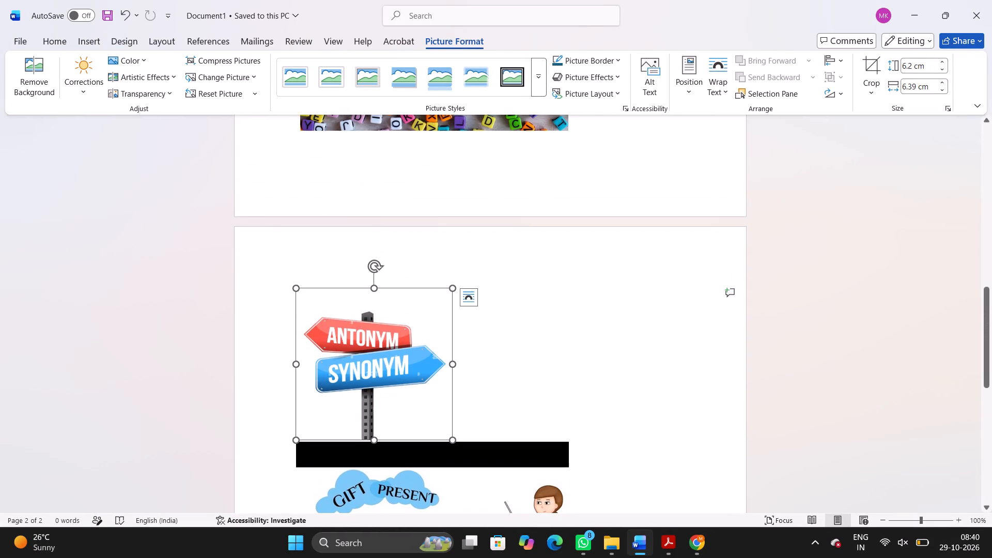
Insert an empty line above the road sign picture at the top of page 2.
{"action": "left_click", "coordinate": [320, 245]}
{"action": "left_click", "coordinate": [299, 274]}
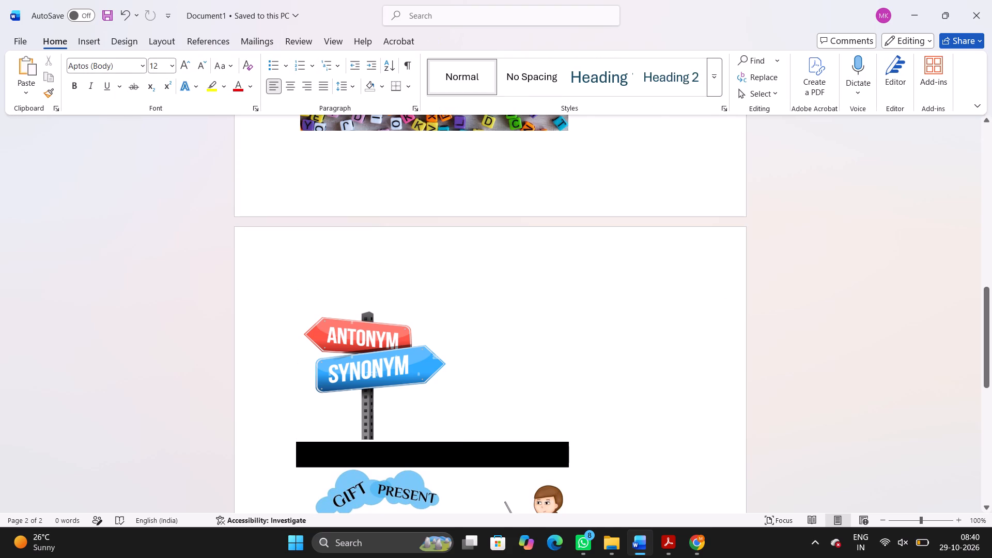
{"action": "left_click", "coordinate": [299, 274]}
{"action": "left_click", "coordinate": [288, 315]}
{"action": "left_click", "coordinate": [288, 315]}
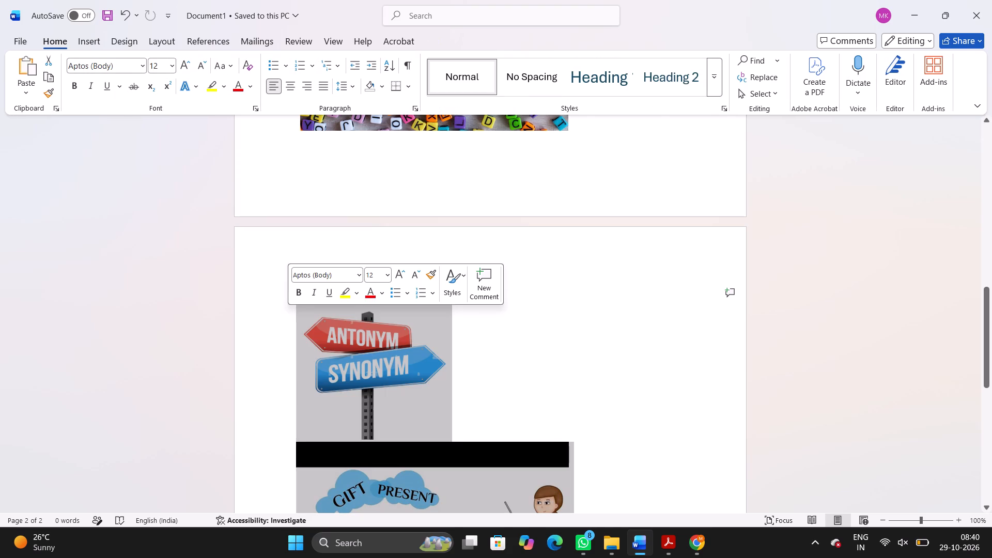
{"action": "left_click", "coordinate": [288, 315]}
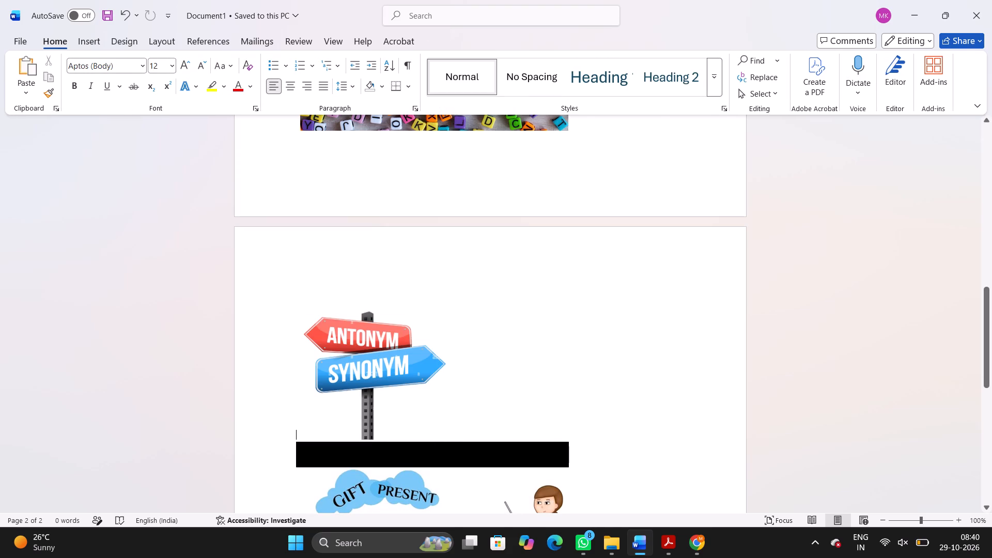
{"action": "key", "text": "Return"}
Shorten the road sign picture on page 2 slightly from its bottom edge.
{"action": "left_click", "coordinate": [381, 441]}
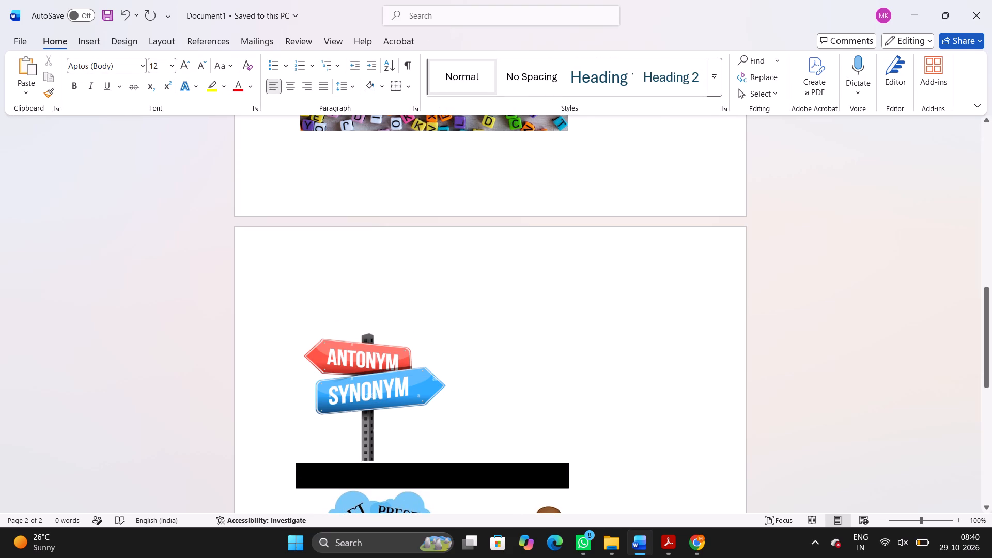
{"action": "left_click", "coordinate": [373, 461]}
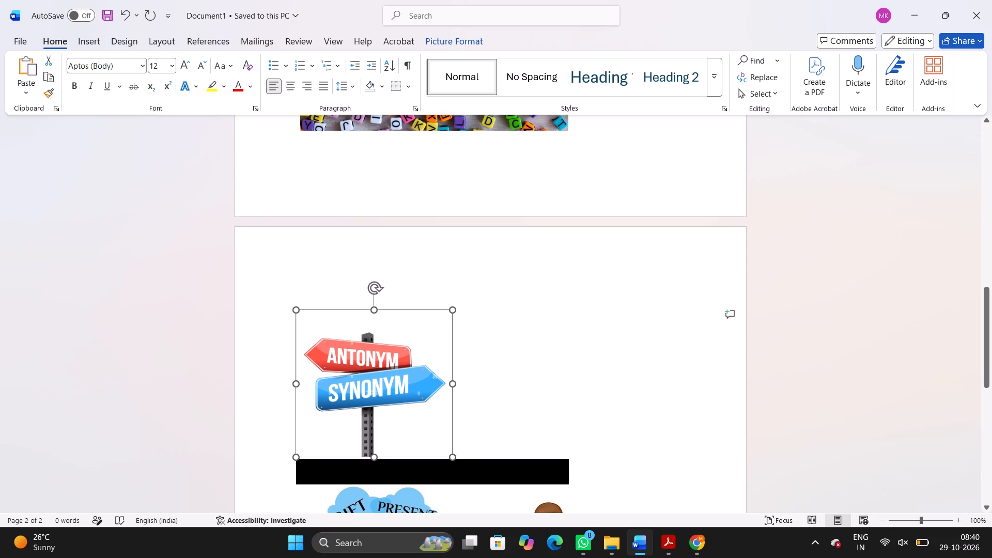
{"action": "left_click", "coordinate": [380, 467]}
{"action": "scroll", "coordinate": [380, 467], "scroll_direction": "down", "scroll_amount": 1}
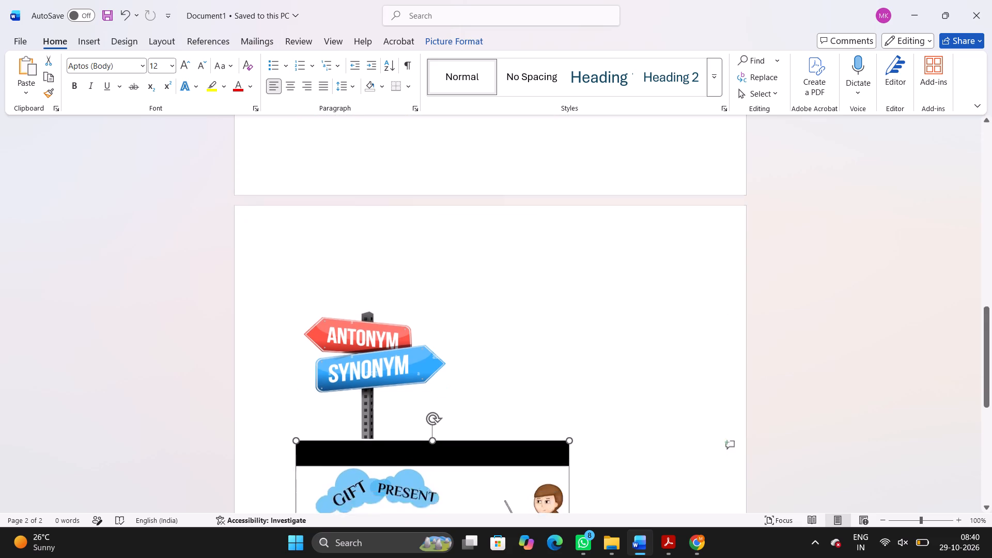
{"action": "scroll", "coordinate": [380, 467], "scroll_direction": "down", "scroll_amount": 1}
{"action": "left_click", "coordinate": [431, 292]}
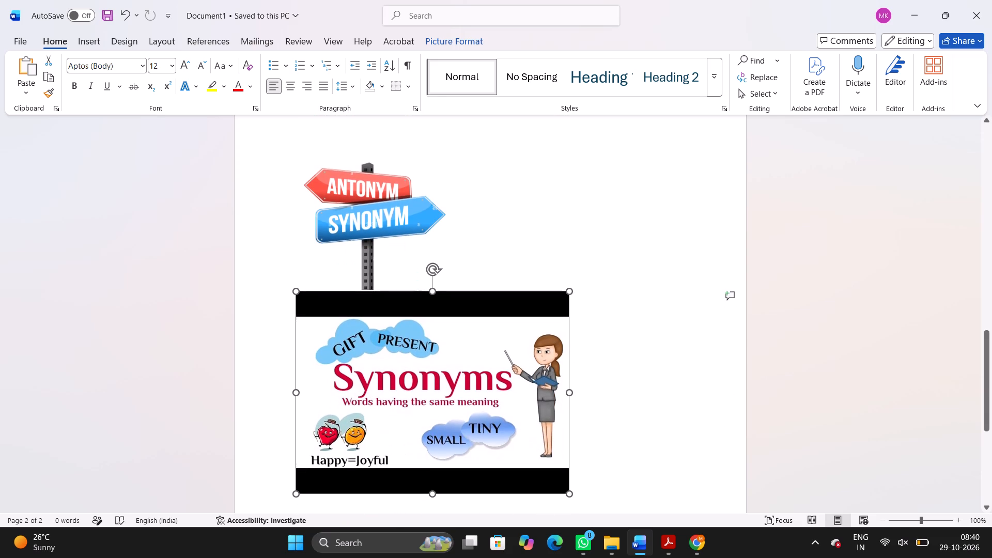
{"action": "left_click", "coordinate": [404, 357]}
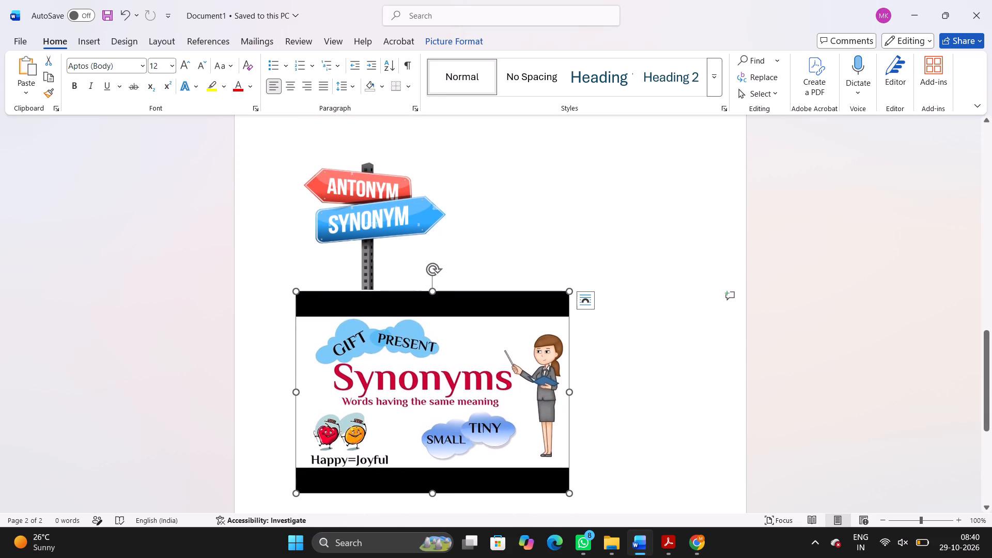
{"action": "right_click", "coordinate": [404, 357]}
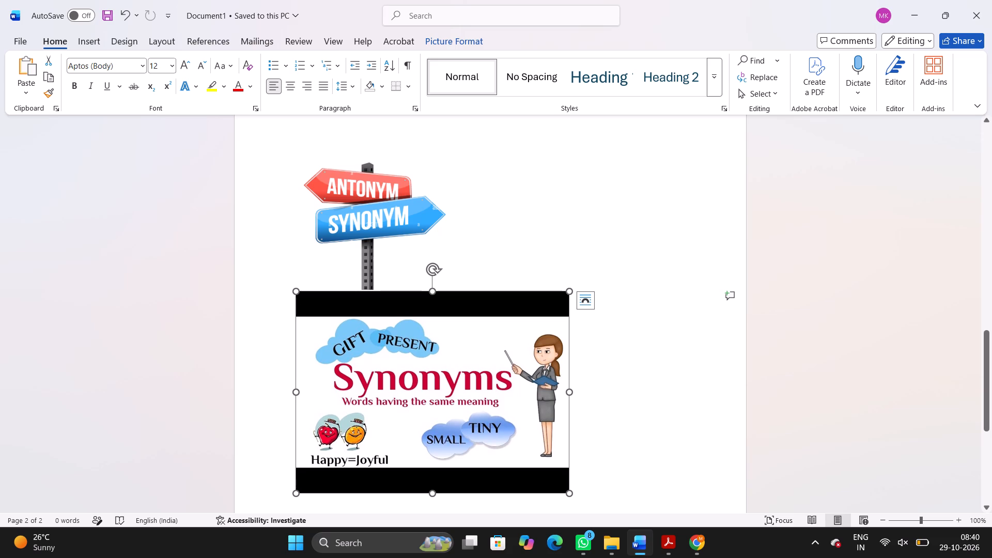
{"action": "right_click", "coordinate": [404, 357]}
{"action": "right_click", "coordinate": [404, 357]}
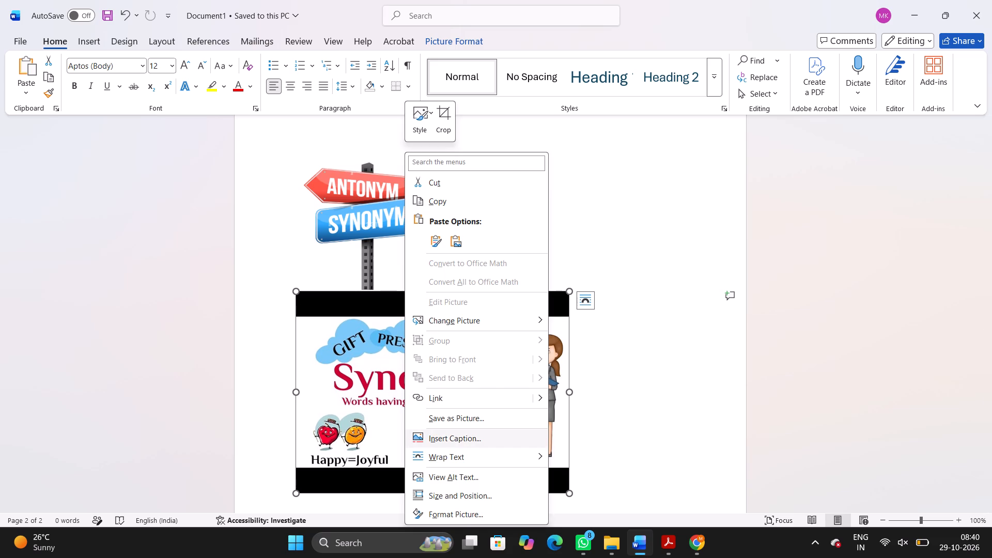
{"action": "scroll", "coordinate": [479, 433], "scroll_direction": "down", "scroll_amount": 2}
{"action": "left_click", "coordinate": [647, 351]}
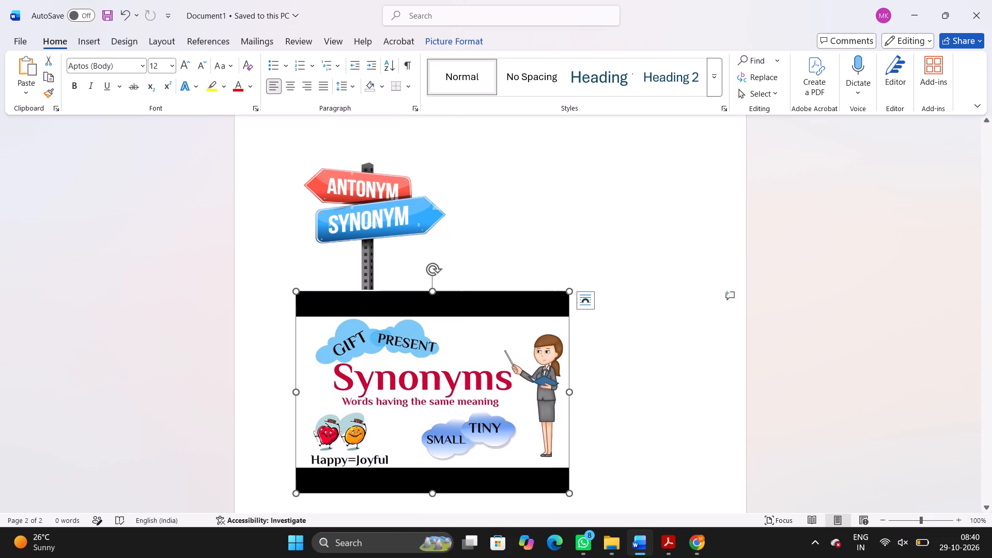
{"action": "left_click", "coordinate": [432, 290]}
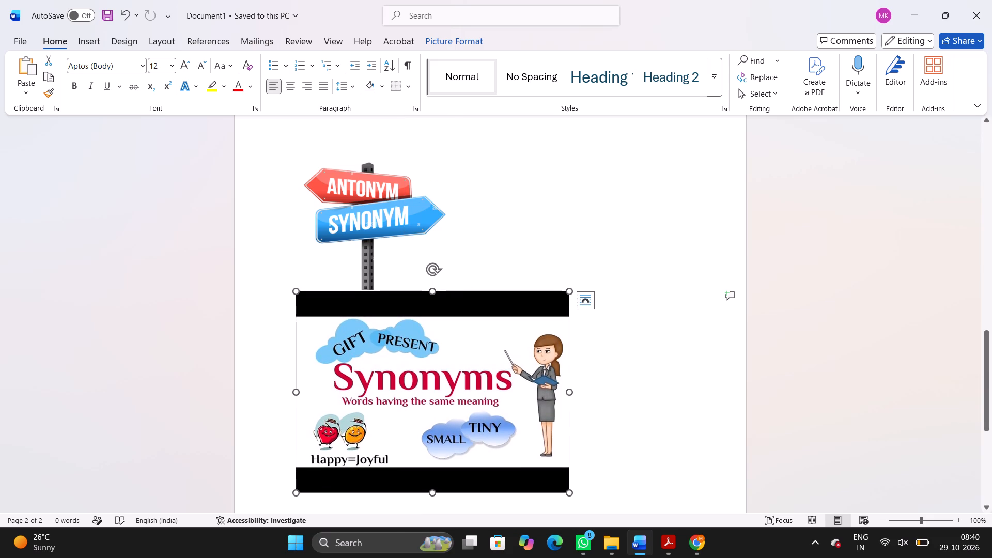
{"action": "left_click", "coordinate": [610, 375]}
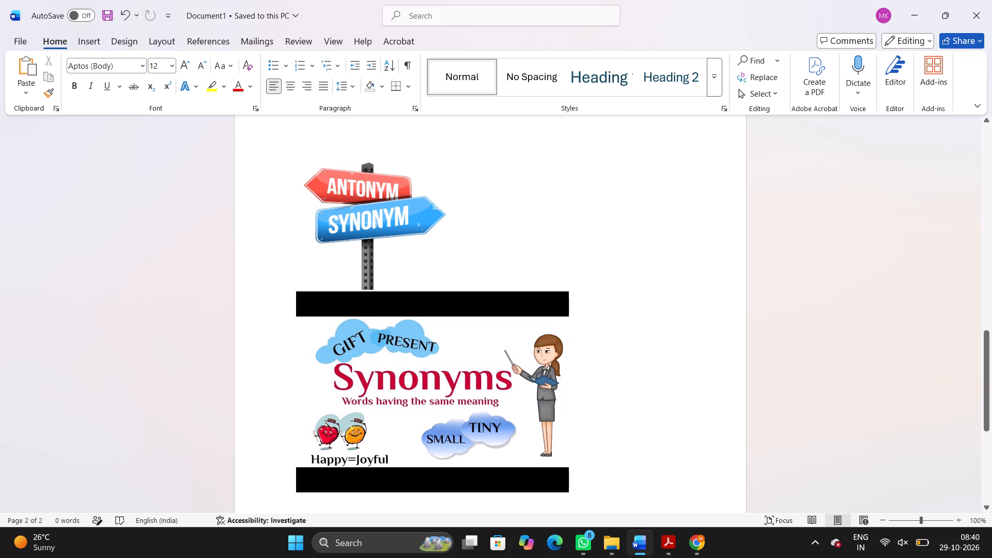
Capture a screen snip of the Synonyms picture on page 2, leaving out its black bands above and below.
{"action": "key", "text": "shift+super+s"}
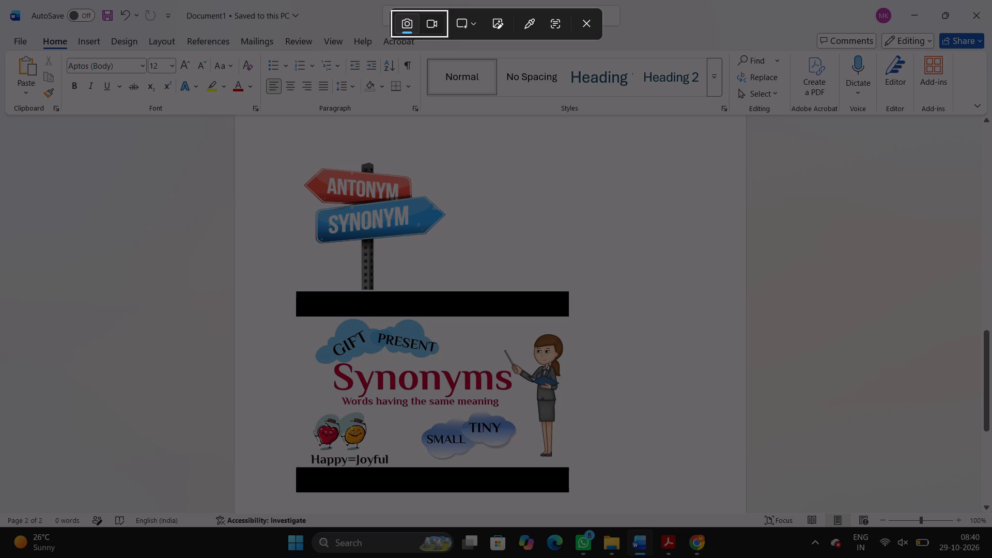
{"action": "left_click_drag", "start_coordinate": [297, 318], "coordinate": [526, 457]}
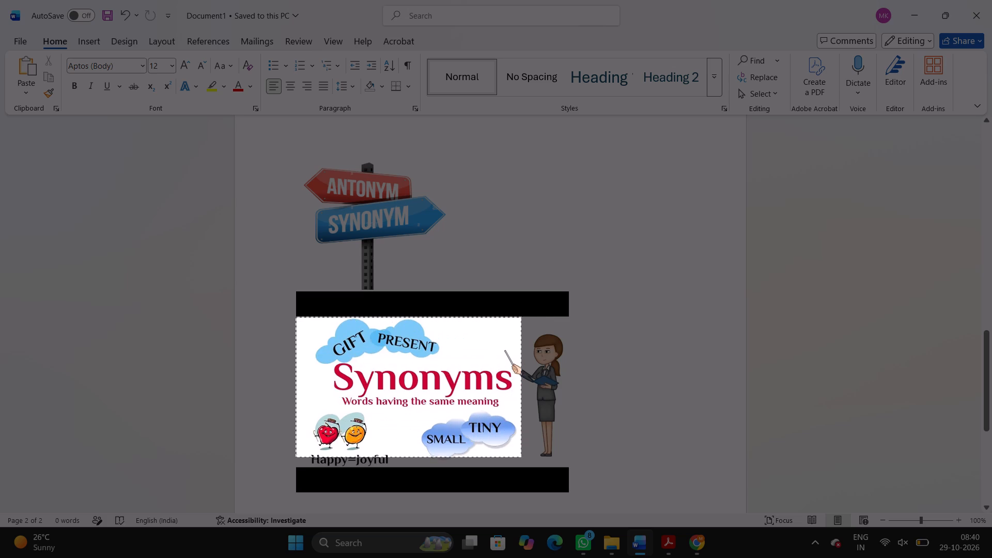
{"action": "left_click_drag", "start_coordinate": [526, 457], "coordinate": [565, 468]}
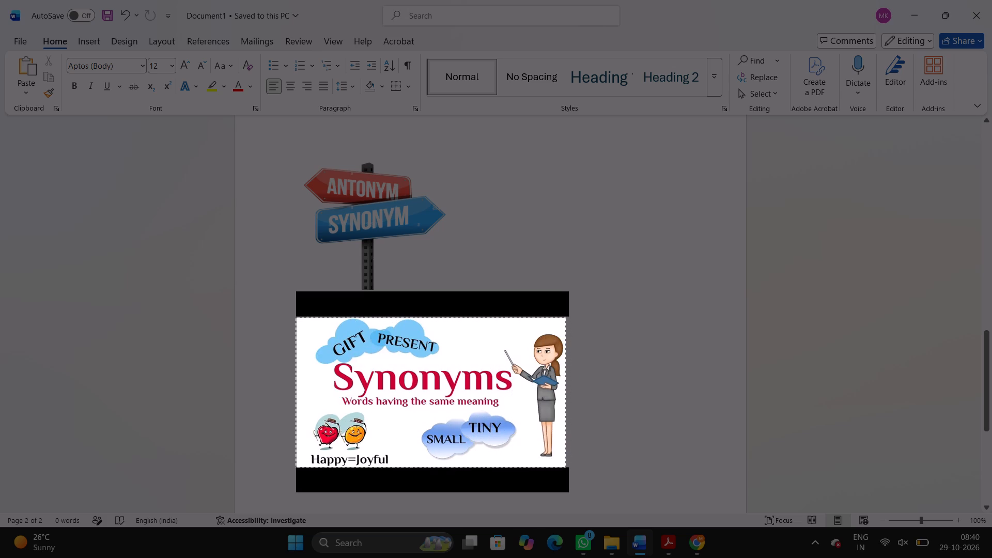
{"action": "left_click_drag", "start_coordinate": [565, 468], "coordinate": [569, 465]}
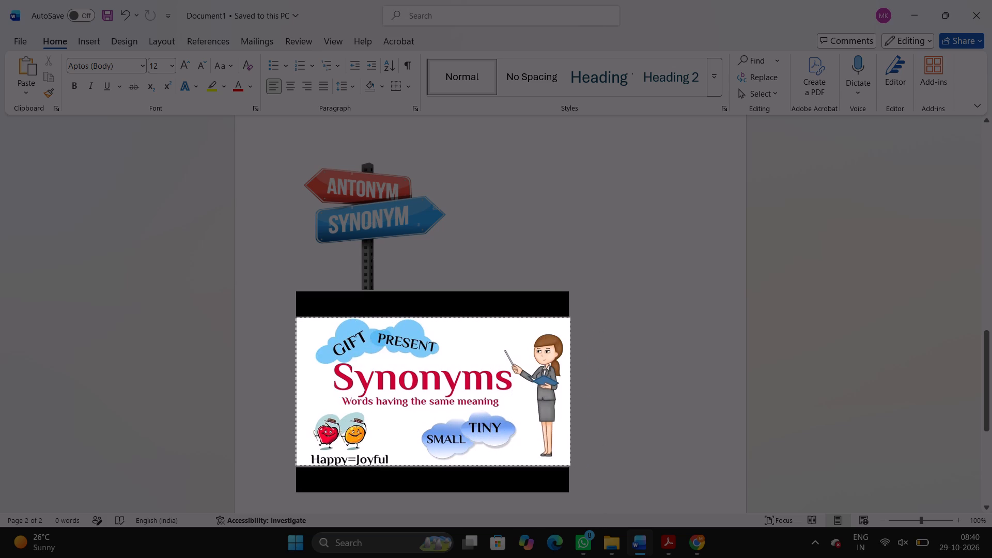
{"action": "left_click_drag", "start_coordinate": [569, 465], "coordinate": [566, 465]}
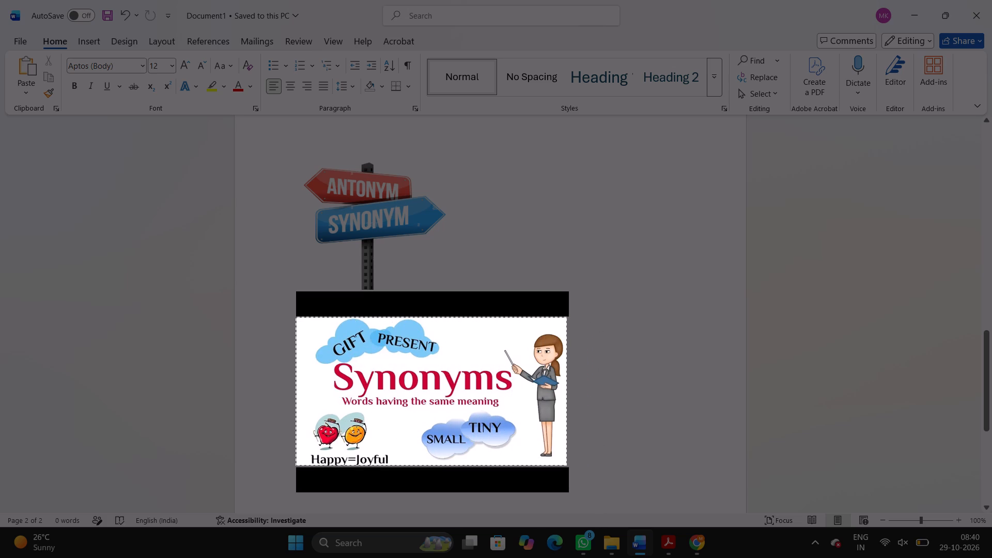
{"action": "left_click_drag", "start_coordinate": [566, 465], "coordinate": [567, 468]}
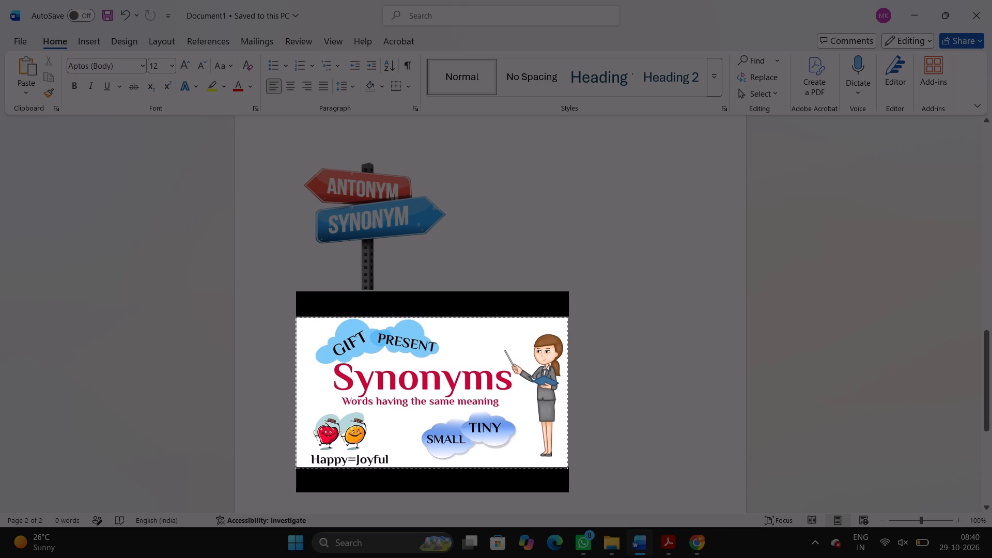
{"action": "left_click_drag", "start_coordinate": [567, 468], "coordinate": [567, 466]}
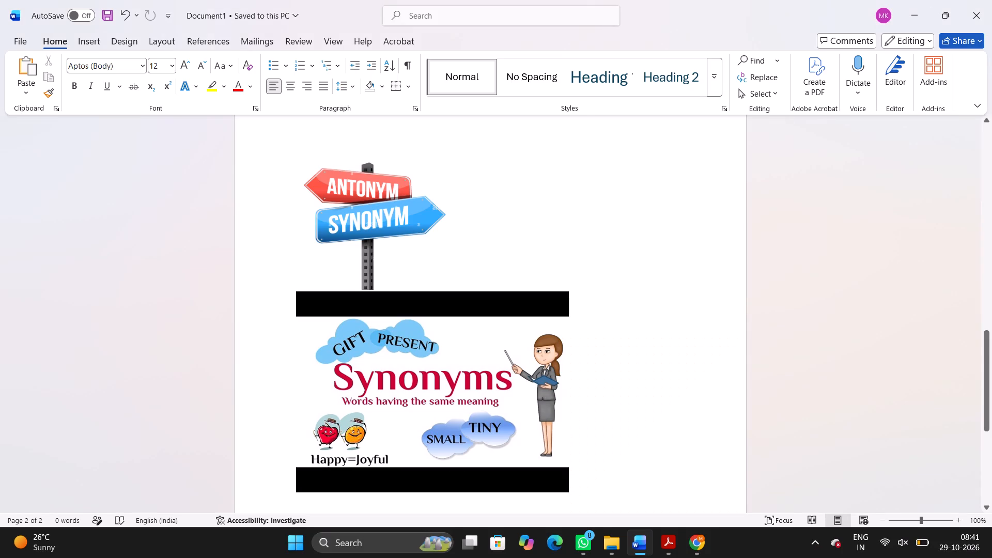
Paste the snipped Synonyms picture on a new line below the original, leaving an empty line between them.
{"action": "left_click", "coordinate": [631, 456]}
{"action": "key", "text": "Return"}
{"action": "key", "text": "Return"}
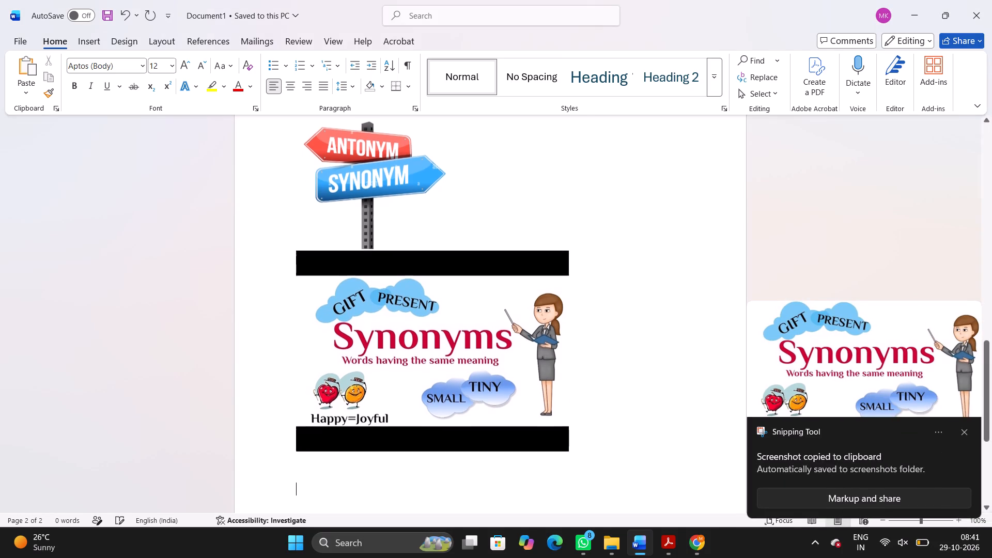
{"action": "key", "text": "ctrl+v"}
{"action": "scroll", "coordinate": [631, 456], "scroll_direction": "down", "scroll_amount": 1}
{"action": "scroll", "coordinate": [630, 456], "scroll_direction": "up", "scroll_amount": 1}
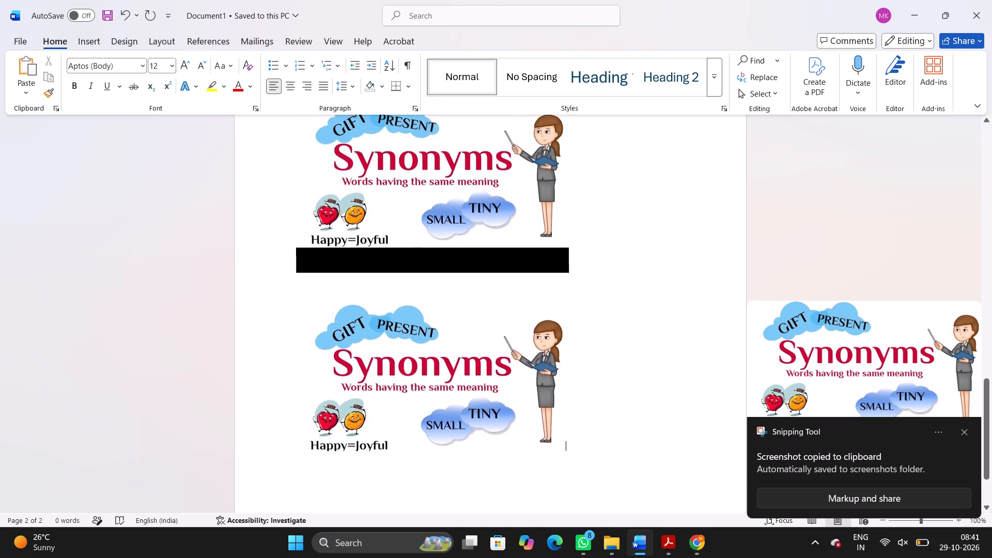
Delete the original Synonyms picture with the black bands.
{"action": "left_click", "coordinate": [490, 252]}
{"action": "key", "text": "BackSpace"}
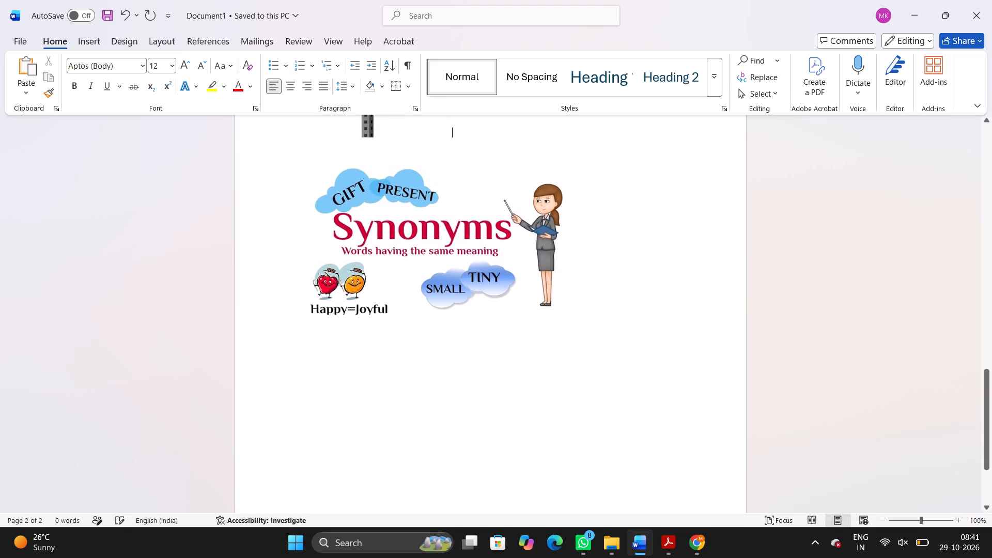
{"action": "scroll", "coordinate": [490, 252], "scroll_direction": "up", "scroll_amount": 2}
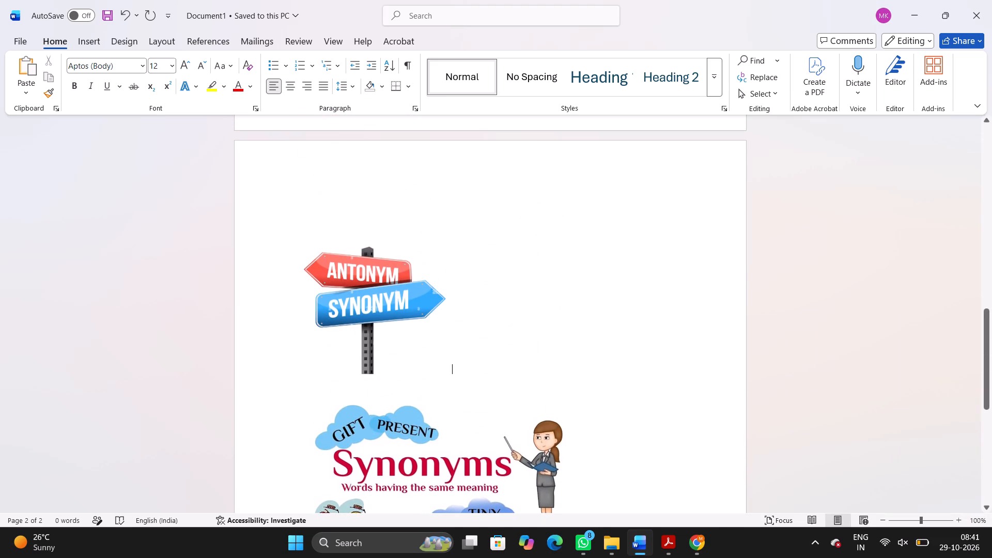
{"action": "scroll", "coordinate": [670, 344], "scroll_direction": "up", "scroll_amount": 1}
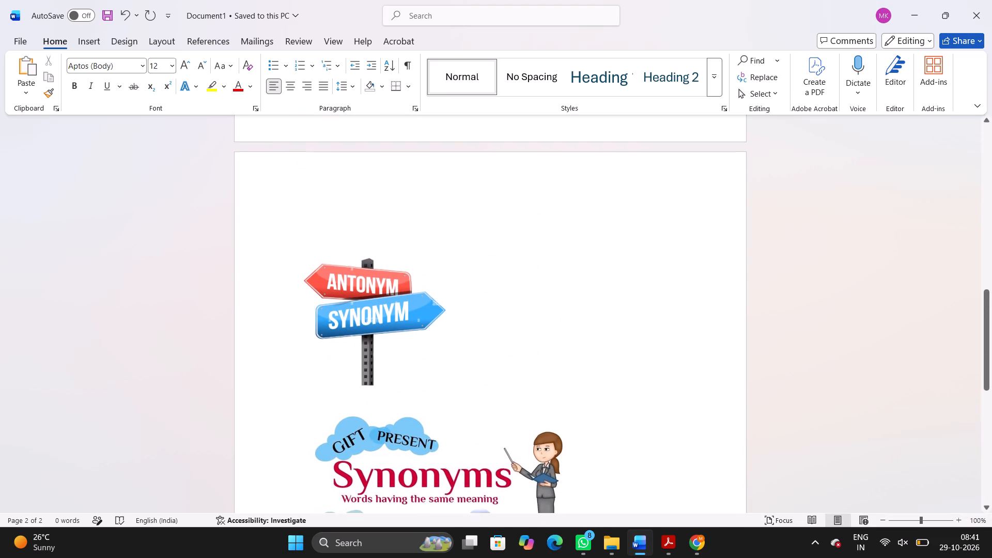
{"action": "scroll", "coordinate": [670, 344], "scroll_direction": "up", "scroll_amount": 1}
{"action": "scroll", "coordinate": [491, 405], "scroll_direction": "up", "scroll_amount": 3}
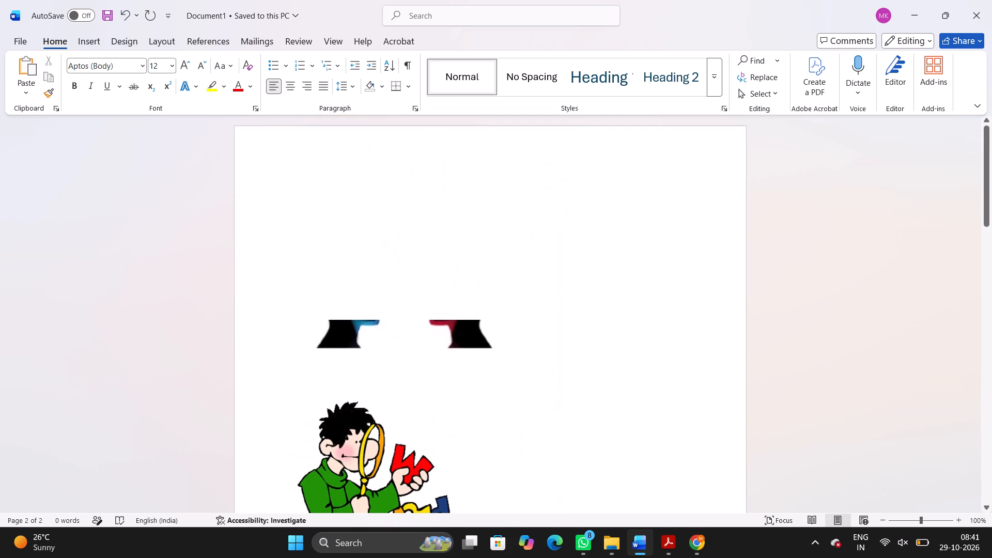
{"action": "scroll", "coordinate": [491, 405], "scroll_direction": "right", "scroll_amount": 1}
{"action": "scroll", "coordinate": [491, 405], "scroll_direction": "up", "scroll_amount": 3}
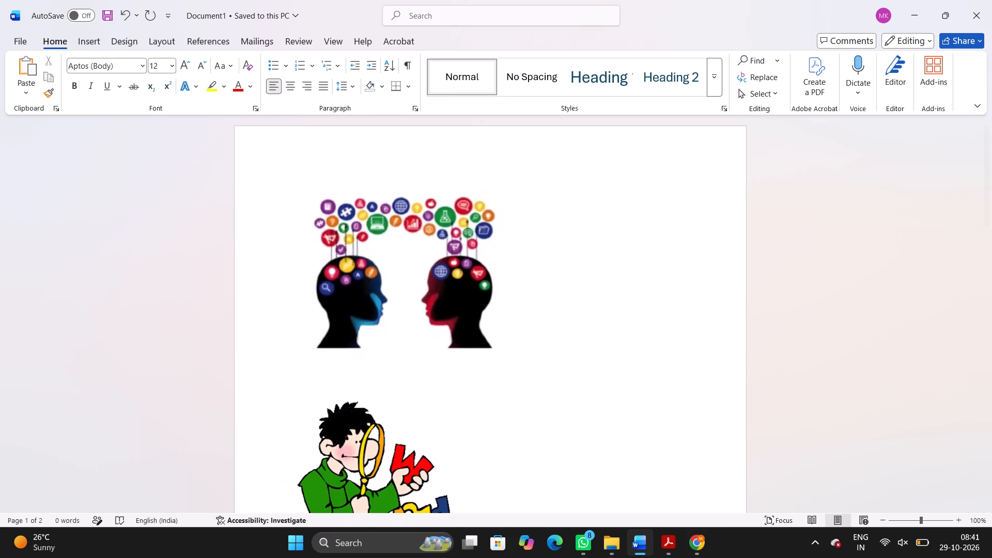
Switch to Chrome and snip the Antonym/Synonym road sign from the Alamy image preview, cutting off the lower part of its pole.
{"action": "left_click", "coordinate": [695, 547]}
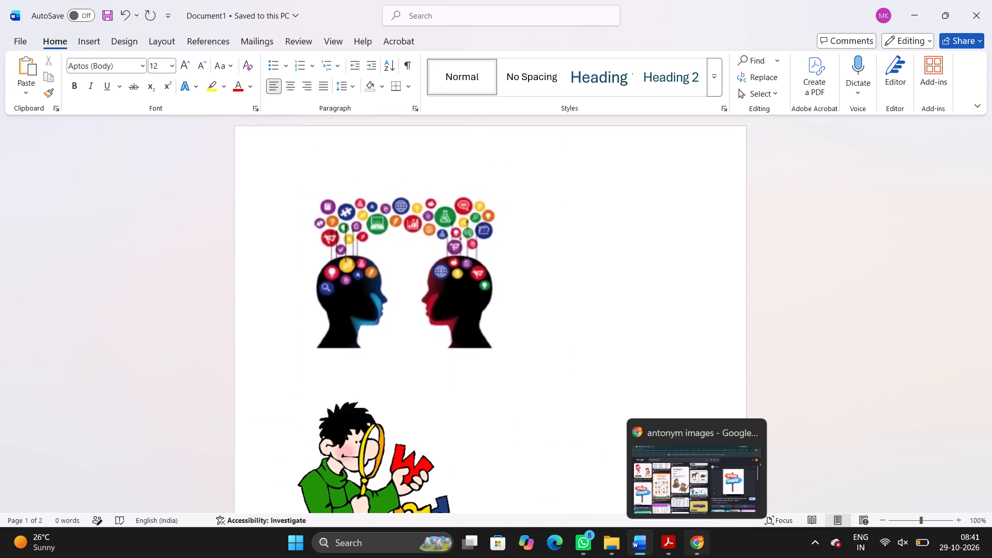
{"action": "key", "text": "shift+super+s"}
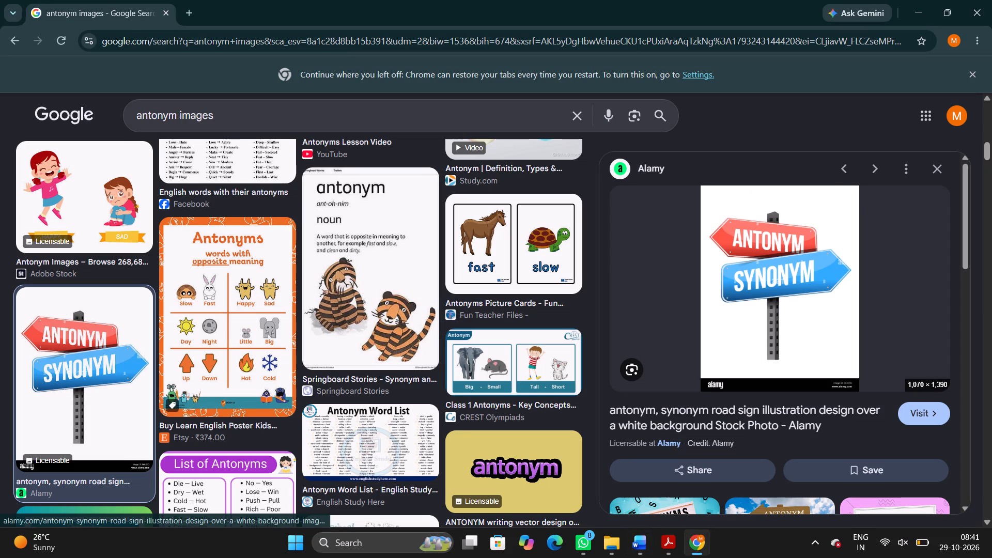
{"action": "left_click_drag", "start_coordinate": [700, 198], "coordinate": [857, 338]}
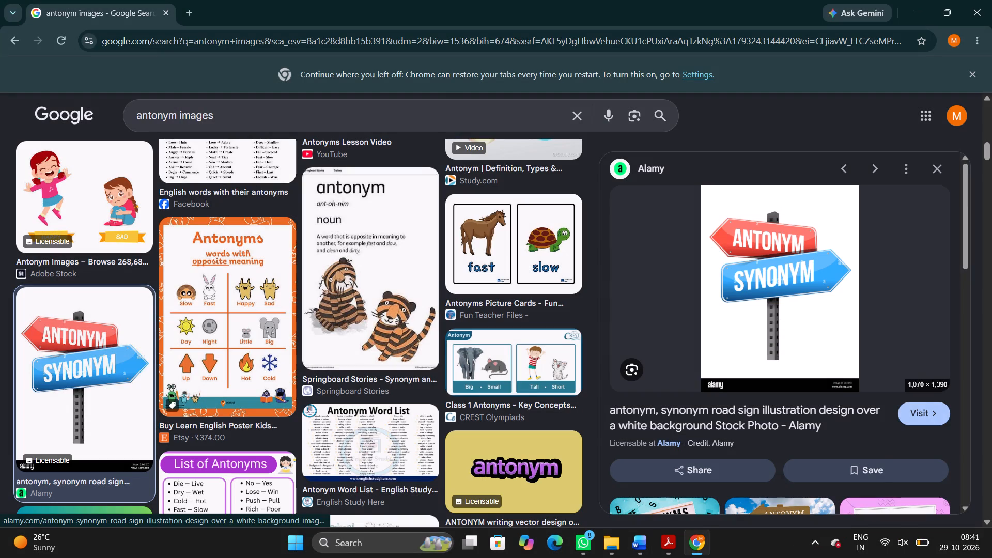
{"action": "key", "text": "shift+super+s"}
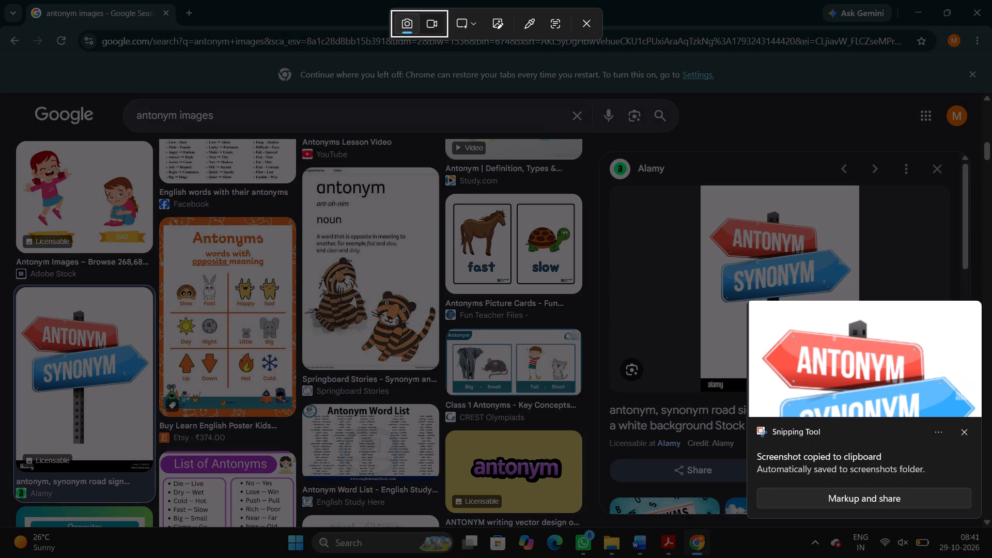
{"action": "left_click", "coordinate": [966, 431]}
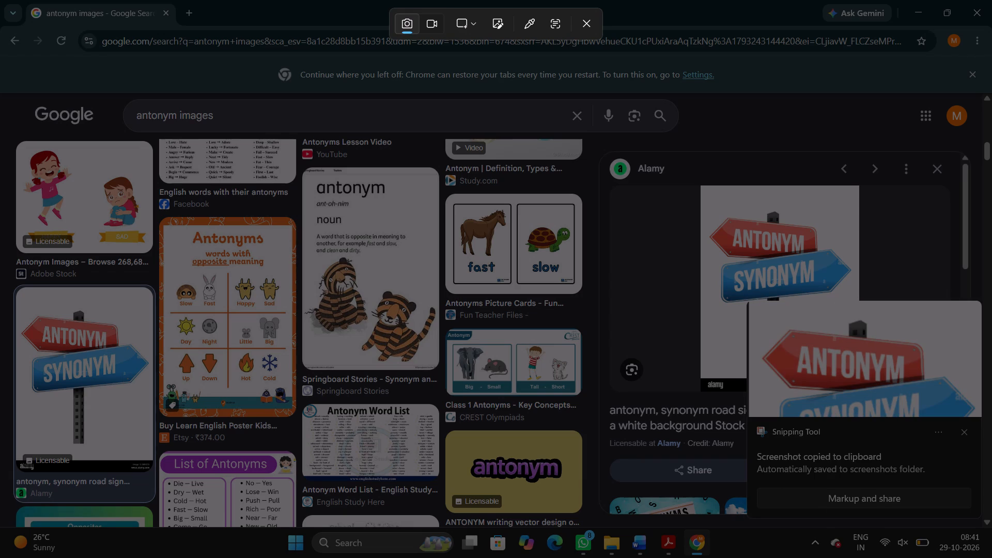
{"action": "key", "text": "Escape"}
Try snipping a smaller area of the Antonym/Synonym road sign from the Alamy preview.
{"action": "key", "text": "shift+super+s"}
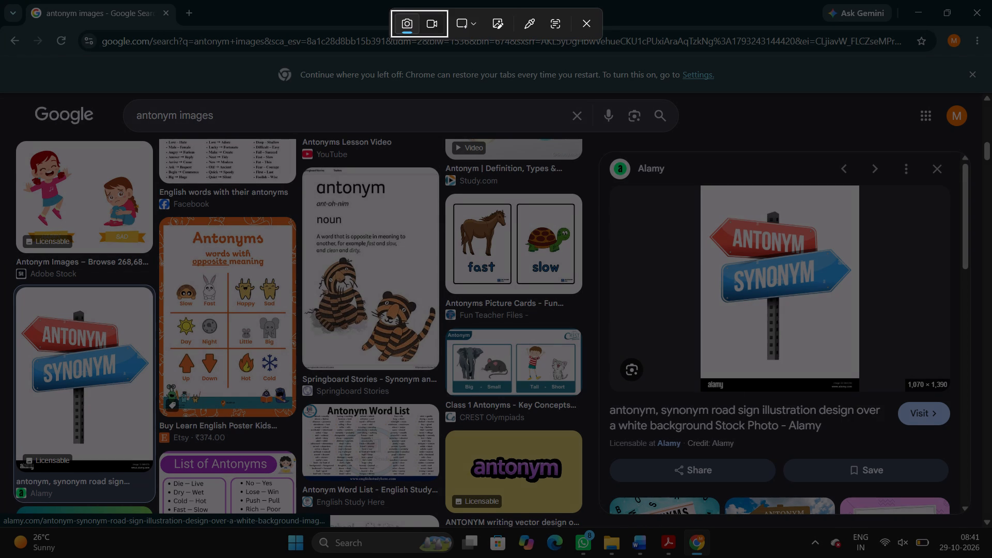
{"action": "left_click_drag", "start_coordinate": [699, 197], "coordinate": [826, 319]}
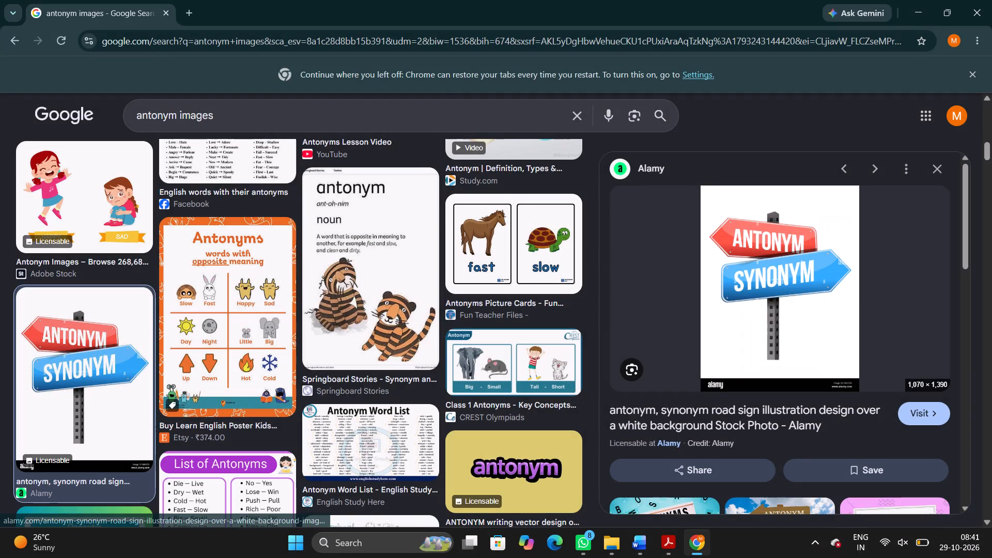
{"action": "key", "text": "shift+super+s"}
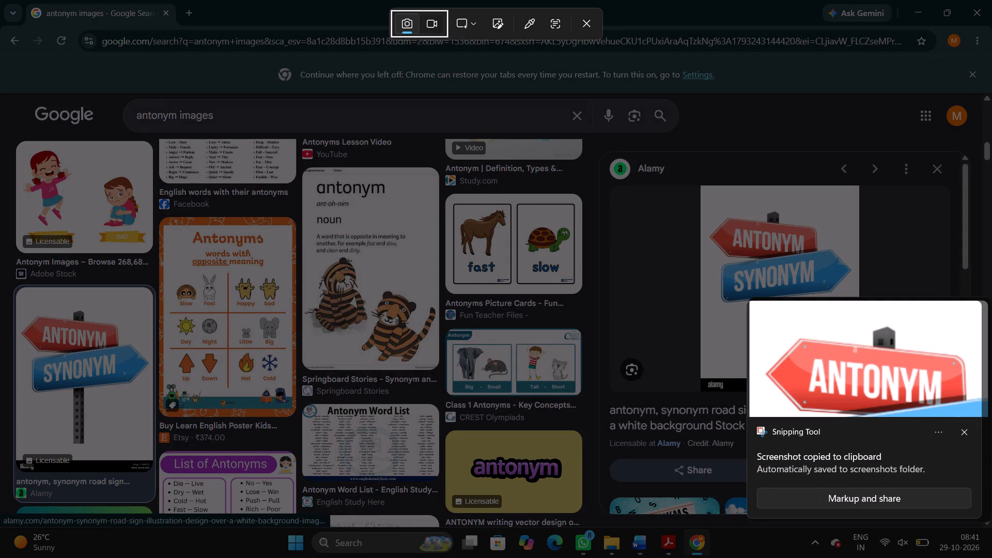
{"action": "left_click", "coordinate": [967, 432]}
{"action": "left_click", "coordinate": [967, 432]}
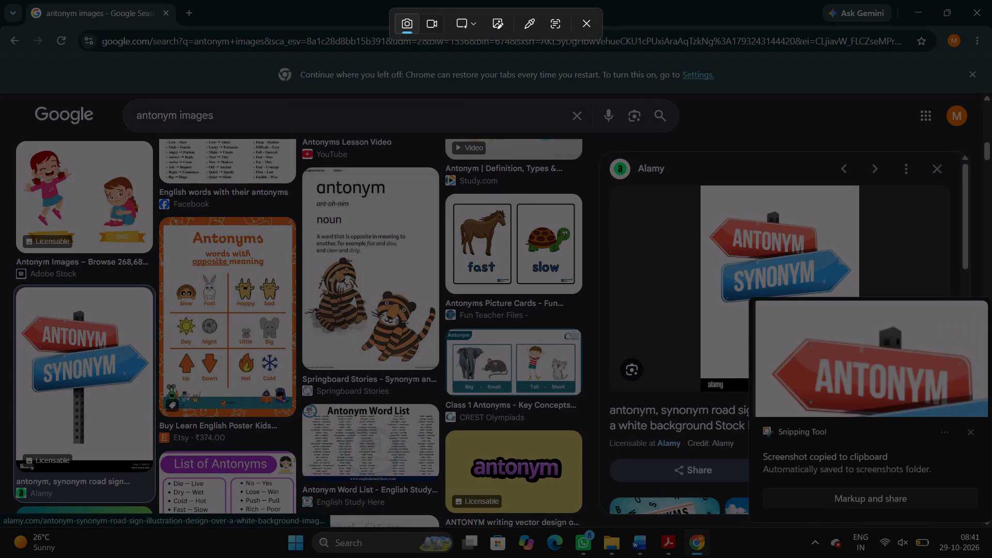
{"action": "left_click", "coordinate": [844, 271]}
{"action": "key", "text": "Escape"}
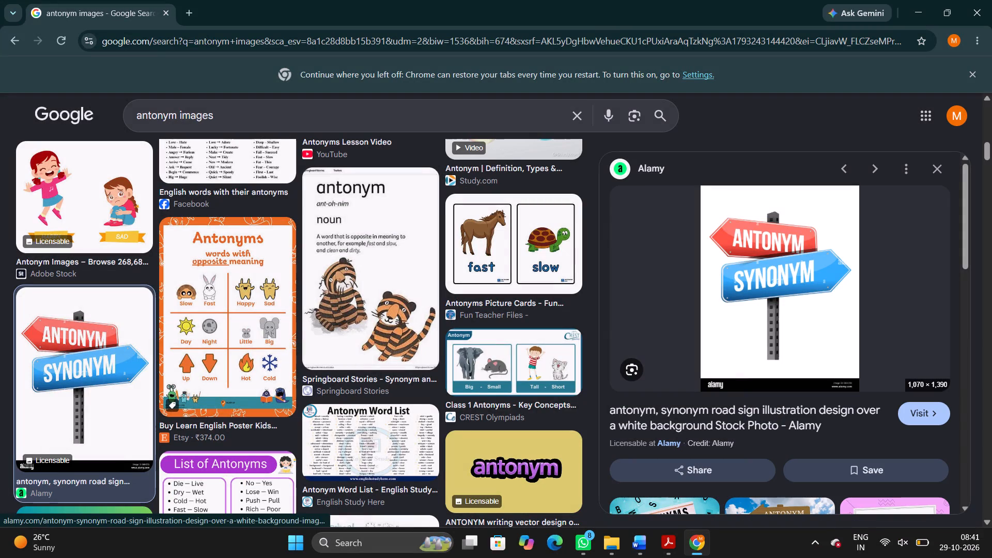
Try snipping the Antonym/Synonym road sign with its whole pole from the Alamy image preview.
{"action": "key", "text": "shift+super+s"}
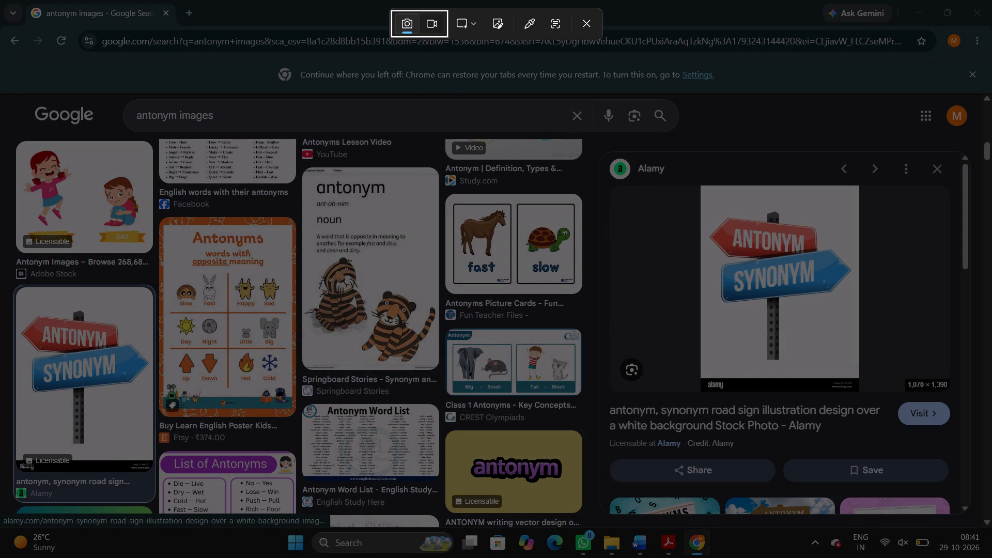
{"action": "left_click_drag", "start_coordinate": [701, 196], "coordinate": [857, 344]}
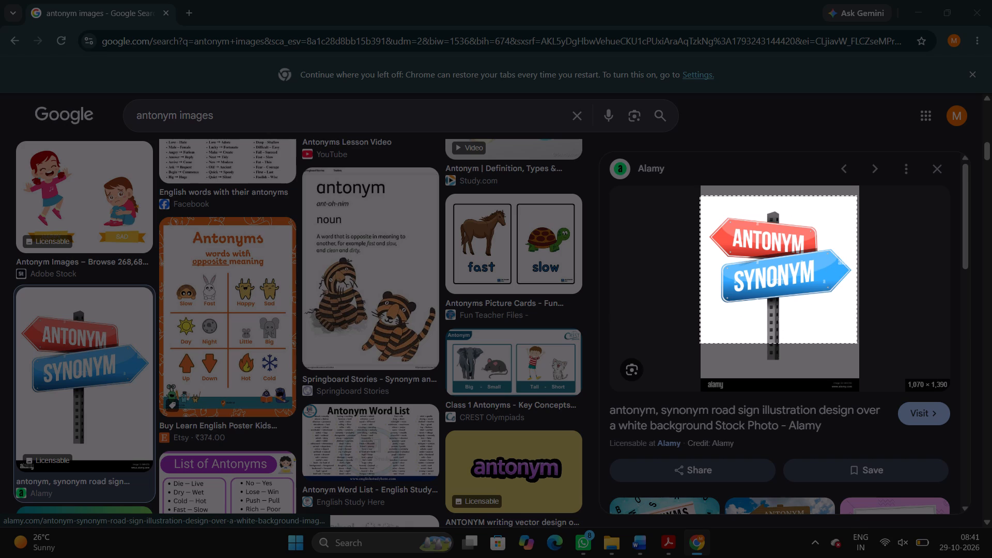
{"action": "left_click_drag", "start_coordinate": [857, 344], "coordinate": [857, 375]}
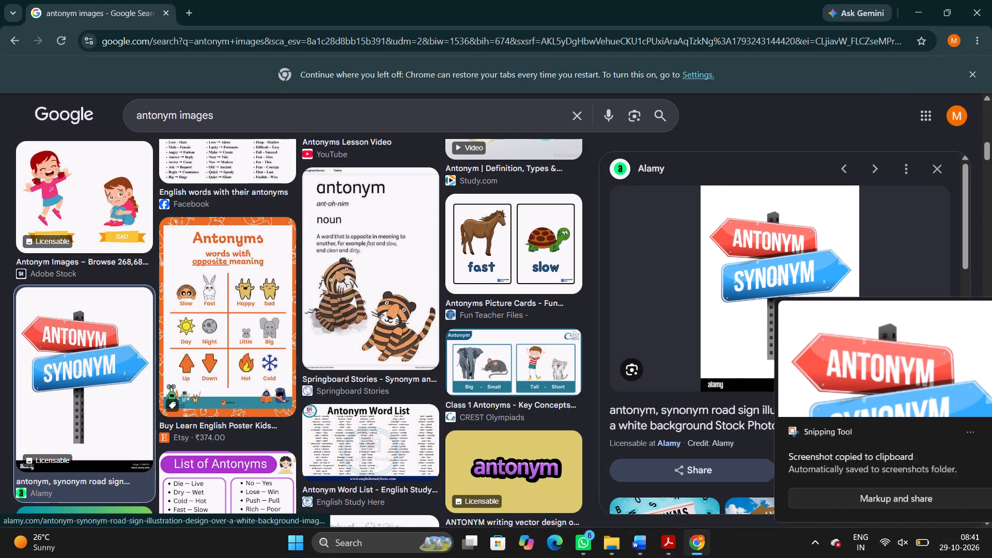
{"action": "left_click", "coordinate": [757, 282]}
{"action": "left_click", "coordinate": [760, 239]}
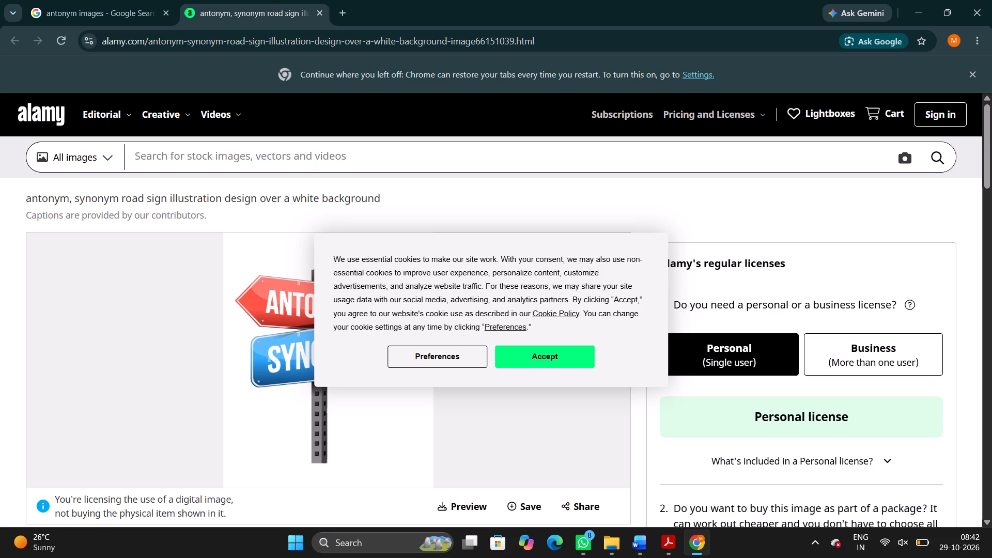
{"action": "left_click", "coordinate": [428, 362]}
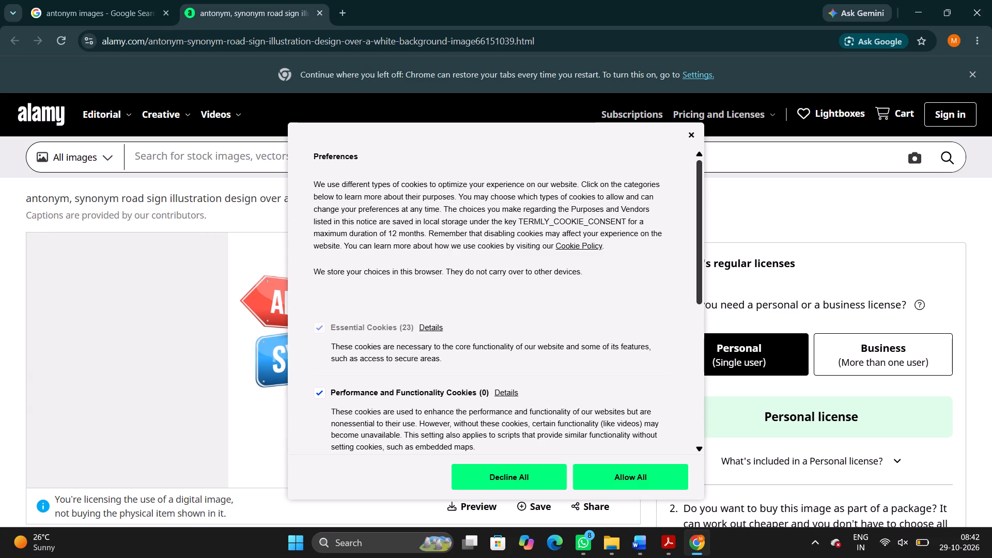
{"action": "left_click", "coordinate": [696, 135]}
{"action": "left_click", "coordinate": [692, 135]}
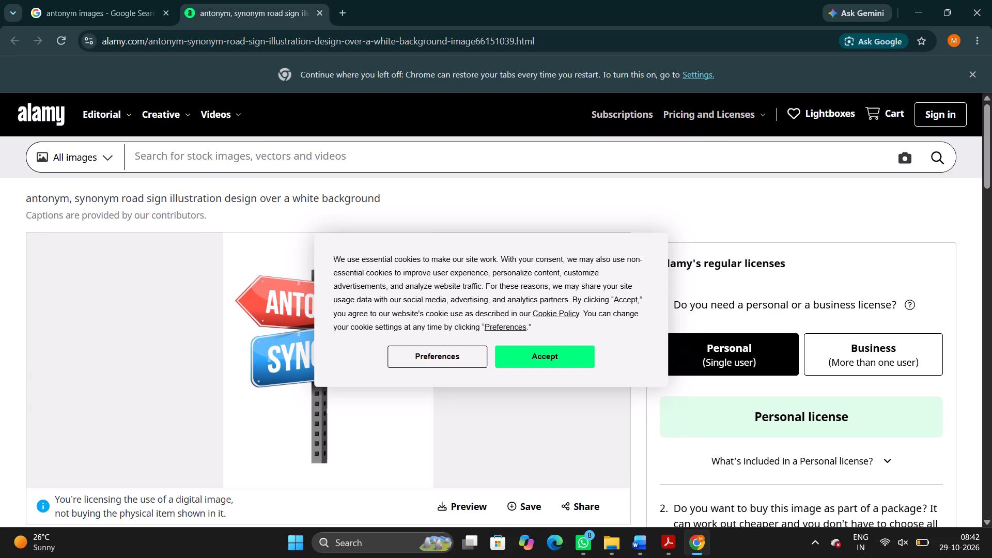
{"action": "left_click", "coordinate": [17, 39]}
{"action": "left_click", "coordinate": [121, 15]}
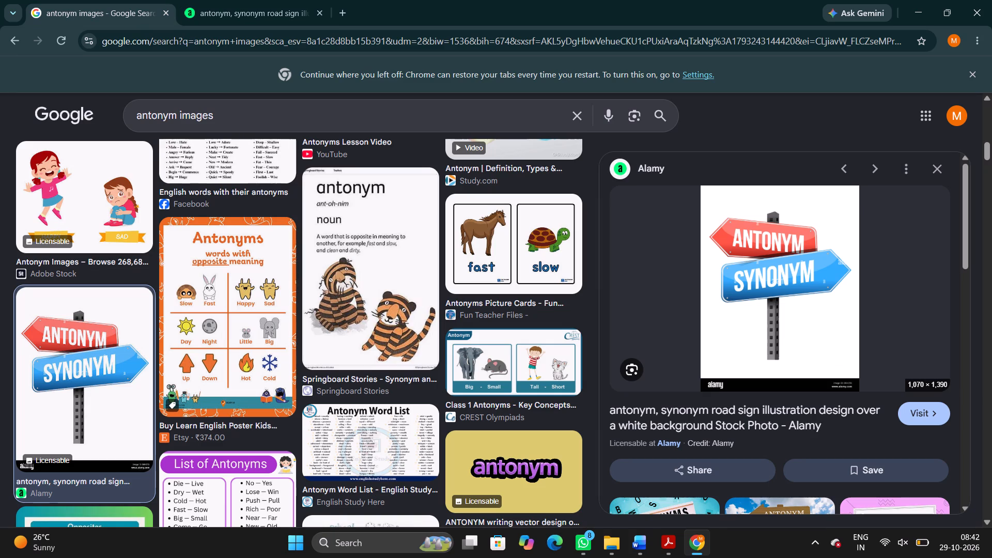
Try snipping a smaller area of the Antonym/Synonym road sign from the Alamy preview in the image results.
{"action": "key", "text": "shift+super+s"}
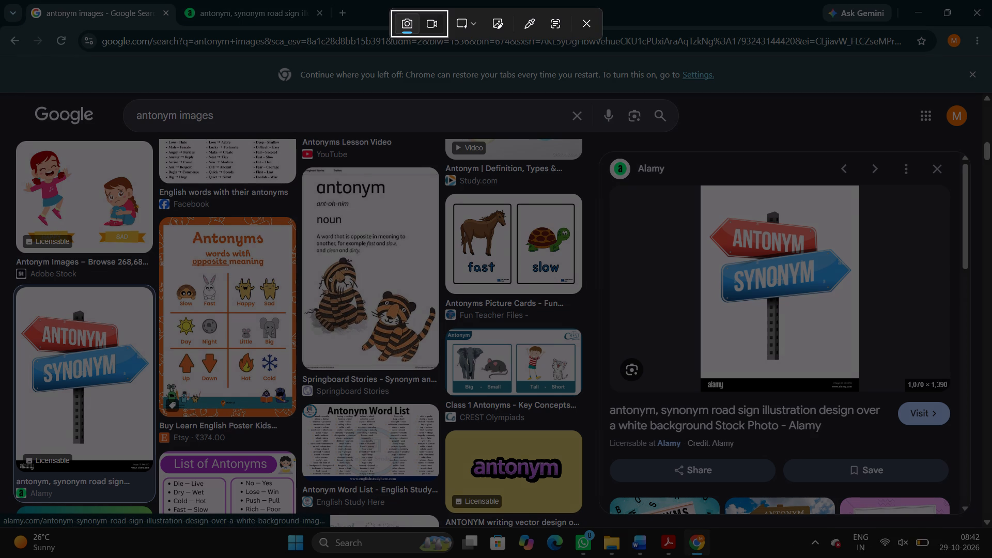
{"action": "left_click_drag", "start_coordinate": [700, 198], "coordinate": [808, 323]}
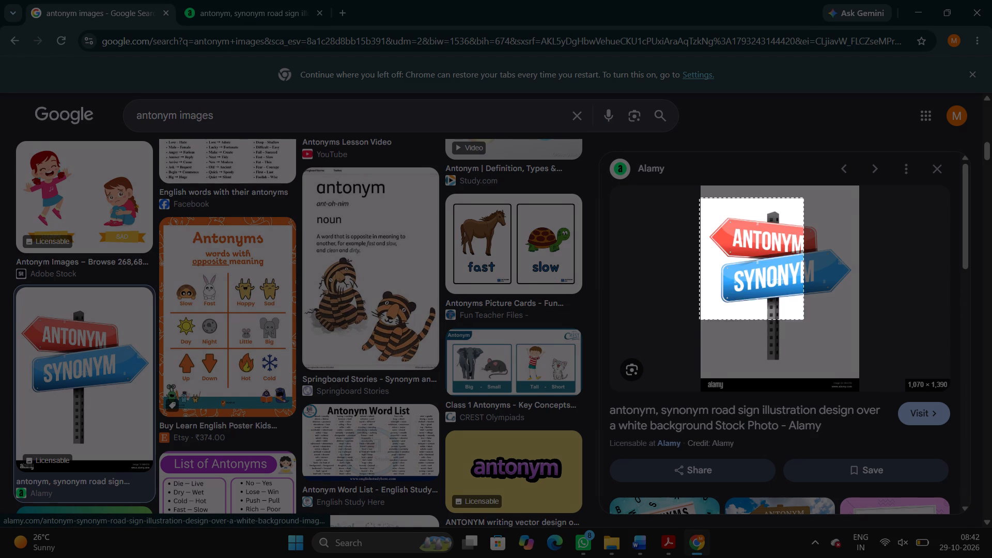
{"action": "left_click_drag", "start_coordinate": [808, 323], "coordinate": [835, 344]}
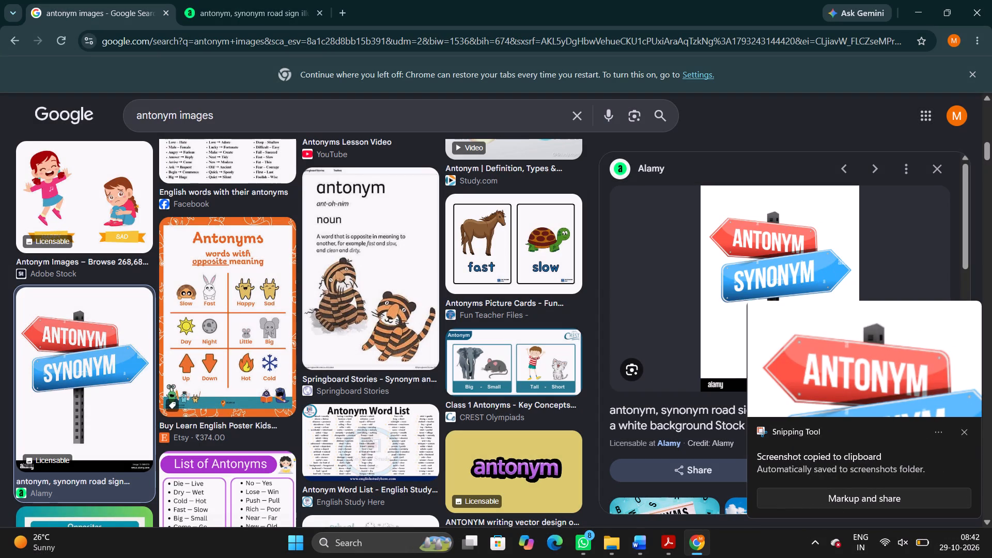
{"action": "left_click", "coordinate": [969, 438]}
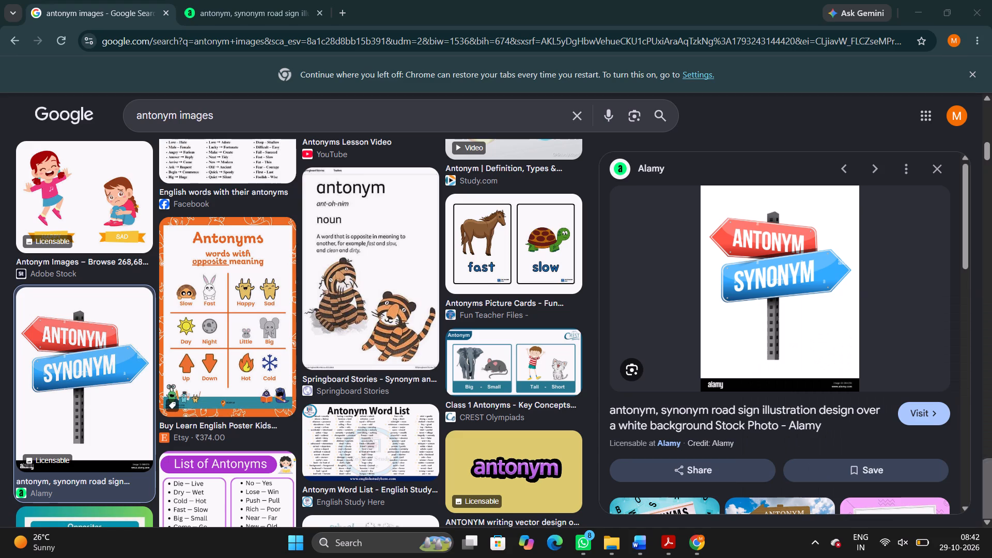
Snip the Antonym/Synonym road sign with its complete pole from the Alamy preview, leaving out the black watermark strip.
{"action": "key", "text": "shift+super+s"}
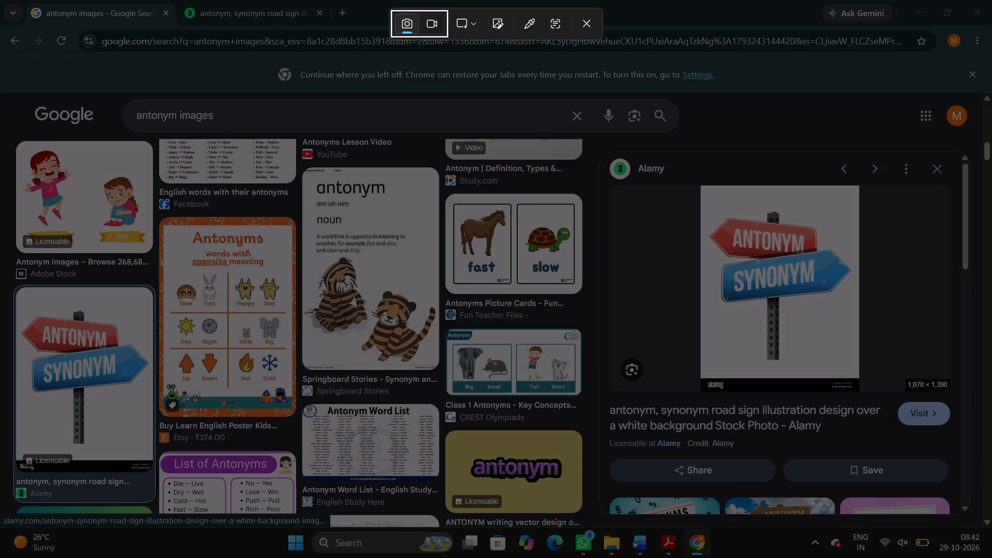
{"action": "left_click", "coordinate": [707, 197]}
{"action": "double_click", "coordinate": [704, 197]}
{"action": "left_click_drag", "start_coordinate": [704, 197], "coordinate": [851, 368]}
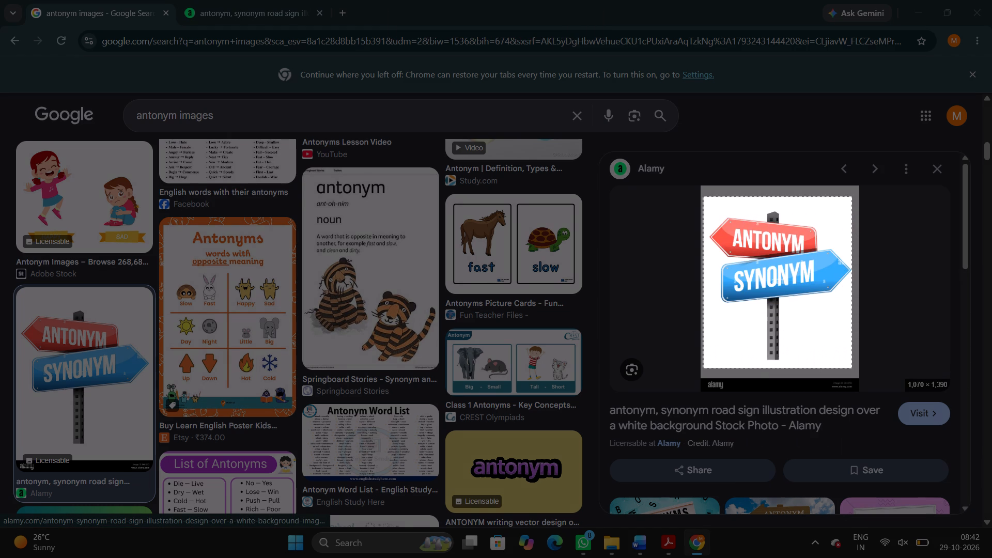
{"action": "left_click_drag", "start_coordinate": [851, 368], "coordinate": [853, 369]}
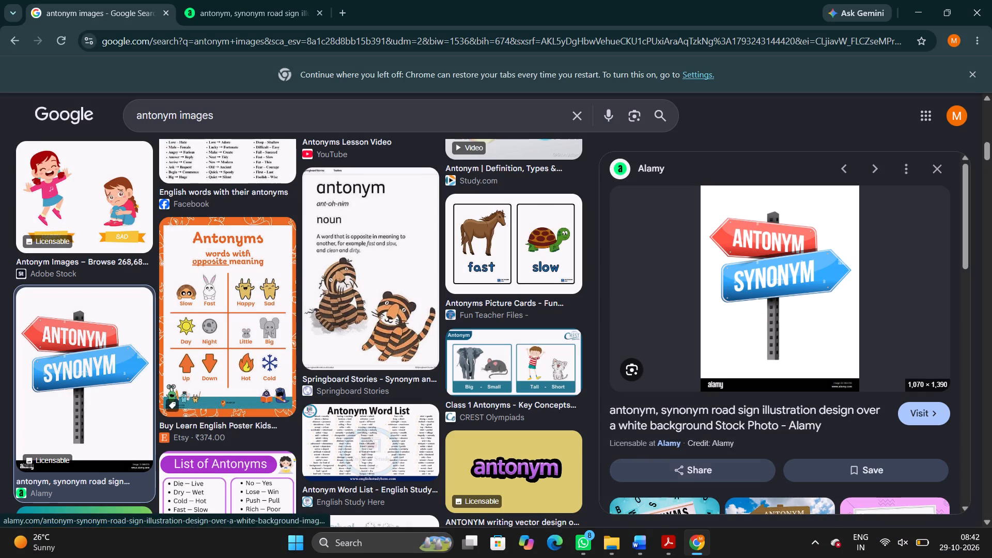
Switch to Word and paste the snipped road sign beside the existing Antonym/Synonym sign on the second page.
{"action": "left_click", "coordinate": [637, 549]}
{"action": "scroll", "coordinate": [563, 456], "scroll_direction": "down", "scroll_amount": 3}
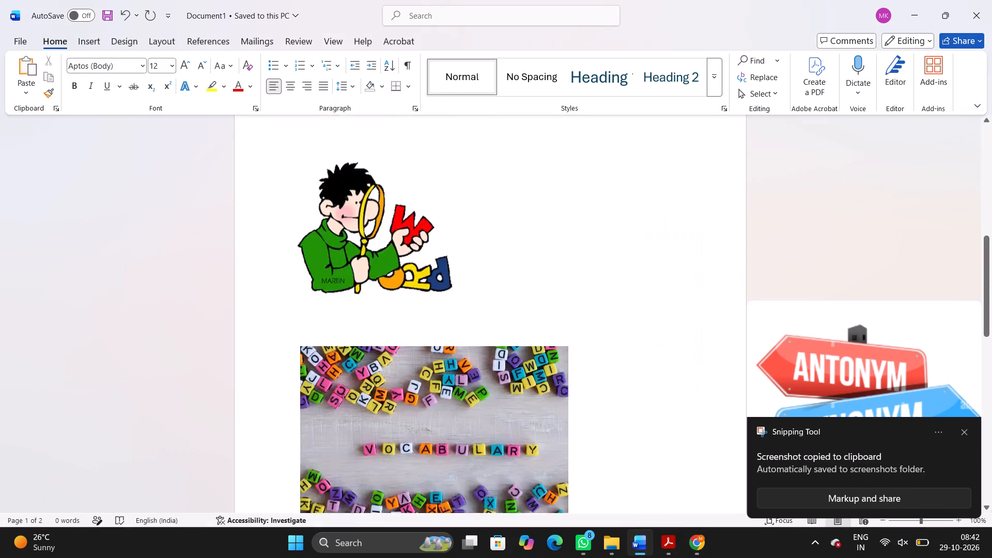
{"action": "scroll", "coordinate": [563, 456], "scroll_direction": "down", "scroll_amount": 2}
{"action": "scroll", "coordinate": [563, 456], "scroll_direction": "up", "scroll_amount": 4}
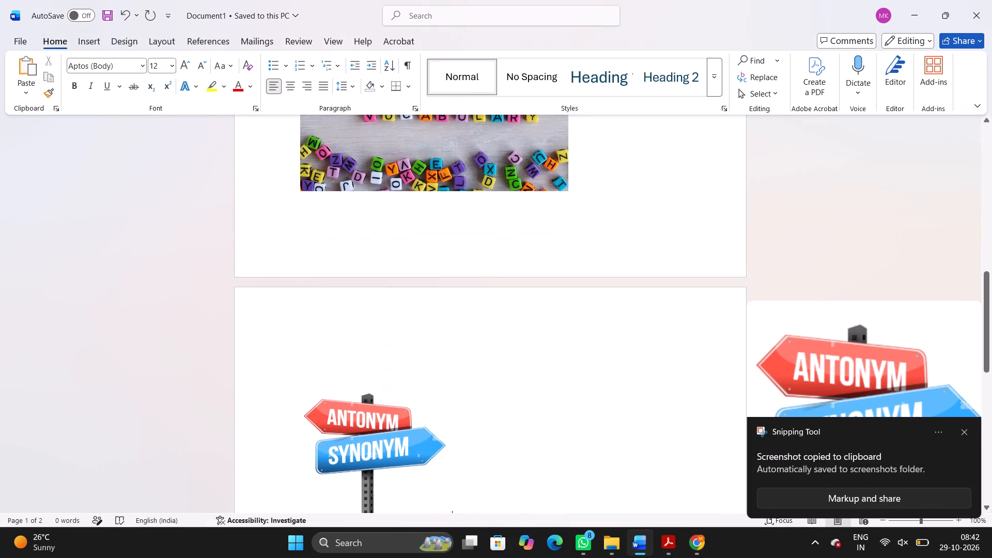
{"action": "left_click", "coordinate": [523, 385]}
{"action": "key", "text": "ctrl+v"}
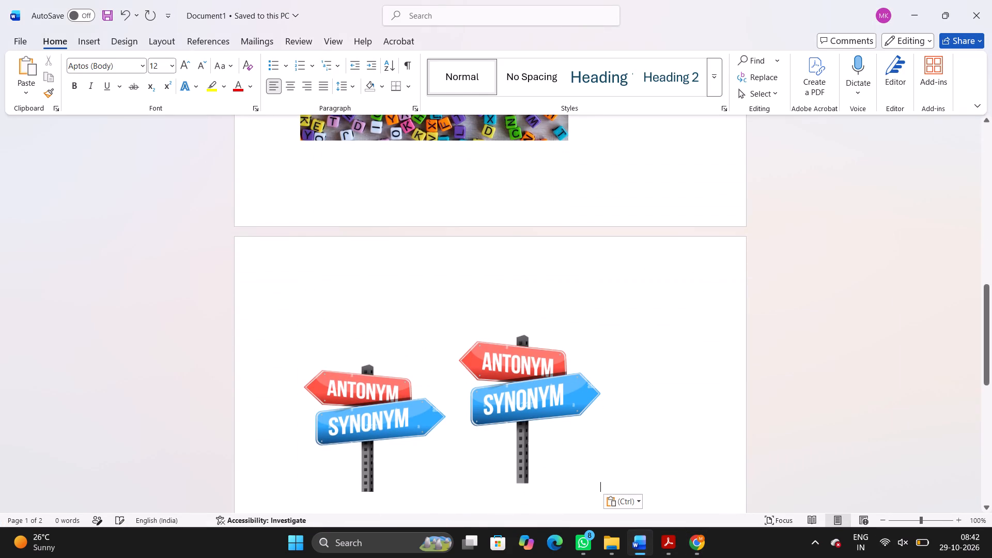
Delete the older Antonym/Synonym sign picture with the cut-off pole, keeping the newly pasted one.
{"action": "left_click", "coordinate": [507, 386]}
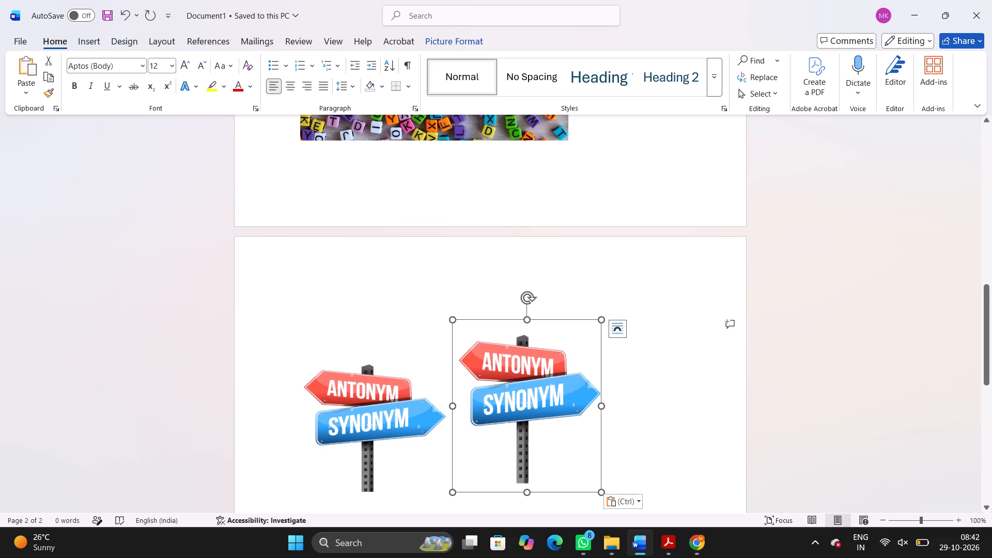
{"action": "left_click", "coordinate": [371, 426]}
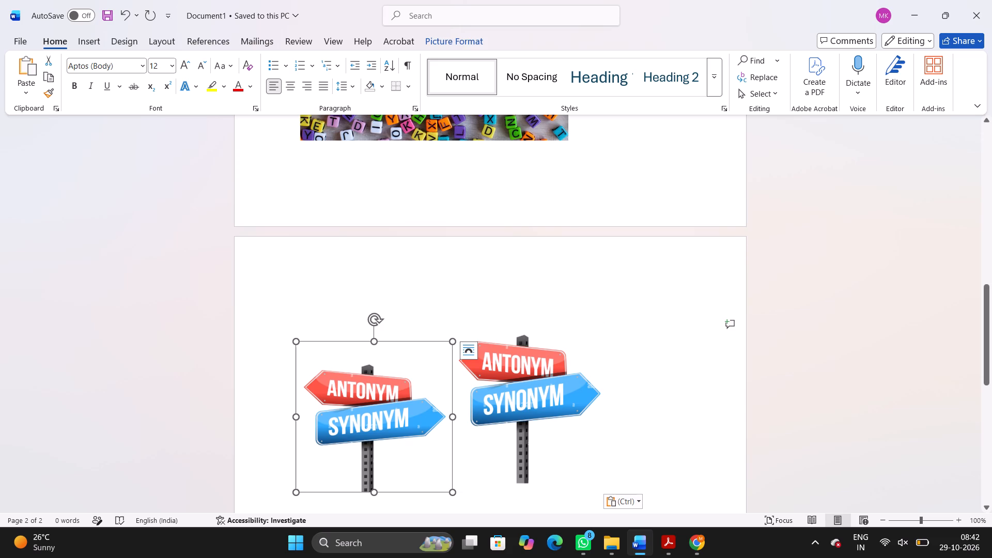
{"action": "key", "text": "BackSpace"}
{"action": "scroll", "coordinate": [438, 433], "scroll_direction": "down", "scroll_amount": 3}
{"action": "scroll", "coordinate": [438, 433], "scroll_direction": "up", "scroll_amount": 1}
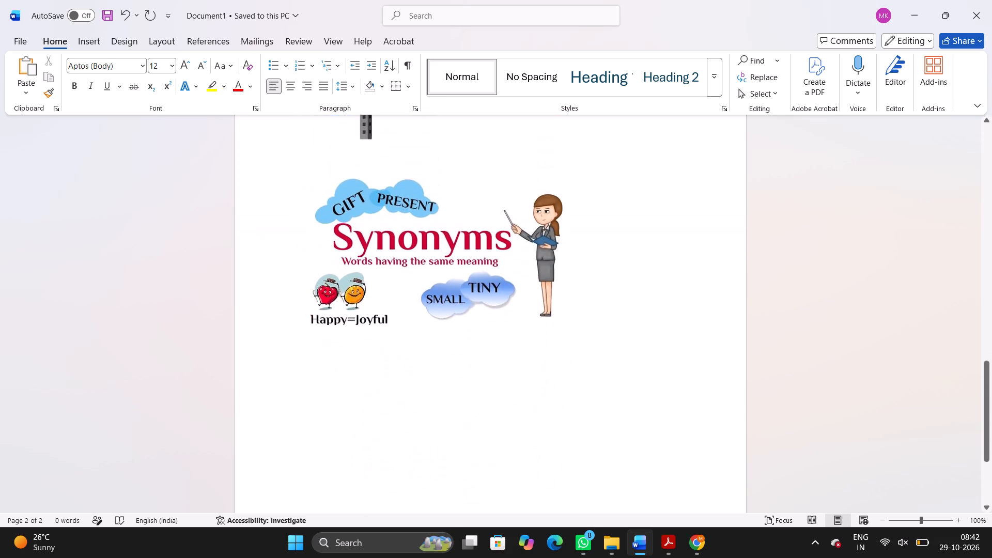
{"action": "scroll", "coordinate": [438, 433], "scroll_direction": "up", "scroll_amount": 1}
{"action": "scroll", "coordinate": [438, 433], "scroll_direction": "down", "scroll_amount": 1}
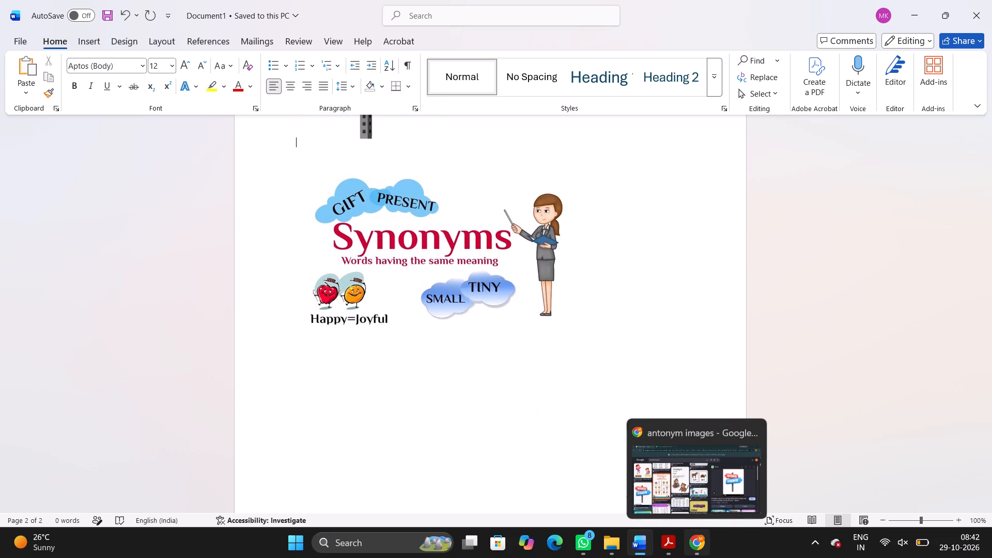
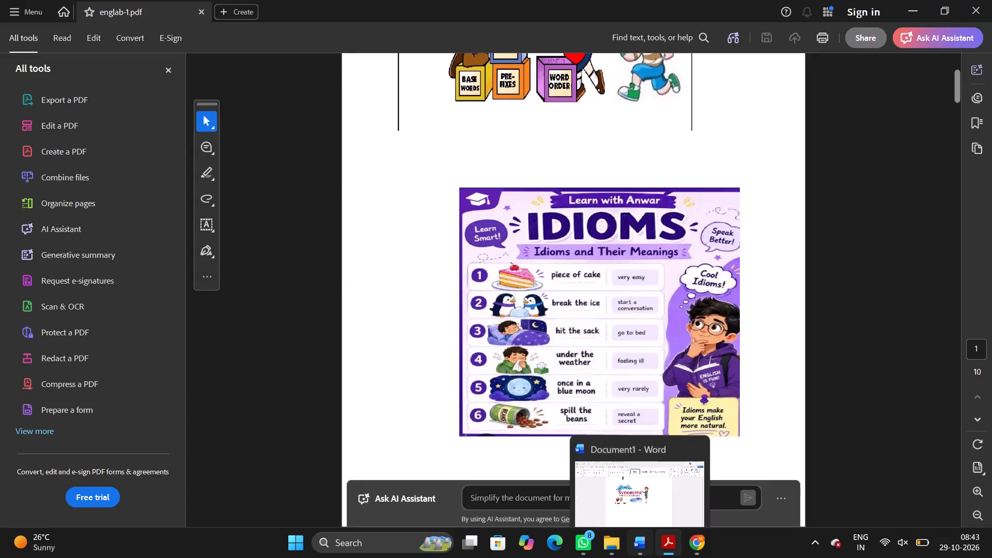
Switch to the Word document and paste the copied Idioms picture on a new line below the Synonyms picture.
{"action": "left_click", "coordinate": [402, 405]}
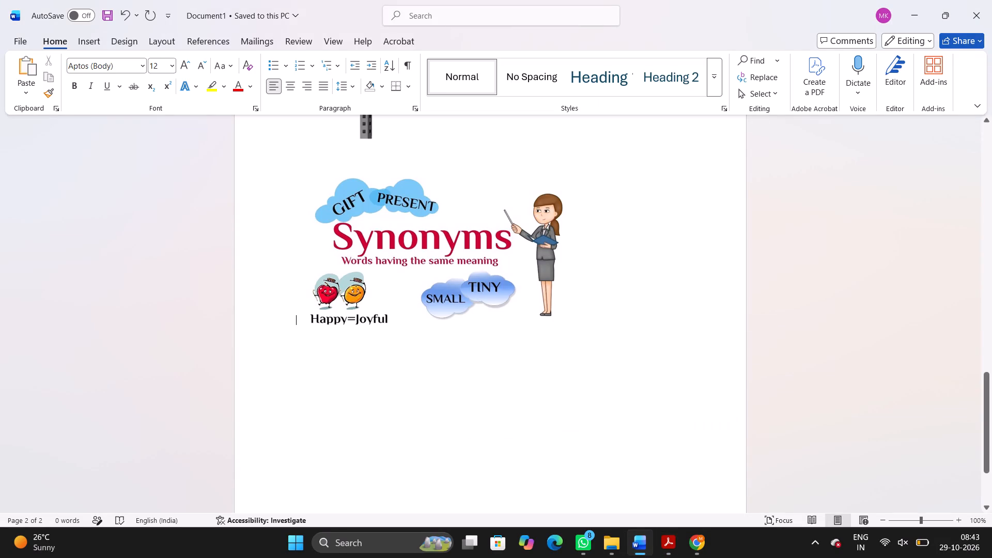
{"action": "left_click", "coordinate": [580, 322]}
{"action": "key", "text": "Return"}
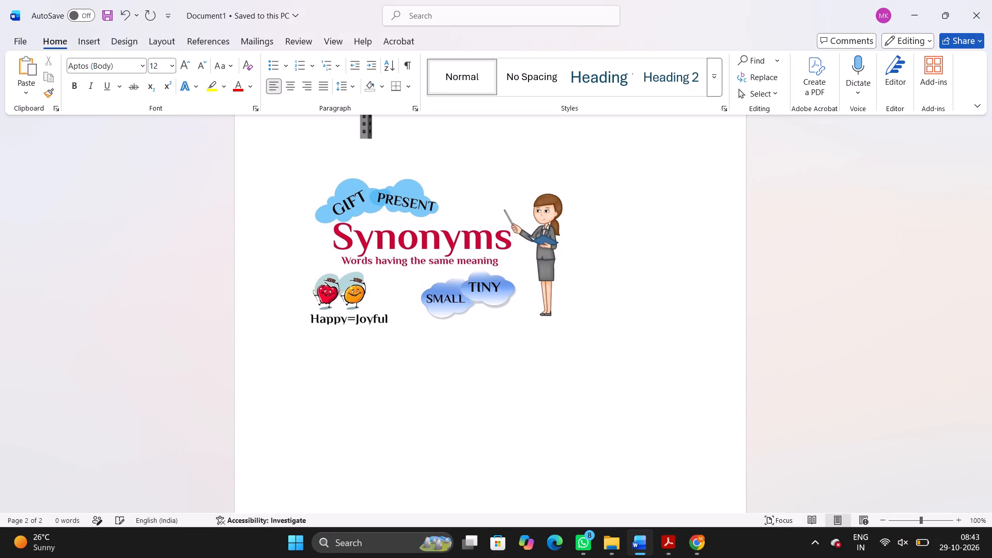
{"action": "key", "text": "ctrl+v"}
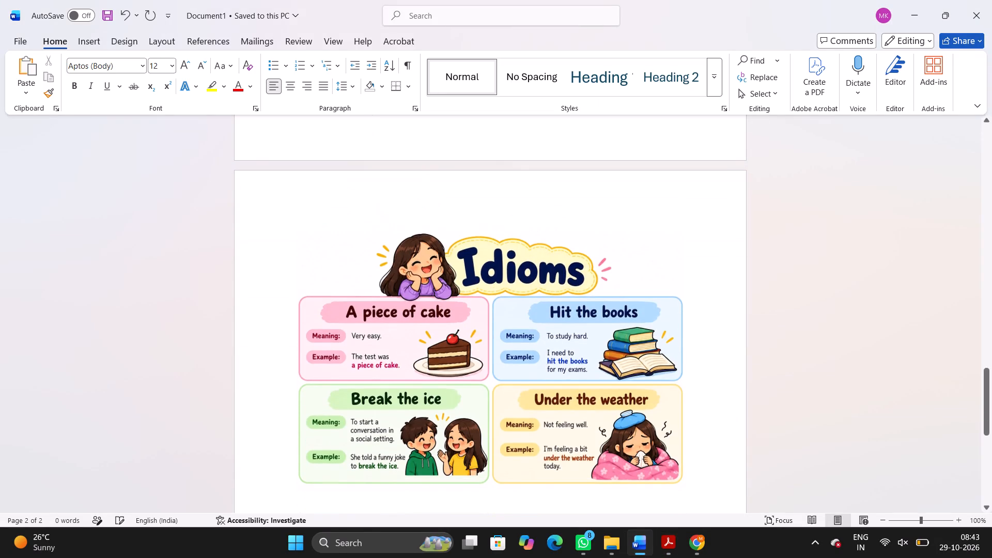
Shrink the Idioms picture proportionally to about two-thirds of the text width so it fits under the Synonyms picture on the second page.
{"action": "left_click", "coordinate": [551, 340]}
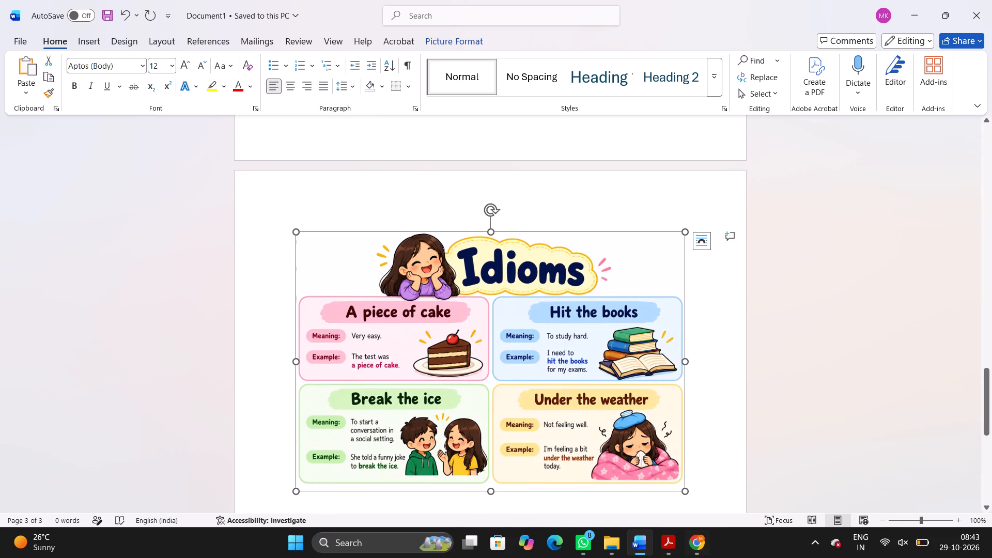
{"action": "left_click_drag", "start_coordinate": [683, 489], "coordinate": [532, 406]}
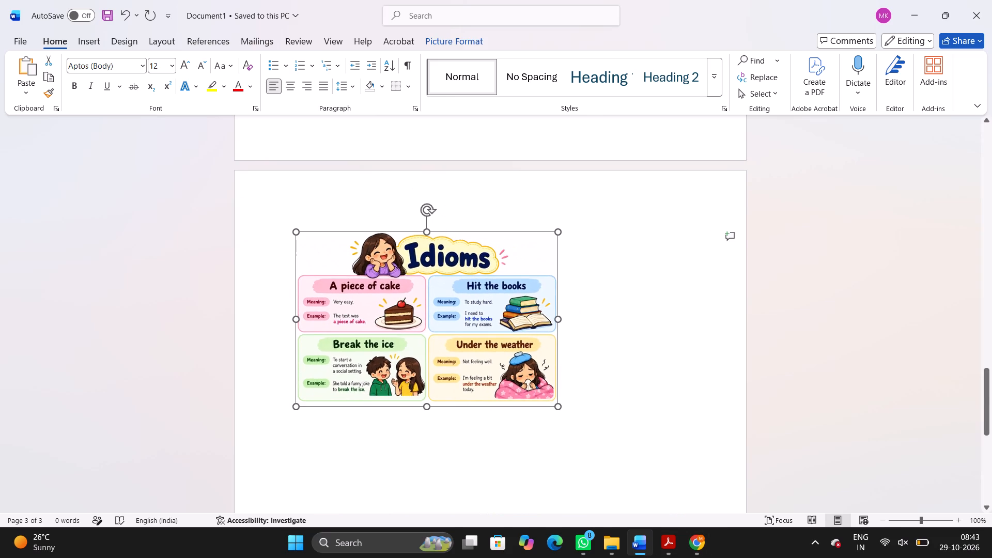
{"action": "left_click_drag", "start_coordinate": [532, 406], "coordinate": [532, 406]}
Insert a blank line between the Synonyms picture and the Idioms picture.
{"action": "scroll", "coordinate": [532, 406], "scroll_direction": "up", "scroll_amount": 1}
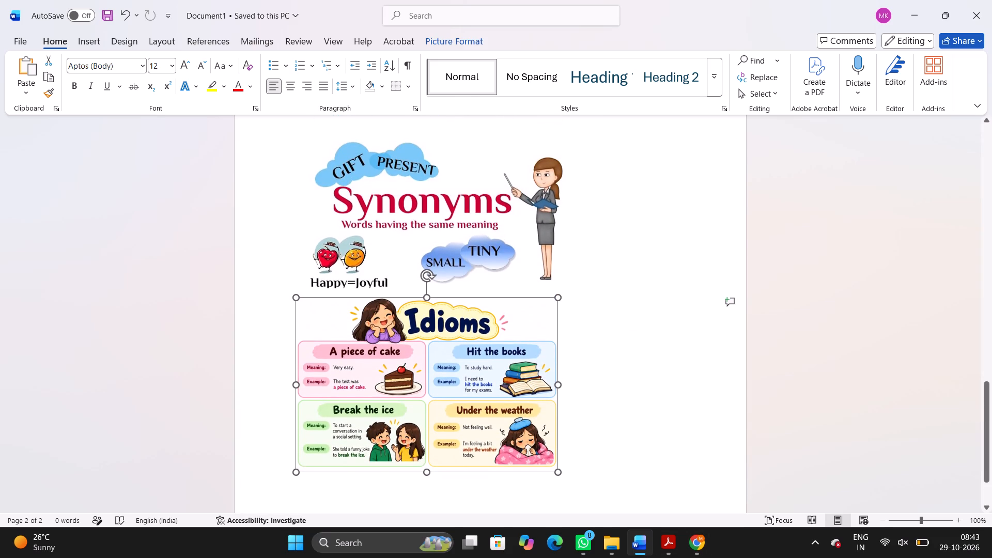
{"action": "left_click", "coordinate": [584, 283]}
{"action": "key", "text": "Return"}
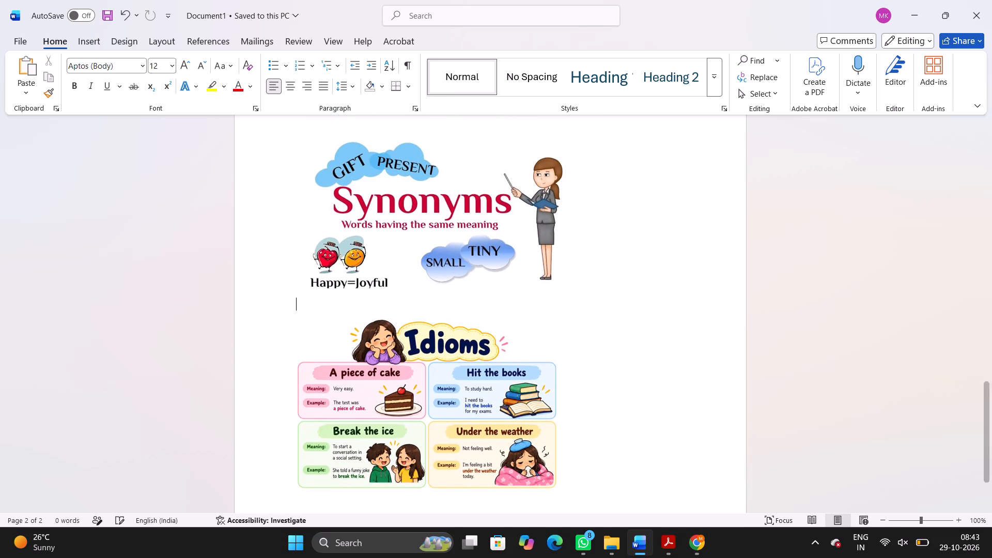
Add blank lines below the Idioms picture until the insertion point reaches a new third page.
{"action": "scroll", "coordinate": [584, 283], "scroll_direction": "down", "scroll_amount": 2}
{"action": "scroll", "coordinate": [584, 283], "scroll_direction": "up", "scroll_amount": 2}
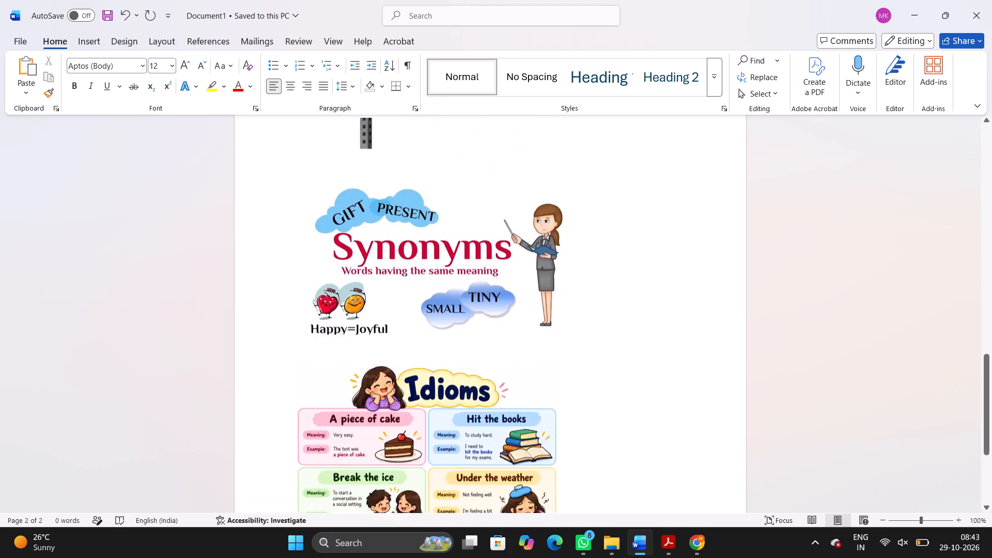
{"action": "scroll", "coordinate": [584, 283], "scroll_direction": "up", "scroll_amount": 3}
{"action": "scroll", "coordinate": [584, 283], "scroll_direction": "down", "scroll_amount": 4}
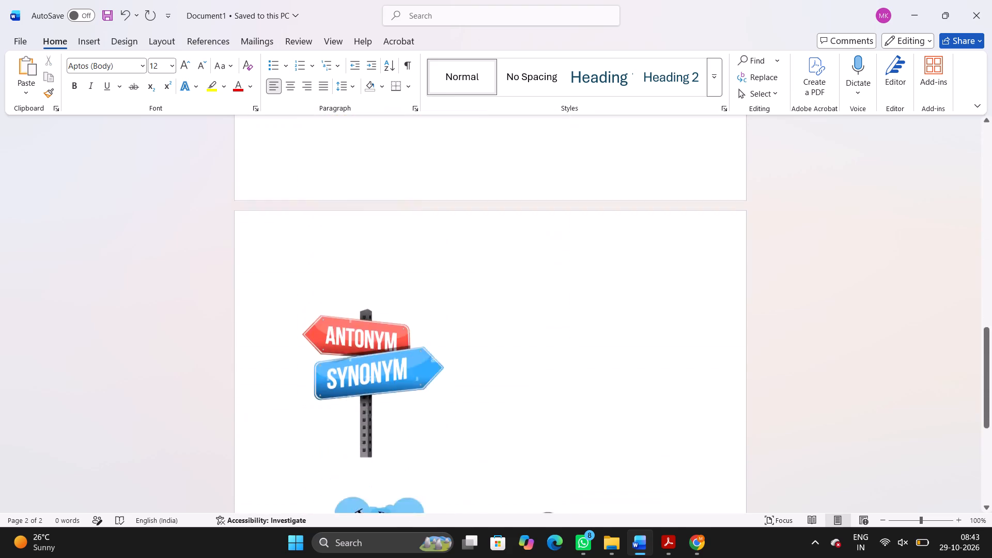
{"action": "scroll", "coordinate": [584, 283], "scroll_direction": "down", "scroll_amount": 7}
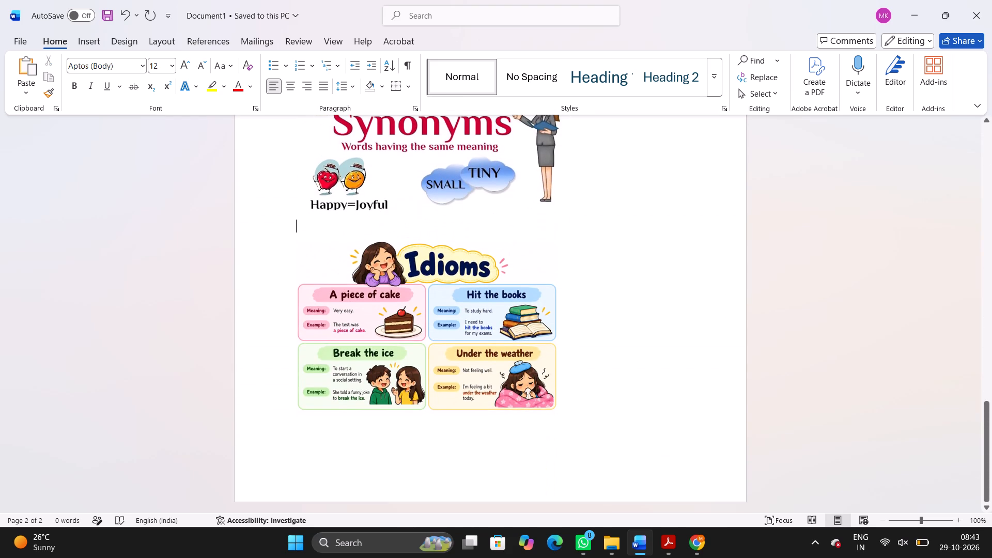
{"action": "left_click", "coordinate": [534, 462]}
{"action": "key", "text": "Return"}
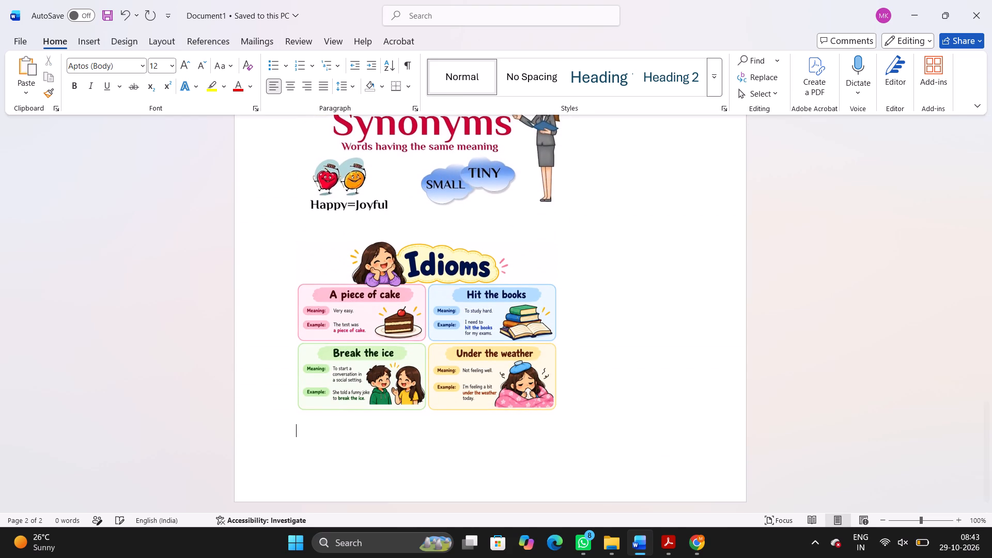
{"action": "key", "text": "Return"}
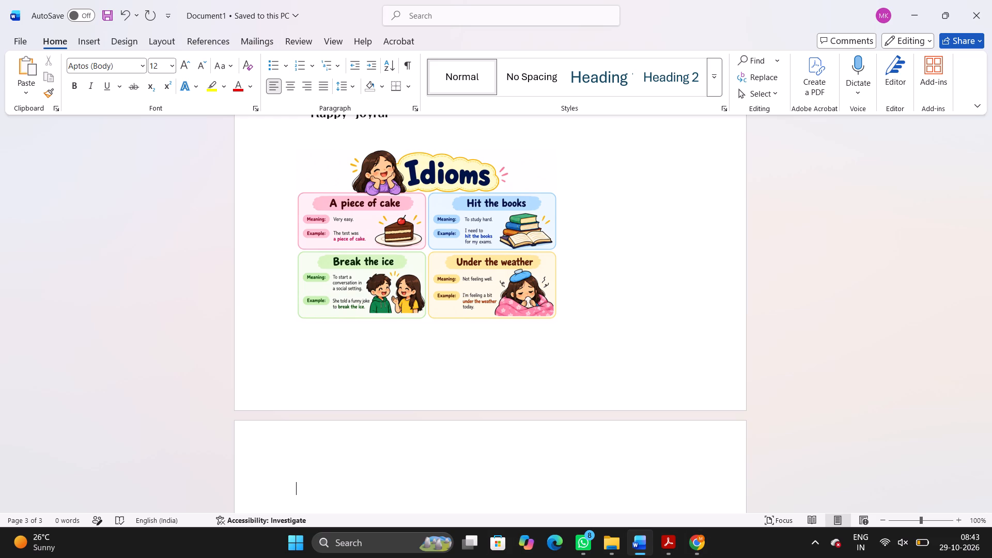
Switch to Chrome and replace the antonym image search with a search for "it ends with us book".
{"action": "left_click", "coordinate": [685, 550]}
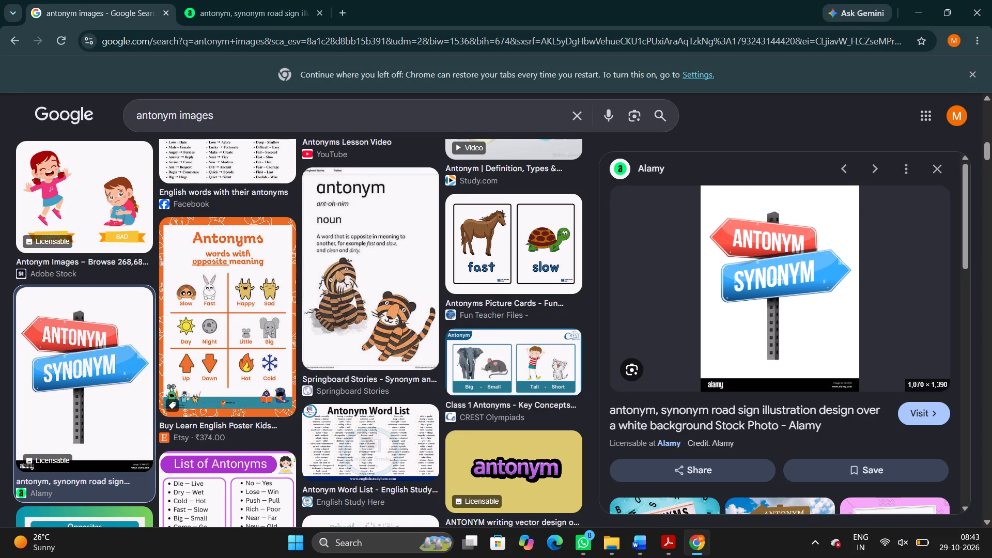
{"action": "left_click_drag", "start_coordinate": [224, 121], "coordinate": [120, 121]}
{"action": "left_click", "coordinate": [120, 121]}
{"action": "type", "text": "it en"}
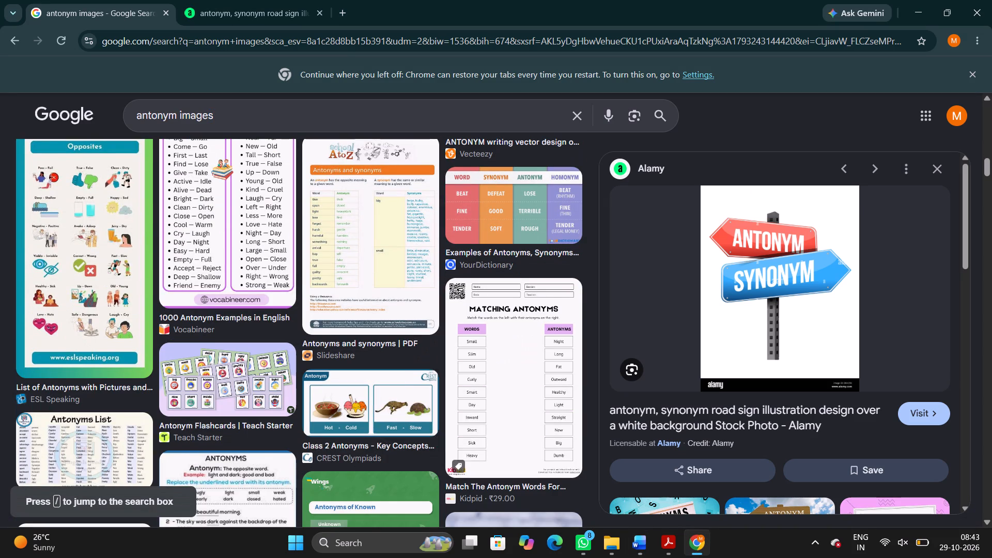
{"action": "left_click_drag", "start_coordinate": [224, 120], "coordinate": [150, 115]}
{"action": "key", "text": "BackSpace"}
{"action": "key", "text": "BackSpace"}
{"action": "key", "text": "BackSpace"}
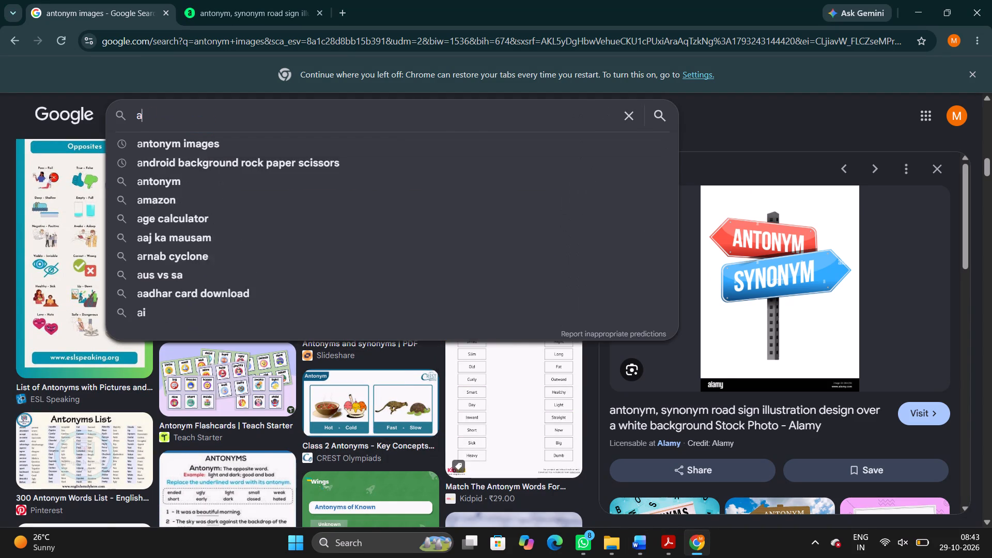
{"action": "key", "text": "BackSpace"}
{"action": "key", "text": "BackSpace"}
{"action": "type", "text": "it ends"}
{"action": "left_click", "coordinate": [186, 180]}
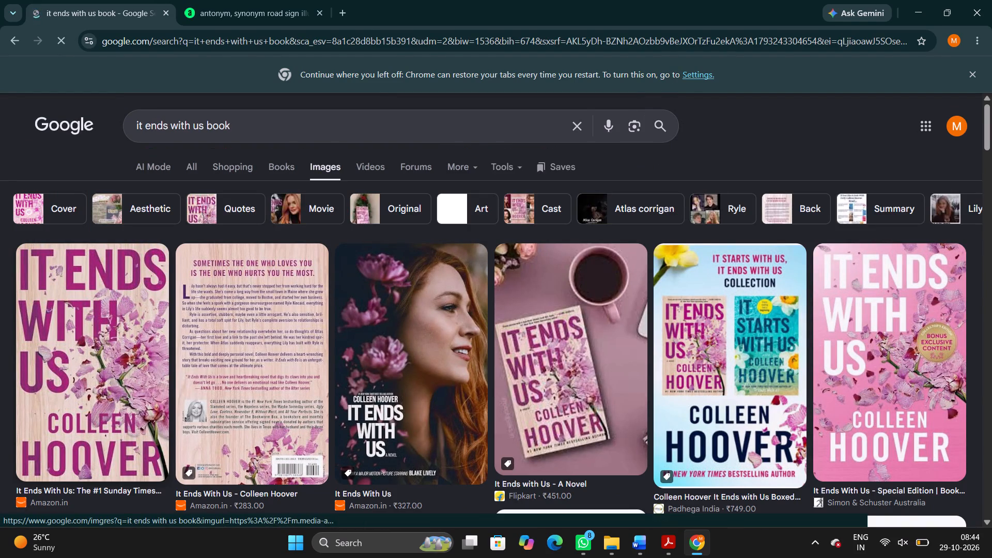
Open the Flipkart image result showing the novel beside a coffee cup and copy the image.
{"action": "left_click", "coordinate": [593, 383]}
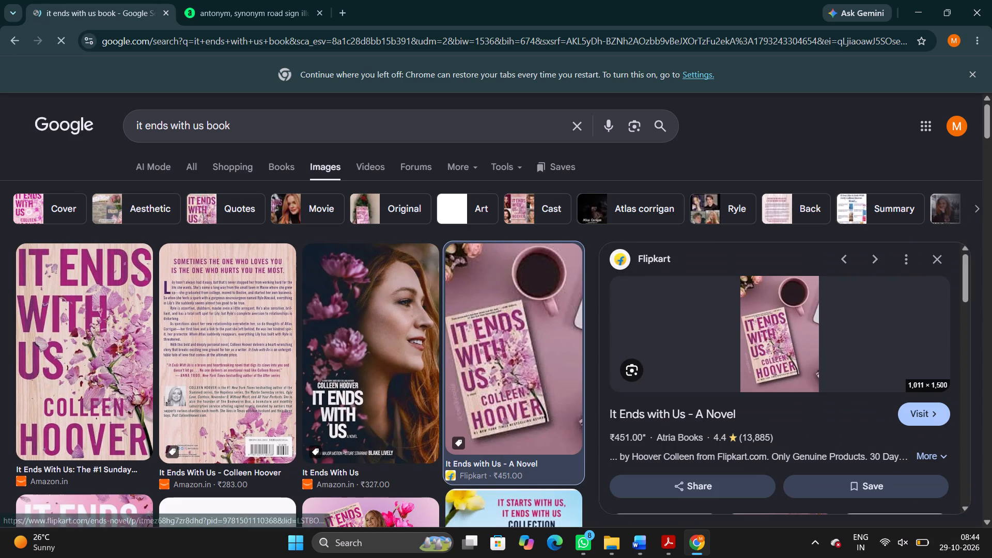
{"action": "right_click", "coordinate": [789, 316]}
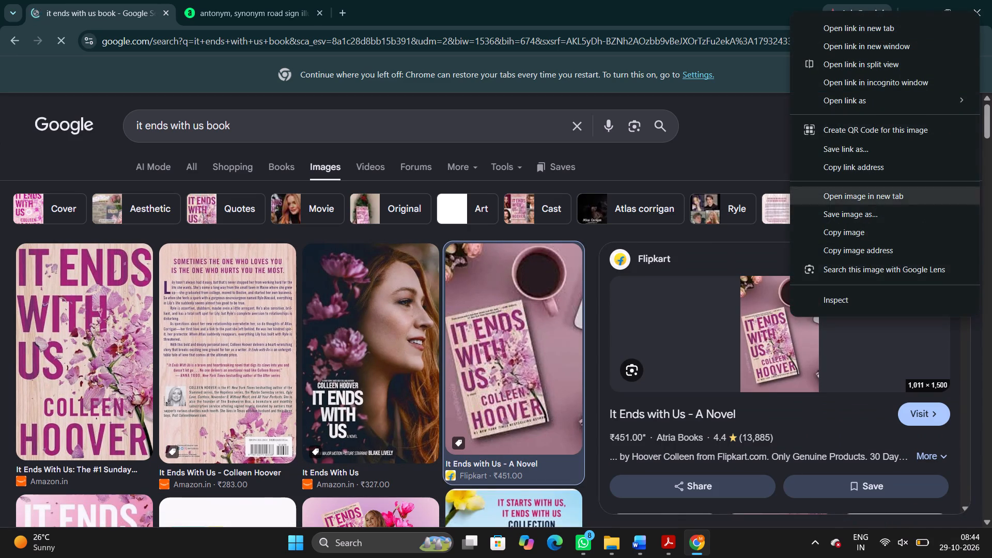
{"action": "left_click", "coordinate": [843, 228]}
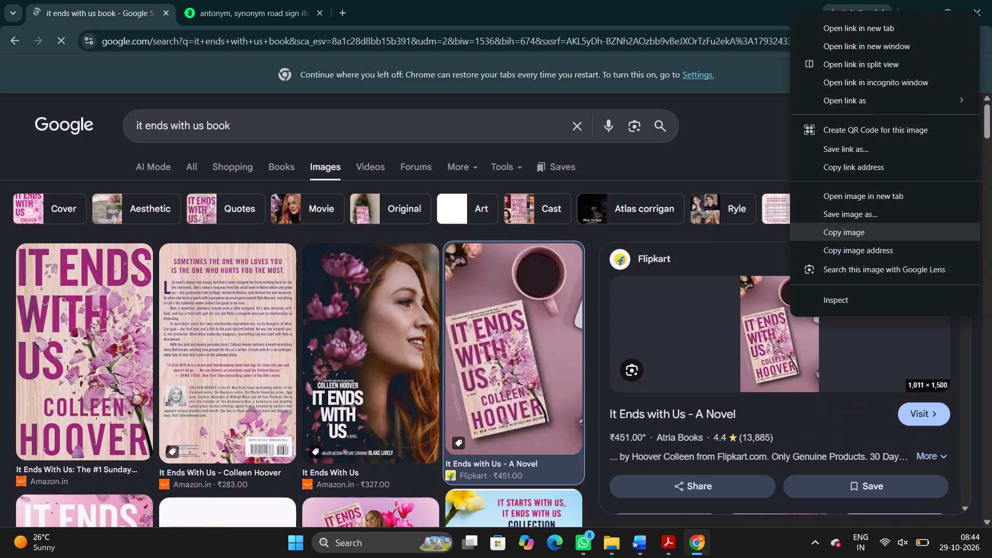
Switch back to Word and paste the copied It Ends with Us picture on the third page.
{"action": "left_click", "coordinate": [648, 547]}
{"action": "left_click", "coordinate": [443, 477]}
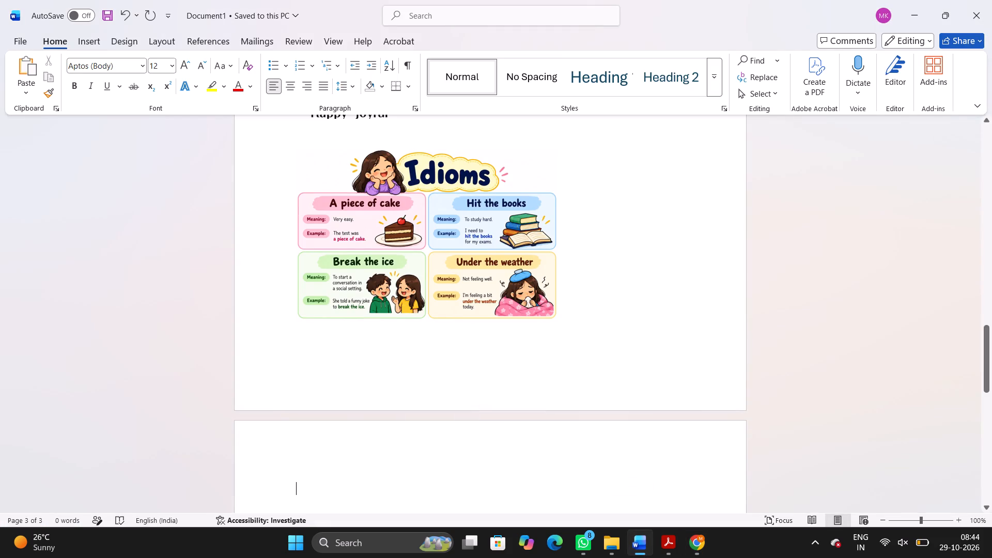
{"action": "key", "text": "ctrl+v"}
Shrink the It Ends with Us picture to slightly under half the text width, also reducing its height slightly.
{"action": "scroll", "coordinate": [443, 477], "scroll_direction": "down", "scroll_amount": 2}
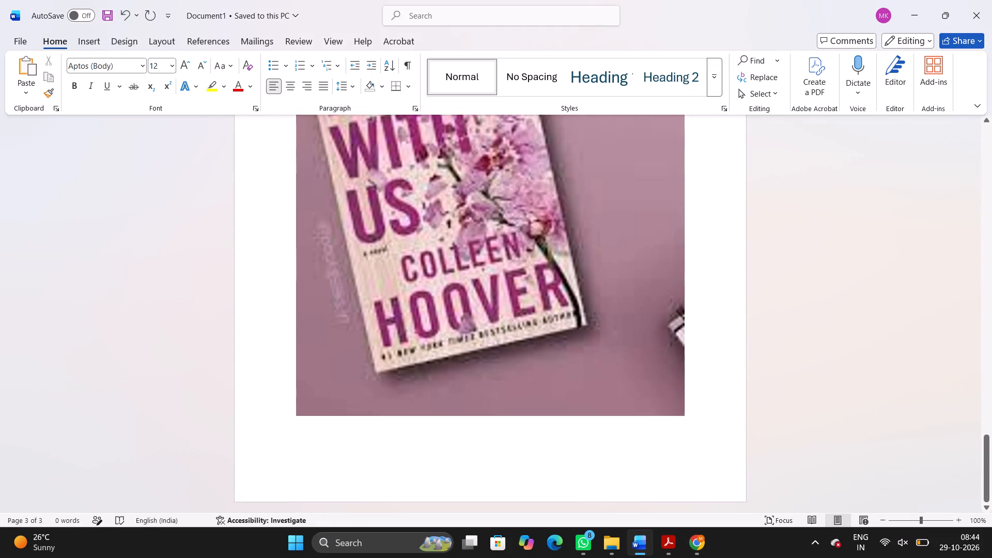
{"action": "left_click", "coordinate": [506, 363]}
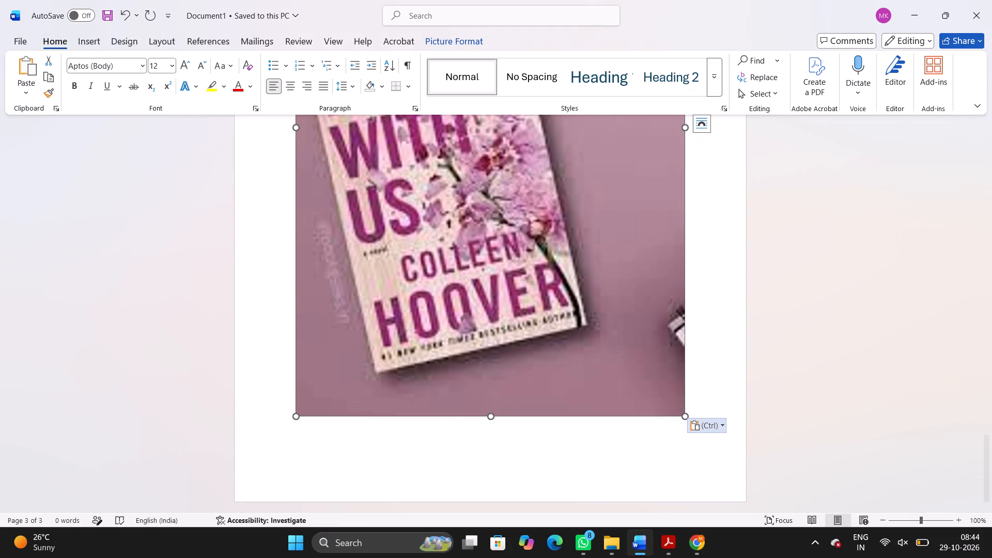
{"action": "left_click_drag", "start_coordinate": [686, 415], "coordinate": [605, 342]}
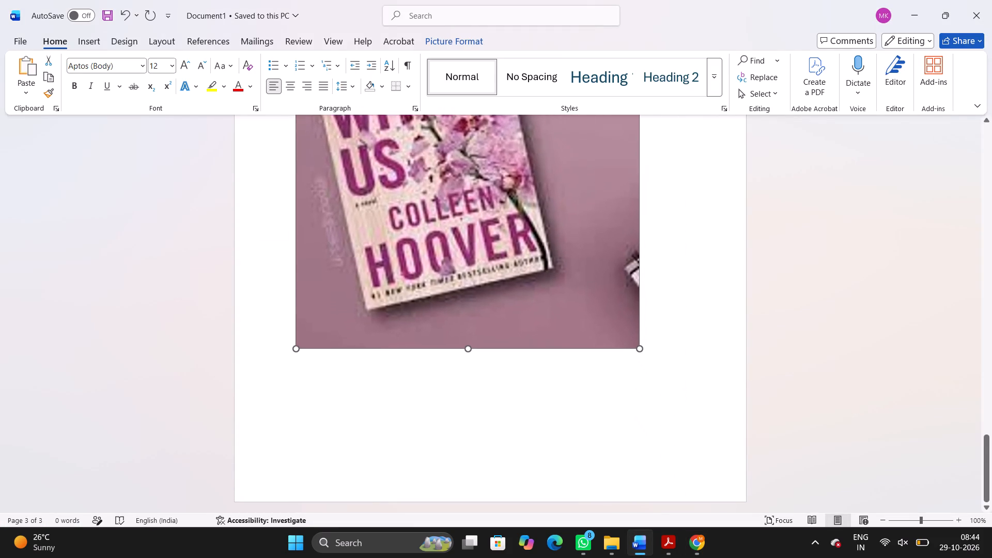
{"action": "left_click_drag", "start_coordinate": [605, 342], "coordinate": [604, 342]}
{"action": "scroll", "coordinate": [604, 342], "scroll_direction": "up", "scroll_amount": 1}
{"action": "left_click_drag", "start_coordinate": [634, 182], "coordinate": [618, 206]}
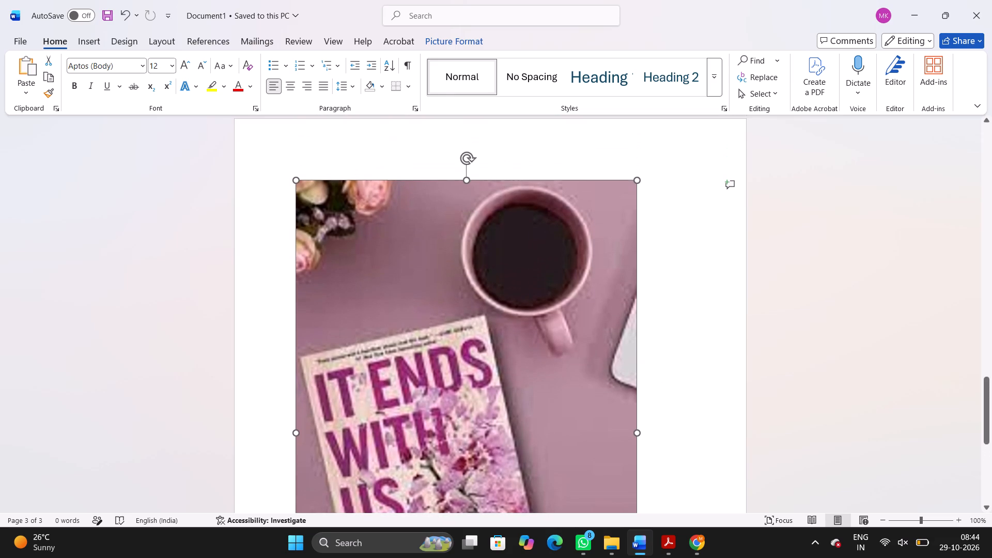
{"action": "left_click_drag", "start_coordinate": [618, 206], "coordinate": [466, 381]}
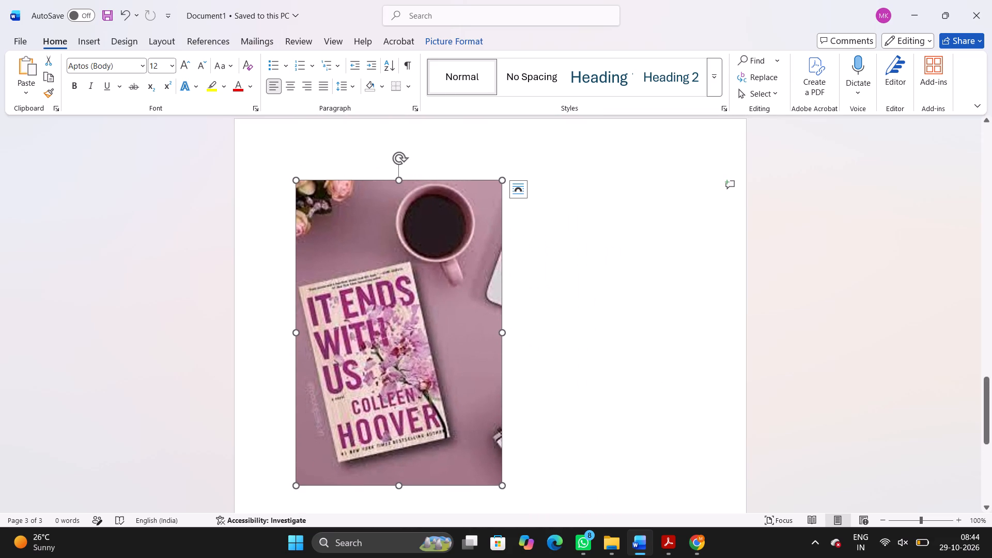
{"action": "left_click_drag", "start_coordinate": [503, 487], "coordinate": [471, 452]}
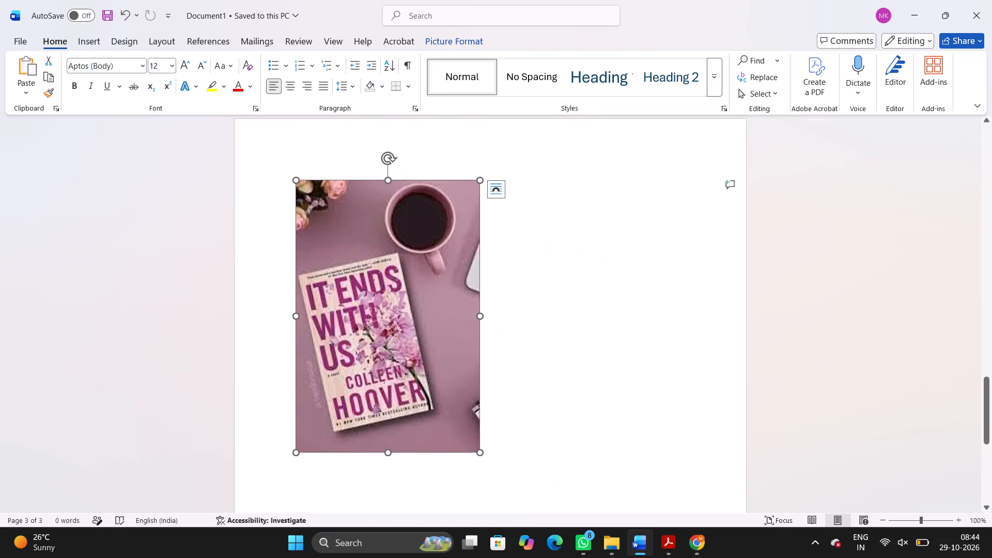
{"action": "left_click", "coordinate": [435, 395]}
{"action": "left_click_drag", "start_coordinate": [385, 454], "coordinate": [388, 435]}
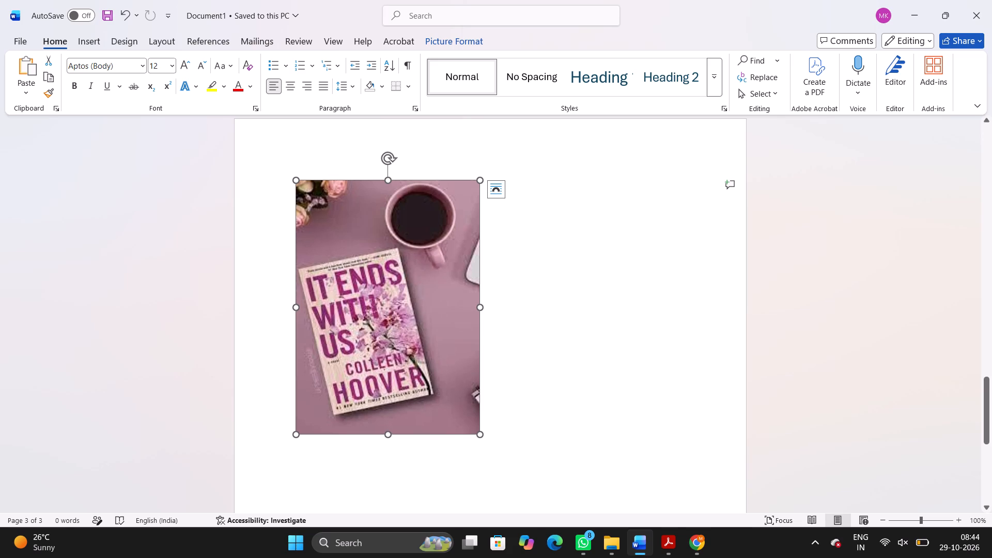
{"action": "left_click_drag", "start_coordinate": [480, 439], "coordinate": [457, 416]}
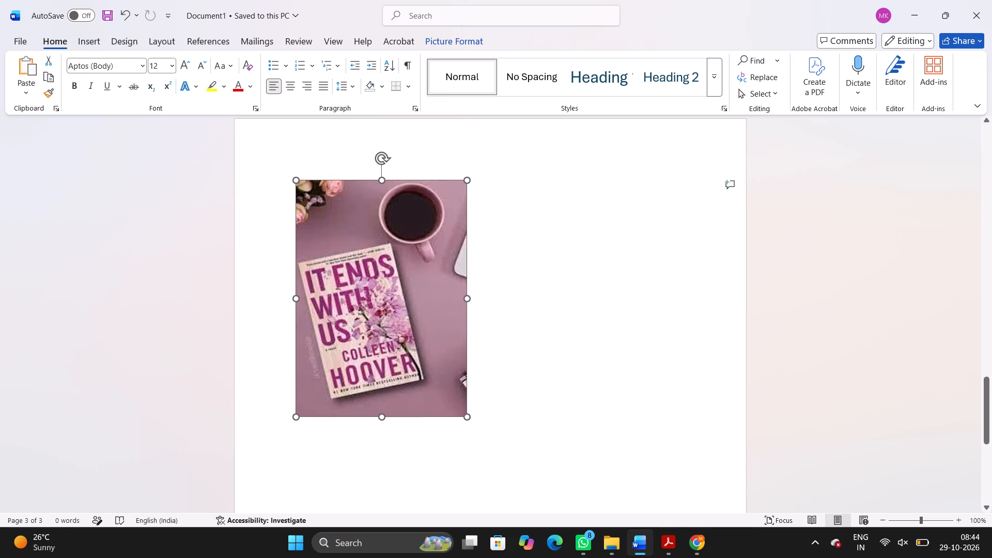
{"action": "left_click_drag", "start_coordinate": [457, 416], "coordinate": [472, 427]}
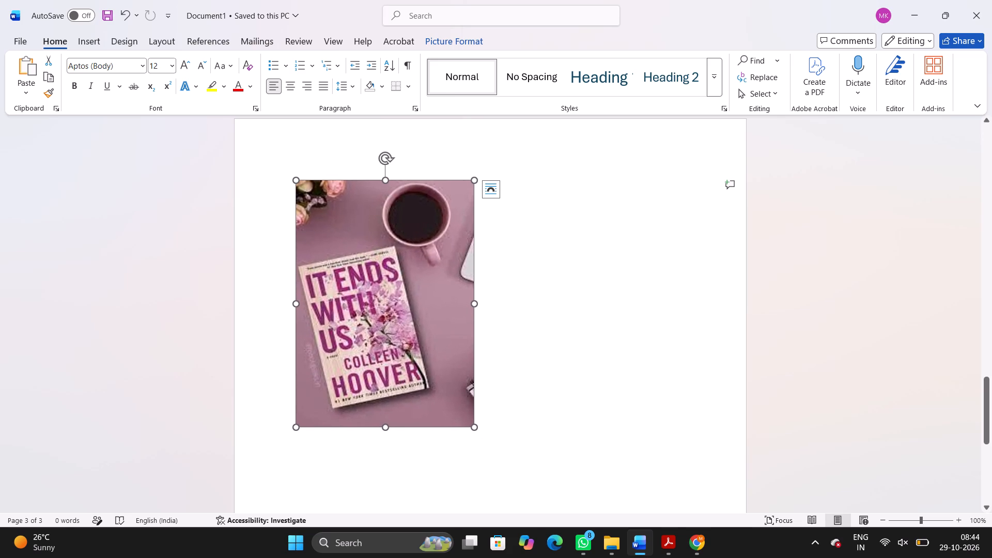
Add a new line below the It Ends with Us picture on the third page.
{"action": "left_click", "coordinate": [622, 336]}
{"action": "scroll", "coordinate": [622, 336], "scroll_direction": "up", "scroll_amount": 3}
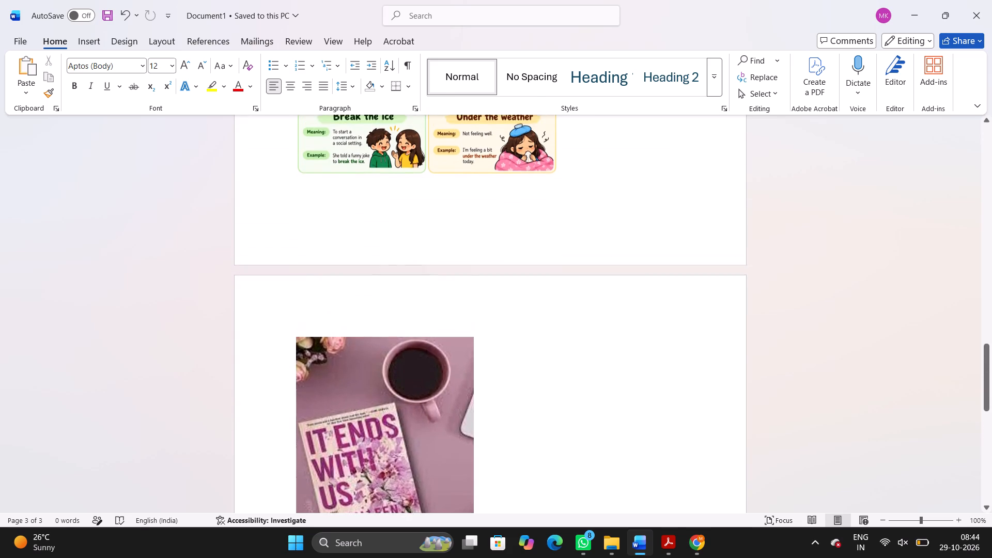
{"action": "scroll", "coordinate": [622, 336], "scroll_direction": "up", "scroll_amount": 2}
{"action": "scroll", "coordinate": [622, 336], "scroll_direction": "down", "scroll_amount": 3}
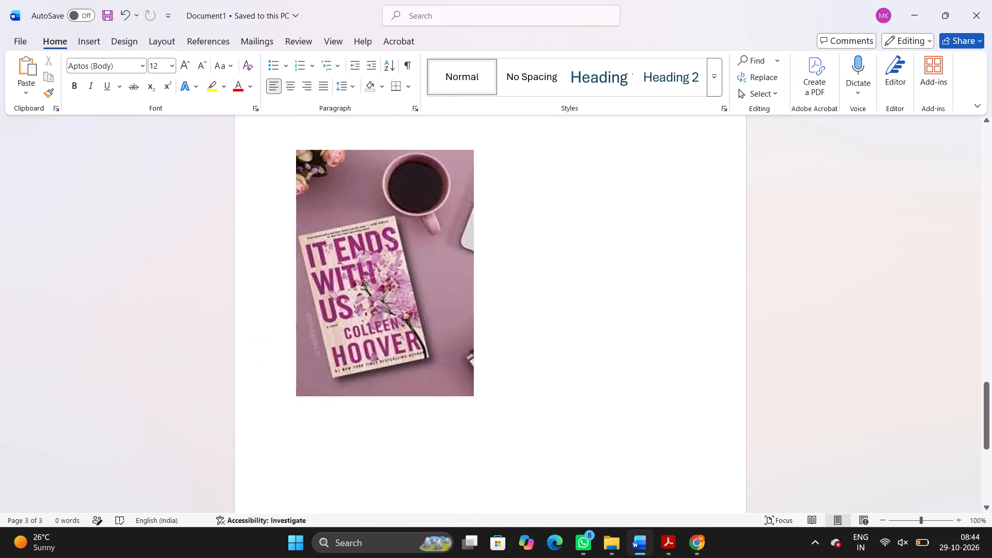
{"action": "left_click", "coordinate": [579, 400]}
{"action": "key", "text": "Return"}
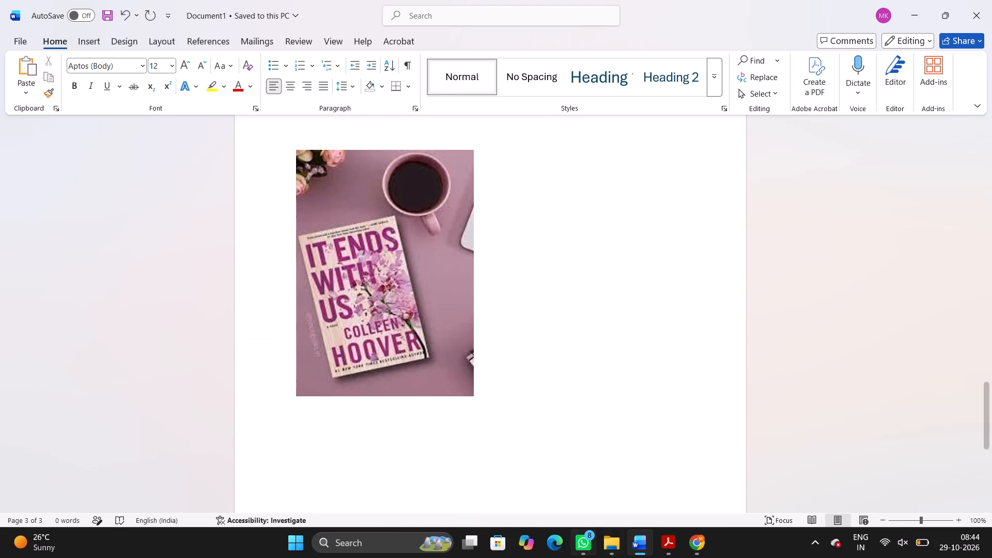
Switch to englab-1.pdf and review pages 2 to 5 for the book and listening-skills pictures to model.
{"action": "left_click", "coordinate": [659, 542]}
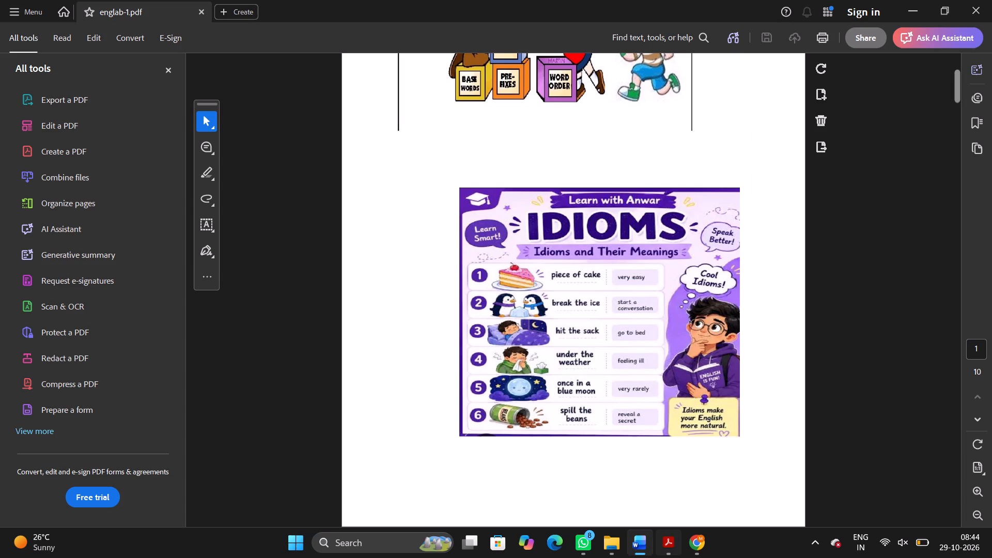
{"action": "scroll", "coordinate": [621, 381], "scroll_direction": "down", "scroll_amount": 6}
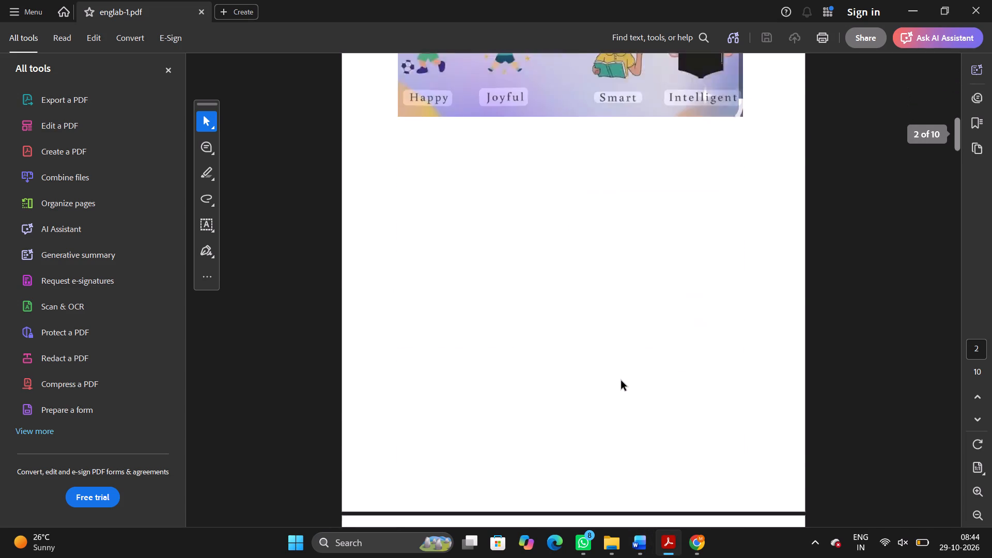
{"action": "scroll", "coordinate": [621, 381], "scroll_direction": "down", "scroll_amount": 5}
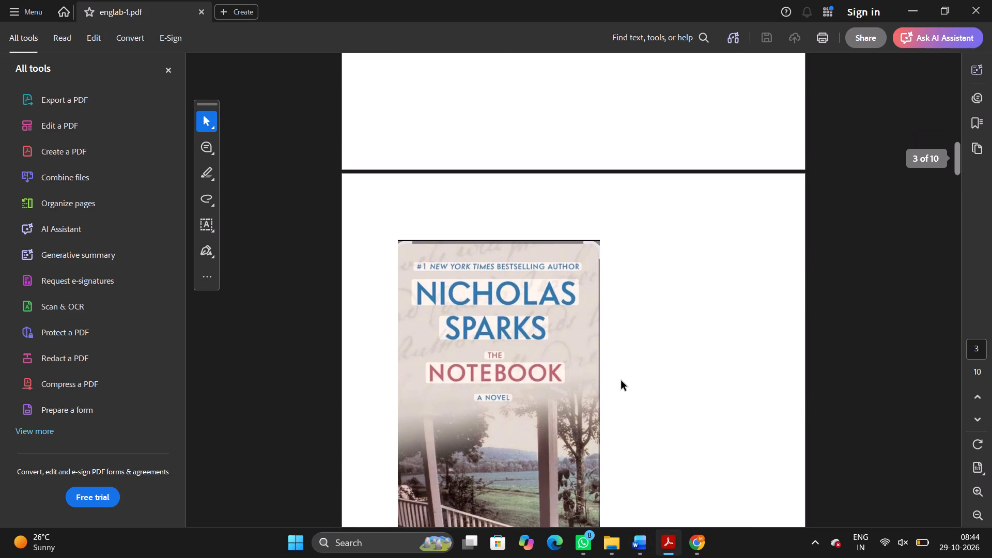
{"action": "scroll", "coordinate": [621, 381], "scroll_direction": "down", "scroll_amount": 9}
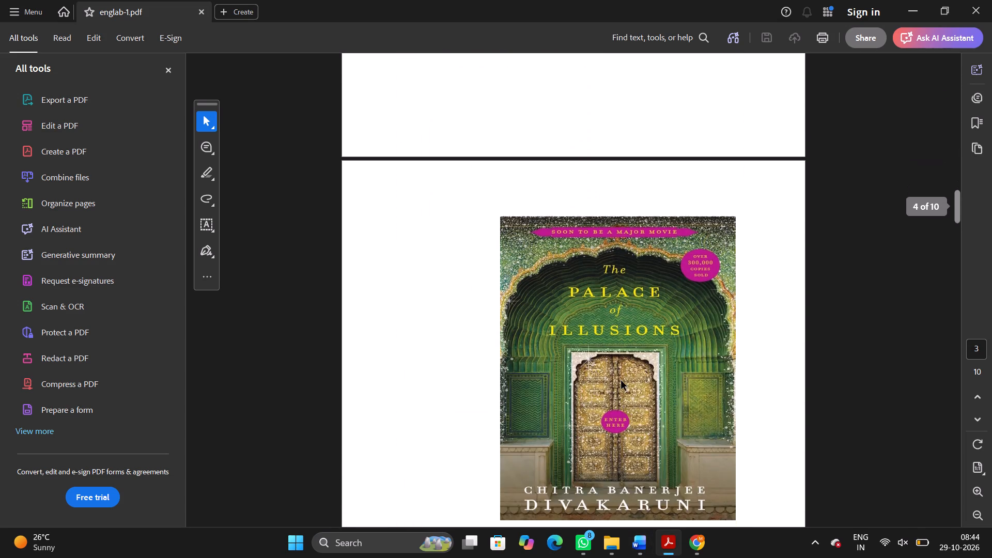
{"action": "scroll", "coordinate": [621, 381], "scroll_direction": "down", "scroll_amount": 2}
{"action": "scroll", "coordinate": [621, 381], "scroll_direction": "up", "scroll_amount": 2}
{"action": "scroll", "coordinate": [621, 381], "scroll_direction": "down", "scroll_amount": 1}
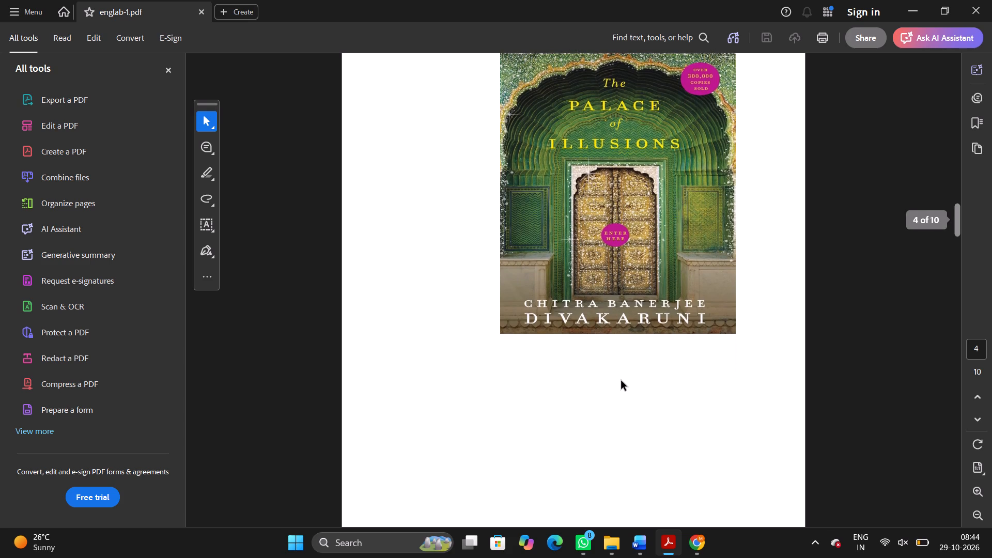
{"action": "scroll", "coordinate": [621, 381], "scroll_direction": "up", "scroll_amount": 5}
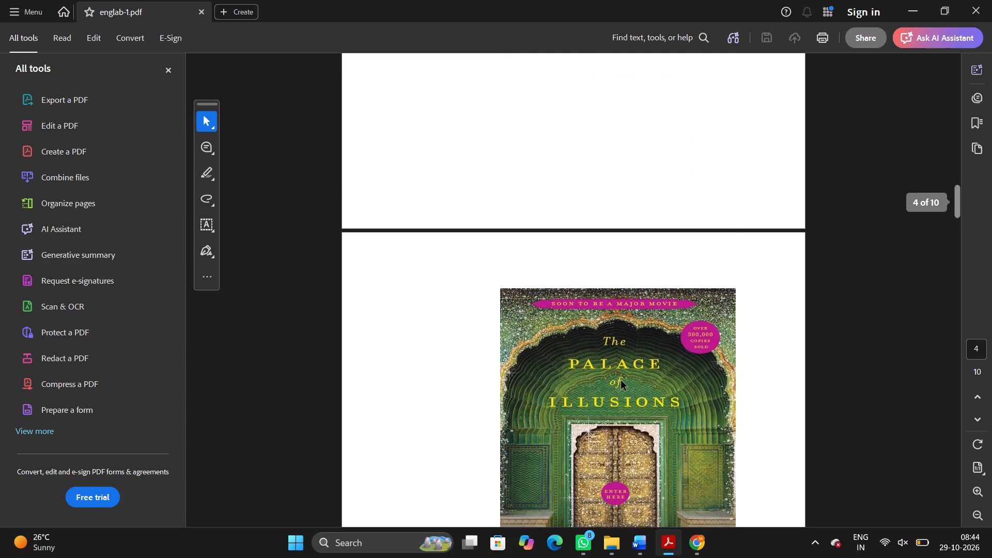
{"action": "scroll", "coordinate": [621, 381], "scroll_direction": "up", "scroll_amount": 2}
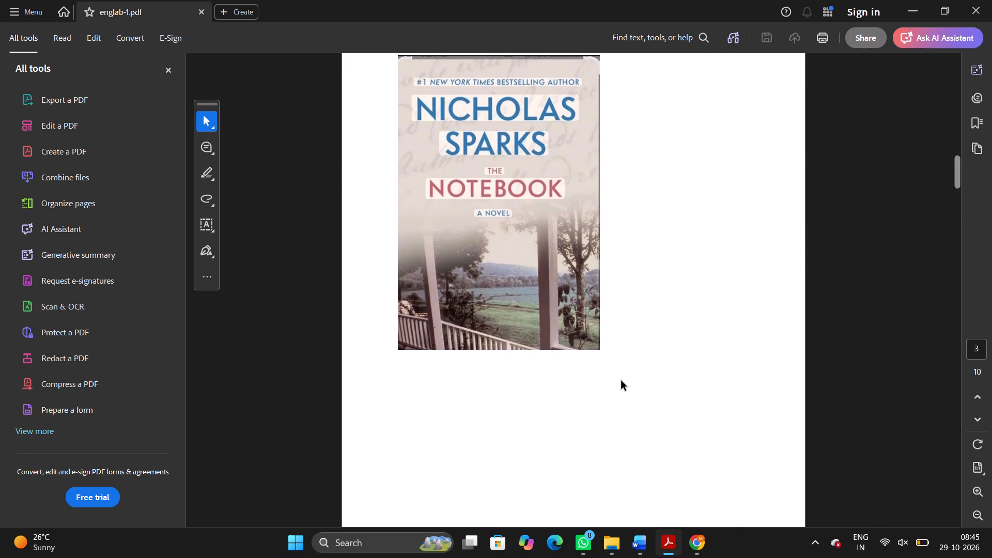
{"action": "scroll", "coordinate": [621, 381], "scroll_direction": "down", "scroll_amount": 7}
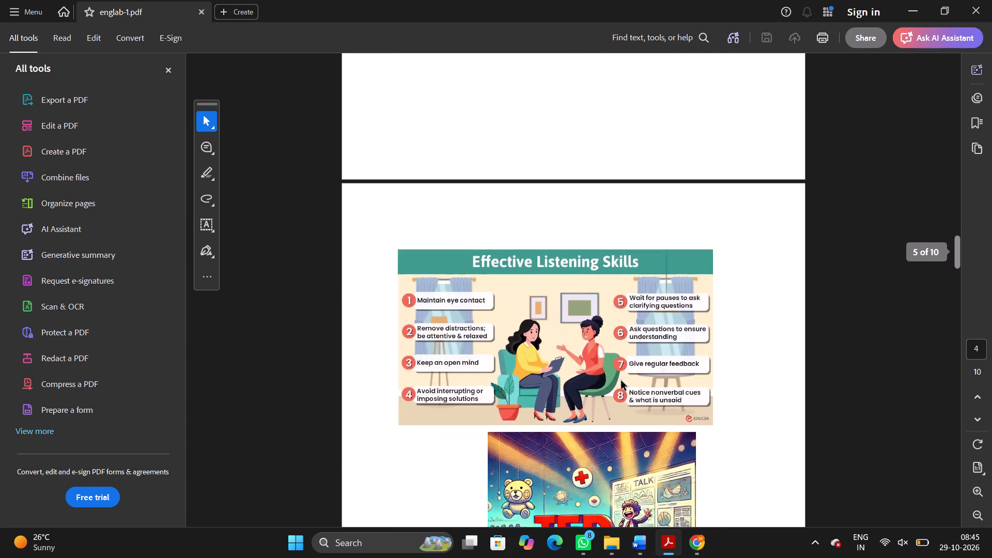
{"action": "scroll", "coordinate": [621, 381], "scroll_direction": "down", "scroll_amount": 1}
{"action": "scroll", "coordinate": [621, 381], "scroll_direction": "up", "scroll_amount": 1}
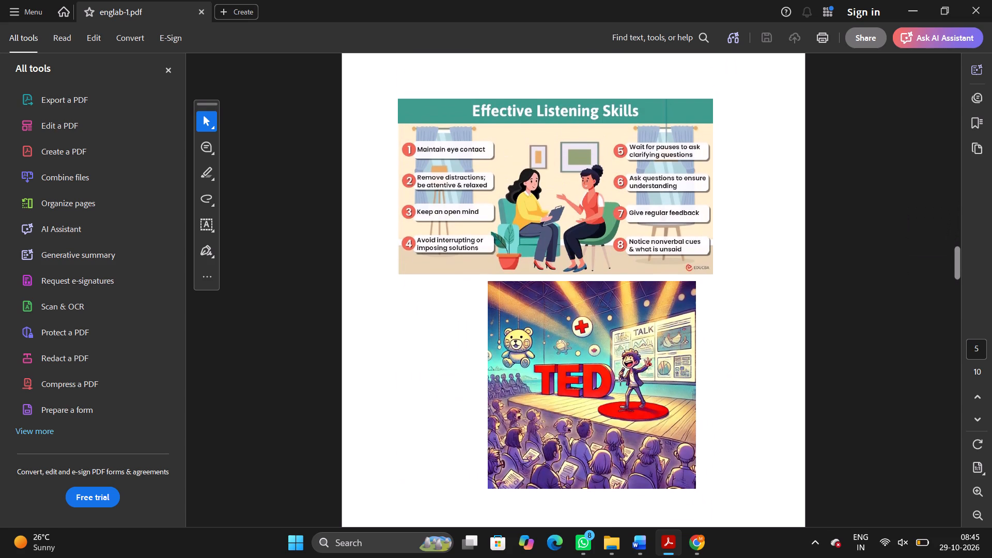
Switch to Chrome and run a Google image search for "listening skills".
{"action": "left_click", "coordinate": [701, 544]}
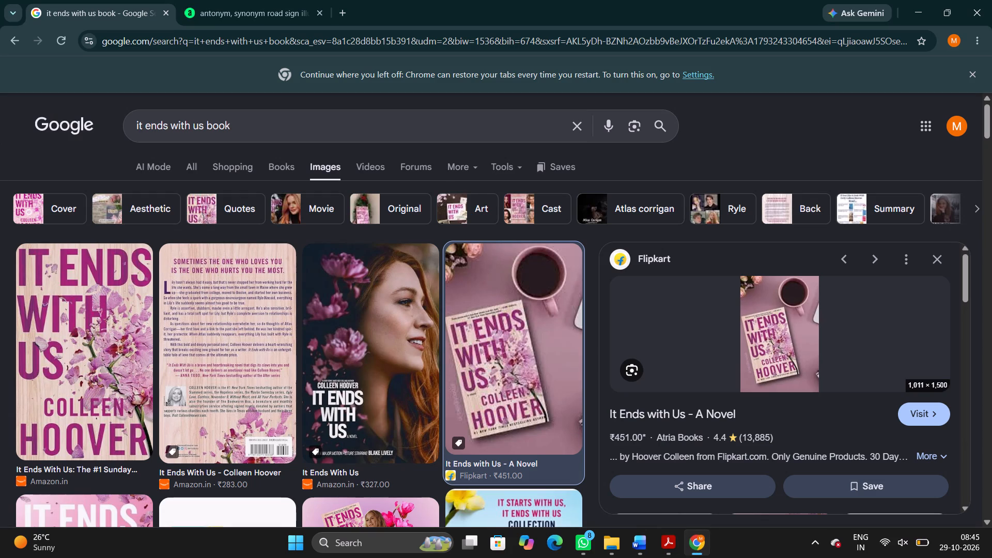
{"action": "left_click_drag", "start_coordinate": [246, 122], "coordinate": [128, 129]}
{"action": "type", "text": "listening skills"}
{"action": "key", "text": "Return"}
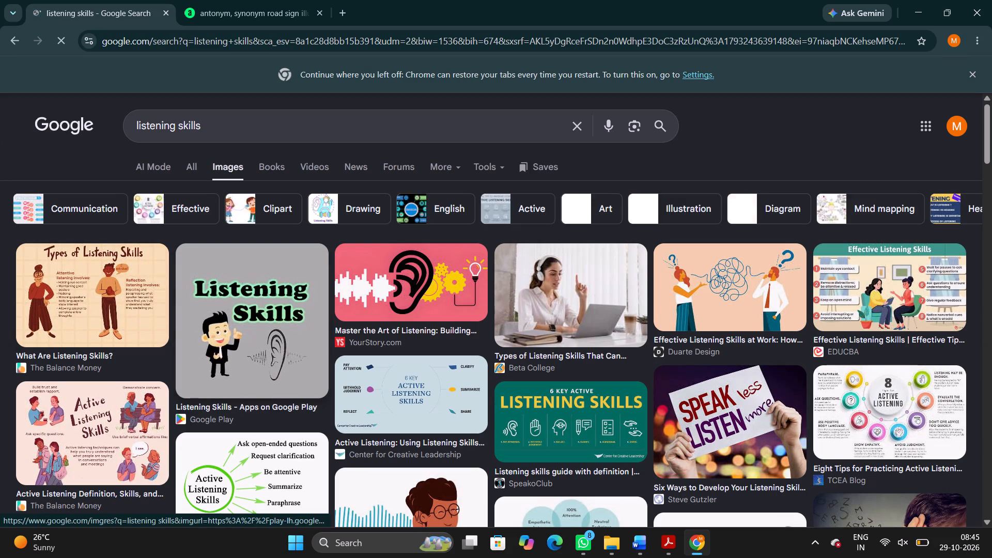
Open The Balance Money's Active Listening Skills image result and copy the image.
{"action": "left_click", "coordinate": [246, 311]}
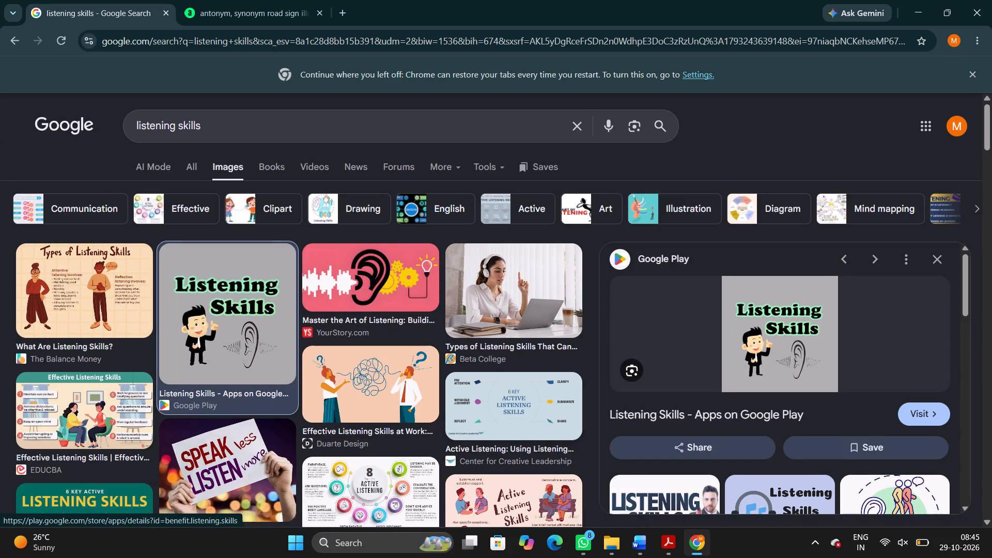
{"action": "left_click", "coordinate": [507, 509]}
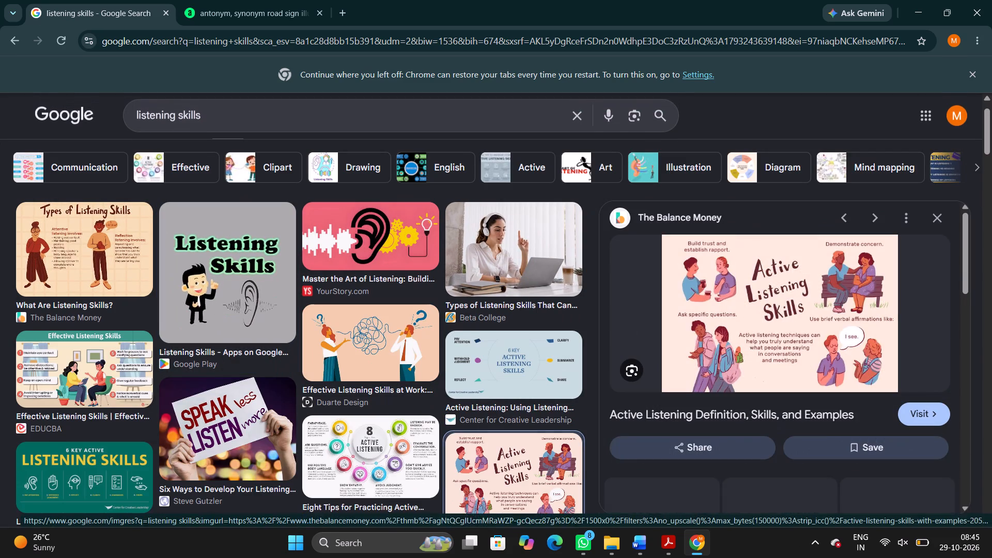
{"action": "right_click", "coordinate": [840, 311]}
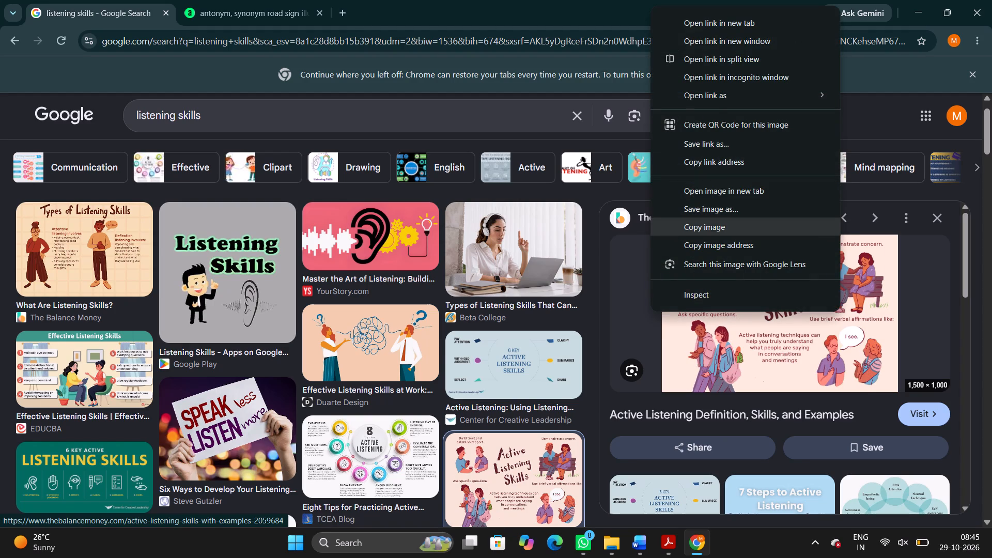
{"action": "left_click", "coordinate": [745, 224]}
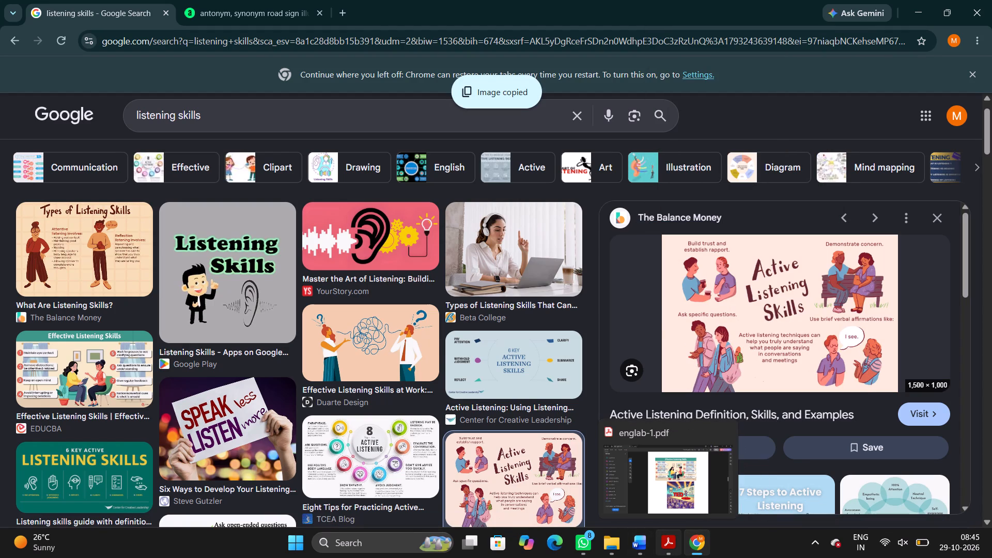
Switch back to Word and paste the copied Active Listening Skills picture below the It Ends with Us picture.
{"action": "left_click", "coordinate": [636, 545]}
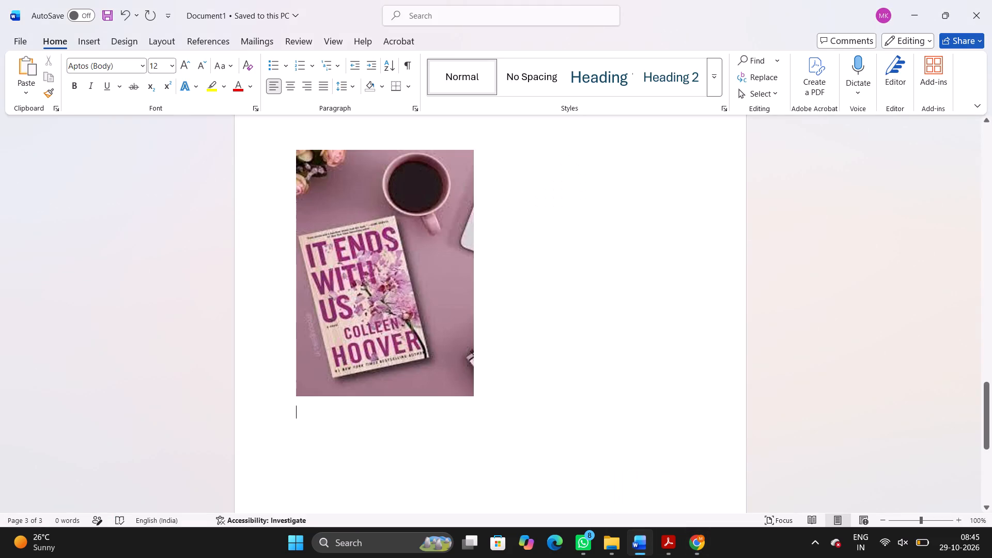
{"action": "key", "text": "ctrl+v"}
Shrink the Active Listening Skills picture proportionally to about three quarters of the text width.
{"action": "scroll", "coordinate": [532, 467], "scroll_direction": "down", "scroll_amount": 1}
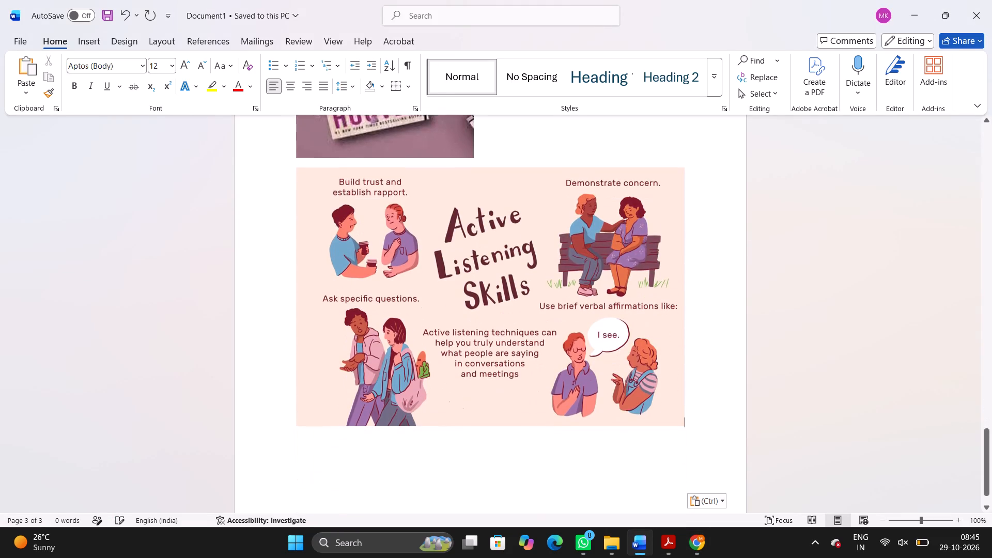
{"action": "scroll", "coordinate": [532, 467], "scroll_direction": "down", "scroll_amount": 1}
{"action": "left_click", "coordinate": [590, 343]}
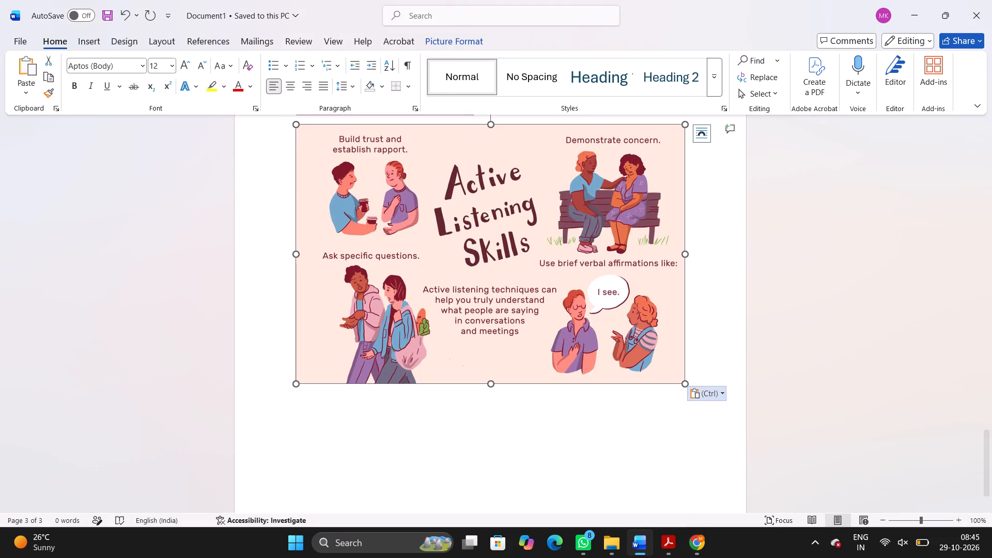
{"action": "left_click_drag", "start_coordinate": [680, 380], "coordinate": [676, 378]}
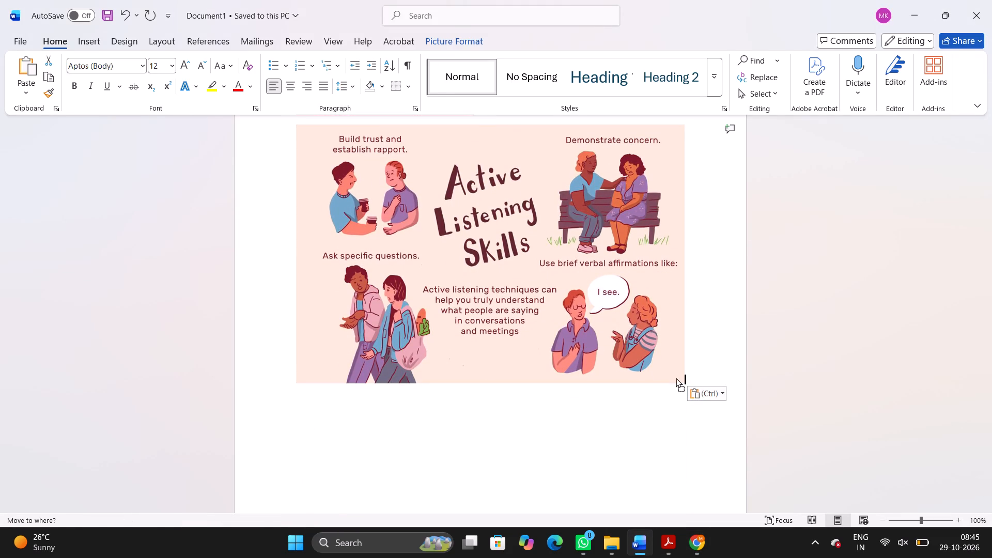
{"action": "left_click_drag", "start_coordinate": [676, 378], "coordinate": [675, 371]}
{"action": "left_click", "coordinate": [675, 371]}
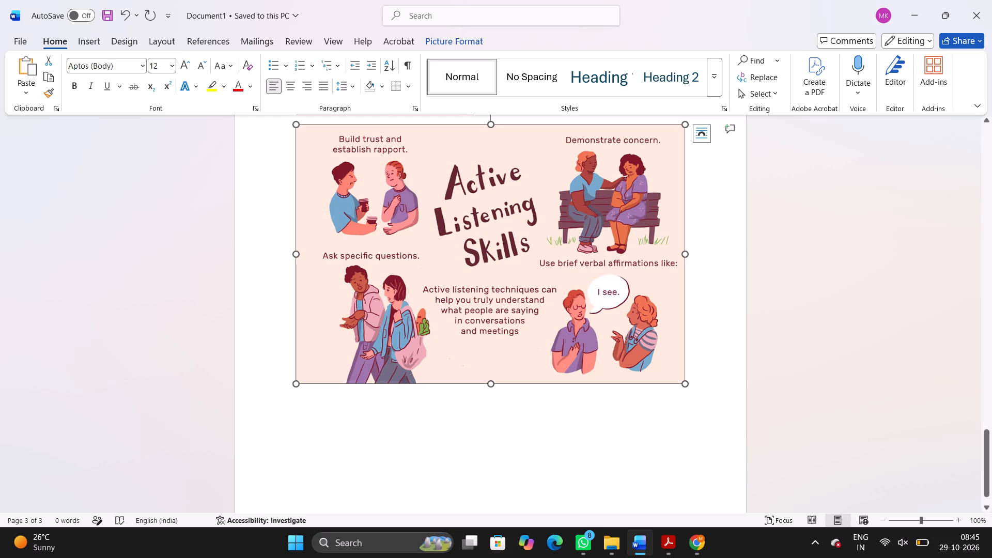
{"action": "left_click_drag", "start_coordinate": [685, 384], "coordinate": [491, 318]}
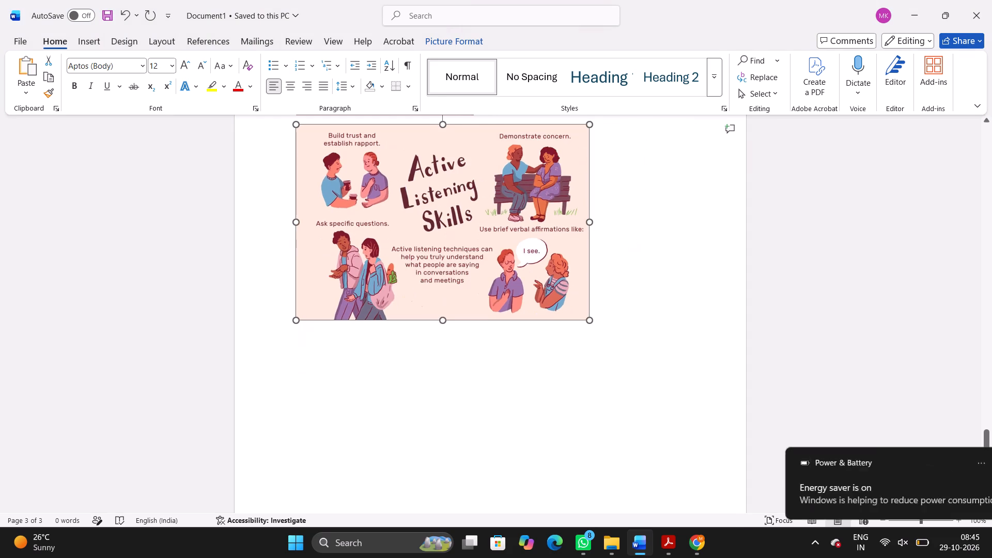
{"action": "left_click_drag", "start_coordinate": [491, 318], "coordinate": [479, 312]}
Insert a blank line between the It Ends with Us and Active Listening Skills pictures.
{"action": "scroll", "coordinate": [479, 312], "scroll_direction": "up", "scroll_amount": 3}
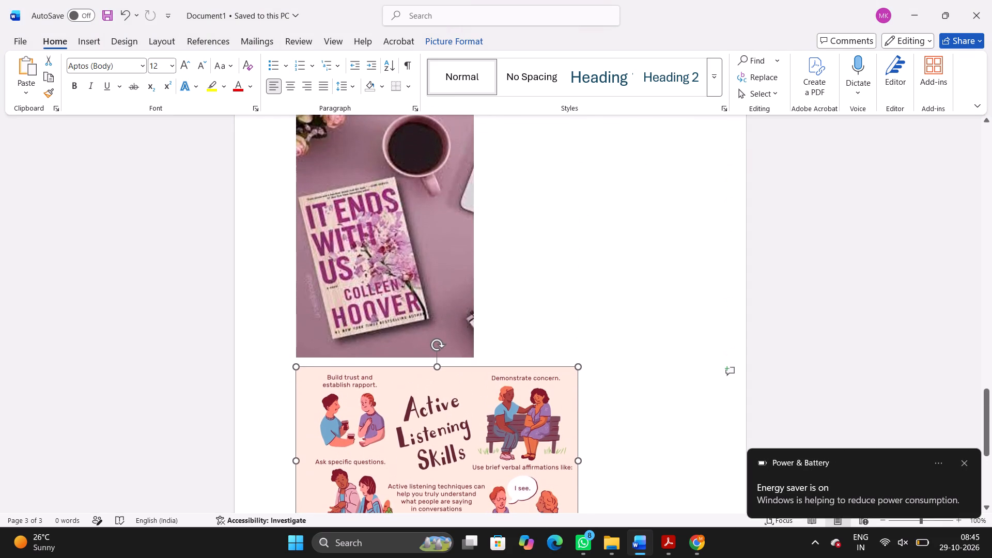
{"action": "left_click", "coordinate": [510, 331]}
{"action": "key", "text": "Return"}
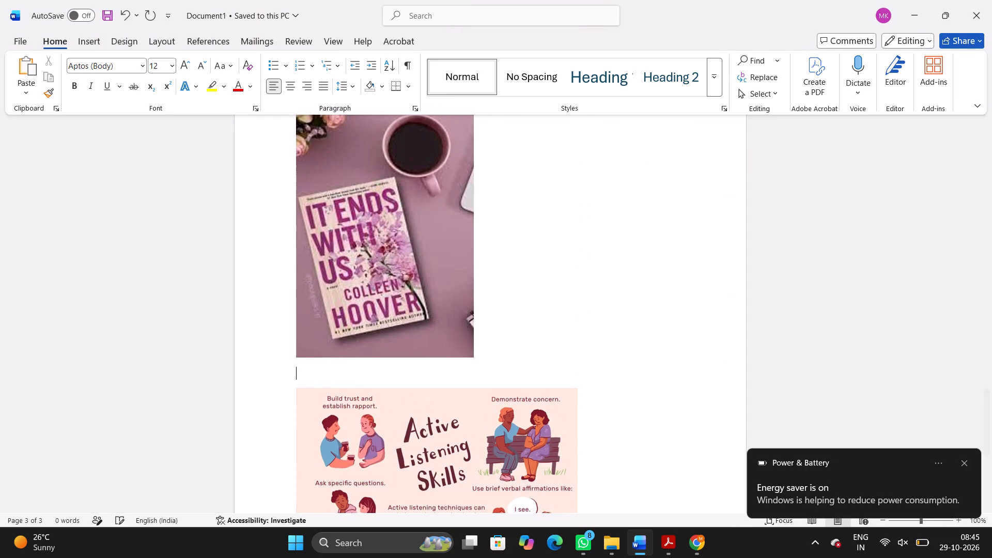
Add one new line below the Active Listening Skills picture on the third page.
{"action": "scroll", "coordinate": [510, 331], "scroll_direction": "up", "scroll_amount": 2}
{"action": "scroll", "coordinate": [510, 331], "scroll_direction": "down", "scroll_amount": 2}
{"action": "scroll", "coordinate": [510, 331], "scroll_direction": "up", "scroll_amount": 1}
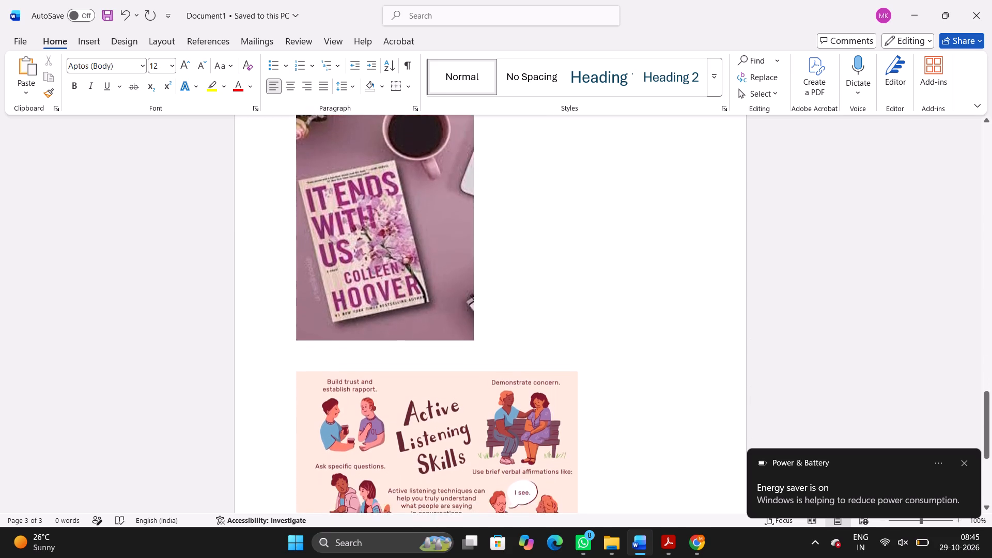
{"action": "scroll", "coordinate": [510, 331], "scroll_direction": "up", "scroll_amount": 1}
{"action": "scroll", "coordinate": [510, 331], "scroll_direction": "down", "scroll_amount": 2}
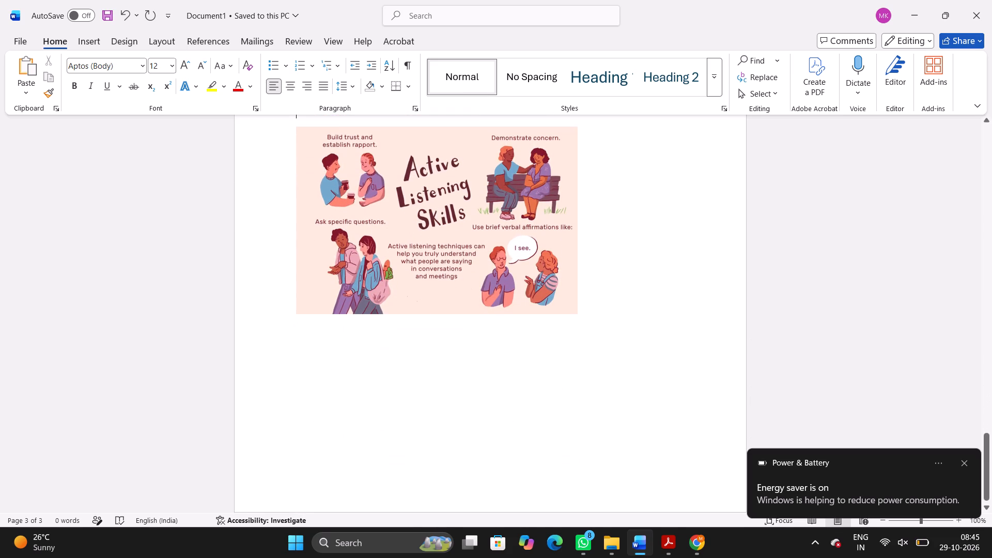
{"action": "left_click", "coordinate": [606, 301]}
{"action": "key", "text": "Return"}
{"action": "key", "text": "Return"}
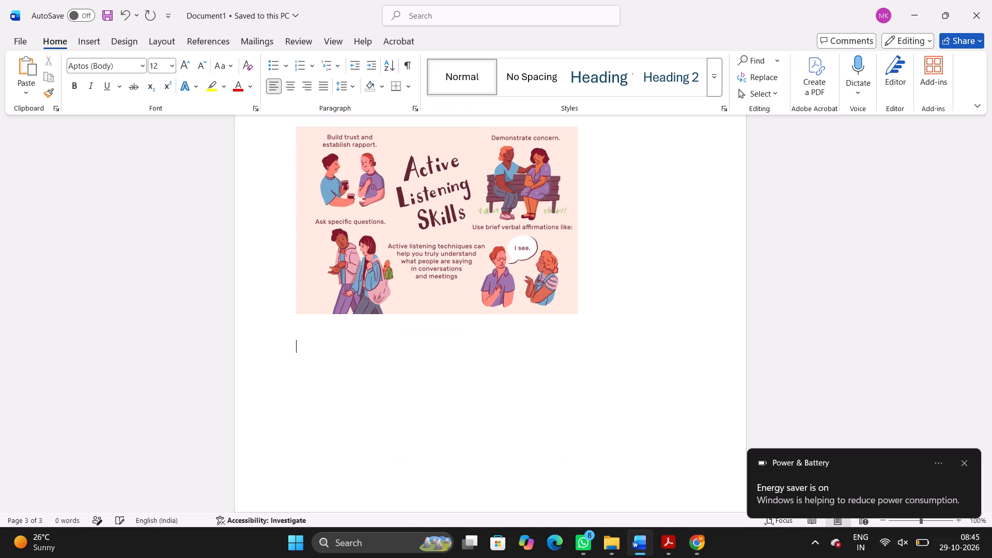
{"action": "key", "text": "BackSpace"}
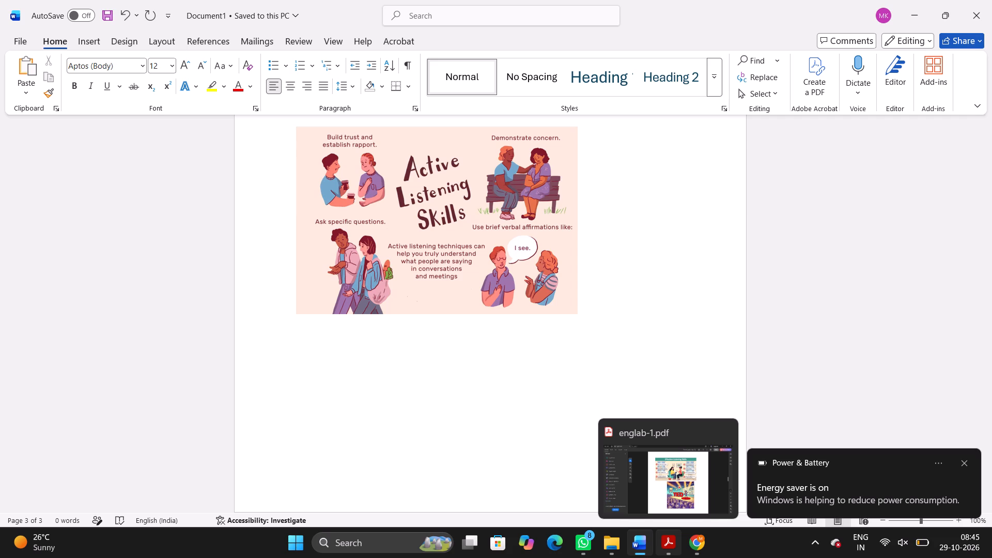
Switch to Chrome and run a Google image search for "ted talks".
{"action": "left_click", "coordinate": [692, 546]}
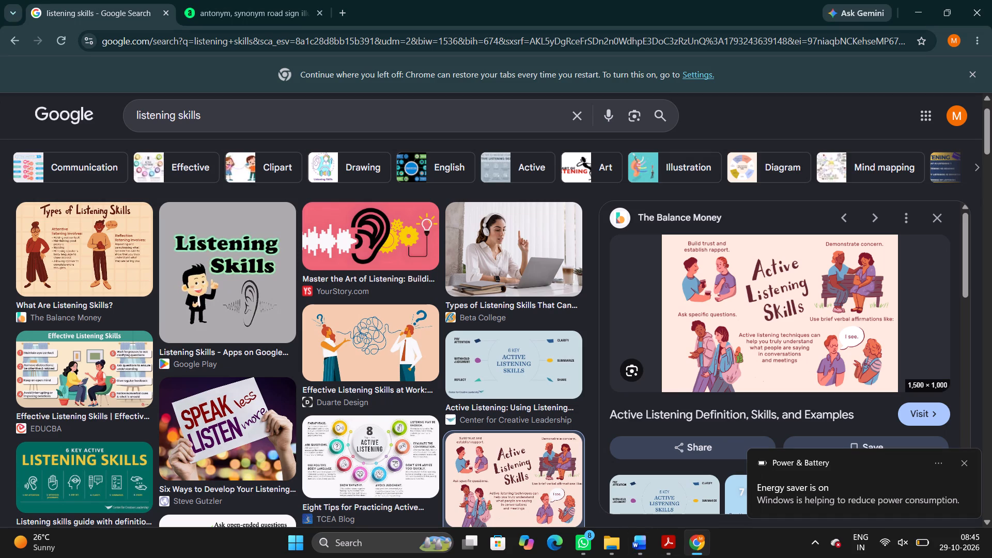
{"action": "left_click_drag", "start_coordinate": [273, 106], "coordinate": [109, 117]}
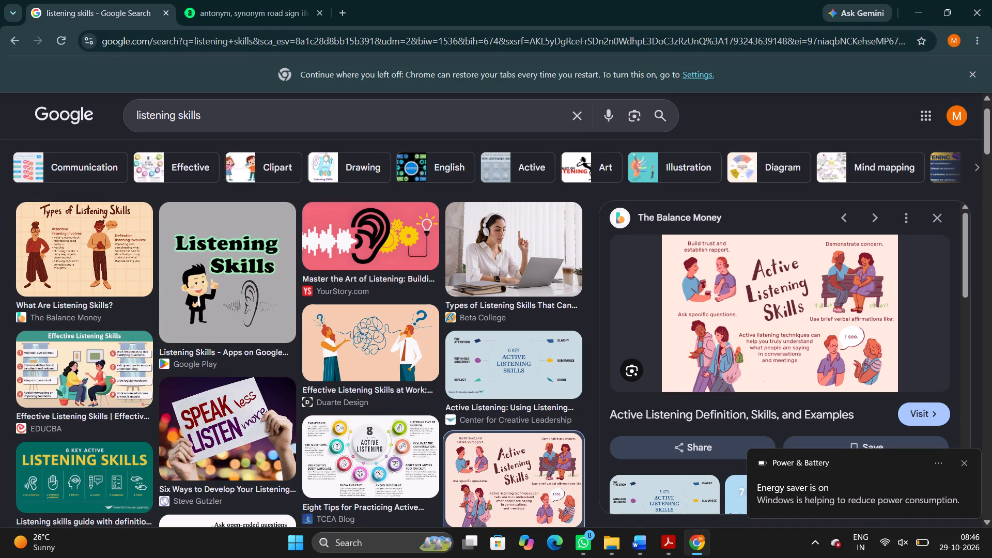
{"action": "left_click_drag", "start_coordinate": [218, 110], "coordinate": [113, 109]}
{"action": "key", "text": "BackSpace"}
{"action": "type", "text": "ted talks"}
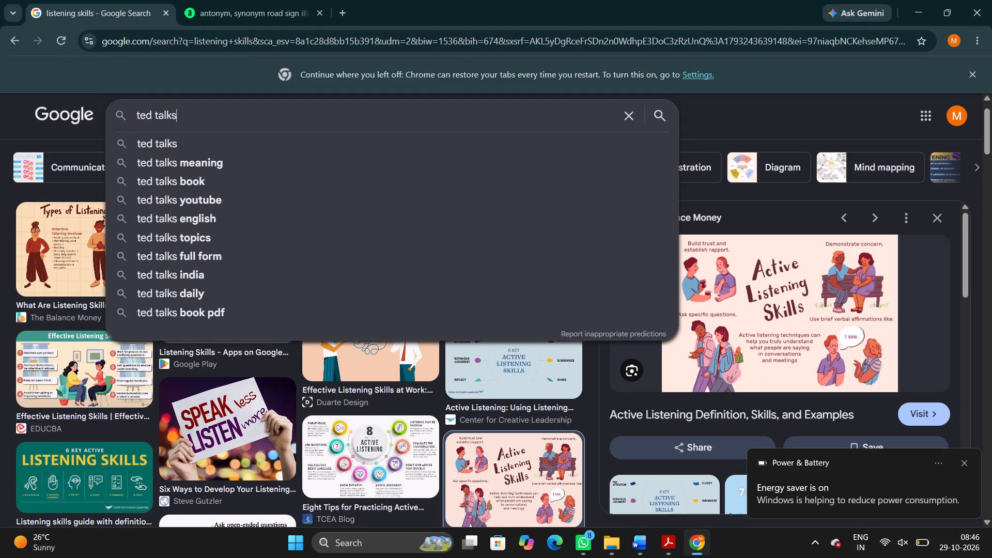
{"action": "key", "text": "Return"}
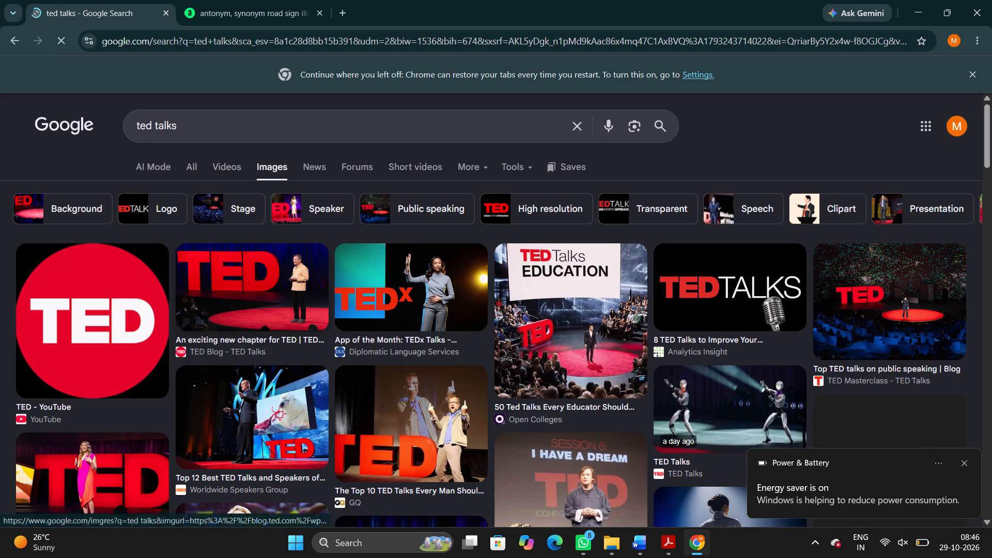
Browse the image results and copy InsideIIM's "TED Ideas worth spreading" picture with the crowd in front of the stage.
{"action": "scroll", "coordinate": [585, 403], "scroll_direction": "down", "scroll_amount": 1}
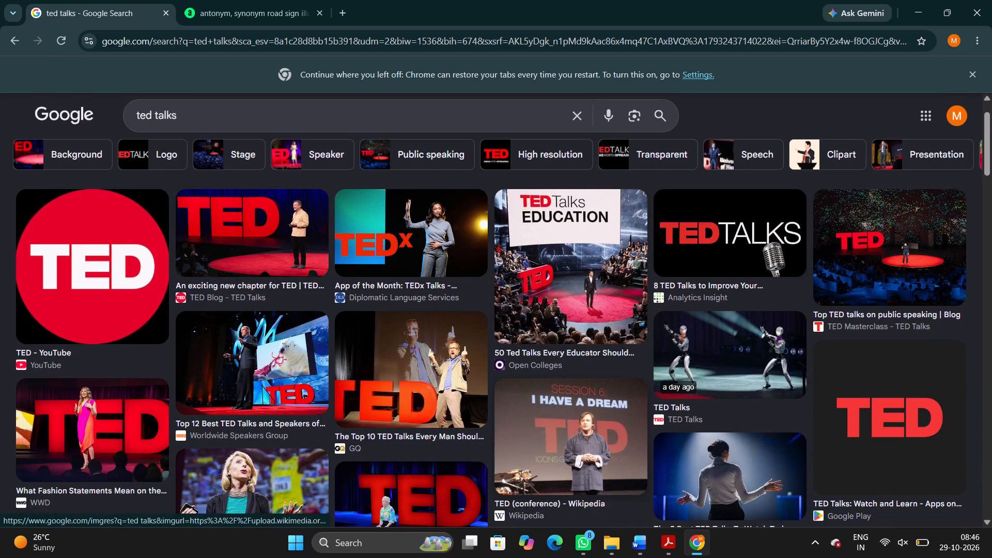
{"action": "scroll", "coordinate": [585, 403], "scroll_direction": "down", "scroll_amount": 5}
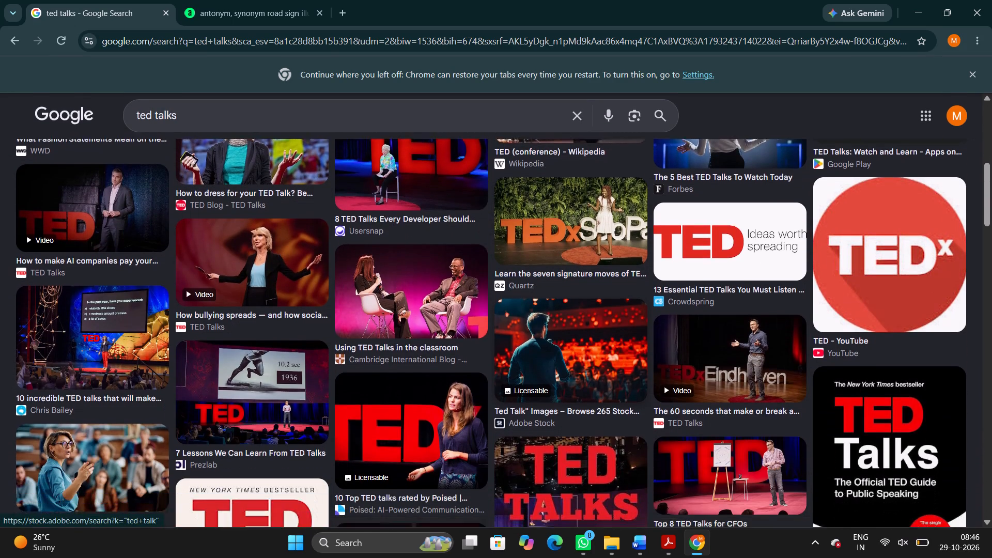
{"action": "scroll", "coordinate": [585, 403], "scroll_direction": "down", "scroll_amount": 4}
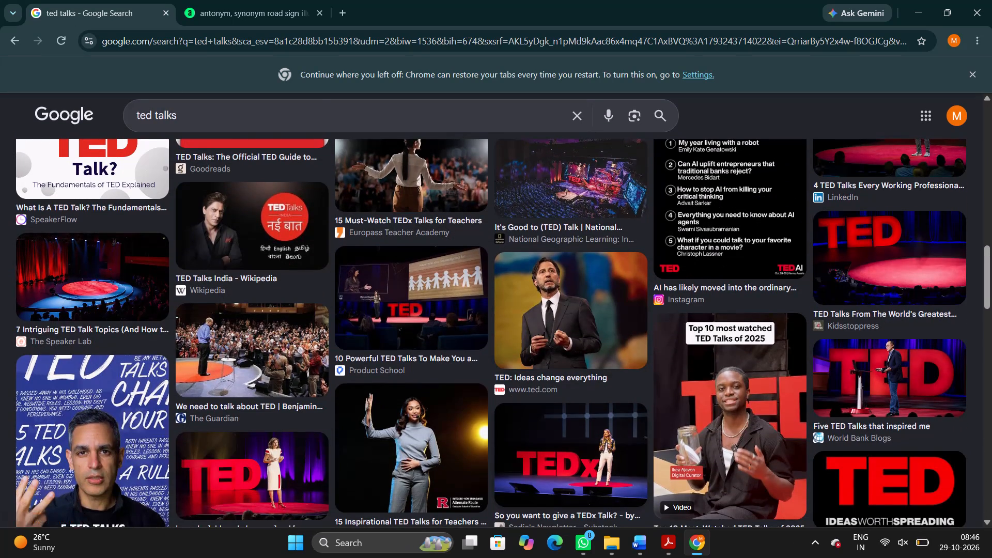
{"action": "scroll", "coordinate": [585, 403], "scroll_direction": "down", "scroll_amount": 3}
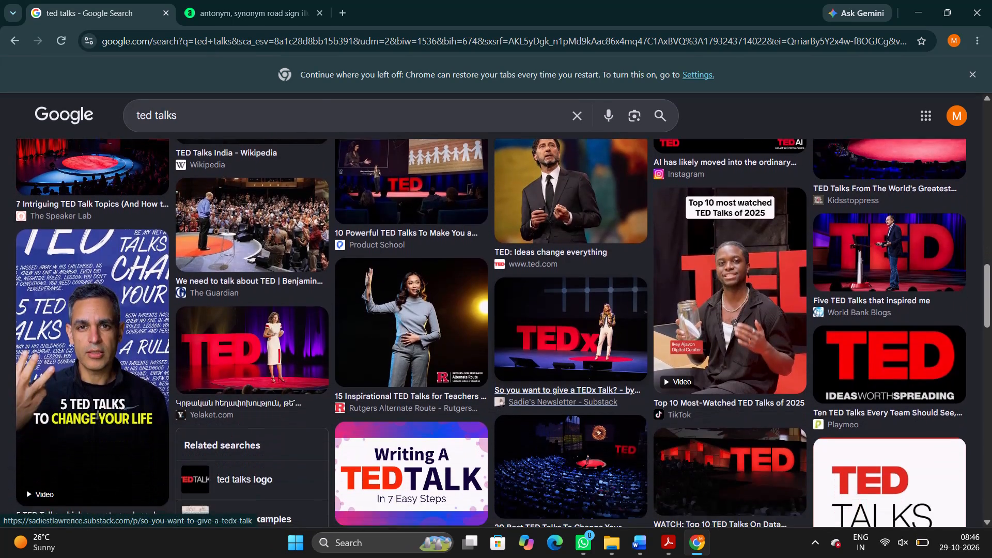
{"action": "scroll", "coordinate": [585, 403], "scroll_direction": "down", "scroll_amount": 4}
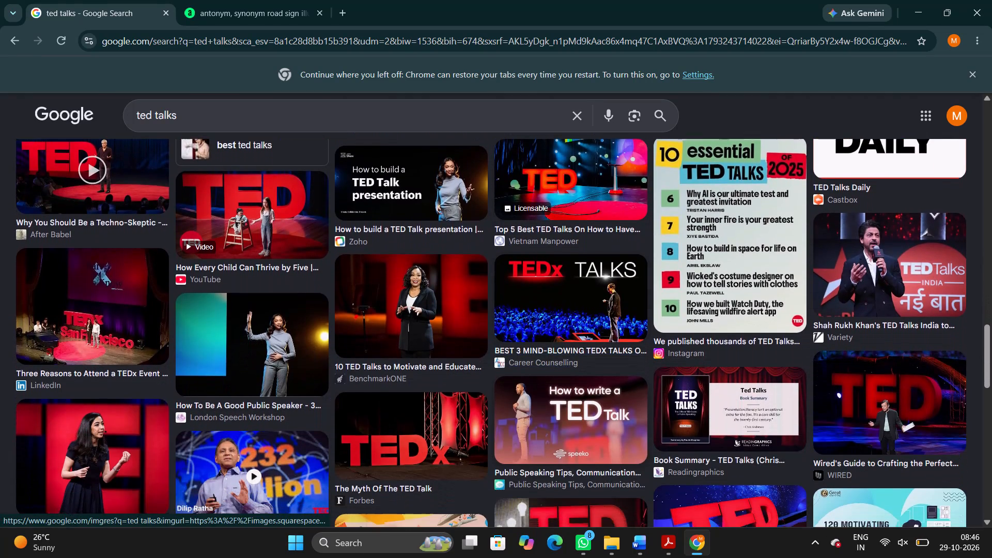
{"action": "scroll", "coordinate": [585, 403], "scroll_direction": "down", "scroll_amount": 4}
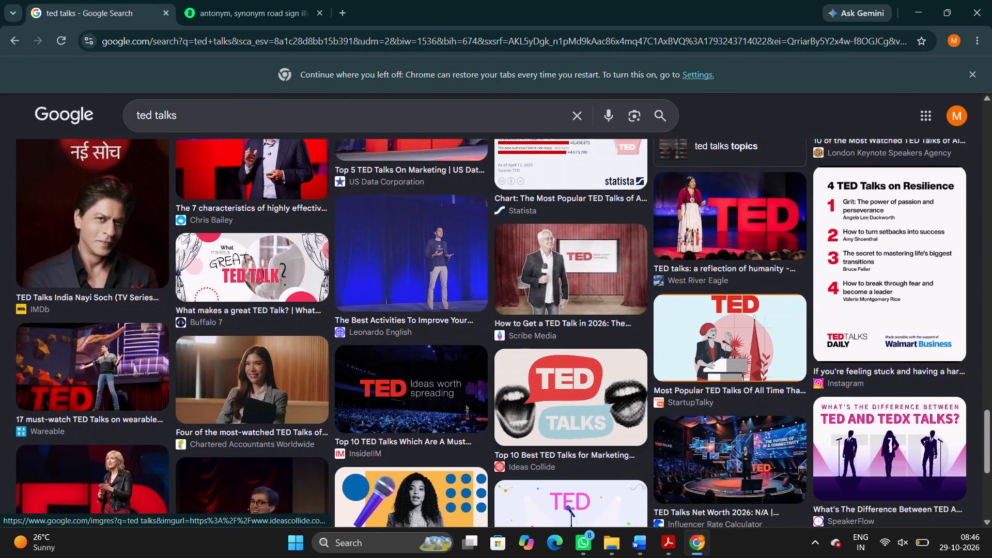
{"action": "left_click", "coordinate": [393, 404]}
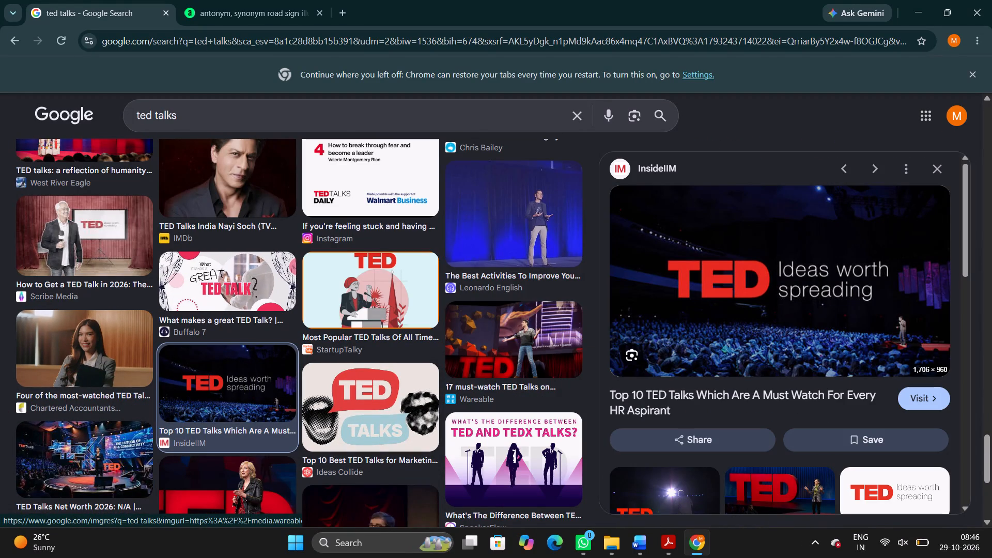
{"action": "right_click", "coordinate": [794, 249]}
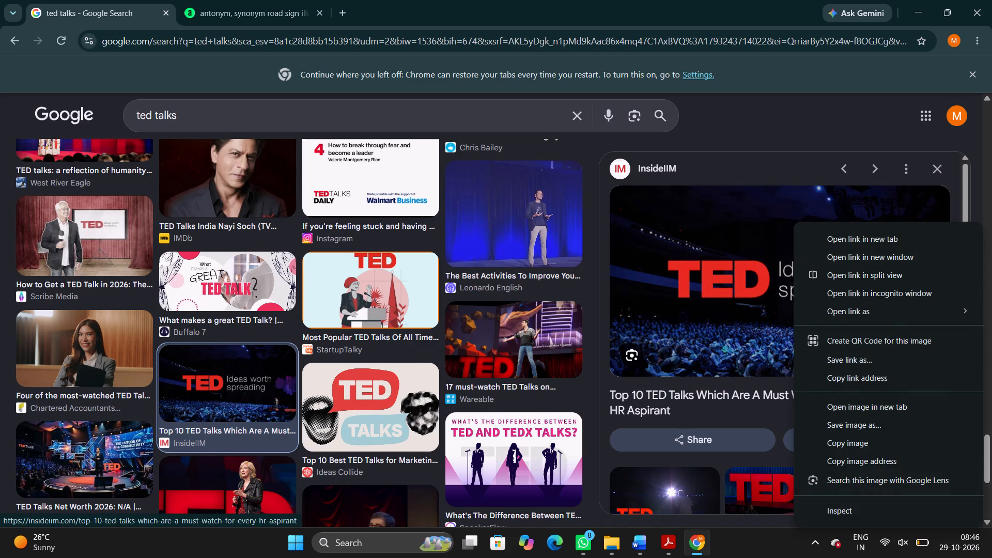
{"action": "left_click", "coordinate": [853, 444]}
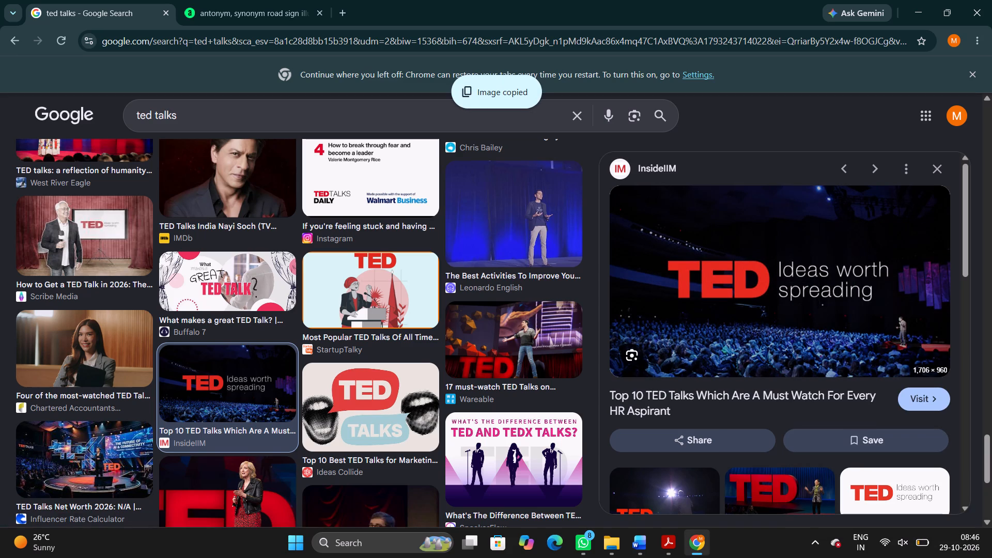
Switch to Word and paste the TED picture on a new line below the Active Listening Skills picture.
{"action": "left_click", "coordinate": [635, 545]}
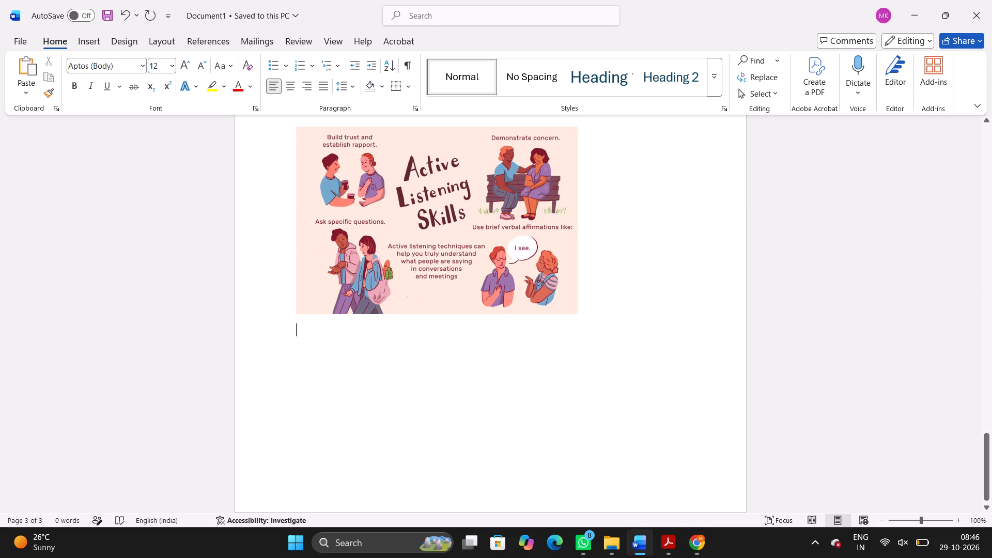
{"action": "key", "text": "Return"}
{"action": "key", "text": "ctrl+v"}
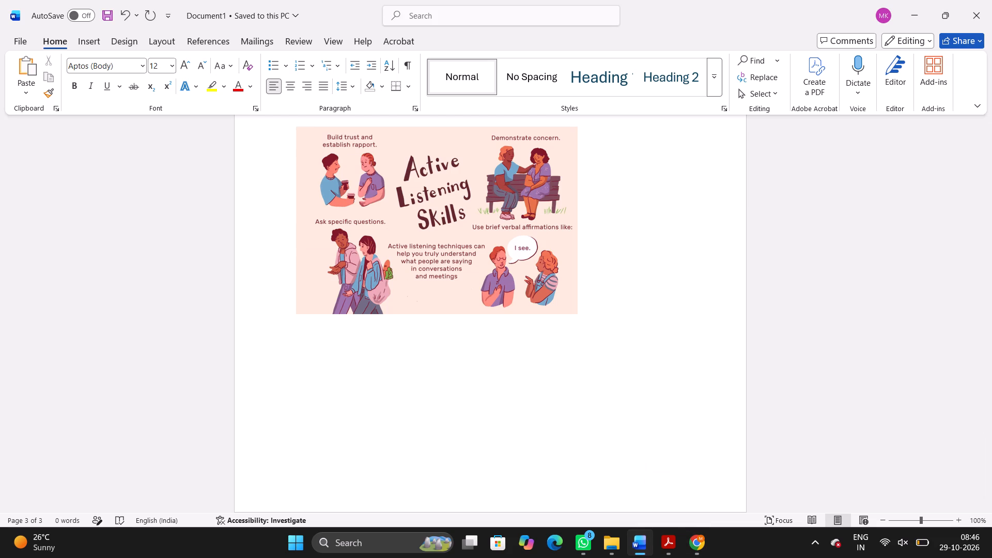
Shrink the TED picture proportionally to about three quarters of the text width.
{"action": "left_click", "coordinate": [536, 439]}
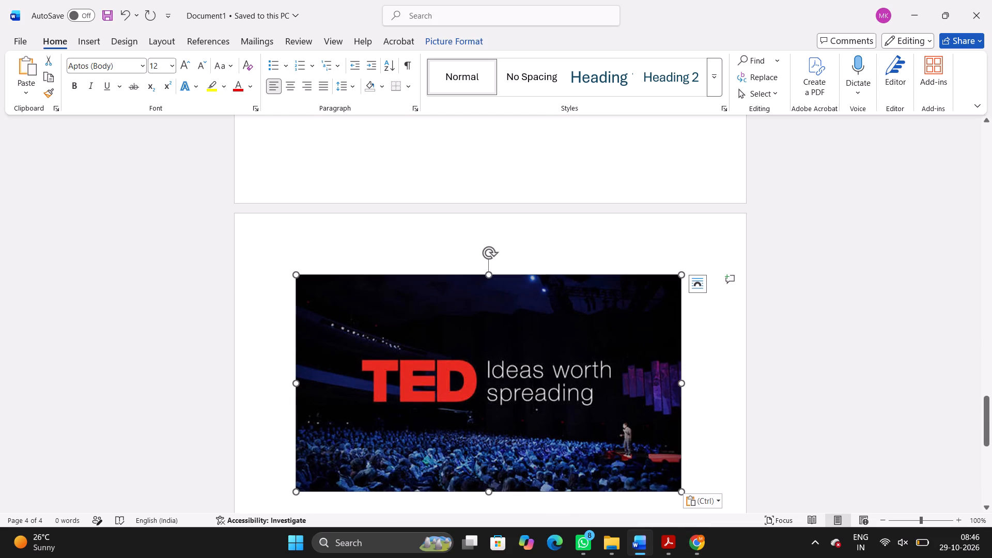
{"action": "left_click_drag", "start_coordinate": [680, 489], "coordinate": [582, 437]}
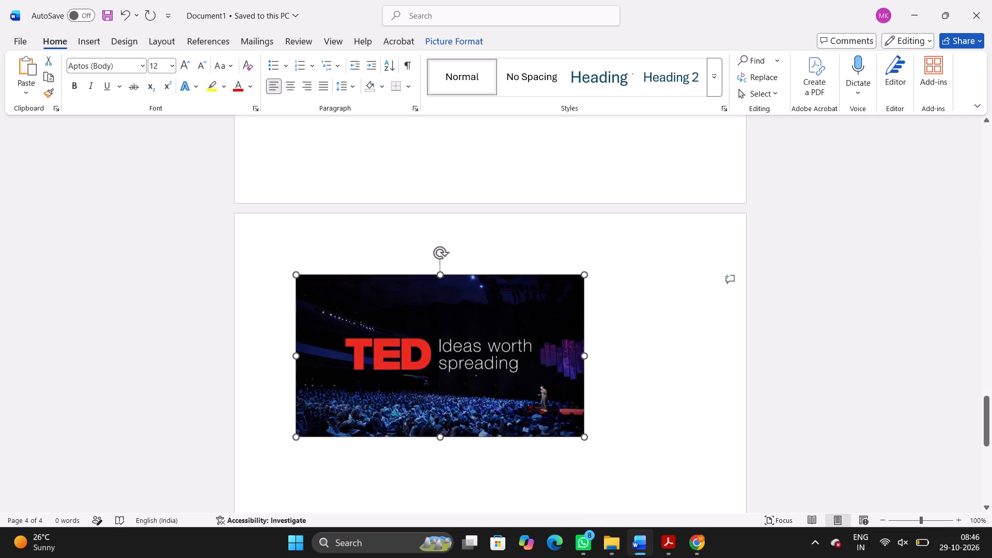
Delete the empty line below the Active Listening Skills picture on the third page.
{"action": "scroll", "coordinate": [582, 437], "scroll_direction": "up", "scroll_amount": 2}
{"action": "left_click", "coordinate": [366, 318]}
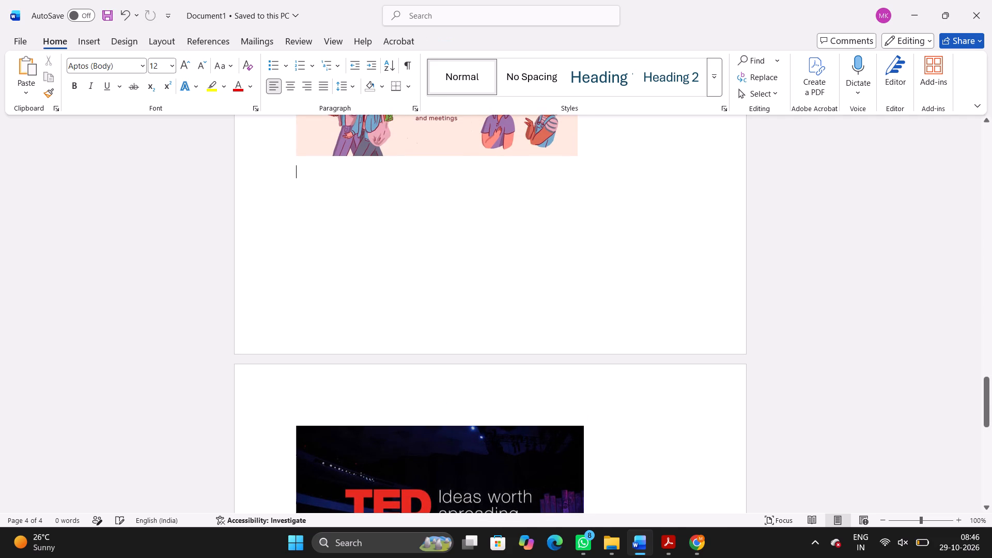
{"action": "key", "text": "BackSpace"}
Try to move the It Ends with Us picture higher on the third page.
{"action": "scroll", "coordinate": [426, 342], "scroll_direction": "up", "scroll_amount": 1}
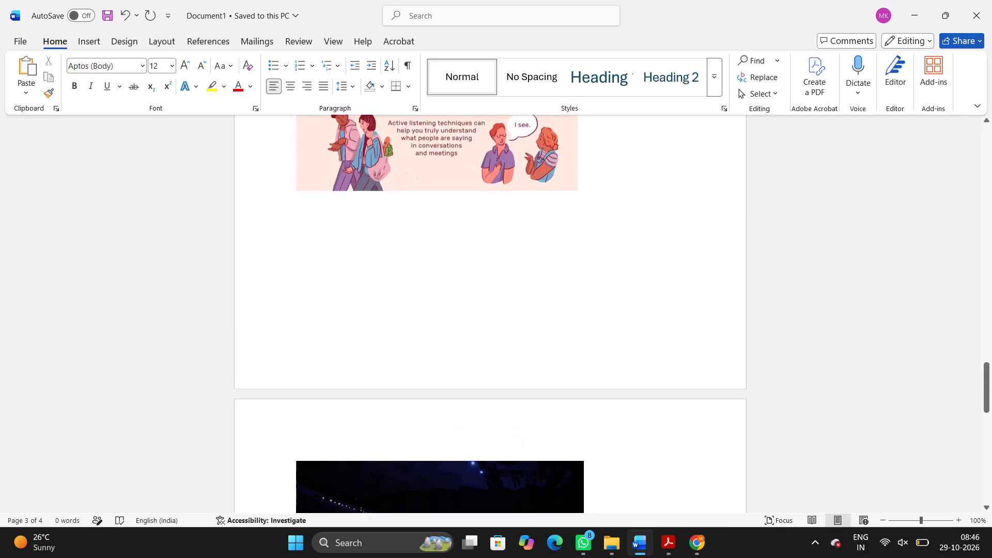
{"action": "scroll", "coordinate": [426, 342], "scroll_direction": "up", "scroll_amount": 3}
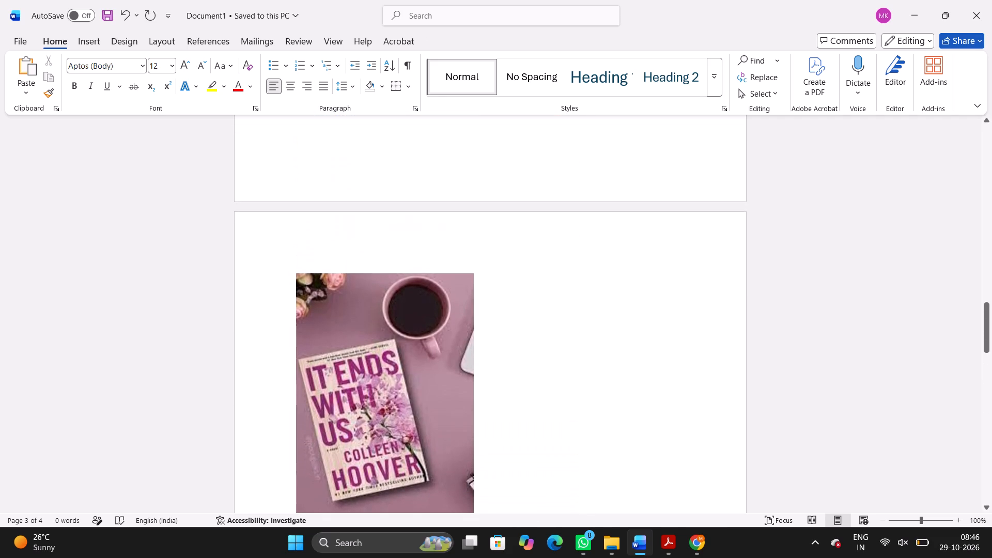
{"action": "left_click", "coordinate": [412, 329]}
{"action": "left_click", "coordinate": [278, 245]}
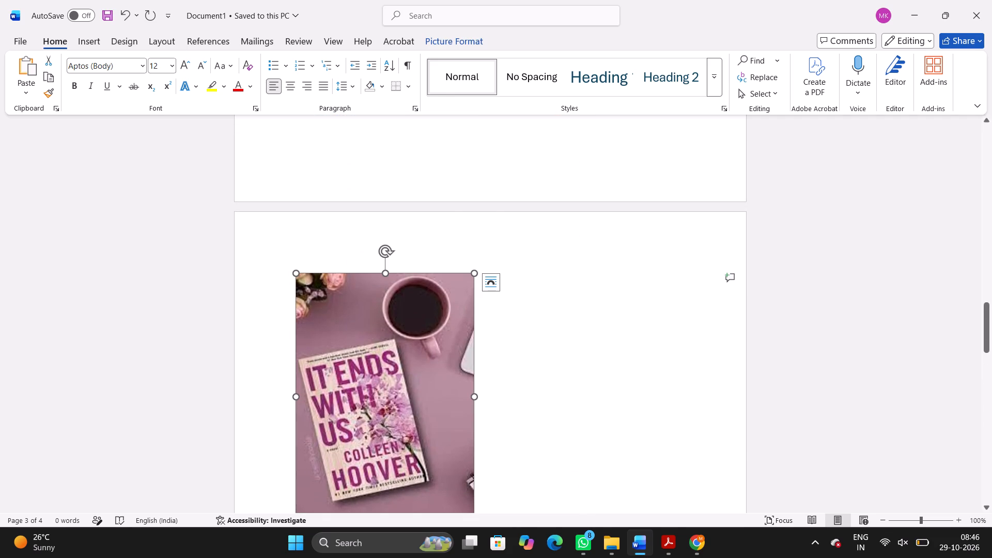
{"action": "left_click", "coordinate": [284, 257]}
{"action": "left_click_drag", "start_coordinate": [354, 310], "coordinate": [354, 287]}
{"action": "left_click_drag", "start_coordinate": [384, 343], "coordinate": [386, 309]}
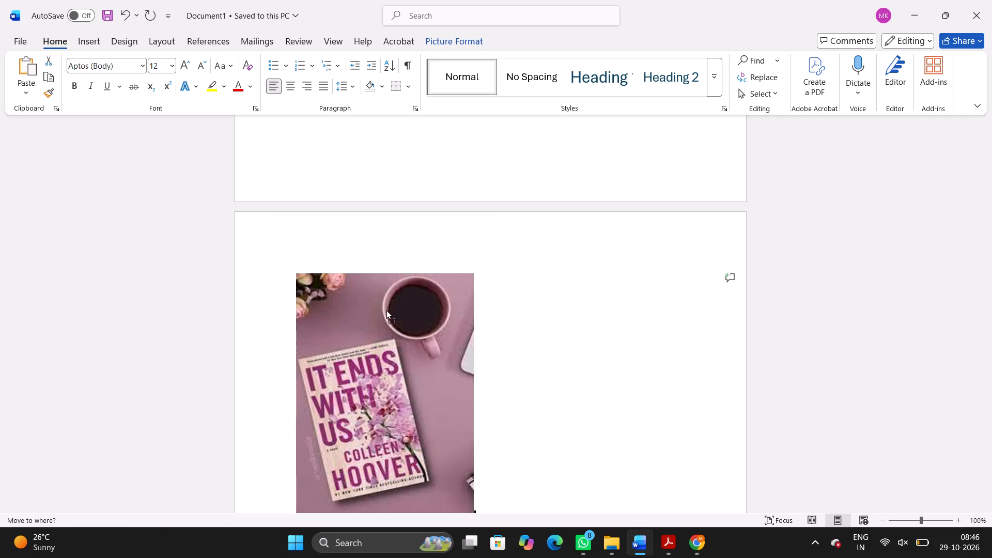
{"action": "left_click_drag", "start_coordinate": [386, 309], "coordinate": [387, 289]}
Reduce the height of the It Ends with Us picture slightly from its top edge.
{"action": "left_click_drag", "start_coordinate": [383, 273], "coordinate": [383, 267]}
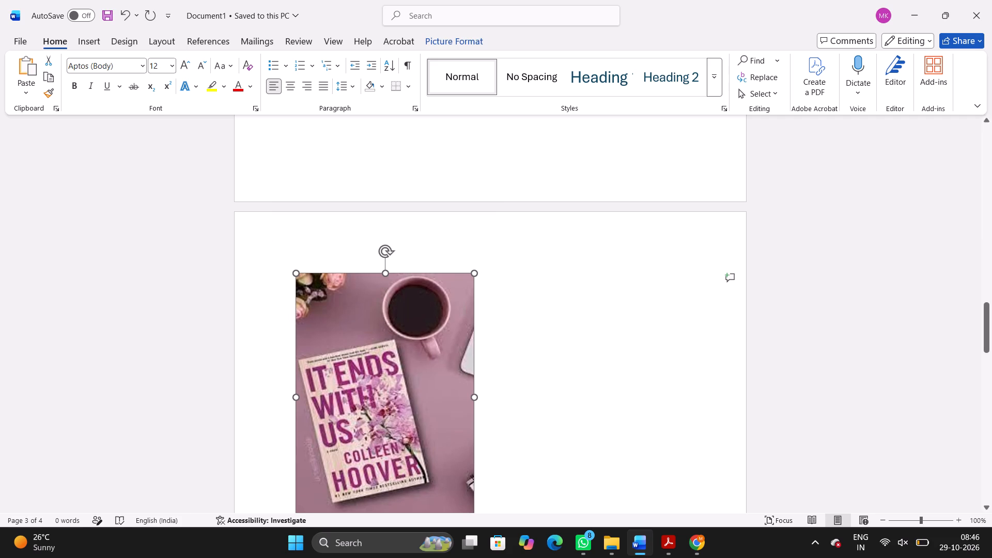
{"action": "left_click_drag", "start_coordinate": [383, 267], "coordinate": [383, 278]}
{"action": "left_click", "coordinate": [276, 249]}
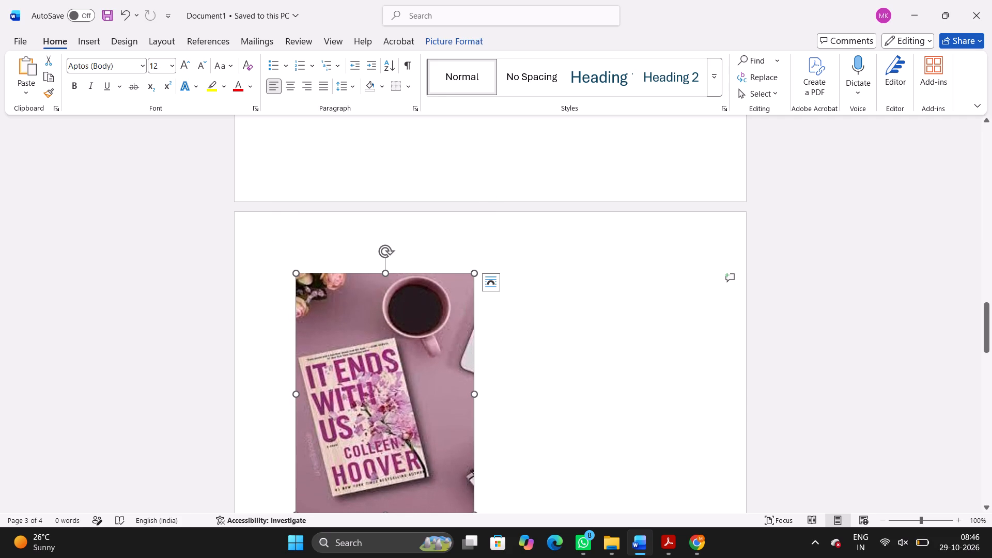
{"action": "left_click", "coordinate": [276, 249]}
{"action": "left_click_drag", "start_coordinate": [386, 361], "coordinate": [389, 339]}
{"action": "left_click", "coordinate": [514, 406]}
{"action": "left_click", "coordinate": [293, 224]}
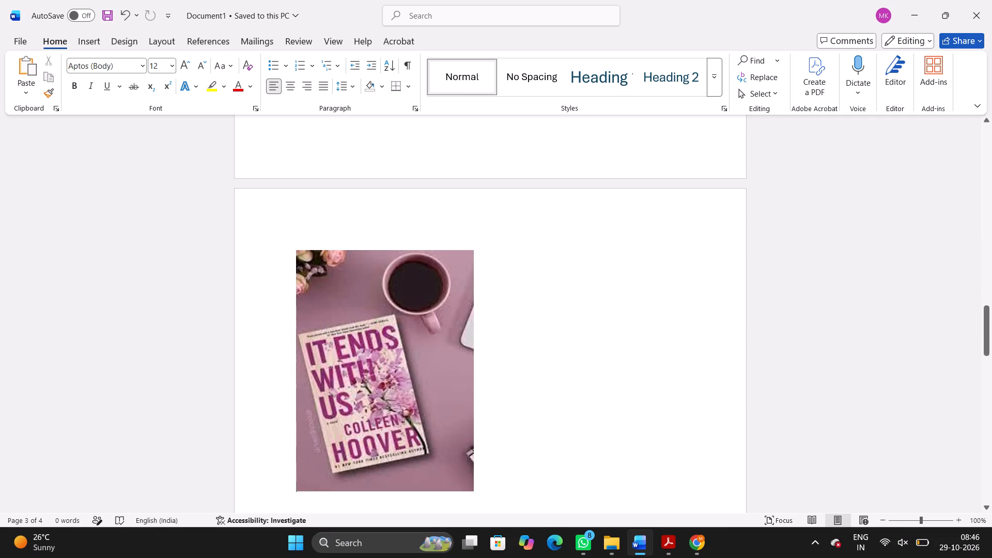
Remove the blank line below the Idioms picture on the second page, leaving the picture in place.
{"action": "scroll", "coordinate": [293, 224], "scroll_direction": "up", "scroll_amount": 2}
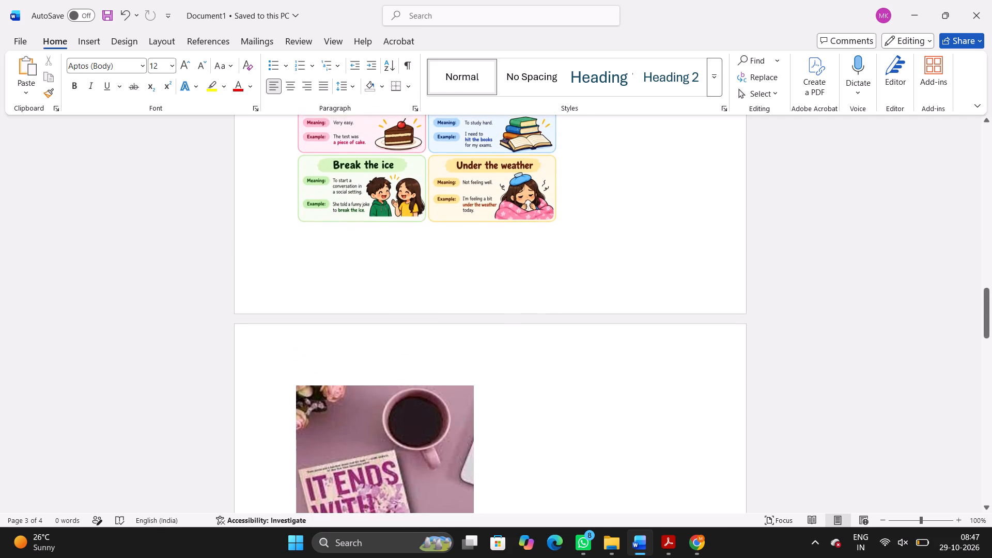
{"action": "left_click", "coordinate": [296, 274]}
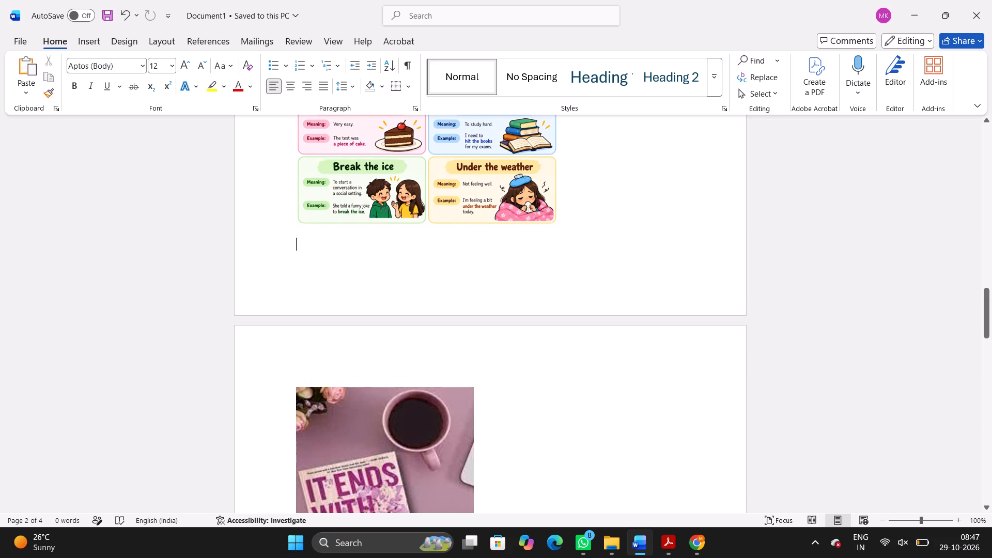
{"action": "key", "text": "Return"}
{"action": "key", "text": "BackSpace"}
{"action": "key", "text": "BackSpace"}
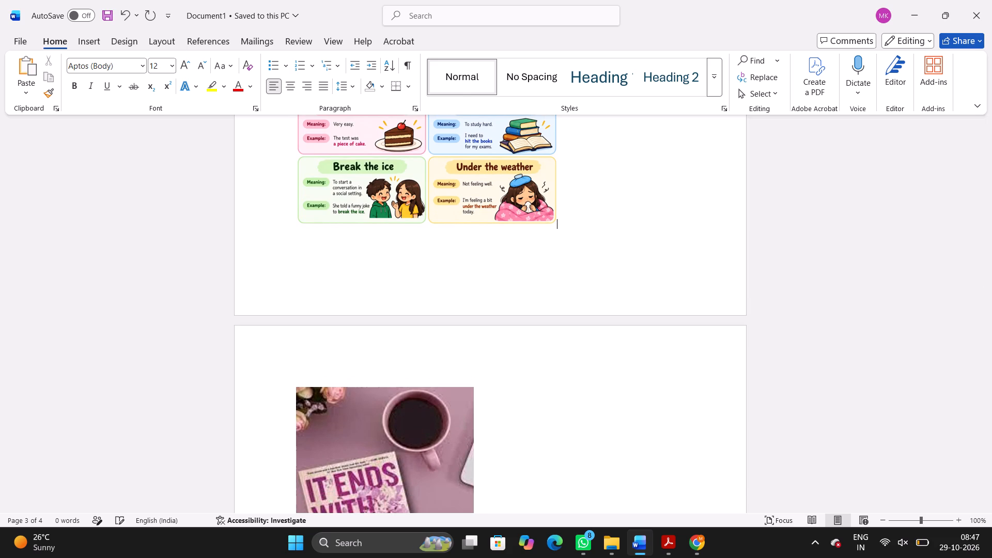
{"action": "key", "text": "BackSpace"}
{"action": "scroll", "coordinate": [296, 274], "scroll_direction": "down", "scroll_amount": 3}
{"action": "scroll", "coordinate": [296, 274], "scroll_direction": "up", "scroll_amount": 1}
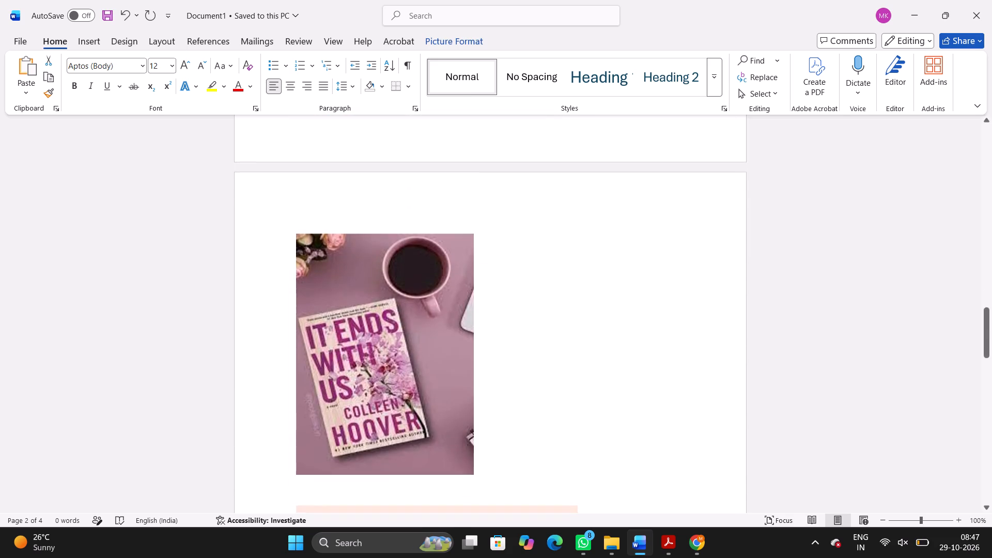
{"action": "scroll", "coordinate": [296, 274], "scroll_direction": "up", "scroll_amount": 2}
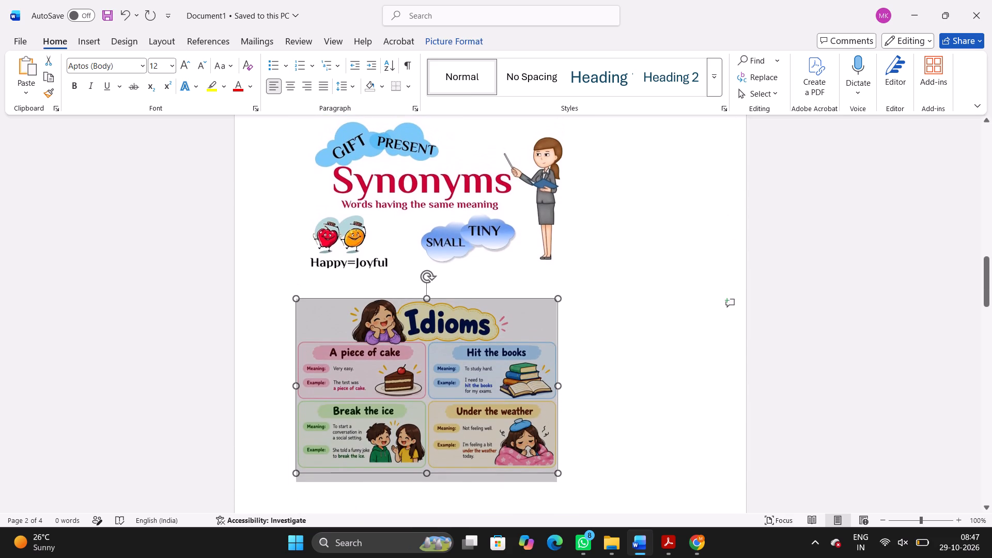
{"action": "left_click", "coordinate": [670, 437]}
Review the placement and spacing of the pictures across all the document's pages.
{"action": "scroll", "coordinate": [670, 437], "scroll_direction": "up", "scroll_amount": 4}
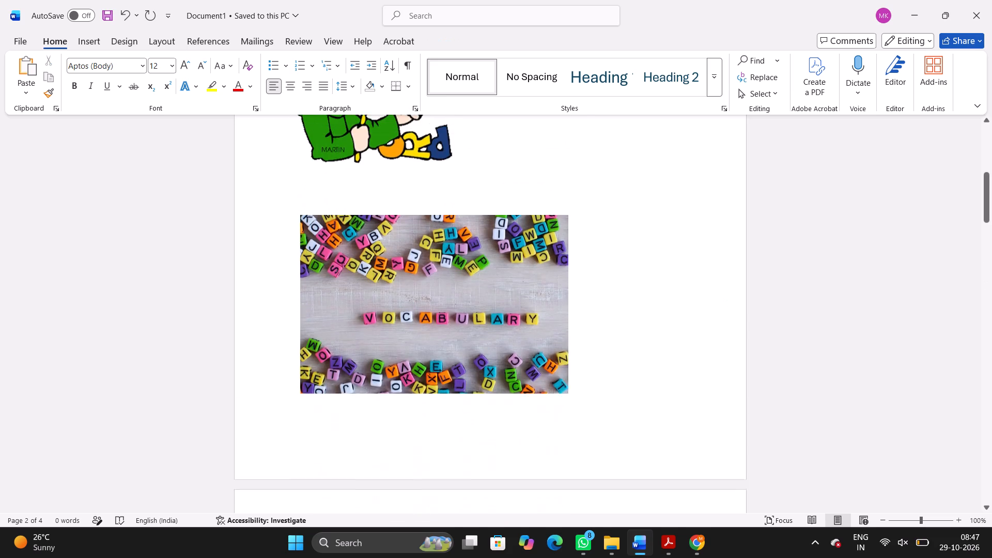
{"action": "scroll", "coordinate": [670, 437], "scroll_direction": "up", "scroll_amount": 3}
{"action": "scroll", "coordinate": [670, 437], "scroll_direction": "down", "scroll_amount": 8}
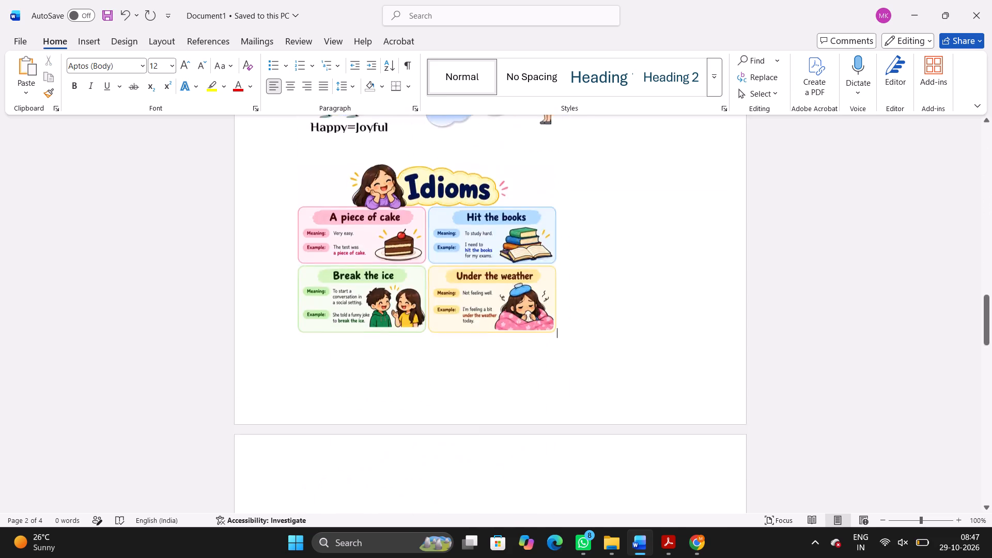
{"action": "scroll", "coordinate": [670, 437], "scroll_direction": "down", "scroll_amount": 4}
{"action": "scroll", "coordinate": [670, 437], "scroll_direction": "up", "scroll_amount": 1}
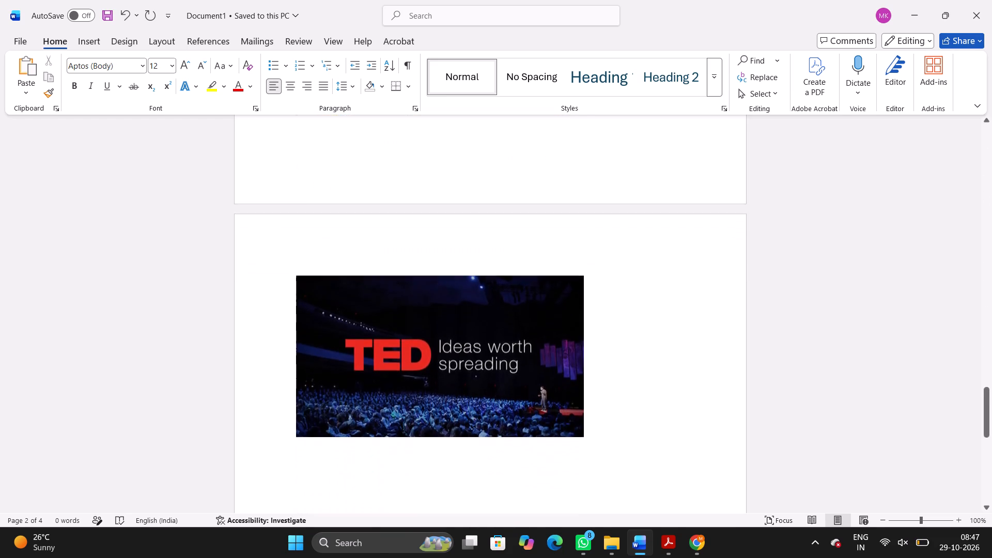
{"action": "scroll", "coordinate": [670, 437], "scroll_direction": "up", "scroll_amount": 1}
{"action": "scroll", "coordinate": [670, 432], "scroll_direction": "down", "scroll_amount": 1}
{"action": "scroll", "coordinate": [670, 432], "scroll_direction": "up", "scroll_amount": 1}
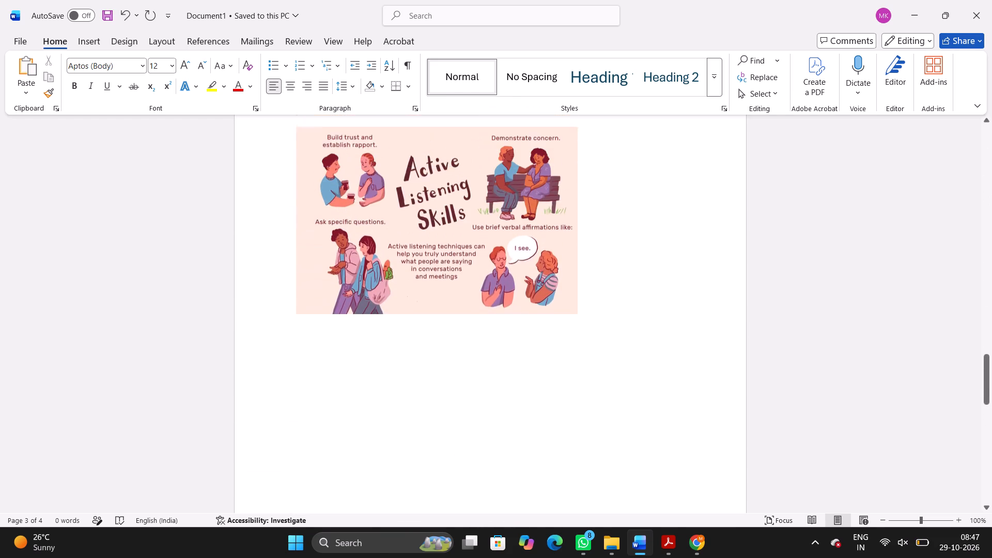
Remove the blank line between the It Ends with Us and Active Listening Skills pictures.
{"action": "scroll", "coordinate": [670, 432], "scroll_direction": "up", "scroll_amount": 1}
{"action": "left_click", "coordinate": [460, 394]}
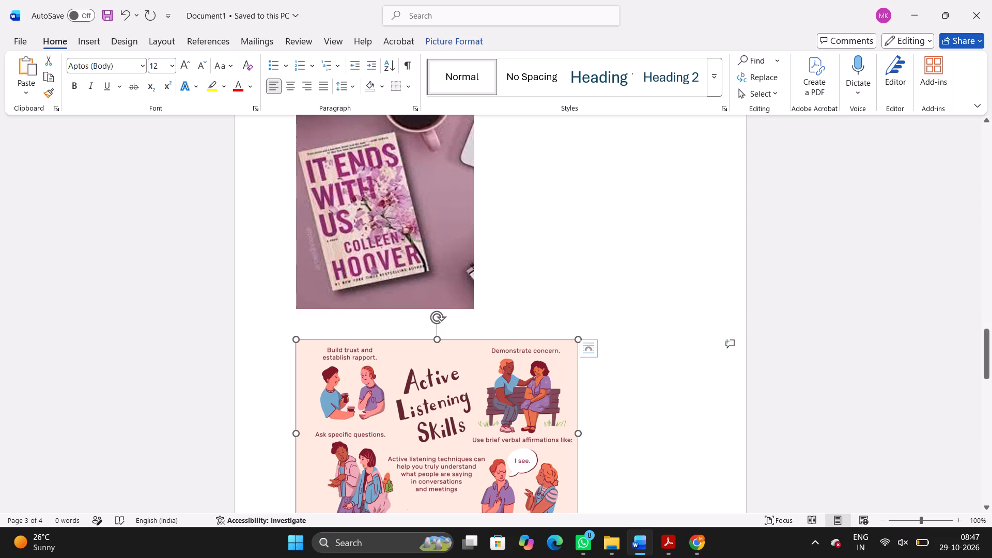
{"action": "left_click", "coordinate": [283, 341]}
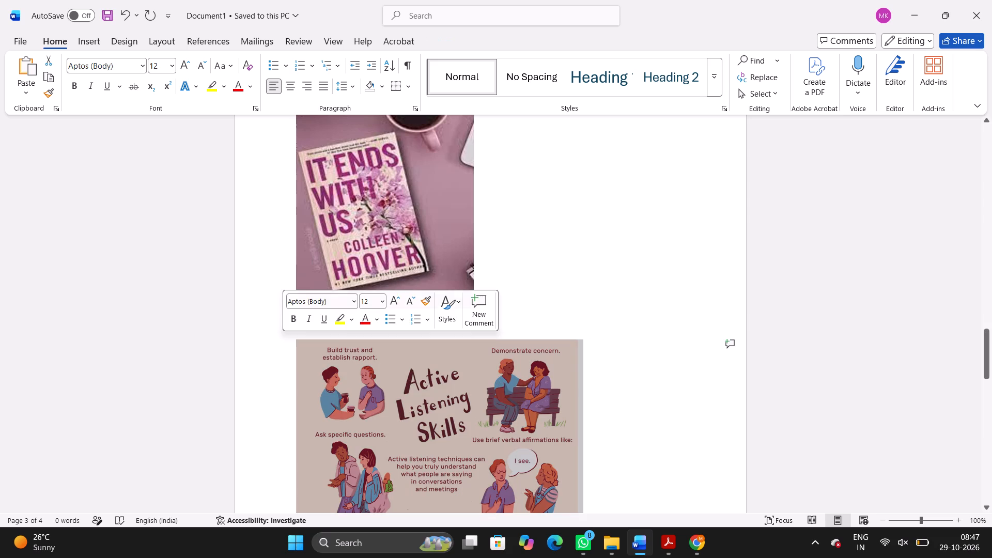
{"action": "left_click", "coordinate": [283, 343]}
{"action": "left_click", "coordinate": [353, 320]}
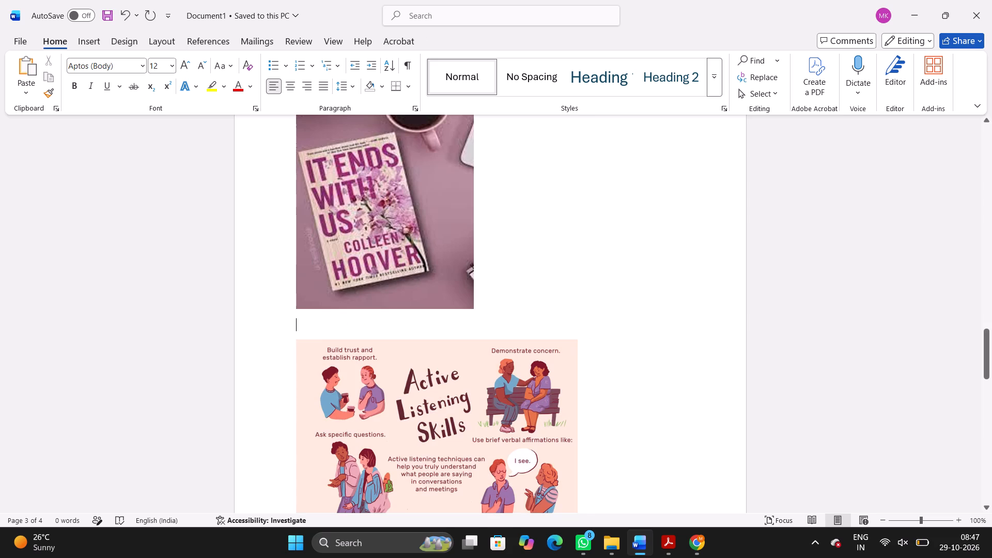
{"action": "key", "text": "BackSpace"}
{"action": "scroll", "coordinate": [353, 320], "scroll_direction": "down", "scroll_amount": 2}
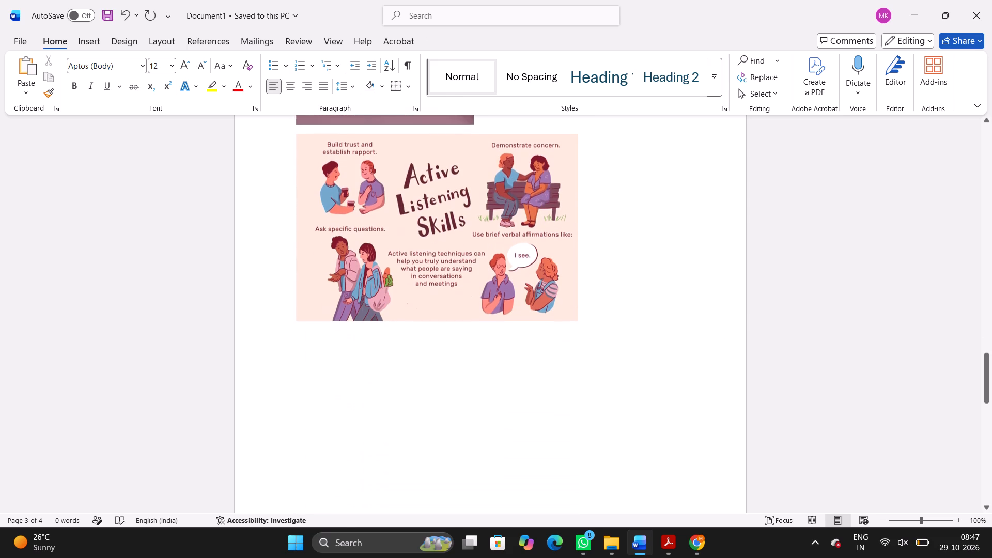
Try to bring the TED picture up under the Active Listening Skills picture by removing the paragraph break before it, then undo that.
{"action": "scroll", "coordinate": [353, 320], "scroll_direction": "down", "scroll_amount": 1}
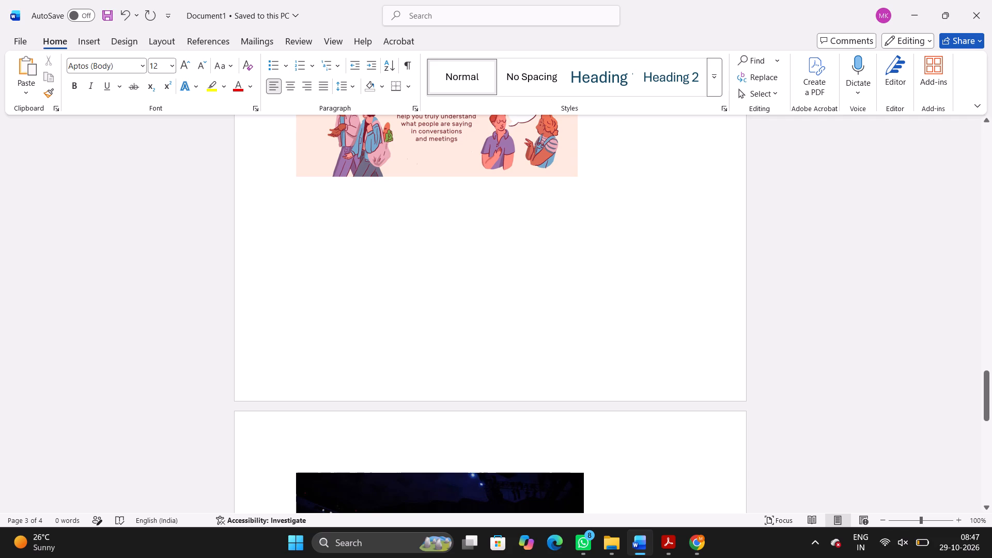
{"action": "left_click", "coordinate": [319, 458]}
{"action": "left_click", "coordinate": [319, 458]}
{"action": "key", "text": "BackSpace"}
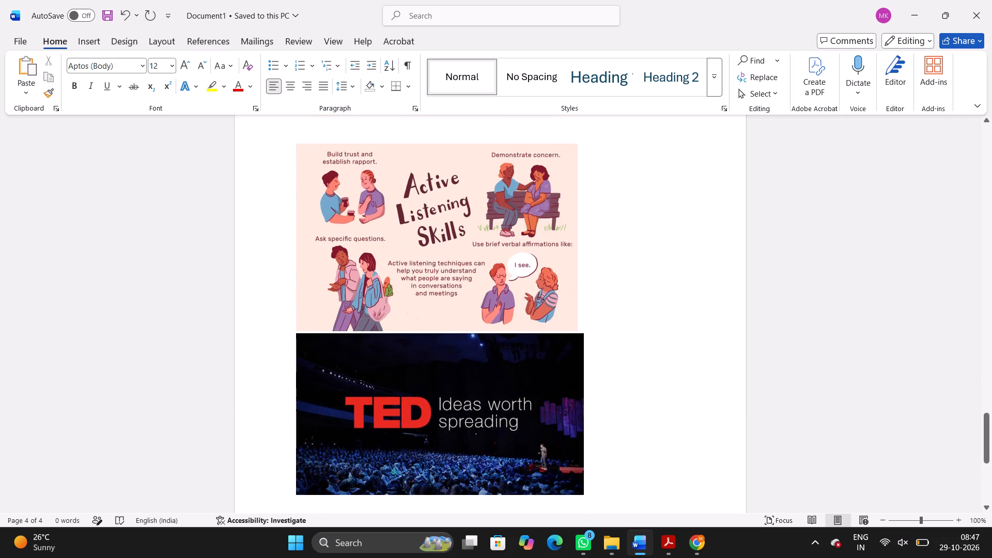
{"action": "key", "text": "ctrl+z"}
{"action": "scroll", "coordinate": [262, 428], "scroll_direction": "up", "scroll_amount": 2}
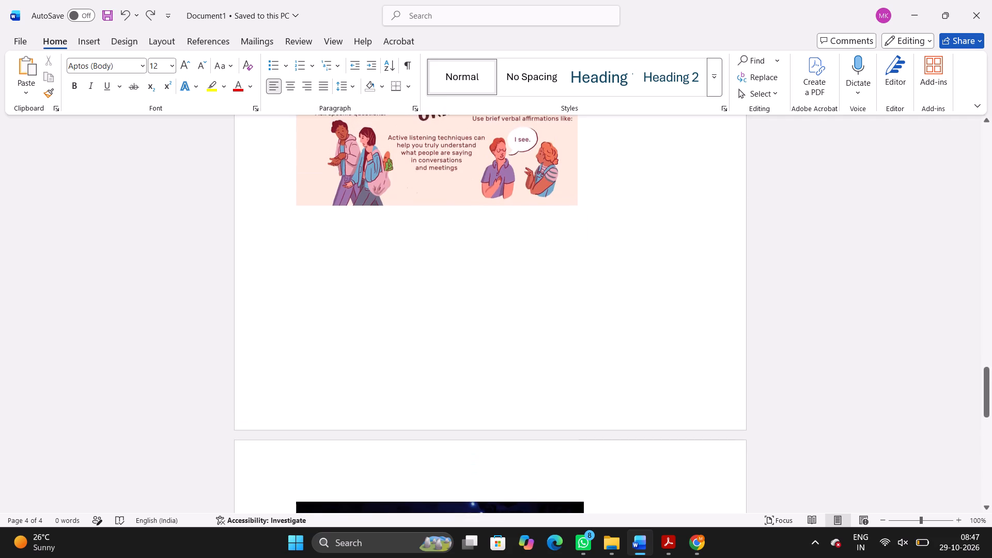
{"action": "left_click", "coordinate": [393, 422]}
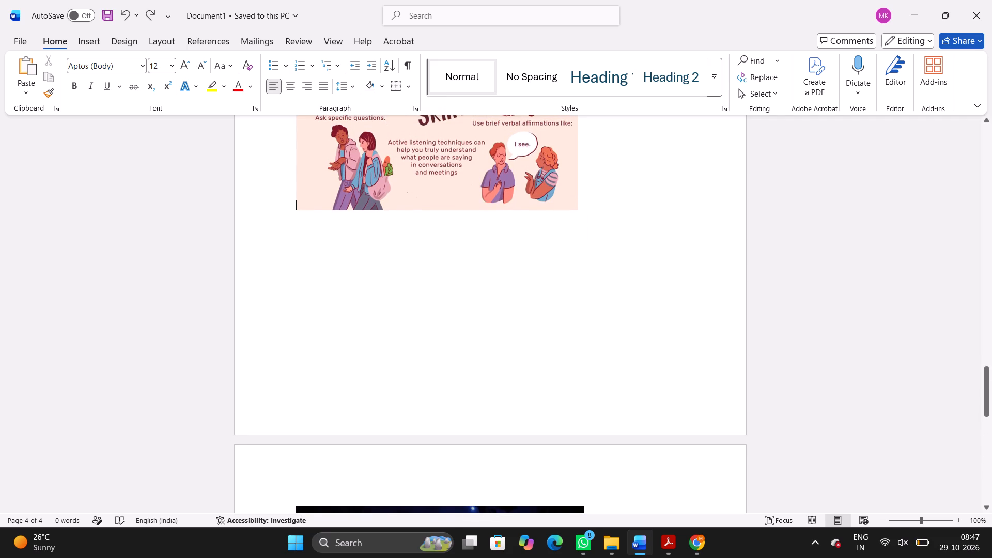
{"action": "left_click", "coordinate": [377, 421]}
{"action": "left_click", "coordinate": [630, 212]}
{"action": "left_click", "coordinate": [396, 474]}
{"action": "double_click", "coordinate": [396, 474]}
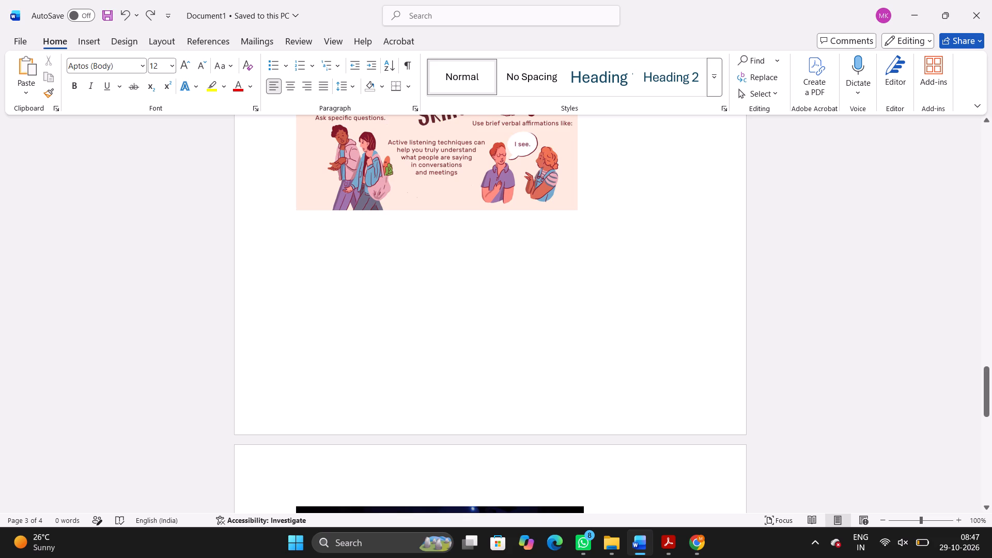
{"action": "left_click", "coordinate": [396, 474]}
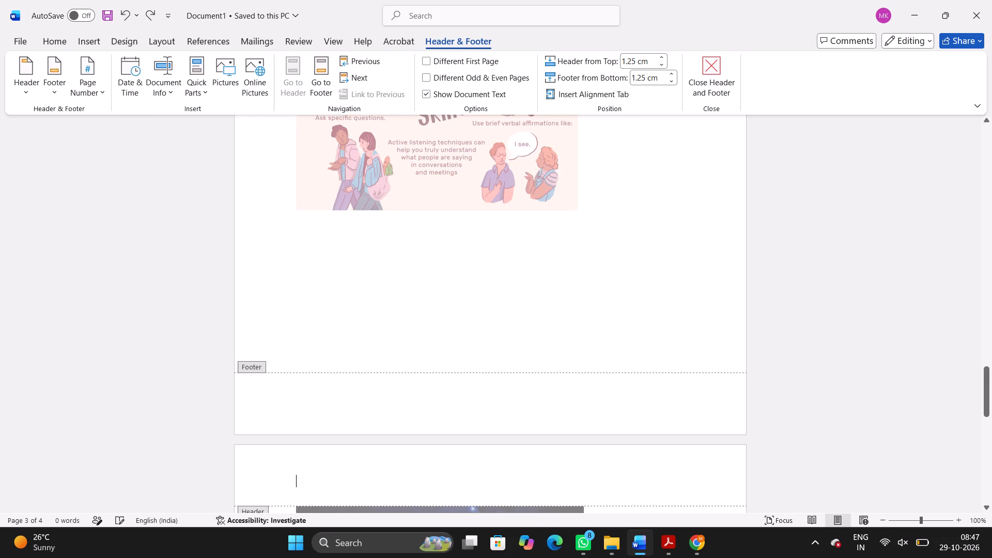
Undo the earlier removal of the blank line above the Active Listening Skills picture.
{"action": "key", "text": "ctrl+z"}
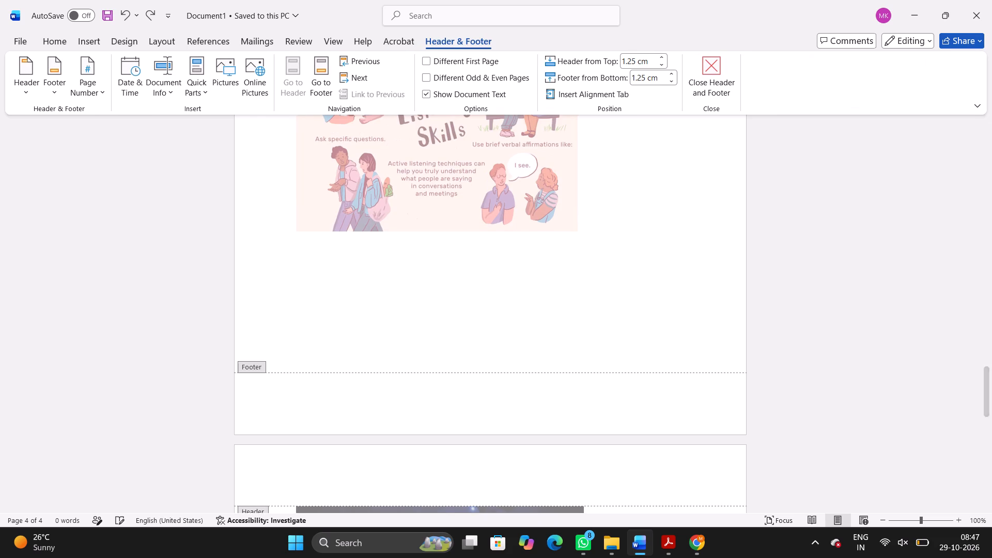
{"action": "key", "text": "ctrl+z"}
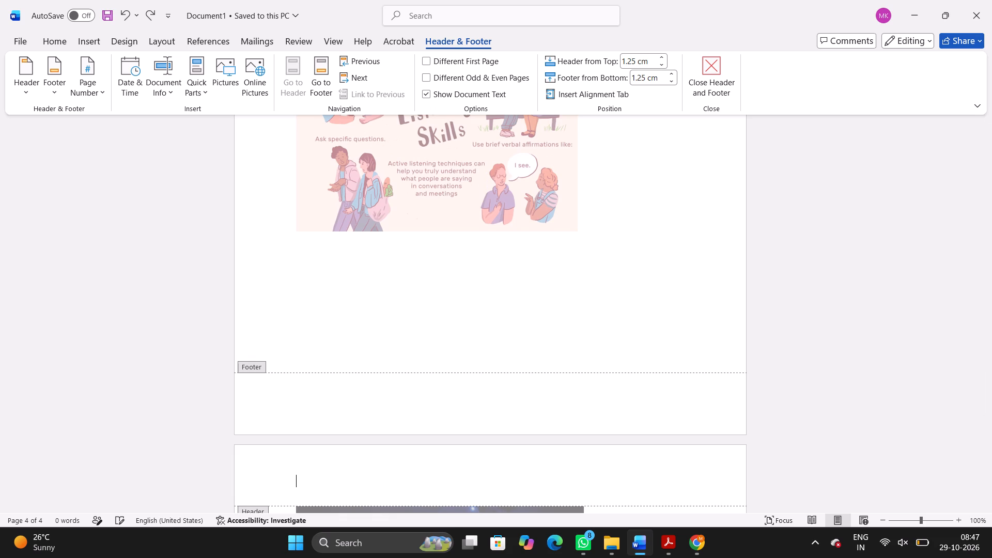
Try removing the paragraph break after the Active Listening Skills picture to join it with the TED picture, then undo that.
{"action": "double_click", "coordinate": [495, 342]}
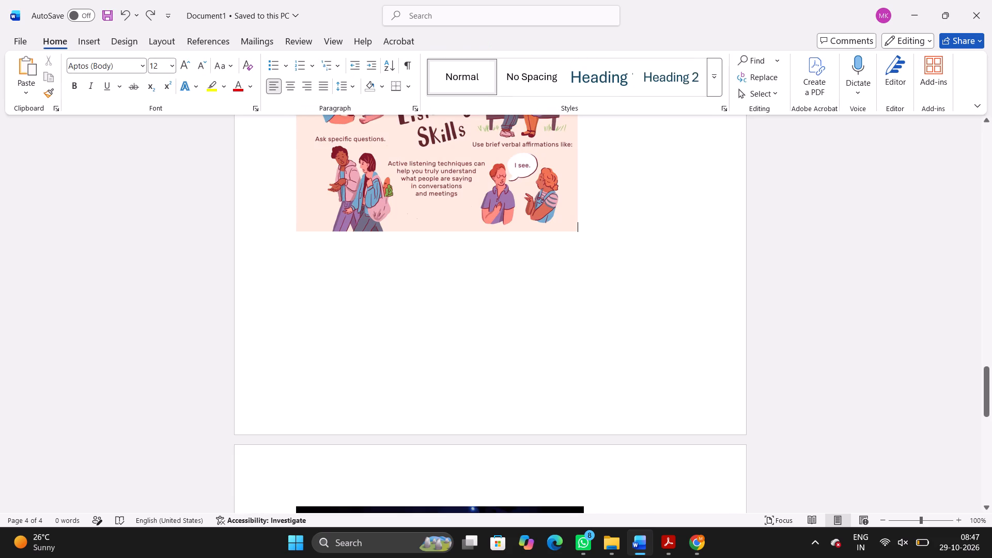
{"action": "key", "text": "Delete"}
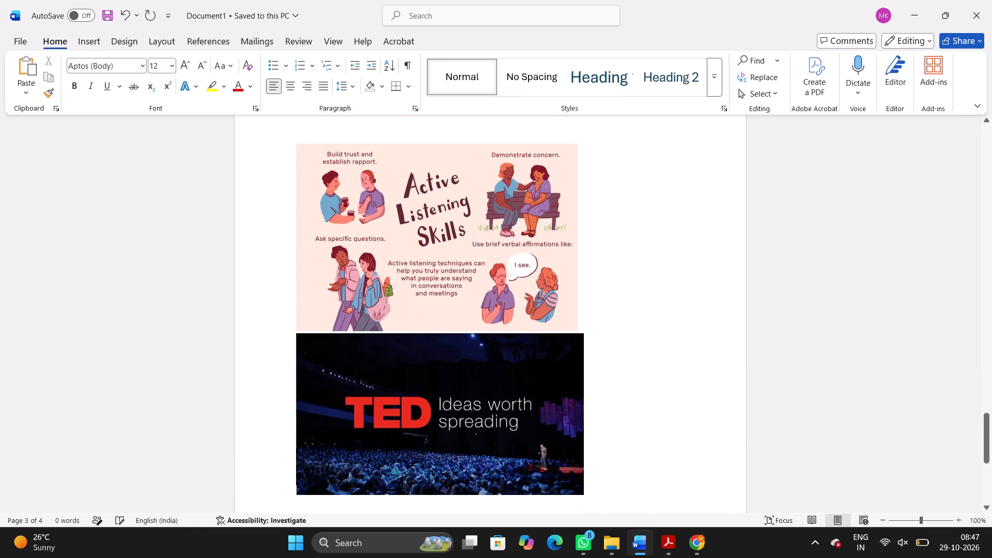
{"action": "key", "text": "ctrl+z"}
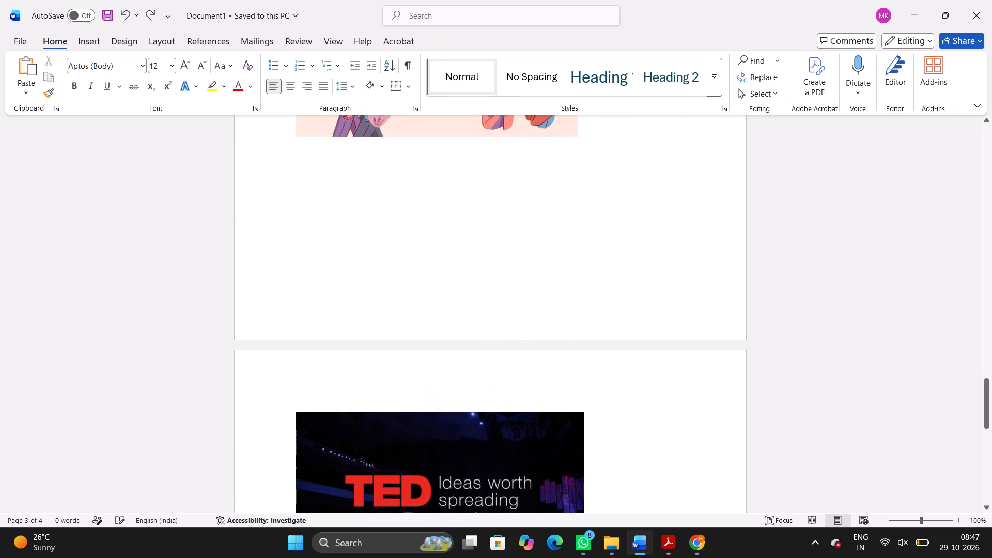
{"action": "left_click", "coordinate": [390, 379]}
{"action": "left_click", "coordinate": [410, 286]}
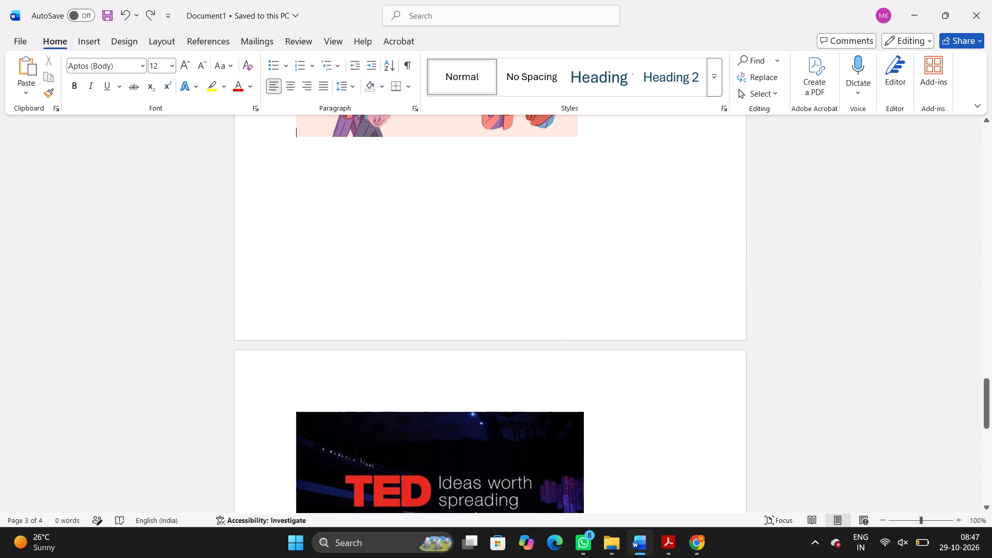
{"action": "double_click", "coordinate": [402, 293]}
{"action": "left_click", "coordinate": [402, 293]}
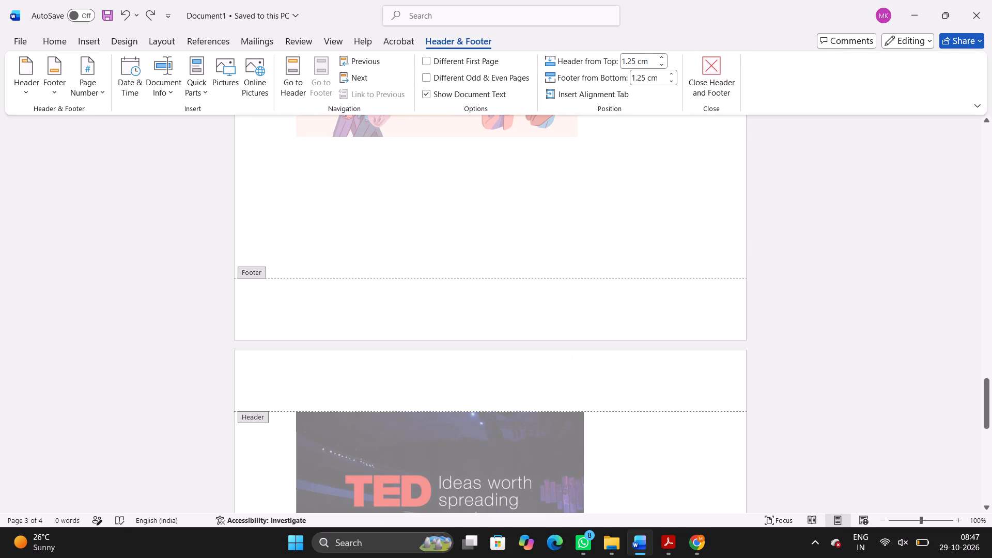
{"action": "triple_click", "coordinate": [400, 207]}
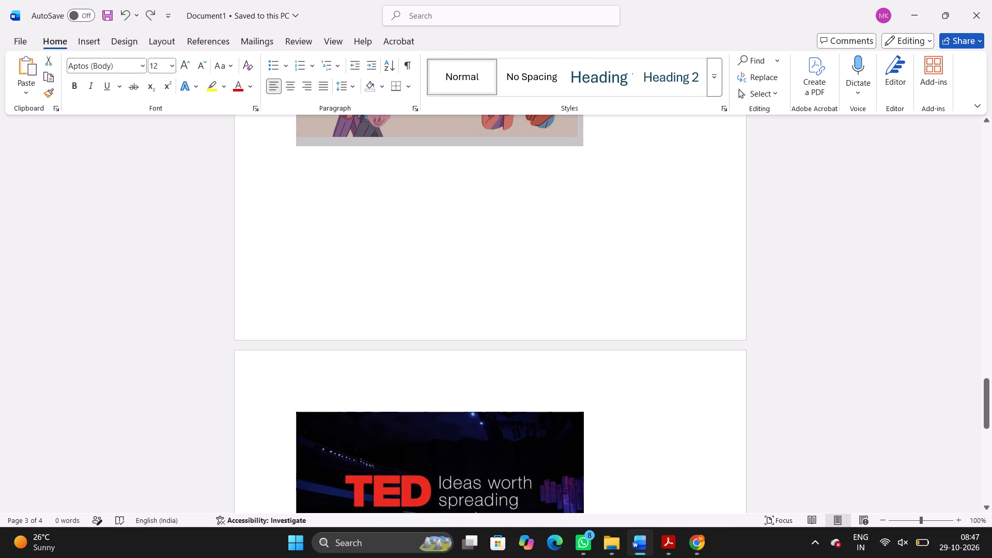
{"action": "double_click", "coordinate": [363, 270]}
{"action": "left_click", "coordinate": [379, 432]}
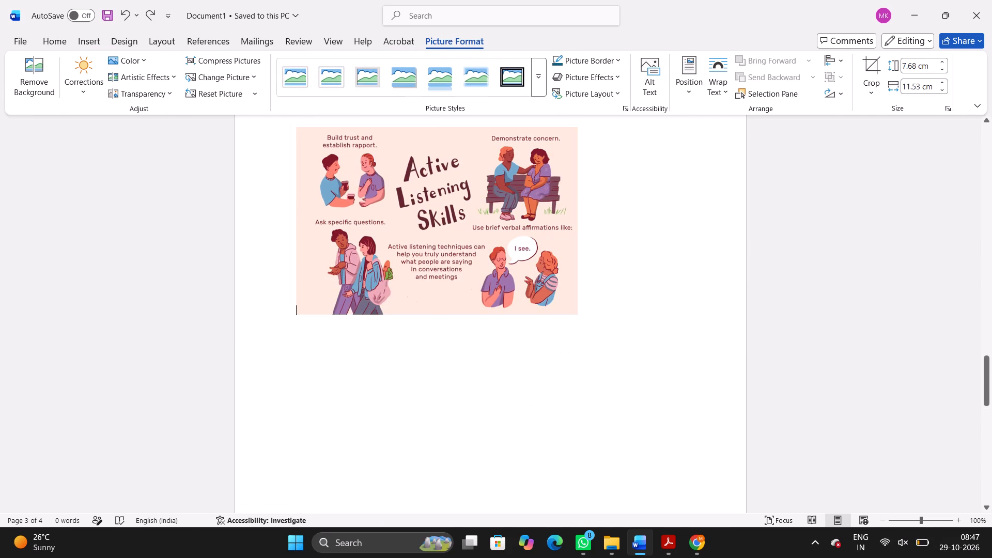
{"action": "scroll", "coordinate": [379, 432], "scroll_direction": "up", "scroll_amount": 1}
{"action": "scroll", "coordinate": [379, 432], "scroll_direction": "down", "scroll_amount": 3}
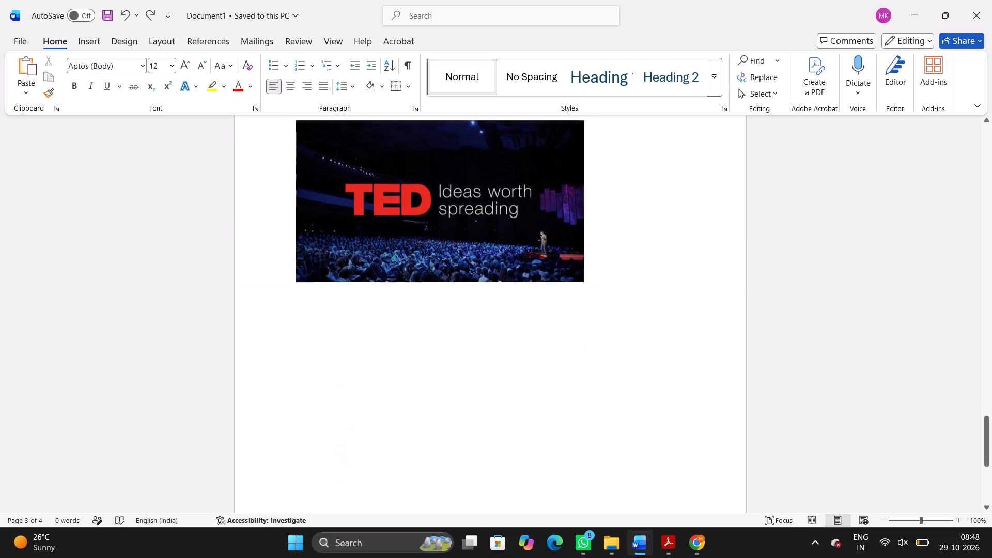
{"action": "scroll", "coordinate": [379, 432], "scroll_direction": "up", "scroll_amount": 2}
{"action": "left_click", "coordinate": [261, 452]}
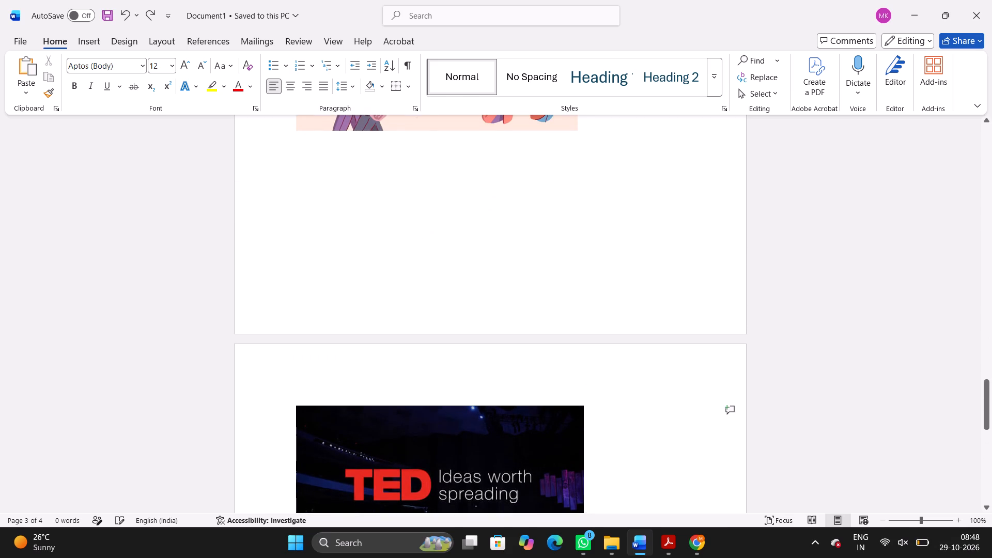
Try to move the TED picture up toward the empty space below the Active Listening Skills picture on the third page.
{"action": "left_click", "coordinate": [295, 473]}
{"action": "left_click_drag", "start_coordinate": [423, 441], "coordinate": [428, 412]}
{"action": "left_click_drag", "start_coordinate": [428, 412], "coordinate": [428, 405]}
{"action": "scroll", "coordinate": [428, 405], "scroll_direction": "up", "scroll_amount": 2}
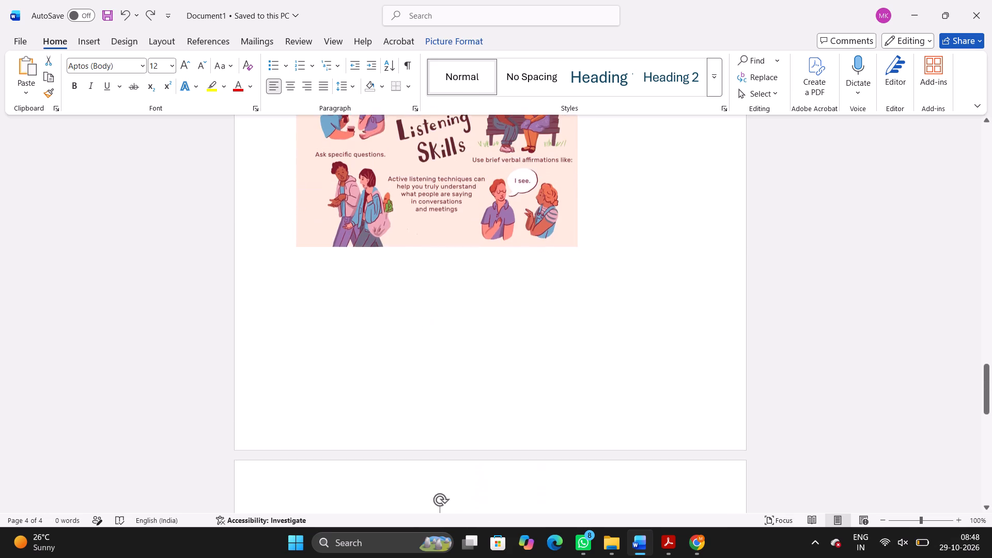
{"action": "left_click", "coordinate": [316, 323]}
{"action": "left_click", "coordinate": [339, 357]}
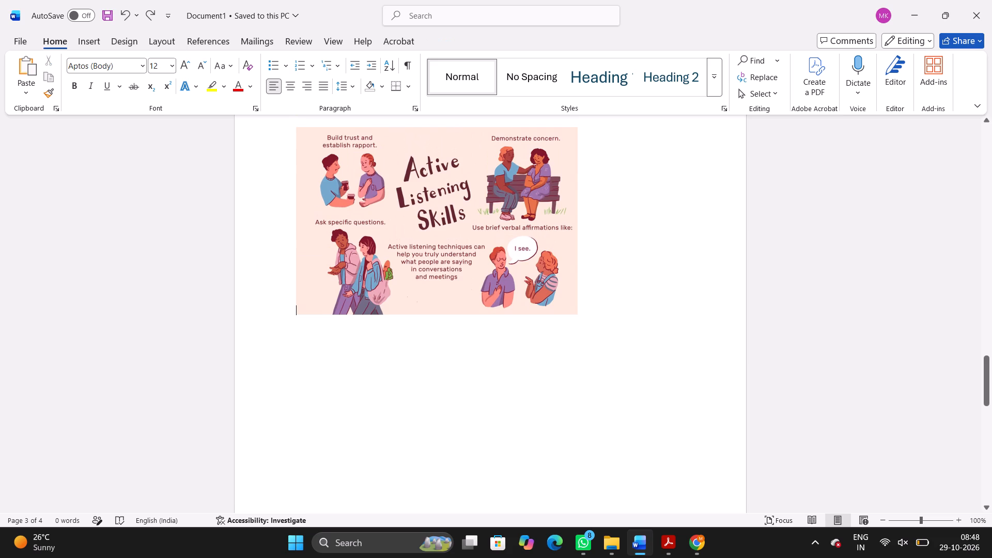
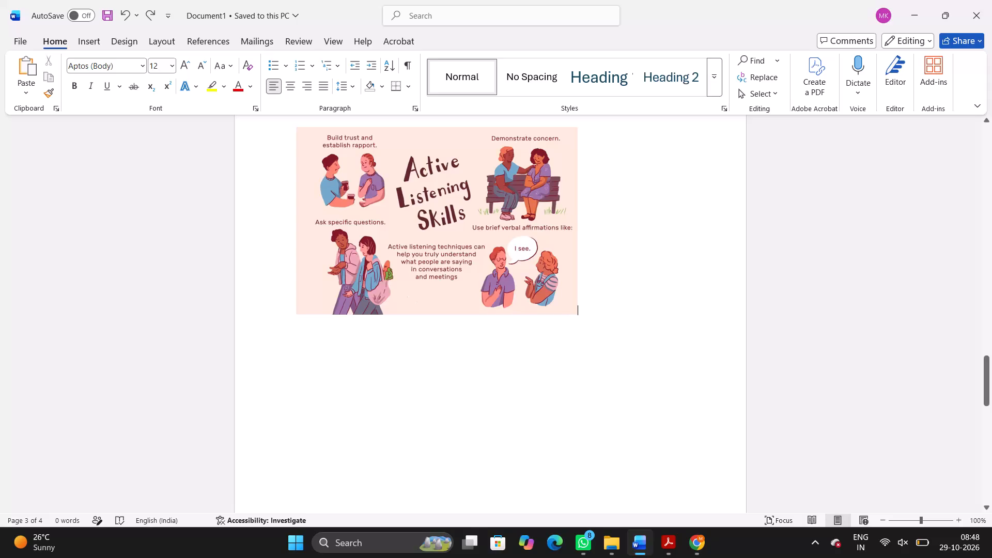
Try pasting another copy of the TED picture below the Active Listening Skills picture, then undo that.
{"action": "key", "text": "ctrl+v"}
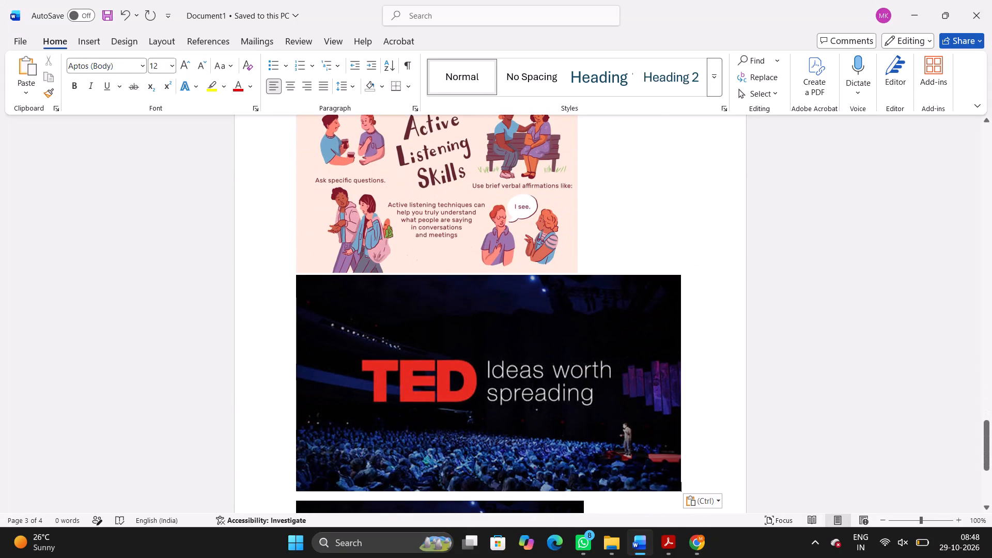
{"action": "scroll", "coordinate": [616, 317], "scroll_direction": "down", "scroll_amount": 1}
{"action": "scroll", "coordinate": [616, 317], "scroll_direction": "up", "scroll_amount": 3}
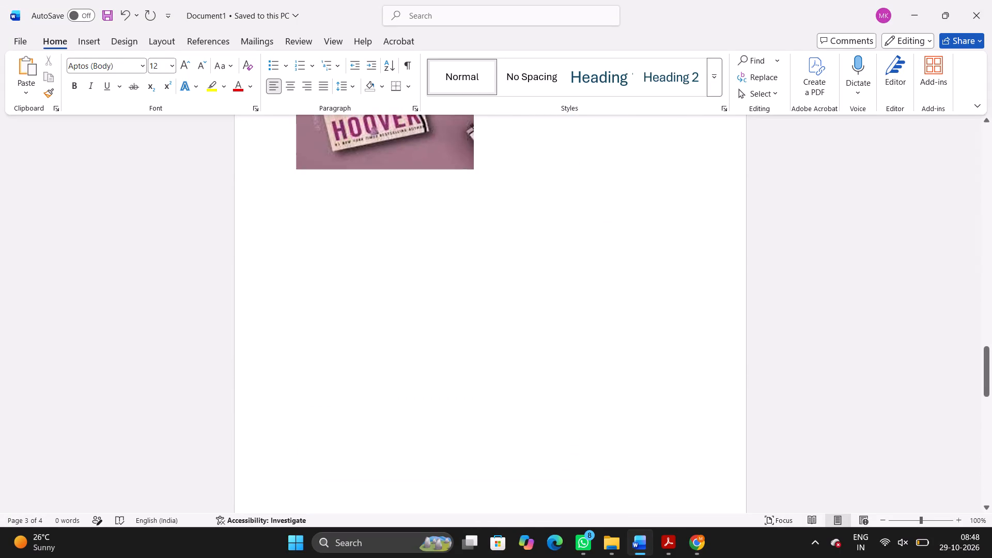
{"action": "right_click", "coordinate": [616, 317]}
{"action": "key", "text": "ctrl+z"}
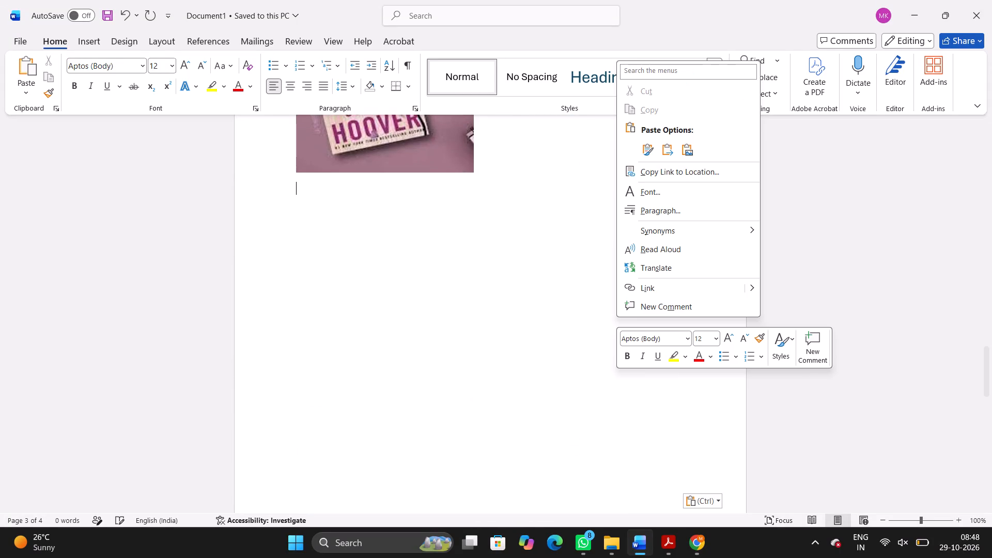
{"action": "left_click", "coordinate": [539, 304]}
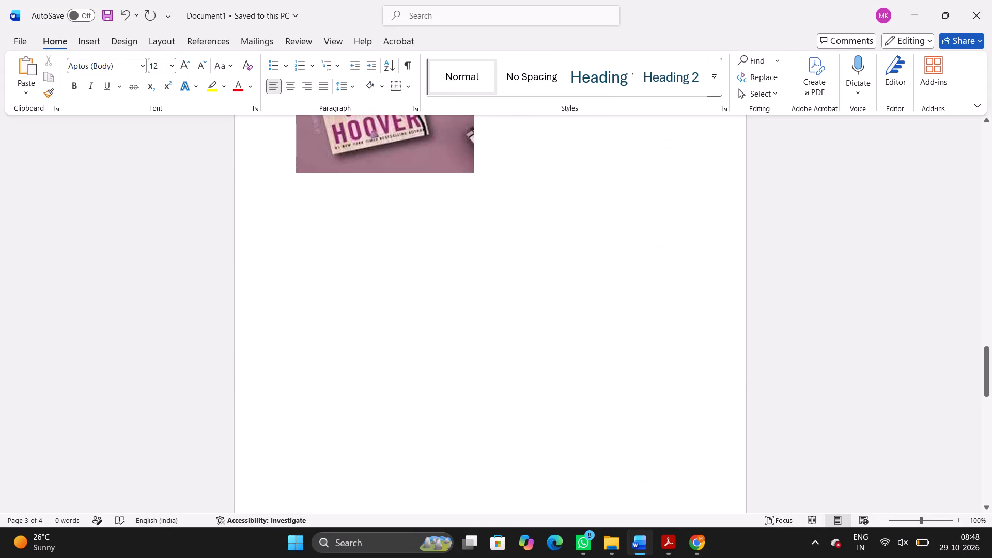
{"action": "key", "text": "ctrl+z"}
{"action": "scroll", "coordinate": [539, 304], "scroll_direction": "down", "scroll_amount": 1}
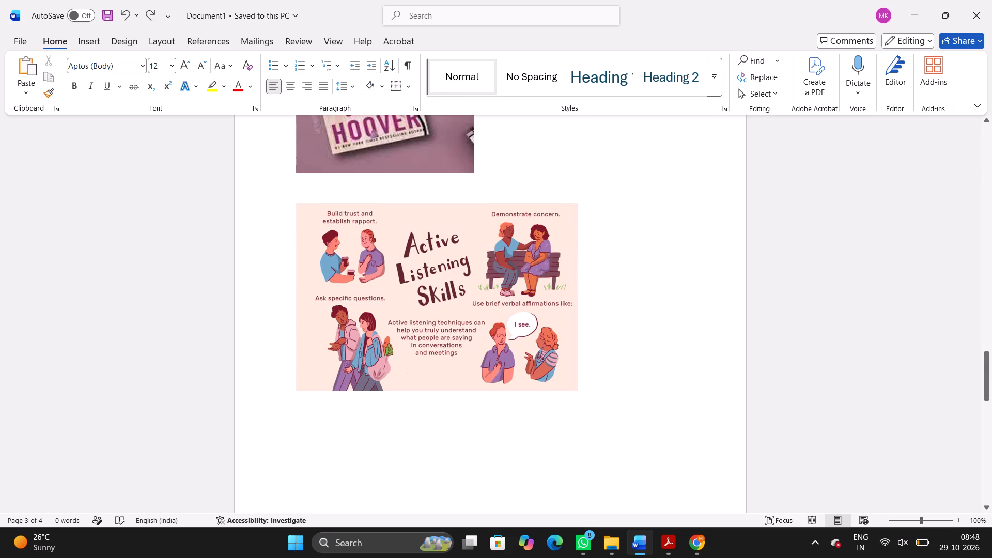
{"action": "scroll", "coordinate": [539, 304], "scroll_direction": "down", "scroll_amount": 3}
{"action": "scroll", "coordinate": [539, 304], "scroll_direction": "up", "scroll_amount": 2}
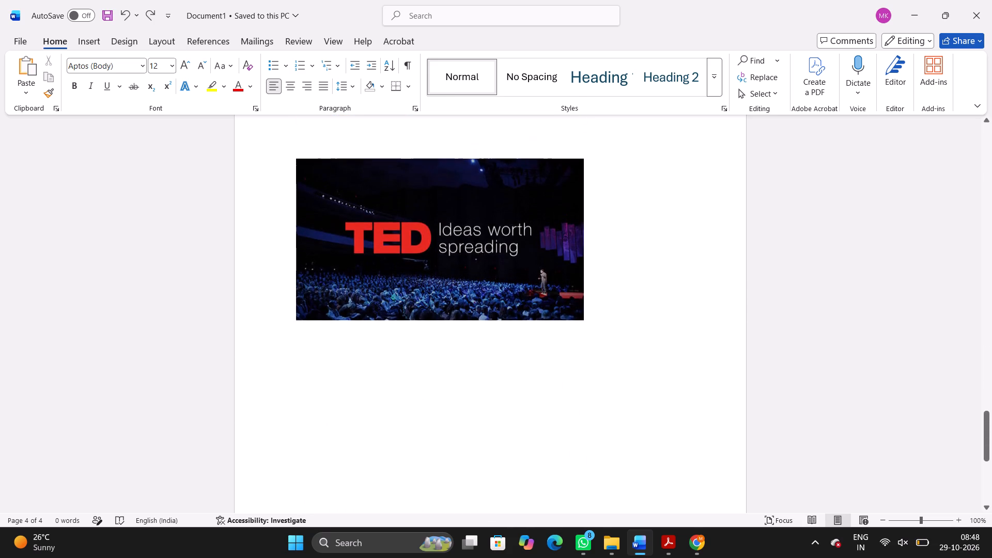
Switch to Chrome and search Google Images for "ted talks mathew walker".
{"action": "left_click", "coordinate": [707, 551]}
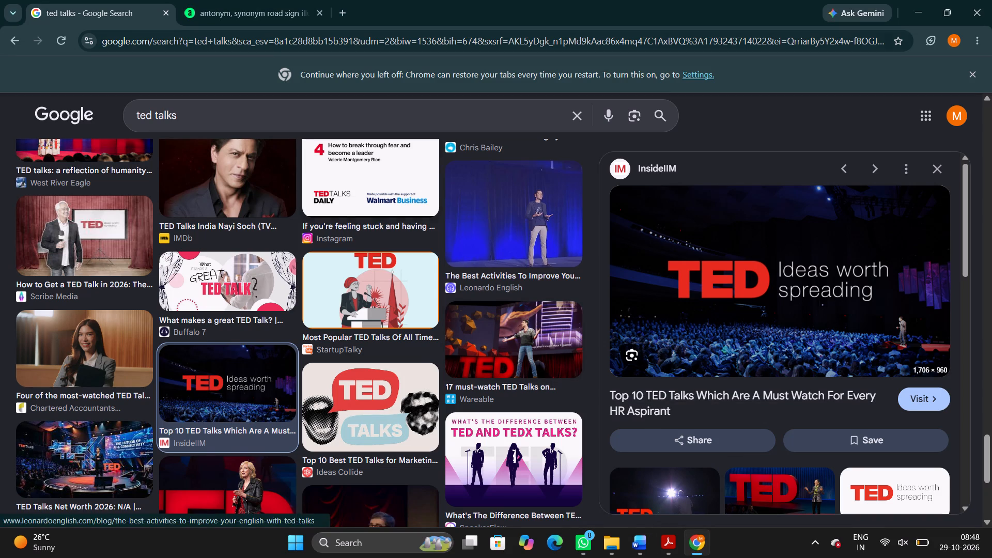
{"action": "left_click", "coordinate": [187, 121]}
{"action": "key", "text": "space"}
{"action": "type", "text": "mathew"}
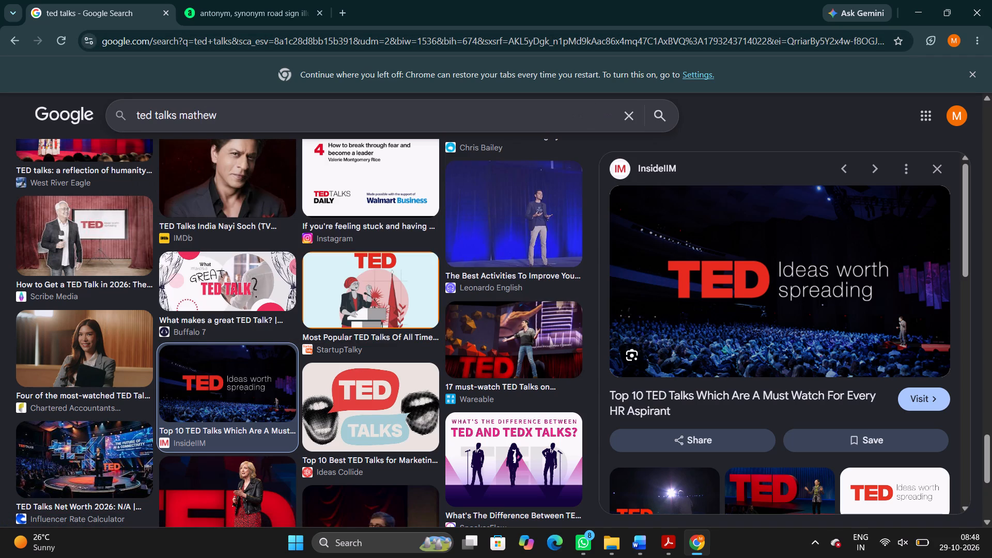
{"action": "key", "text": "space"}
{"action": "type", "text": "walker"}
{"action": "key", "text": "Return"}
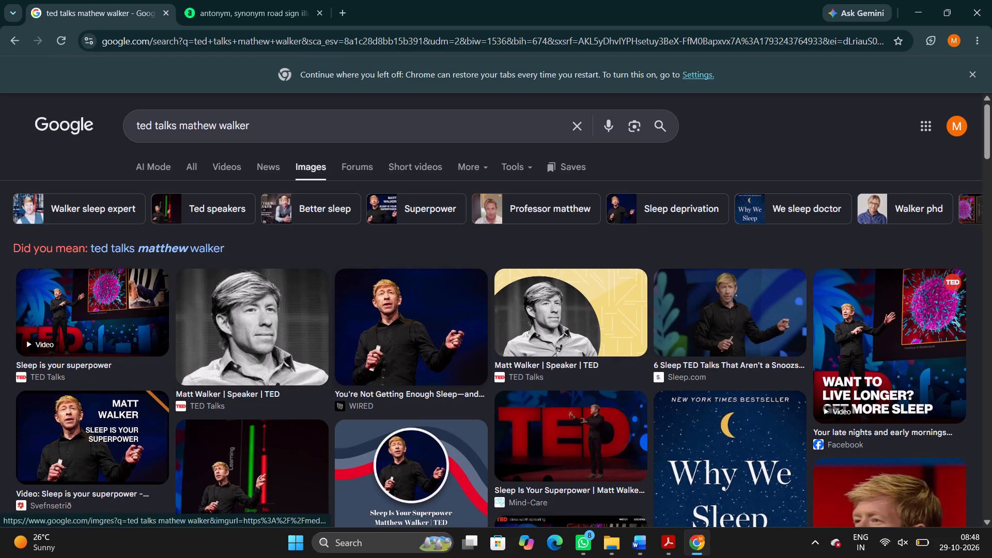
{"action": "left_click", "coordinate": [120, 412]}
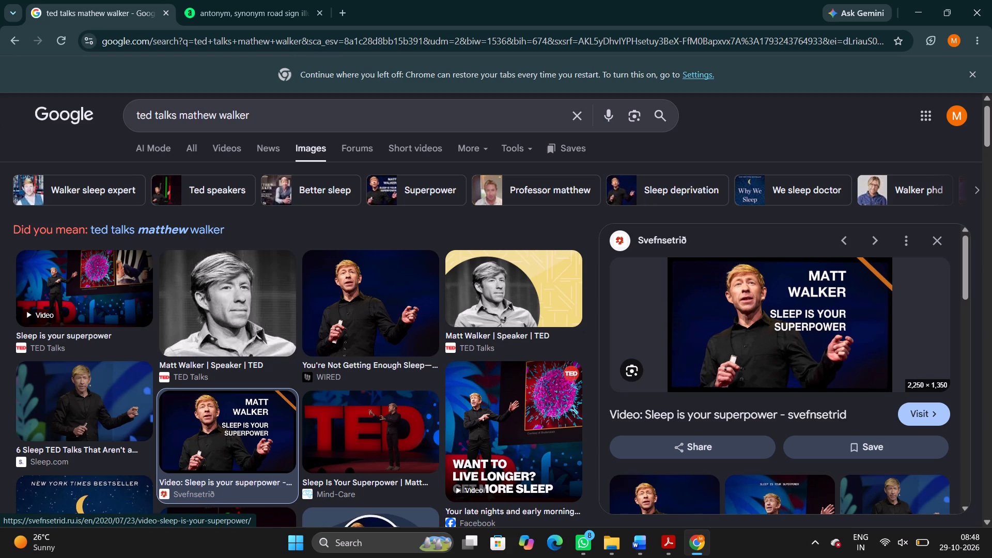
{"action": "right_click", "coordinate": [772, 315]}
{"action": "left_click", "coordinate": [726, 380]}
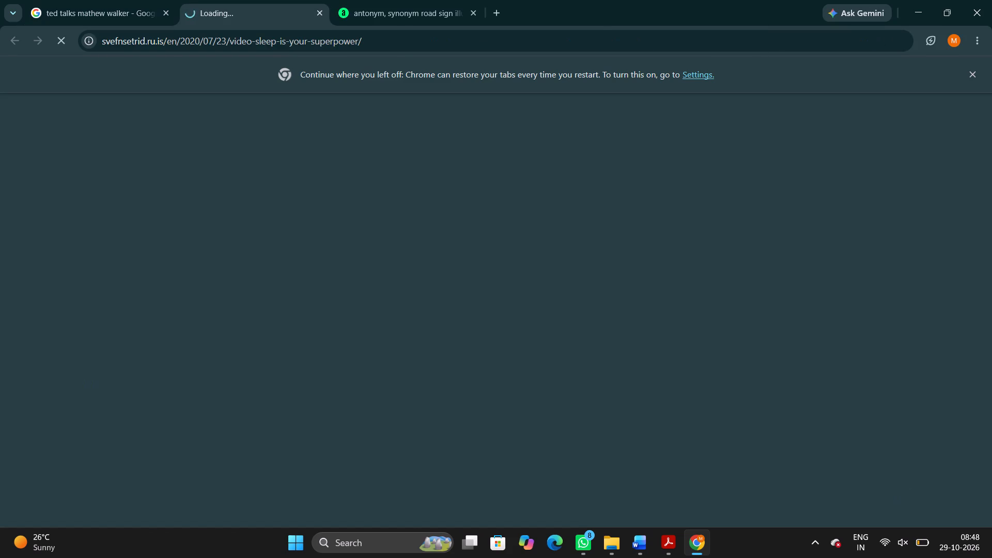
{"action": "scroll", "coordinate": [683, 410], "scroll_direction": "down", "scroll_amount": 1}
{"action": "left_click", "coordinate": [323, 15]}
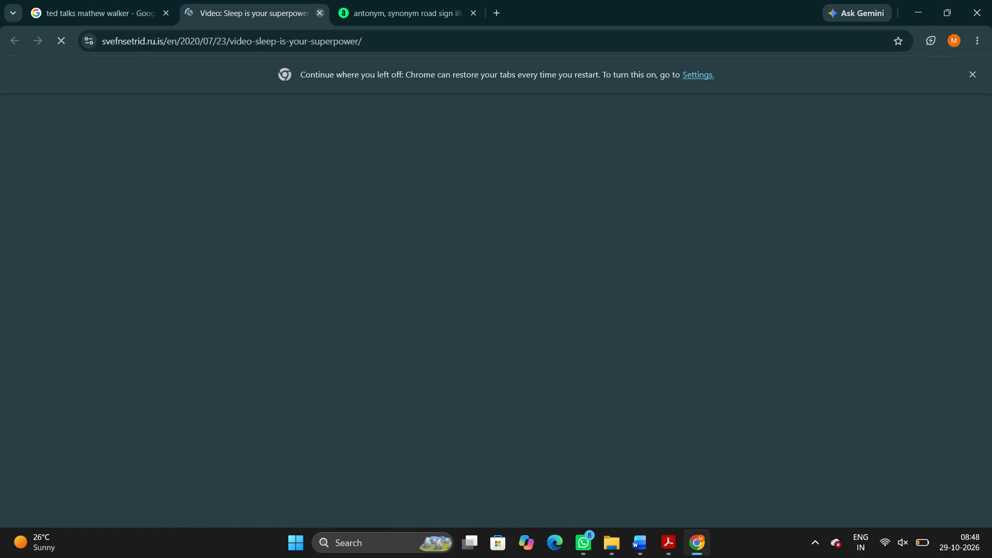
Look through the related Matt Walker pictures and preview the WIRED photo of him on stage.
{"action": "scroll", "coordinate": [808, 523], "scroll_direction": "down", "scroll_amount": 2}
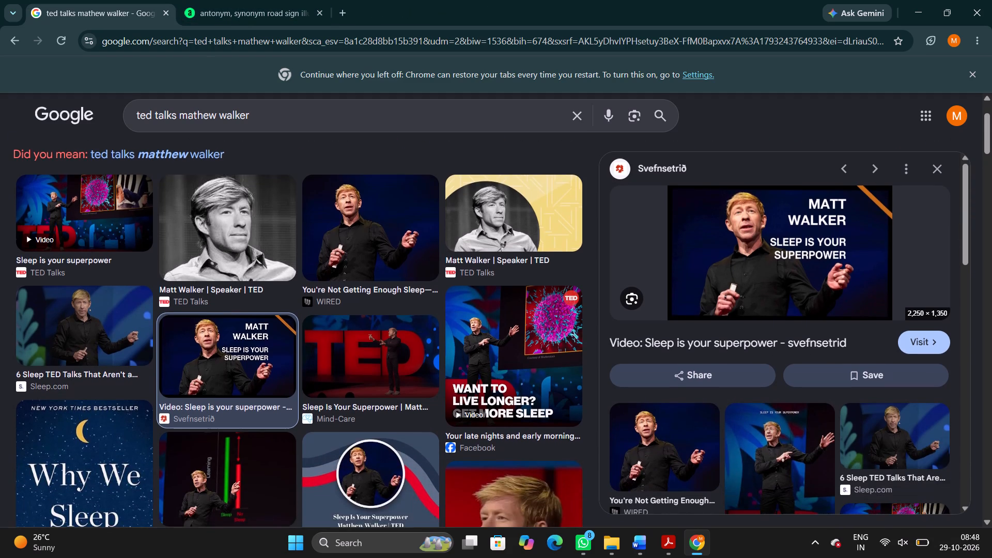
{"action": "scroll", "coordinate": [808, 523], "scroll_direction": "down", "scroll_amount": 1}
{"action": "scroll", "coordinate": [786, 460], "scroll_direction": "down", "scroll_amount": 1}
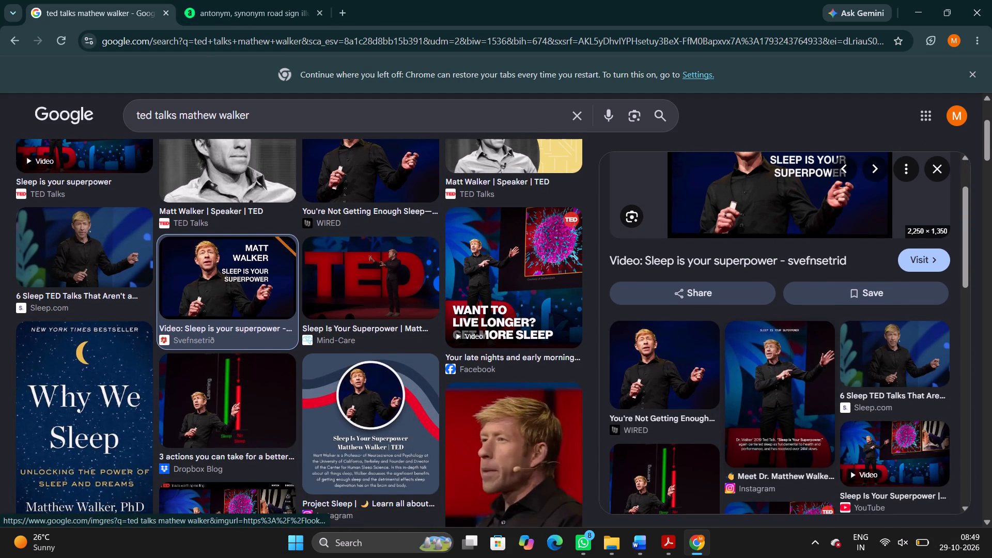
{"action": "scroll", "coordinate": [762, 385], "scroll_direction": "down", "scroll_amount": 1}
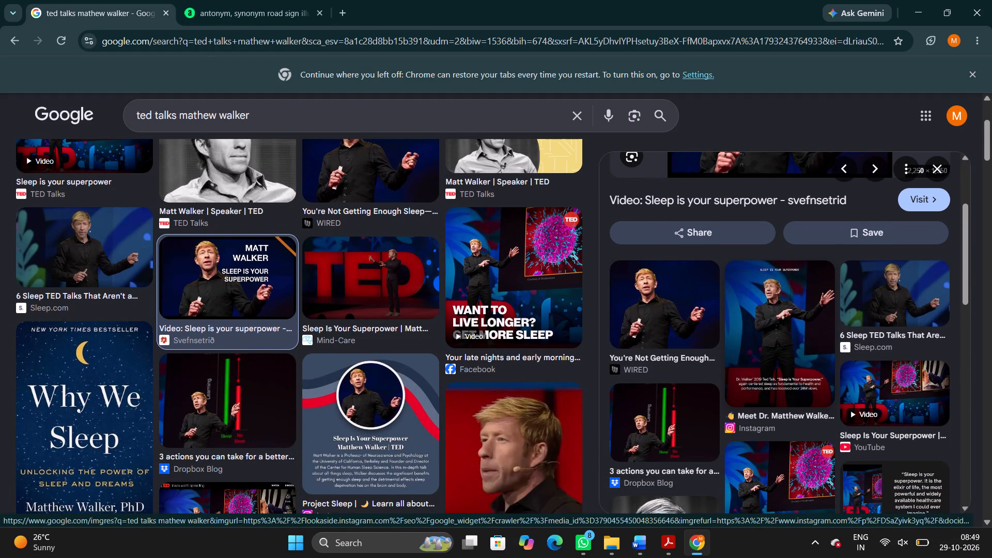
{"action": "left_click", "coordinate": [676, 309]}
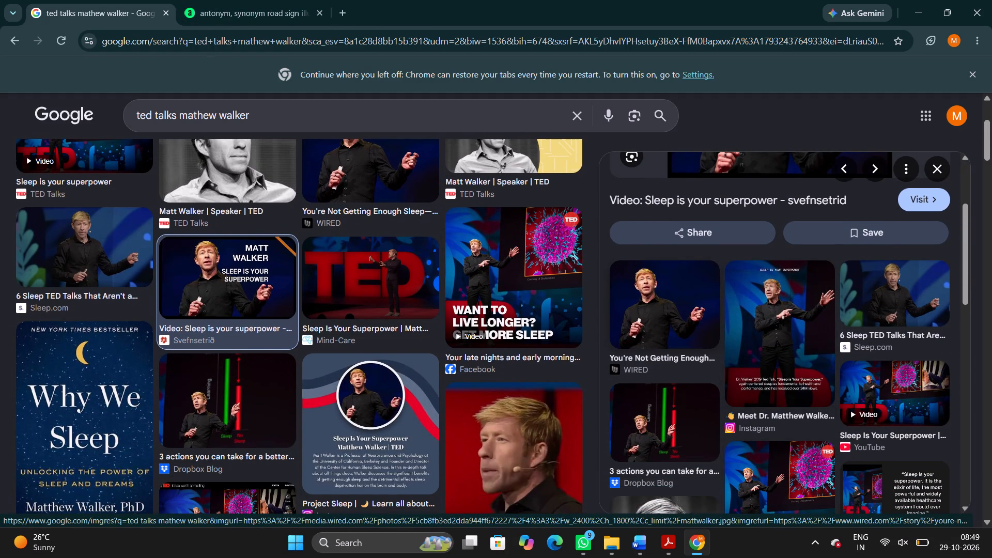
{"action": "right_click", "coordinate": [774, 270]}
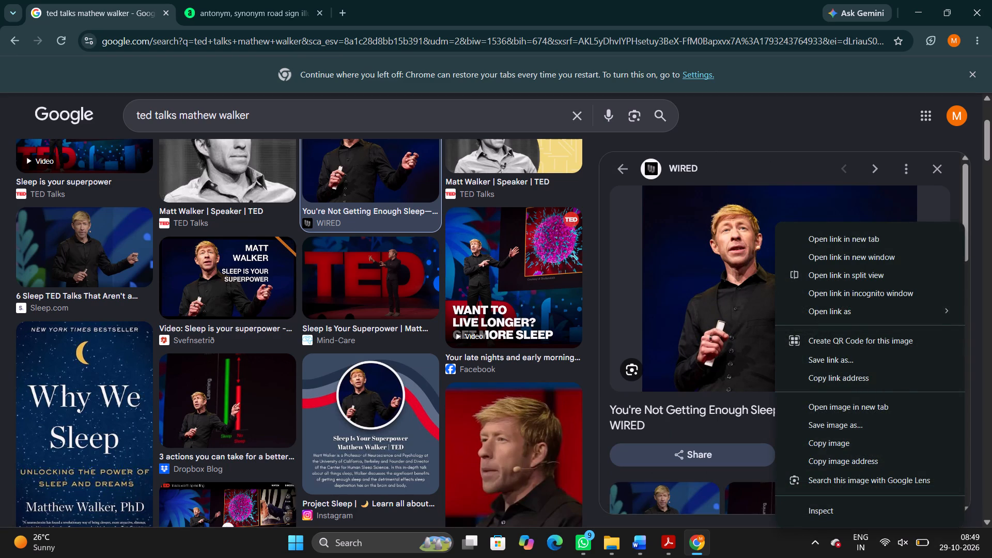
Copy the full preview of the Matt Walker "Sleep is your superpower" picture from the image results.
{"action": "left_click", "coordinate": [235, 266]}
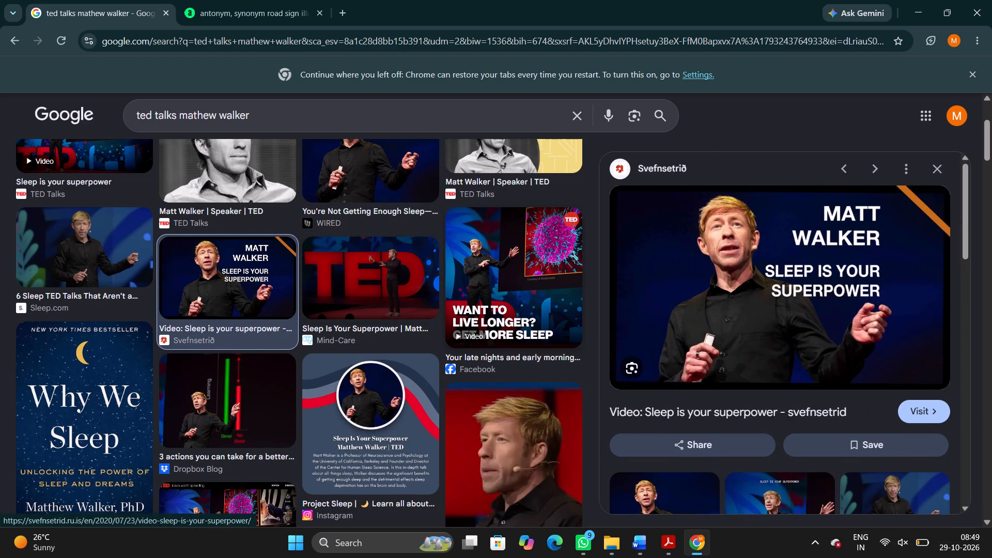
{"action": "right_click", "coordinate": [754, 250]}
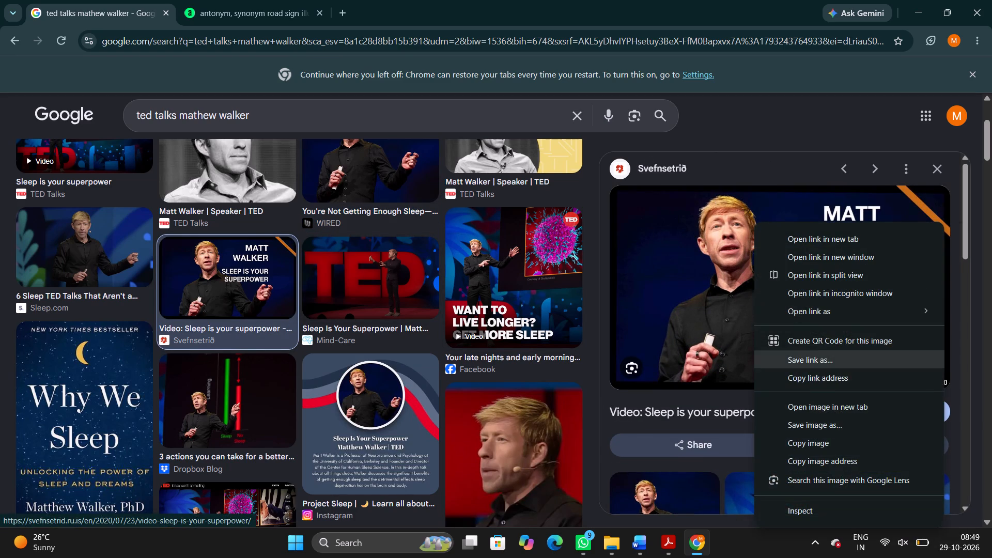
{"action": "left_click", "coordinate": [799, 437]}
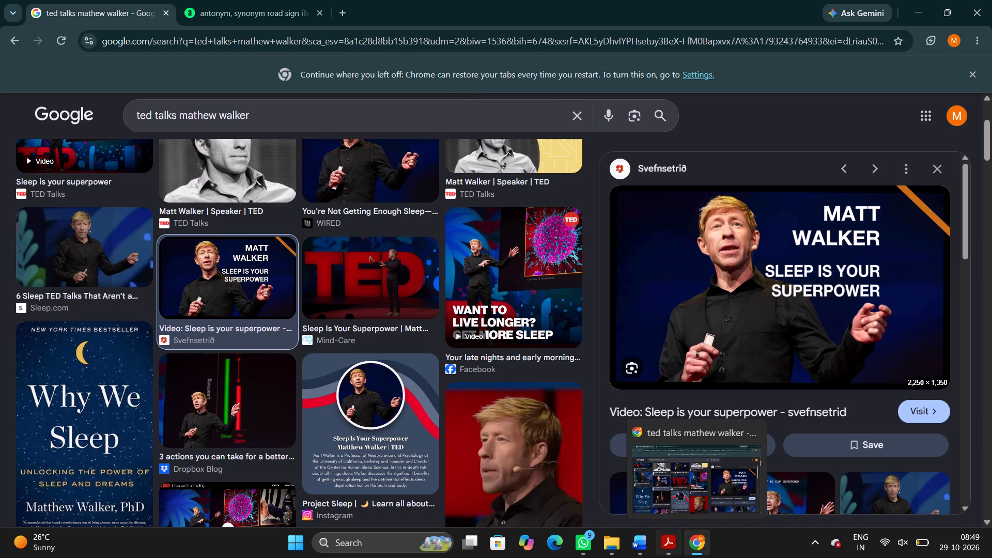
Switch to Word and paste the copied Matt Walker picture on a new line below the TED picture.
{"action": "left_click", "coordinate": [644, 541]}
{"action": "left_click", "coordinate": [407, 396]}
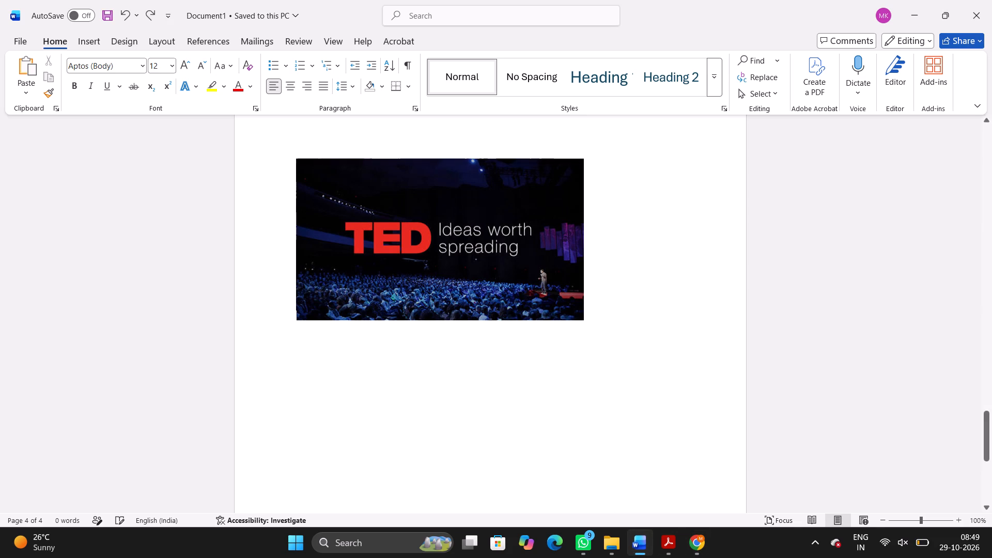
{"action": "left_click", "coordinate": [605, 308]}
{"action": "key", "text": "Return"}
{"action": "key", "text": "ctrl+v"}
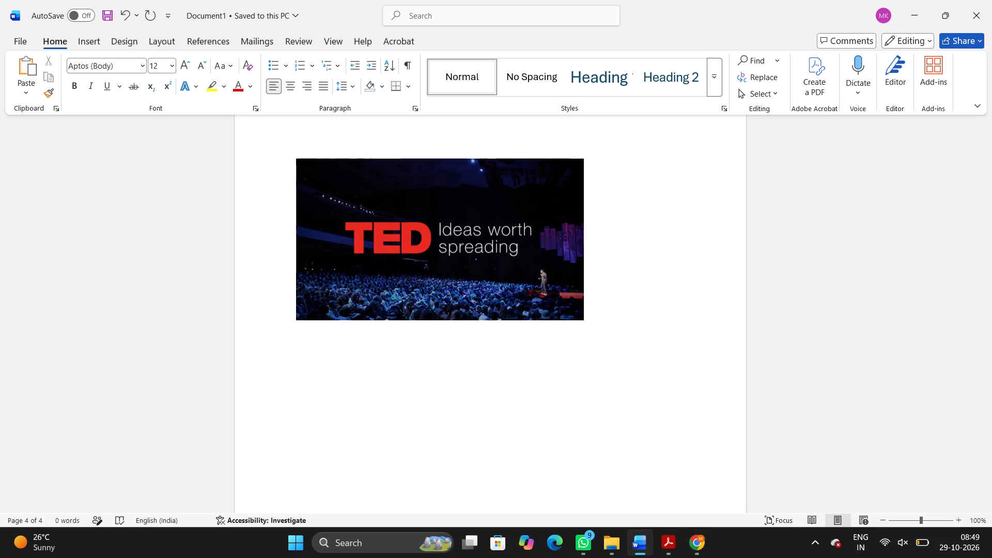
Shrink the Matt Walker picture proportionally until it is slightly narrower than the TED picture above it.
{"action": "left_click", "coordinate": [567, 358]}
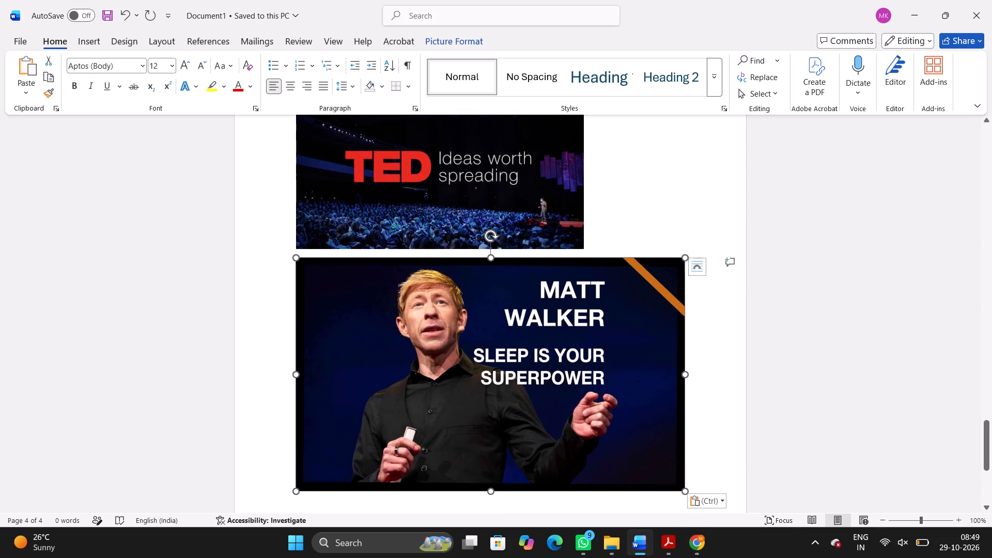
{"action": "left_click_drag", "start_coordinate": [684, 490], "coordinate": [548, 419]}
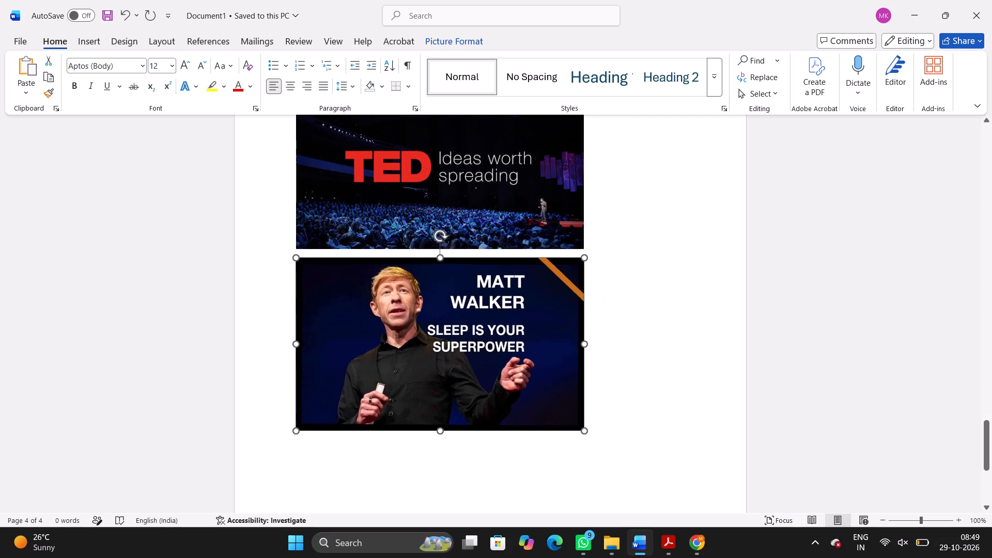
{"action": "left_click_drag", "start_coordinate": [548, 419], "coordinate": [547, 420]}
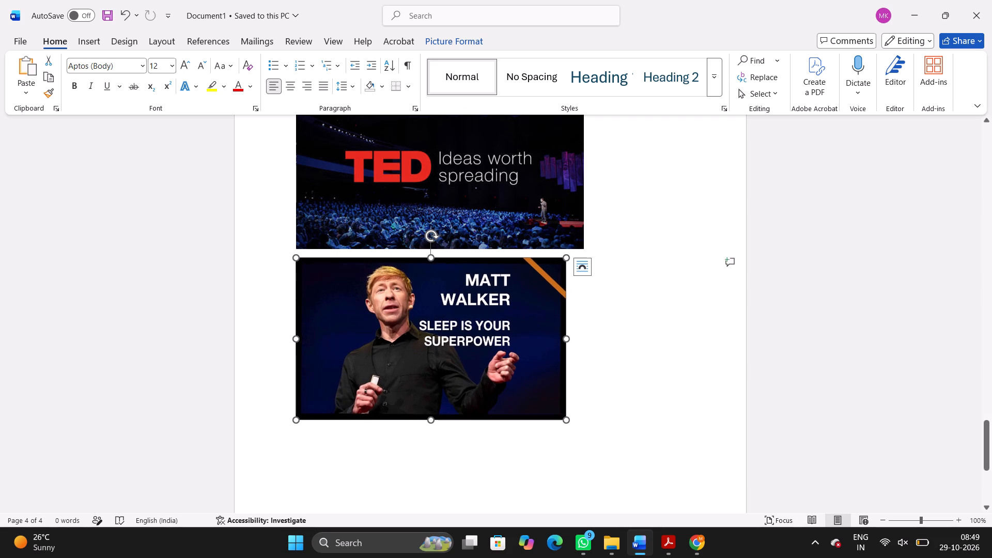
Add a new line after the Matt Walker picture.
{"action": "scroll", "coordinate": [627, 474], "scroll_direction": "down", "scroll_amount": 1}
{"action": "left_click", "coordinate": [541, 375]}
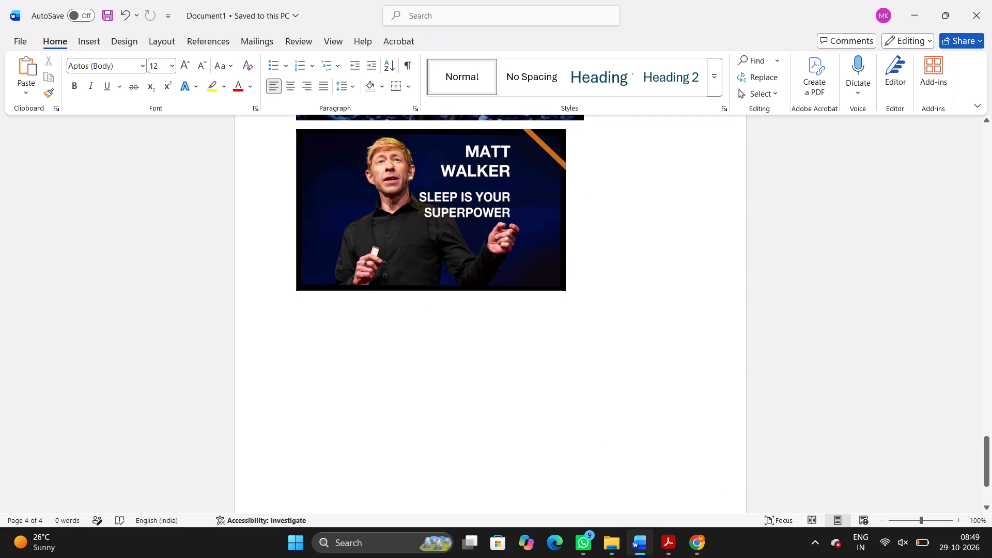
{"action": "left_click", "coordinate": [601, 291]}
{"action": "key", "text": "Return"}
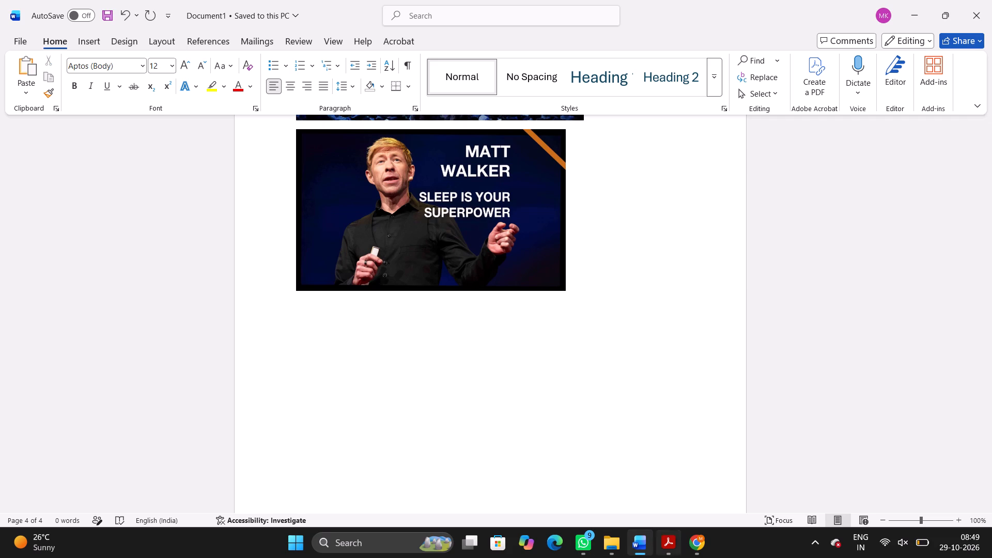
Switch to englab-1.pdf in Acrobat and copy the "Basic Book Review Format" picture from page 6.
{"action": "left_click", "coordinate": [671, 546]}
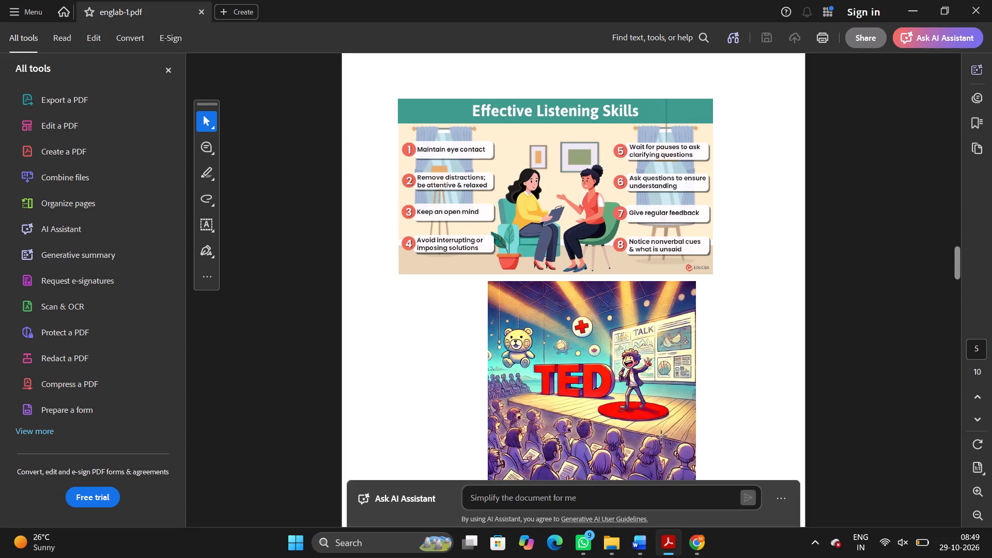
{"action": "scroll", "coordinate": [647, 331], "scroll_direction": "down", "scroll_amount": 4}
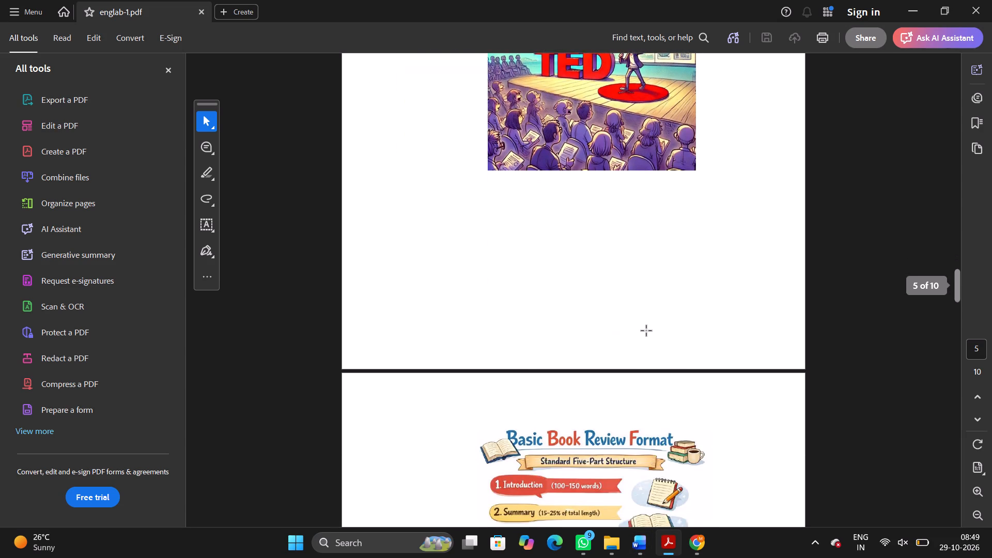
{"action": "scroll", "coordinate": [647, 331], "scroll_direction": "down", "scroll_amount": 3}
{"action": "left_click", "coordinate": [580, 291]}
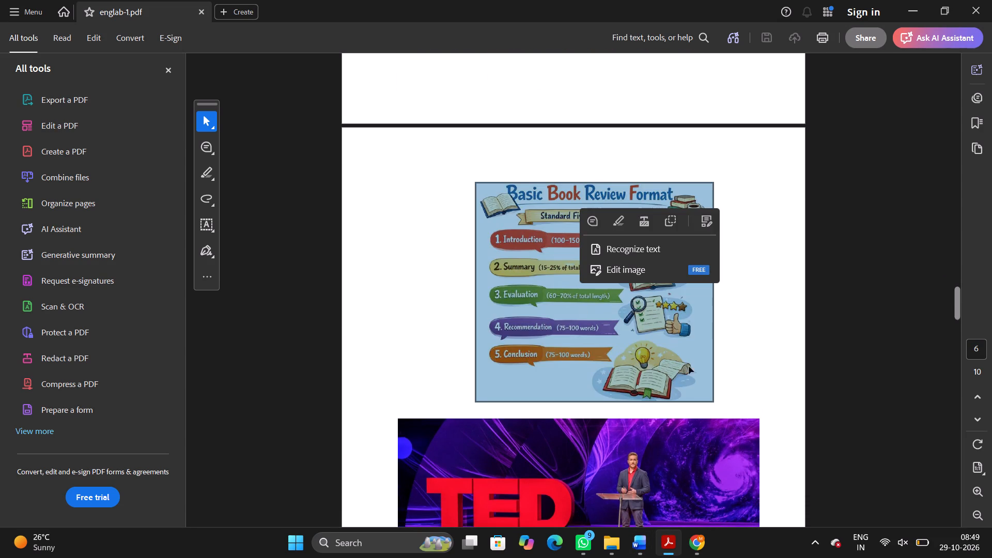
{"action": "left_click", "coordinate": [772, 377]}
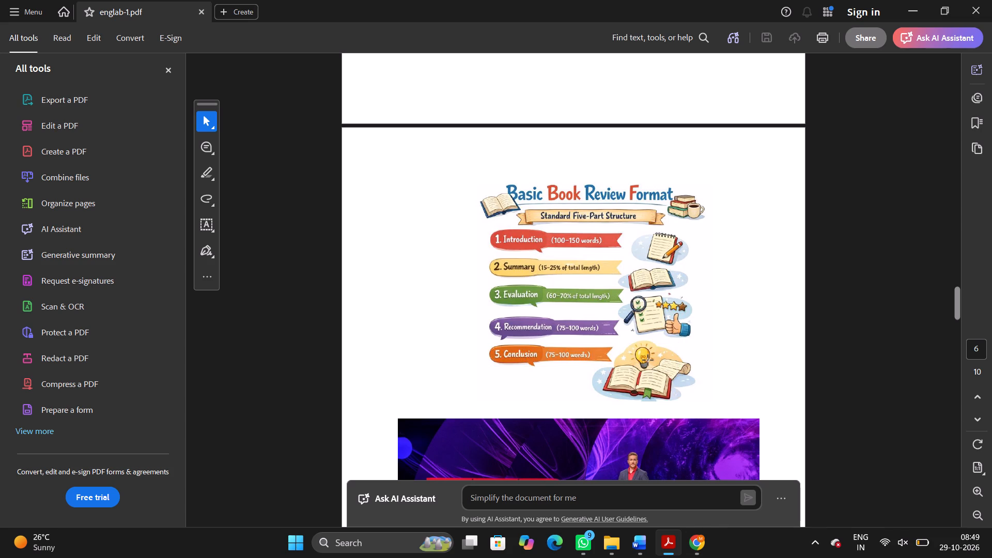
{"action": "left_click", "coordinate": [644, 315]}
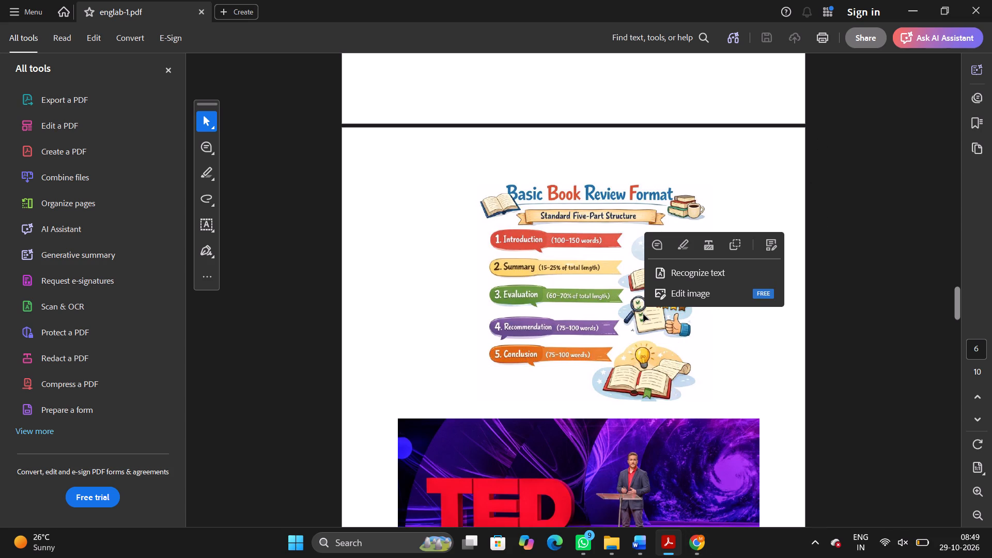
{"action": "key", "text": "ctrl+c"}
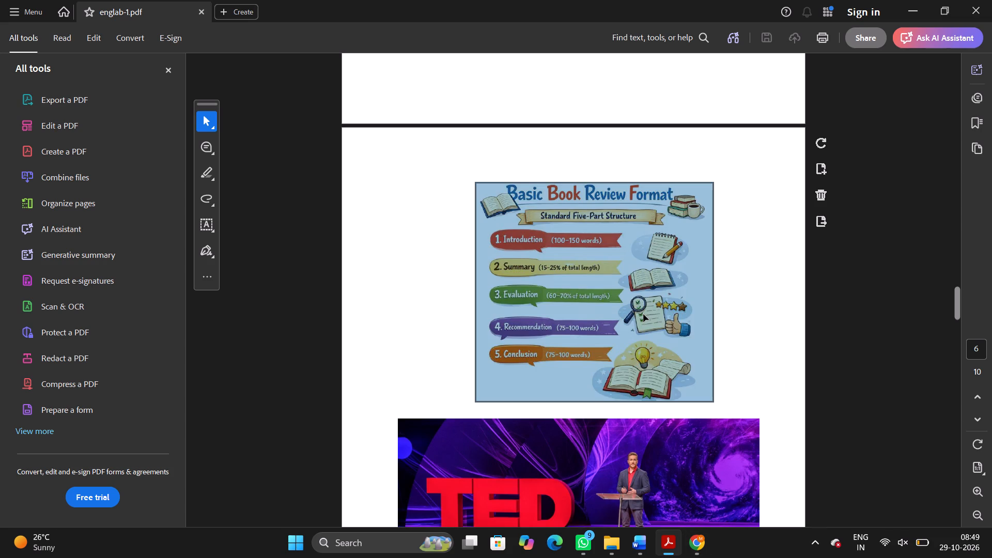
Switch to the Word document and paste the copied "Basic Book Review Format" picture below the Matt Walker picture.
{"action": "left_click", "coordinate": [699, 537]}
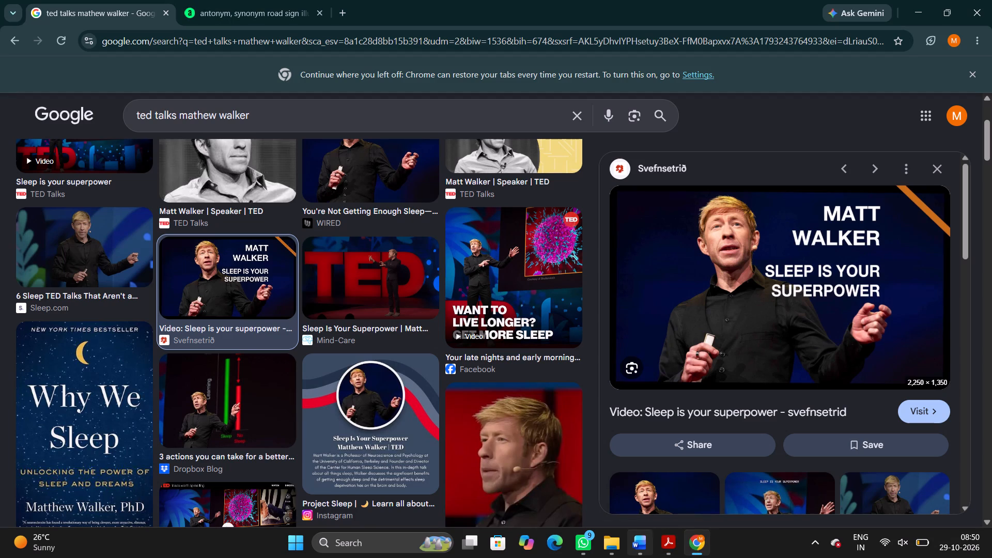
{"action": "left_click", "coordinate": [643, 545]}
{"action": "key", "text": "ctrl+v"}
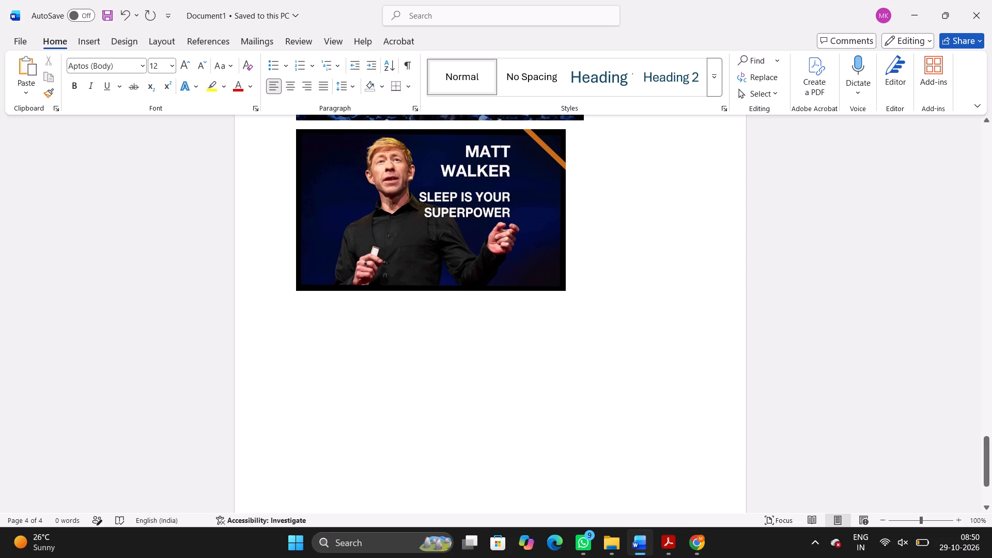
Resize the "Basic Book Review Format" picture proportionally to fit beneath the Matt Walker picture, slightly narrower than it.
{"action": "left_click", "coordinate": [431, 380]}
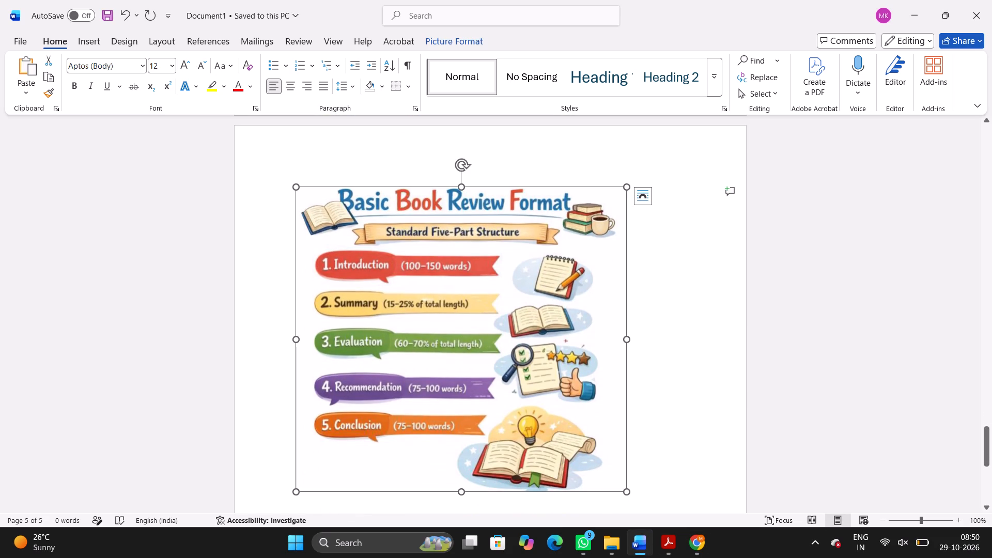
{"action": "left_click_drag", "start_coordinate": [626, 491], "coordinate": [521, 388]}
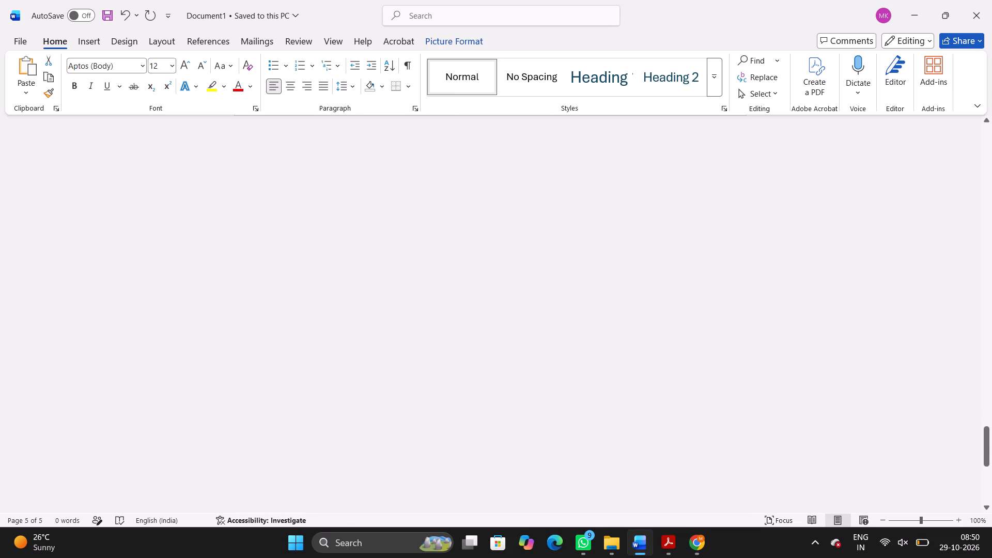
{"action": "scroll", "coordinate": [521, 388], "scroll_direction": "up", "scroll_amount": 1}
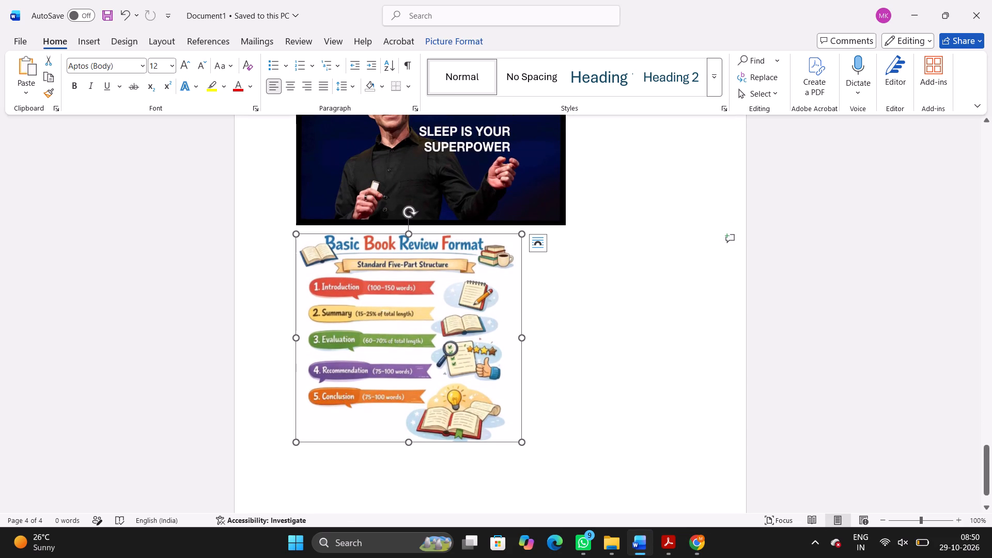
{"action": "left_click", "coordinate": [600, 331]}
{"action": "left_click", "coordinate": [466, 367]}
{"action": "left_click_drag", "start_coordinate": [523, 445], "coordinate": [539, 464]}
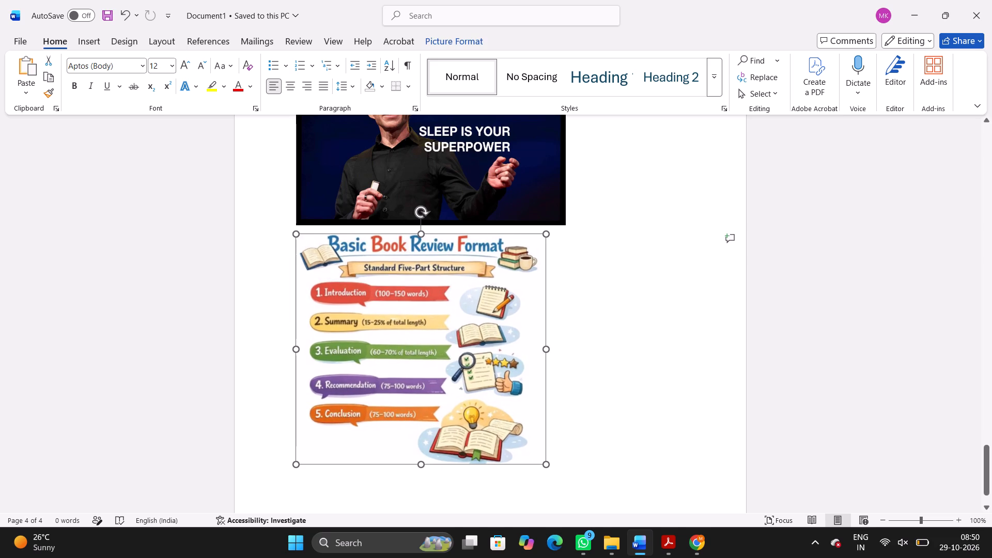
Add two new lines after the "Basic Book Review Format" picture to continue on a new page.
{"action": "left_click", "coordinate": [583, 453]}
{"action": "scroll", "coordinate": [583, 453], "scroll_direction": "down", "scroll_amount": 4}
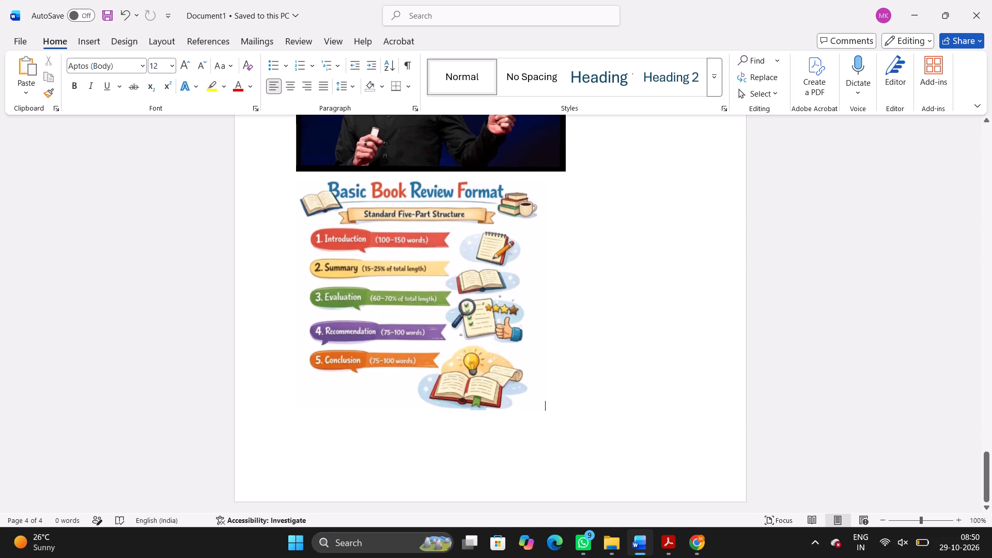
{"action": "scroll", "coordinate": [583, 453], "scroll_direction": "down", "scroll_amount": 3}
{"action": "key", "text": "Return"}
{"action": "key", "text": "Return"}
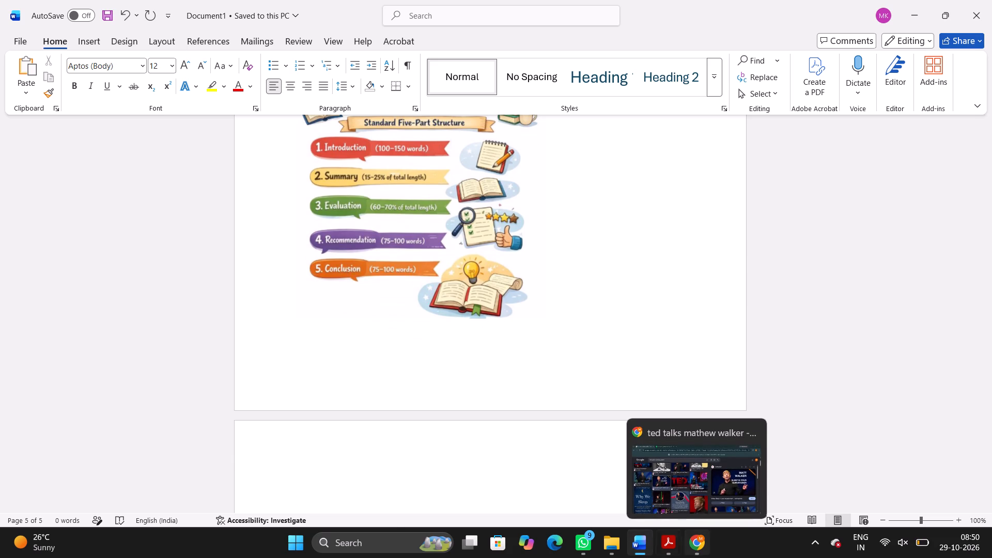
Switch to englab-1.pdf in Acrobat and look through pages 6 to 10 for the remaining picture topics.
{"action": "left_click", "coordinate": [668, 542]}
{"action": "scroll", "coordinate": [680, 447], "scroll_direction": "down", "scroll_amount": 4}
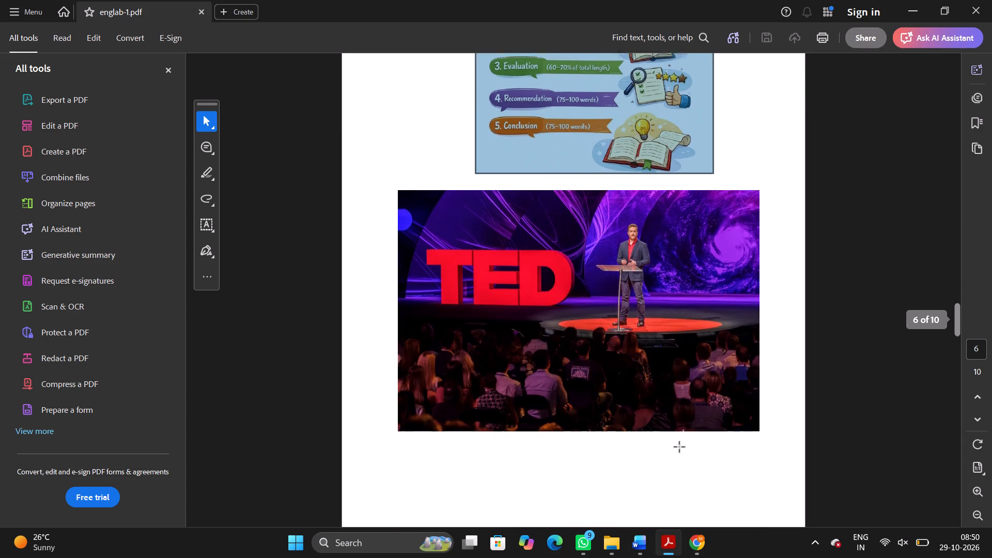
{"action": "scroll", "coordinate": [680, 447], "scroll_direction": "down", "scroll_amount": 2}
{"action": "scroll", "coordinate": [680, 447], "scroll_direction": "up", "scroll_amount": 1}
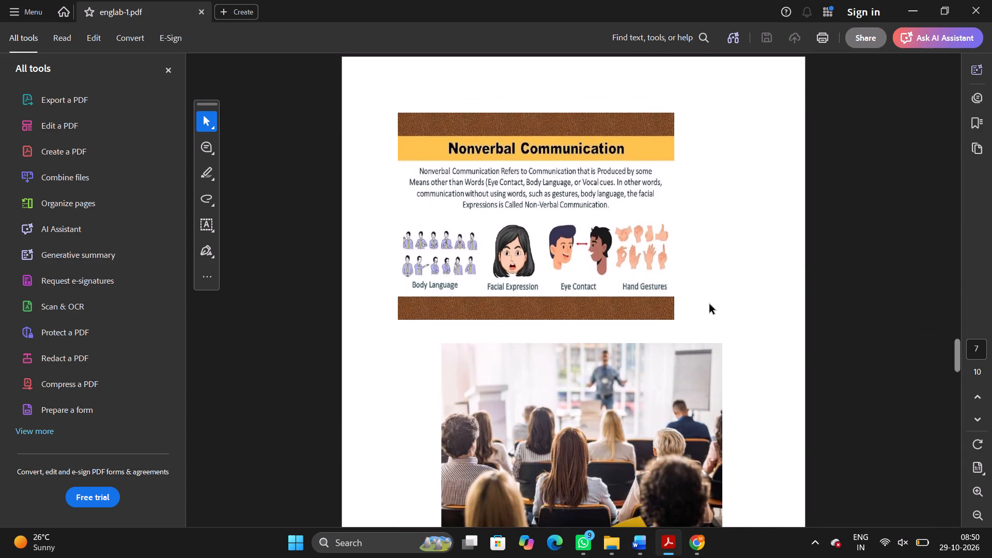
{"action": "left_click", "coordinate": [710, 303]}
{"action": "scroll", "coordinate": [710, 303], "scroll_direction": "down", "scroll_amount": 5}
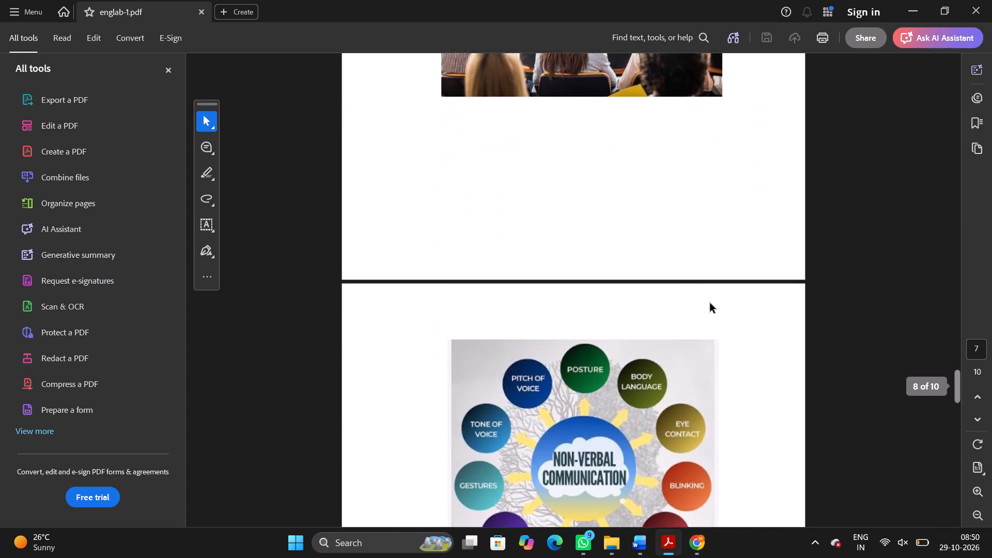
{"action": "scroll", "coordinate": [710, 303], "scroll_direction": "down", "scroll_amount": 4}
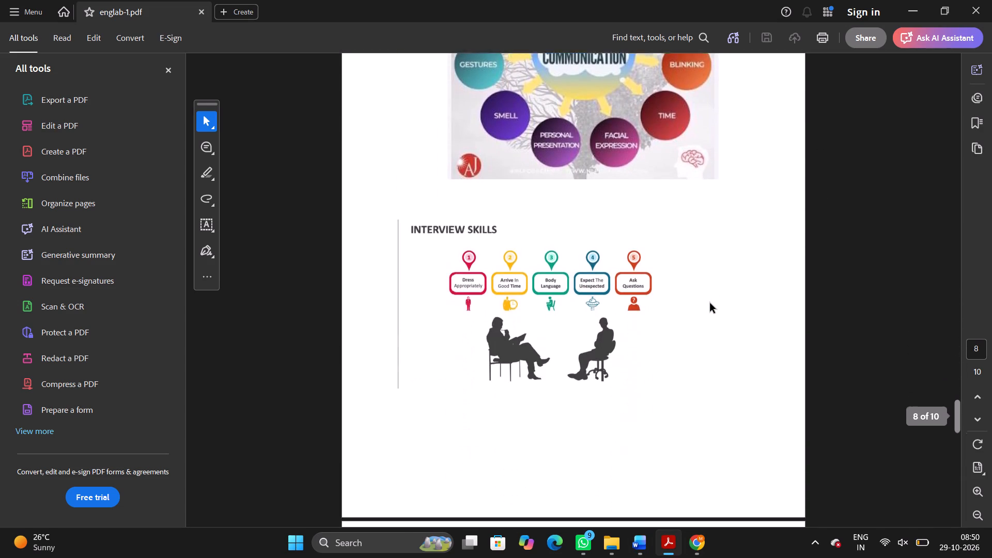
{"action": "scroll", "coordinate": [710, 303], "scroll_direction": "down", "scroll_amount": 2}
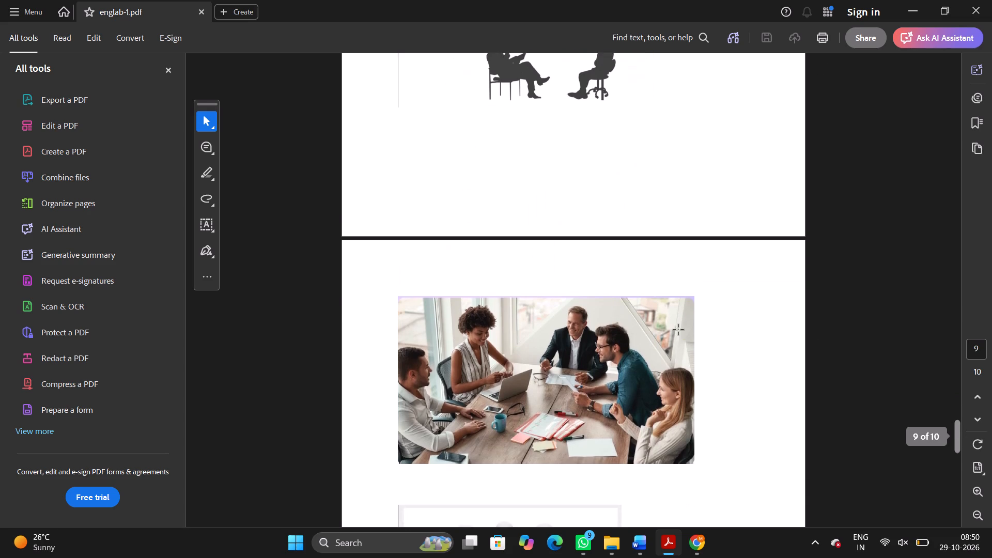
{"action": "scroll", "coordinate": [679, 330], "scroll_direction": "down", "scroll_amount": 3}
{"action": "scroll", "coordinate": [679, 330], "scroll_direction": "up", "scroll_amount": 1}
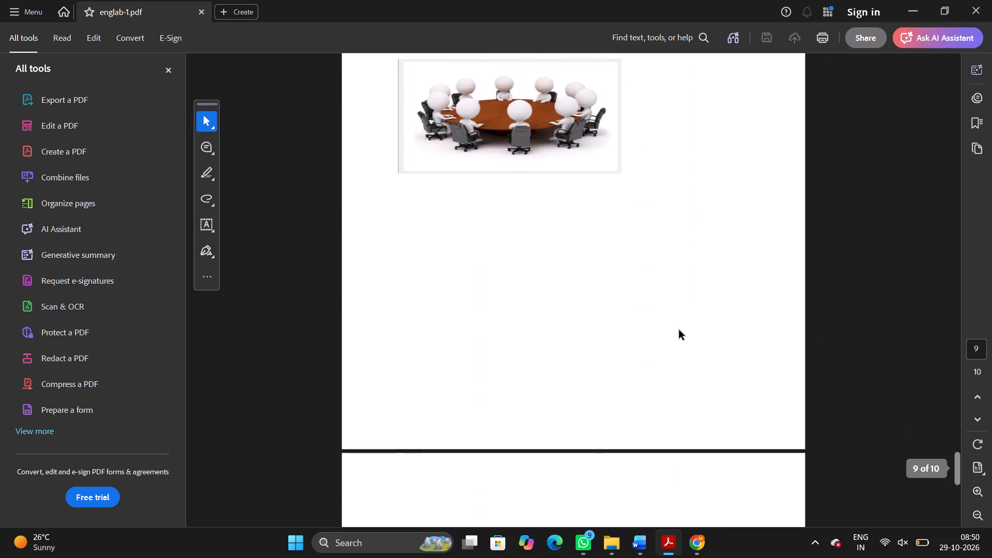
{"action": "scroll", "coordinate": [679, 330], "scroll_direction": "down", "scroll_amount": 8}
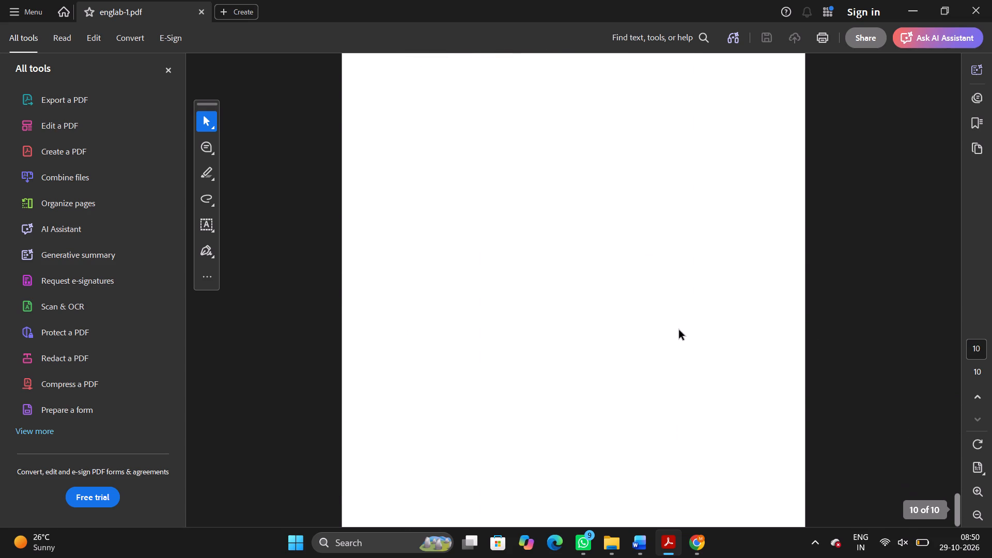
Switch to Chrome and search Google Images for "non verbal communication".
{"action": "left_click", "coordinate": [699, 545]}
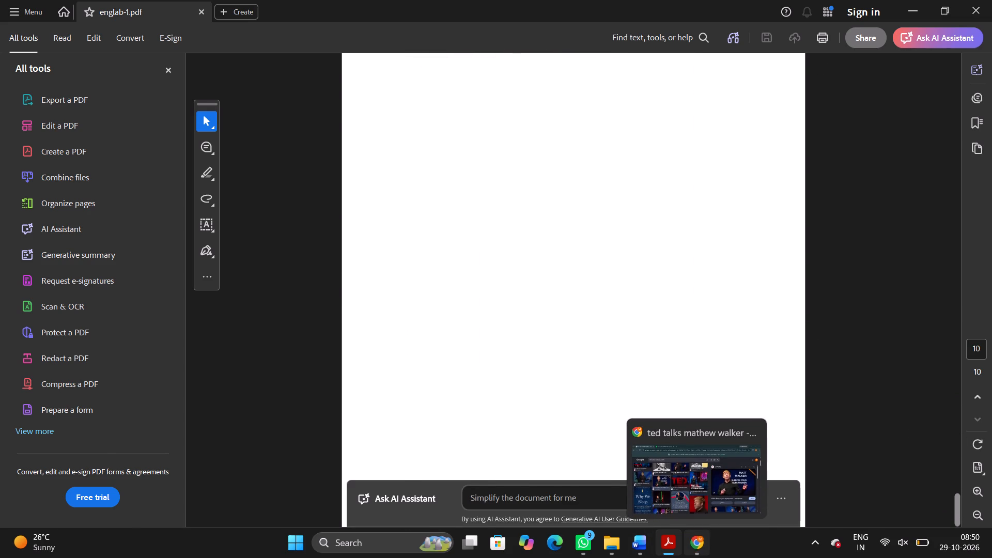
{"action": "left_click_drag", "start_coordinate": [316, 121], "coordinate": [152, 113]}
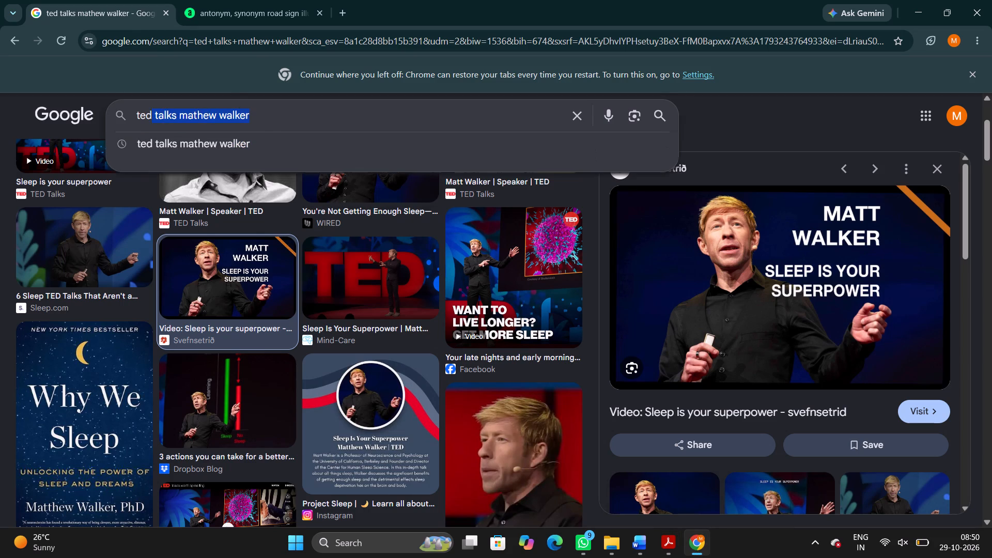
{"action": "key", "text": "BackSpace"}
{"action": "key", "text": "BackSpace"}
{"action": "key", "text": "BackSpace"}
{"action": "key", "text": "BackSpace"}
{"action": "type", "text": "non verbal"}
{"action": "key", "text": "space"}
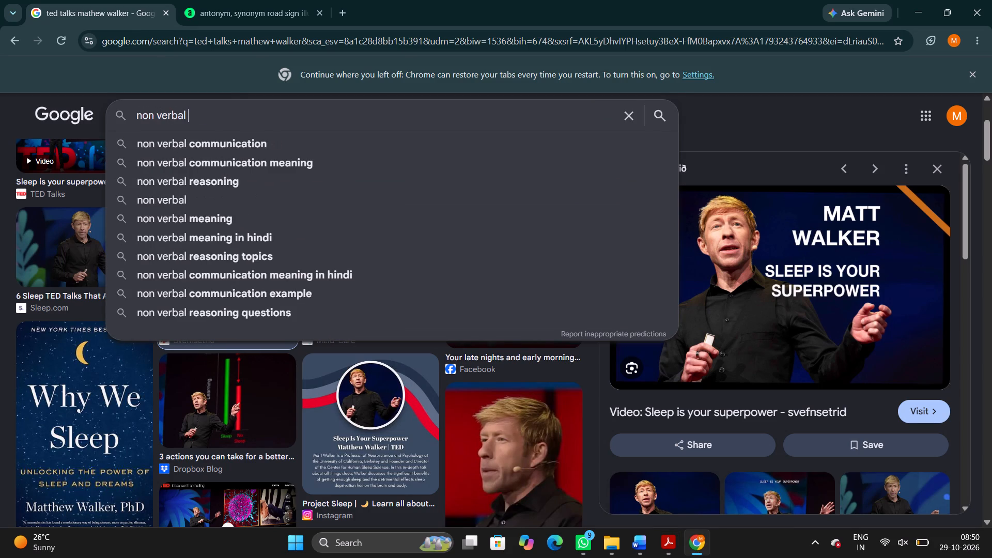
{"action": "left_click", "coordinate": [209, 140]}
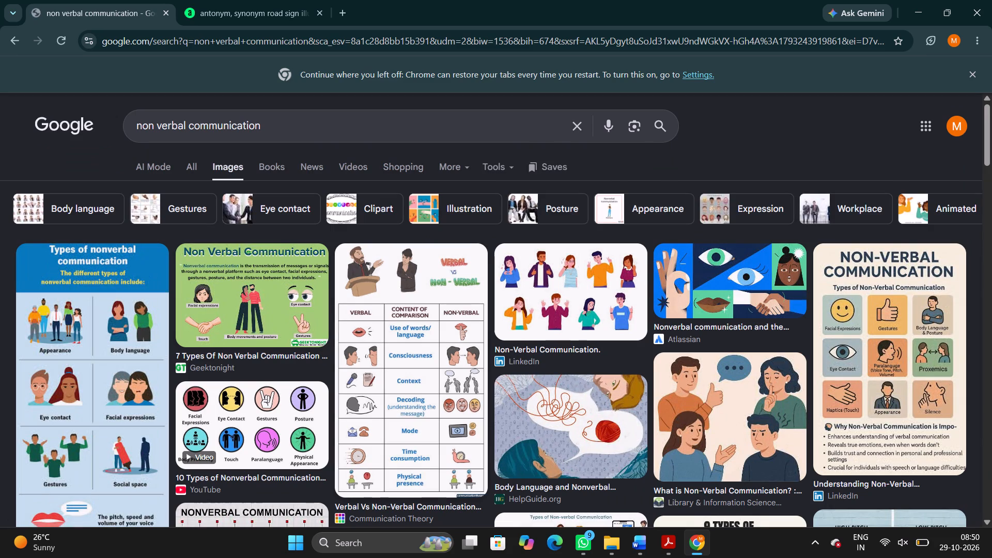
Browse the image results and copy the "10 Types of Nonverbal Communication" picture from the YouTube result.
{"action": "scroll", "coordinate": [593, 363], "scroll_direction": "down", "scroll_amount": 1}
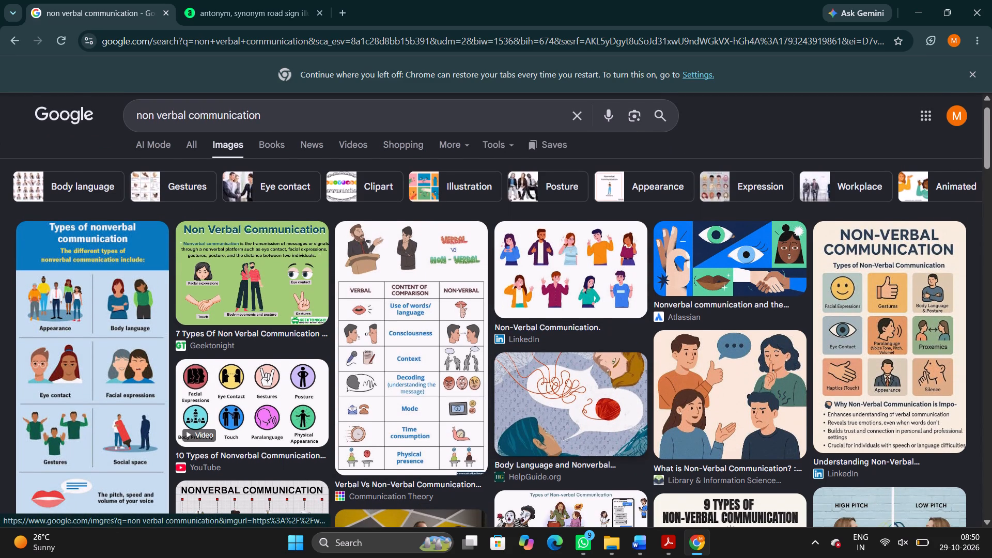
{"action": "scroll", "coordinate": [593, 363], "scroll_direction": "down", "scroll_amount": 4}
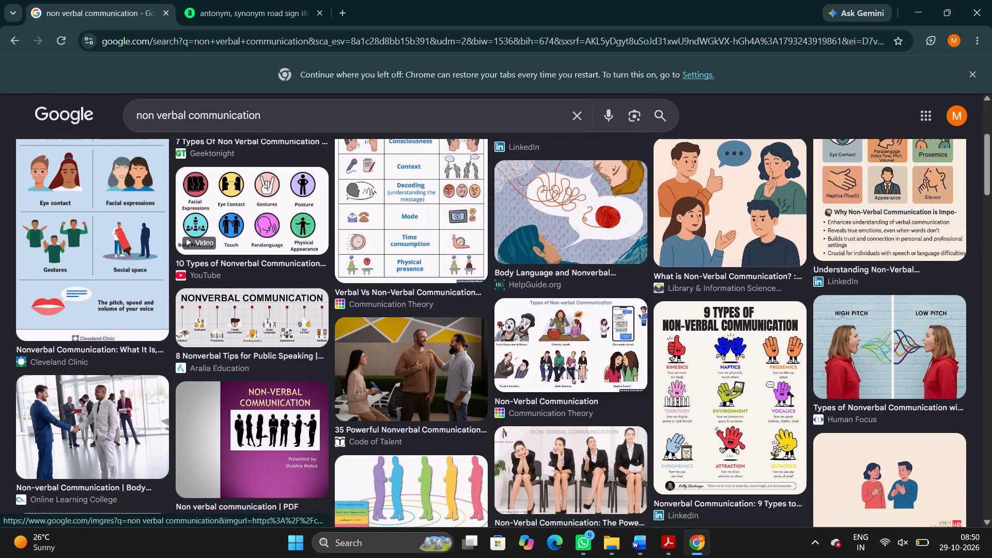
{"action": "scroll", "coordinate": [593, 363], "scroll_direction": "down", "scroll_amount": 3}
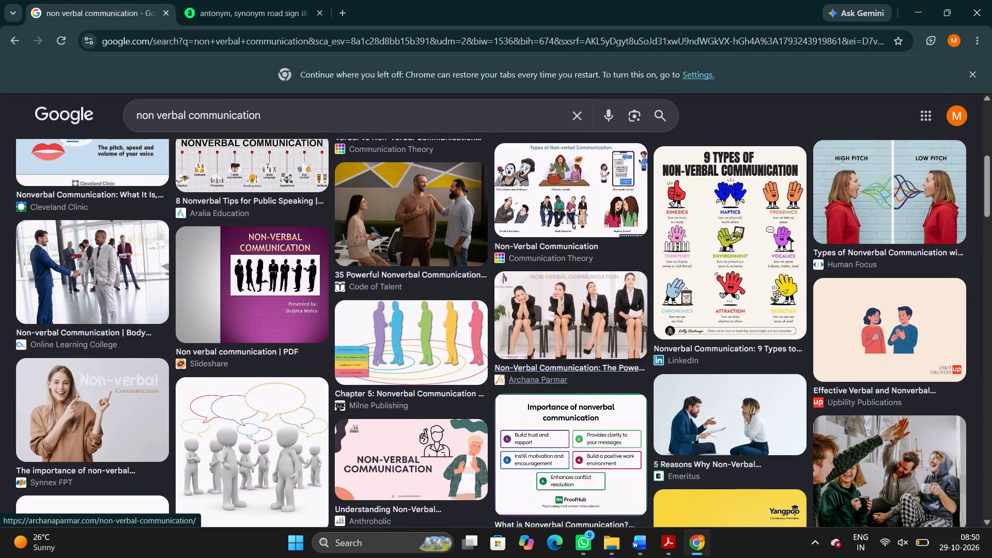
{"action": "scroll", "coordinate": [593, 363], "scroll_direction": "down", "scroll_amount": 2}
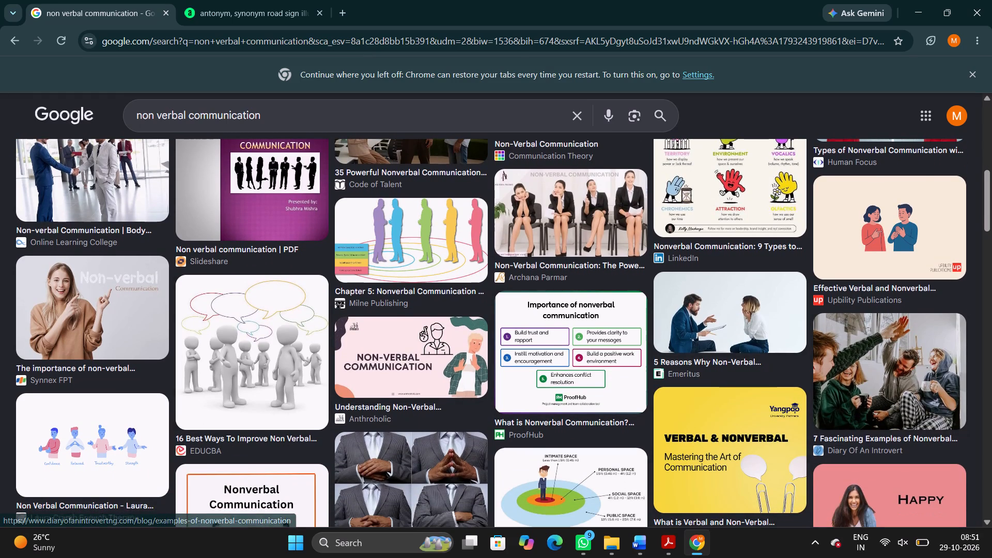
{"action": "scroll", "coordinate": [769, 370], "scroll_direction": "up", "scroll_amount": 4}
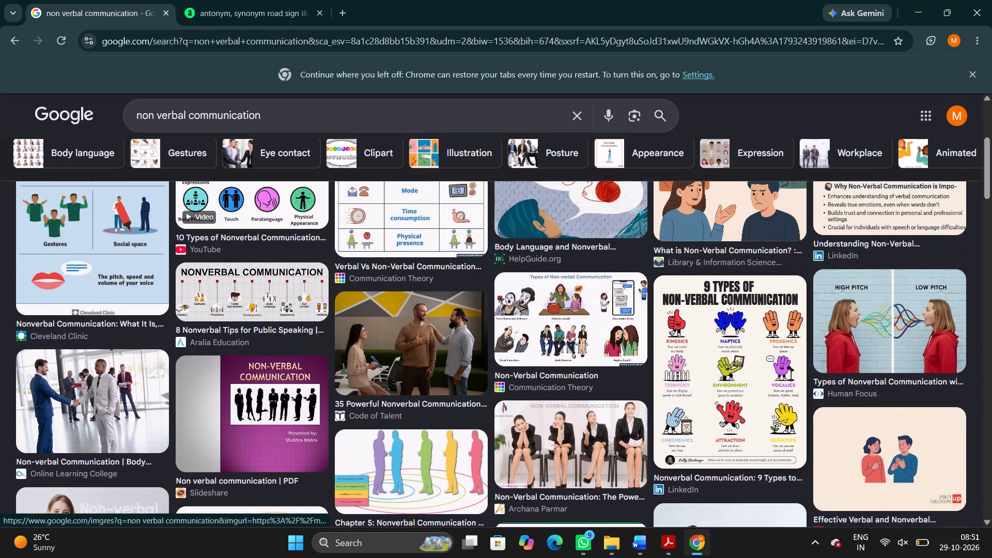
{"action": "scroll", "coordinate": [769, 370], "scroll_direction": "up", "scroll_amount": 2}
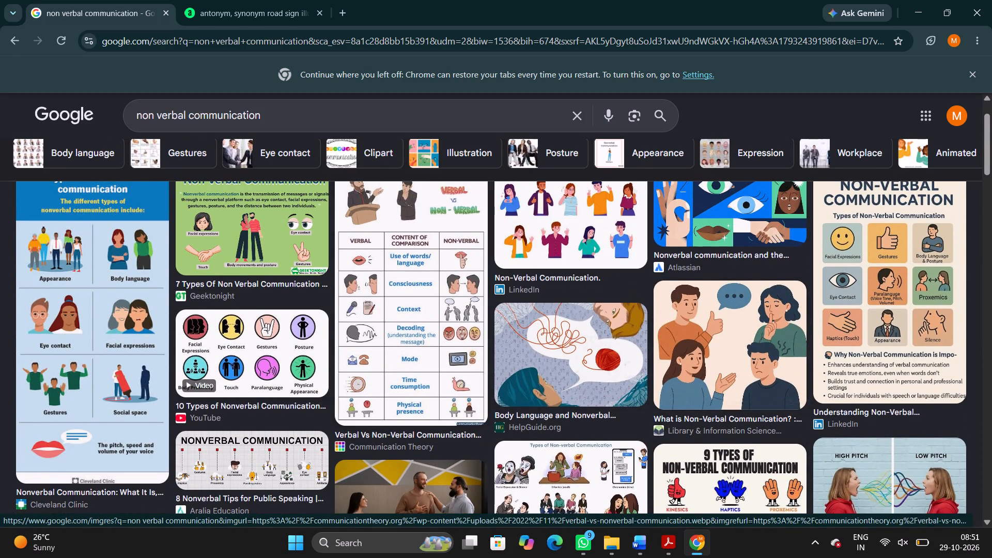
{"action": "left_click", "coordinate": [274, 351]}
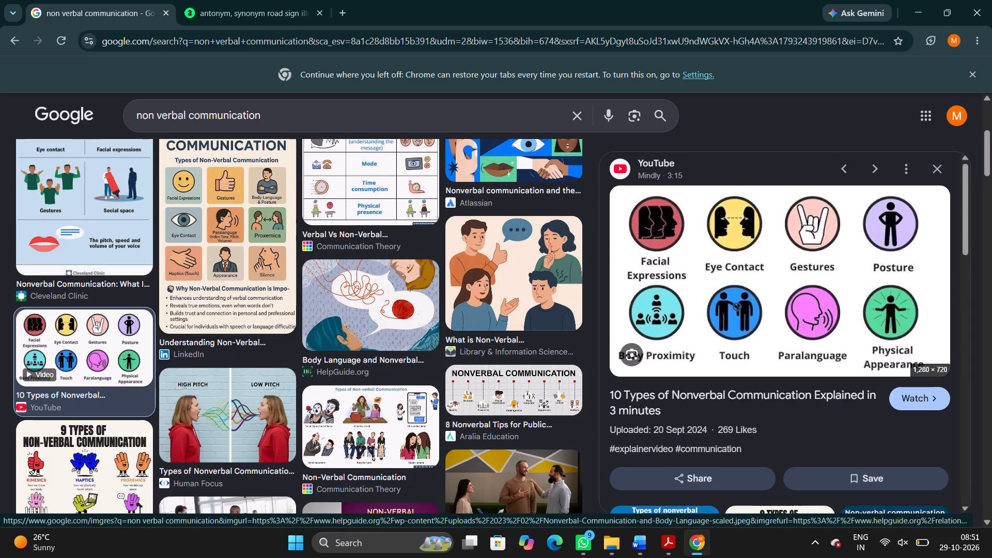
{"action": "right_click", "coordinate": [808, 302]}
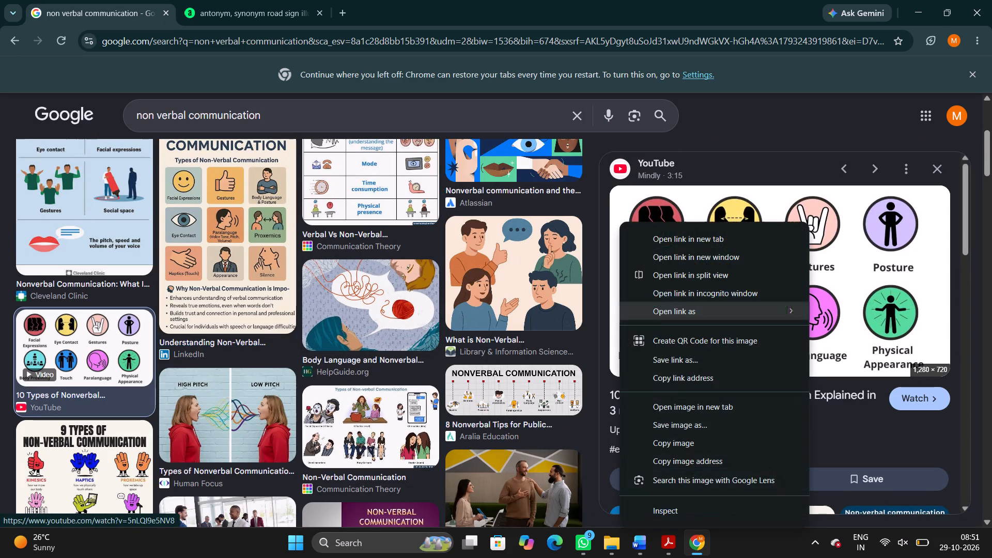
{"action": "left_click", "coordinate": [717, 447]}
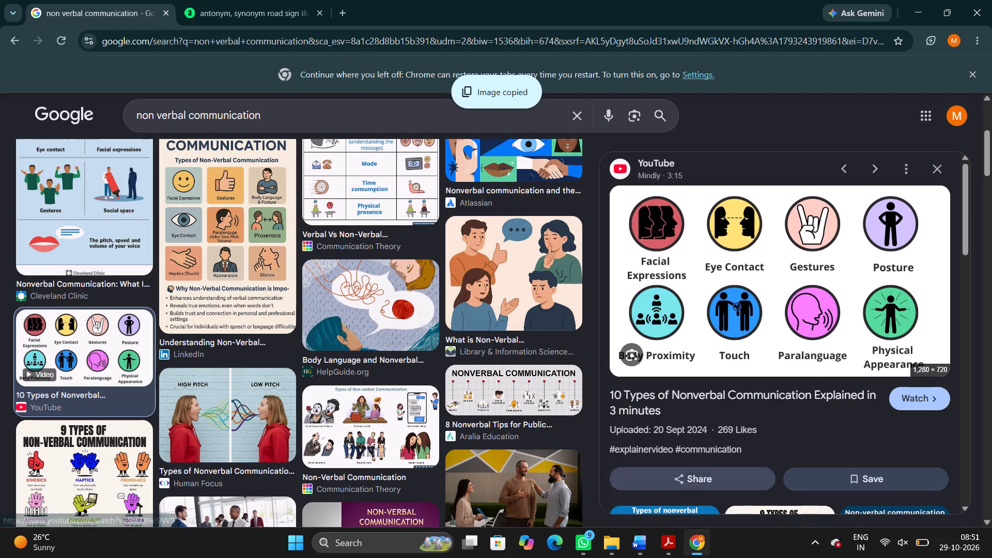
Switch to the Word document and paste the copied nonverbal communication picture on page 5.
{"action": "left_click", "coordinate": [687, 545]}
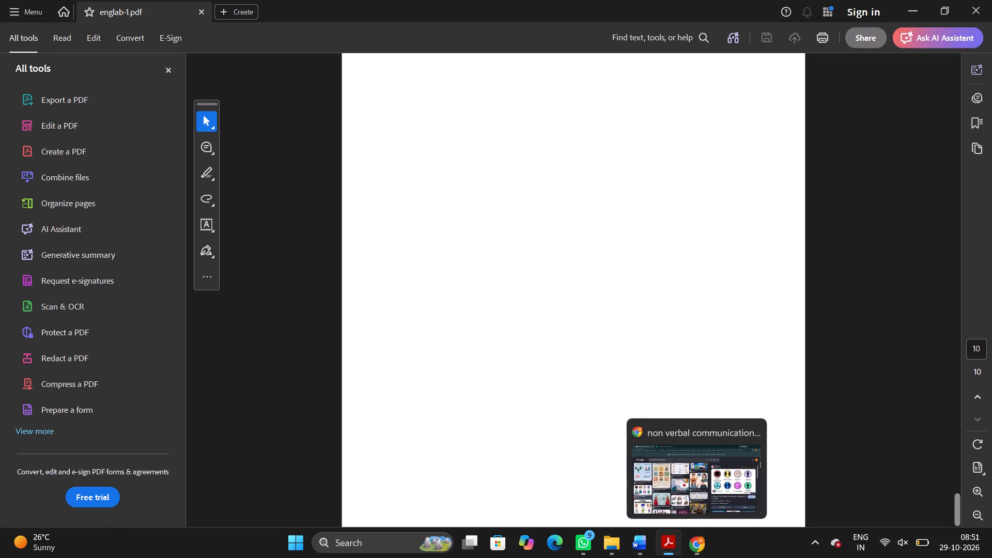
{"action": "scroll", "coordinate": [504, 235], "scroll_direction": "up", "scroll_amount": 1}
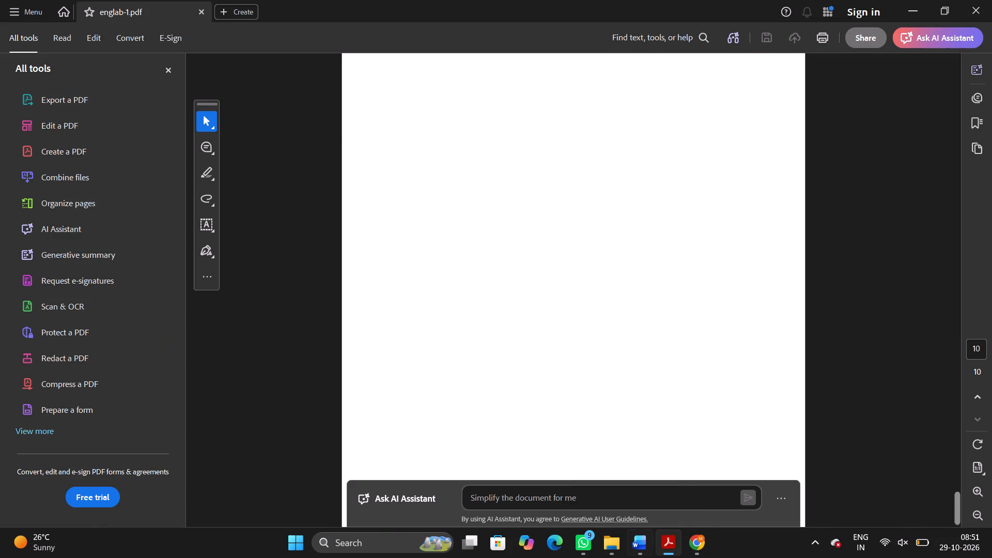
{"action": "left_click", "coordinate": [630, 550]}
{"action": "scroll", "coordinate": [424, 438], "scroll_direction": "down", "scroll_amount": 1}
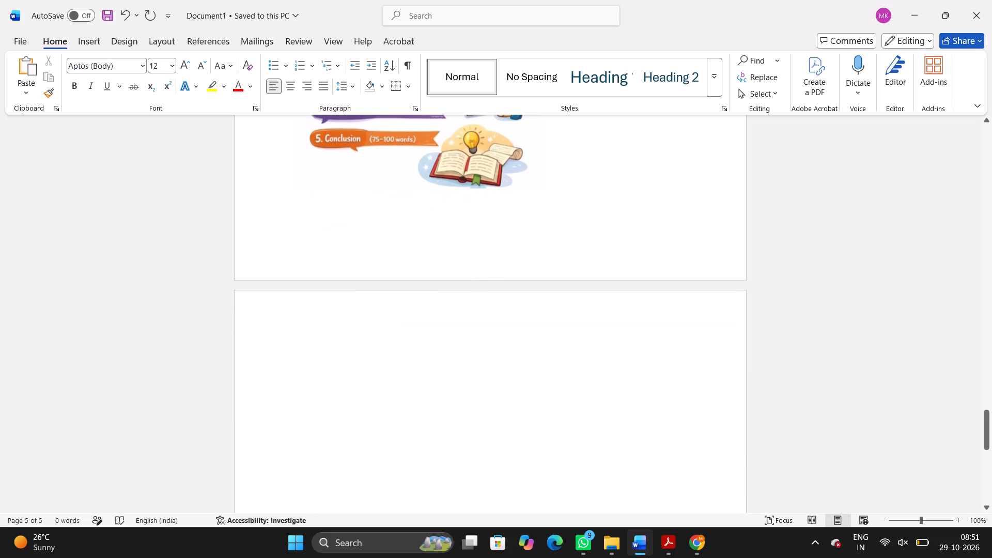
{"action": "key", "text": "ctrl+v"}
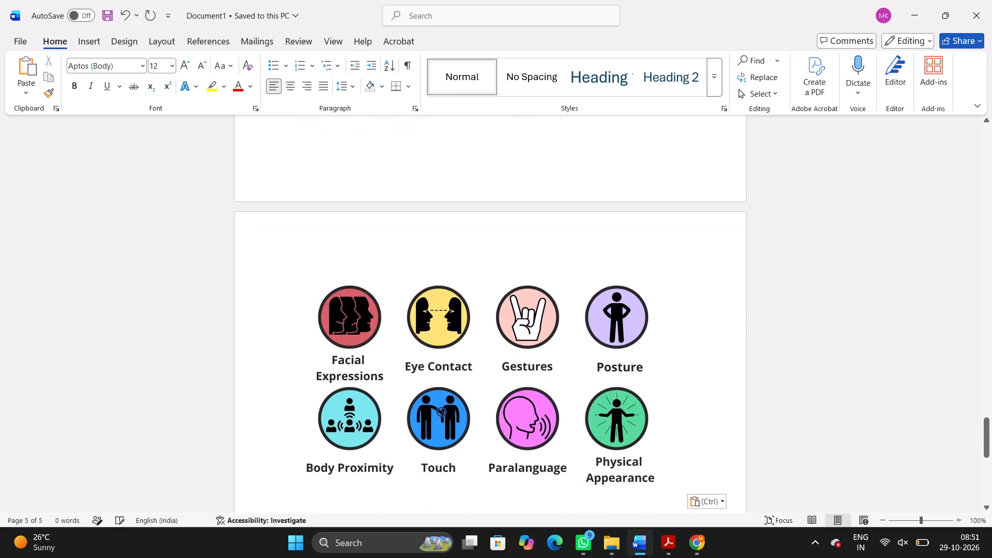
Shrink the nonverbal communication icon picture on page 5 proportionally to about three-quarters size and start a new line below it.
{"action": "left_click", "coordinate": [494, 424]}
{"action": "left_click_drag", "start_coordinate": [685, 492], "coordinate": [678, 487]}
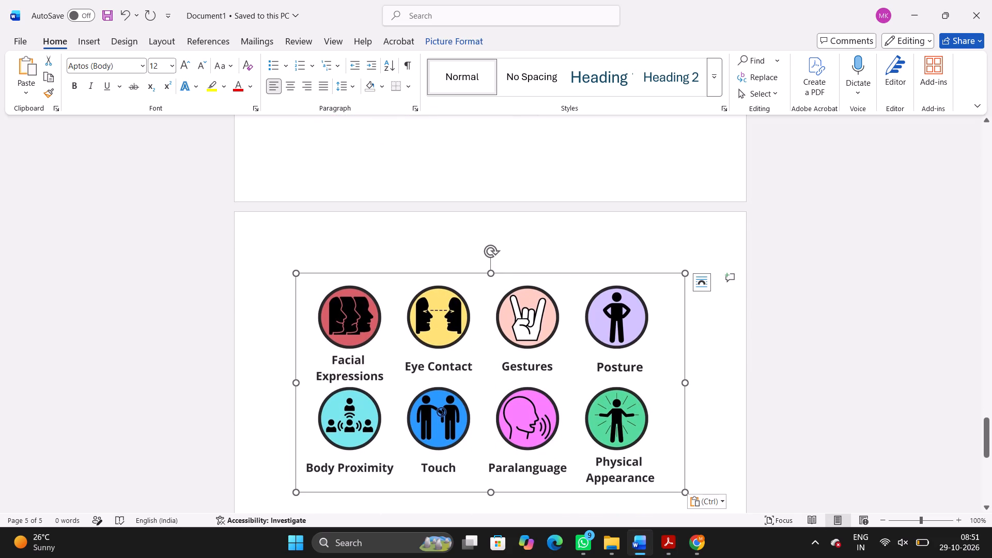
{"action": "left_click_drag", "start_coordinate": [678, 487], "coordinate": [577, 433]}
{"action": "left_click", "coordinate": [483, 483]}
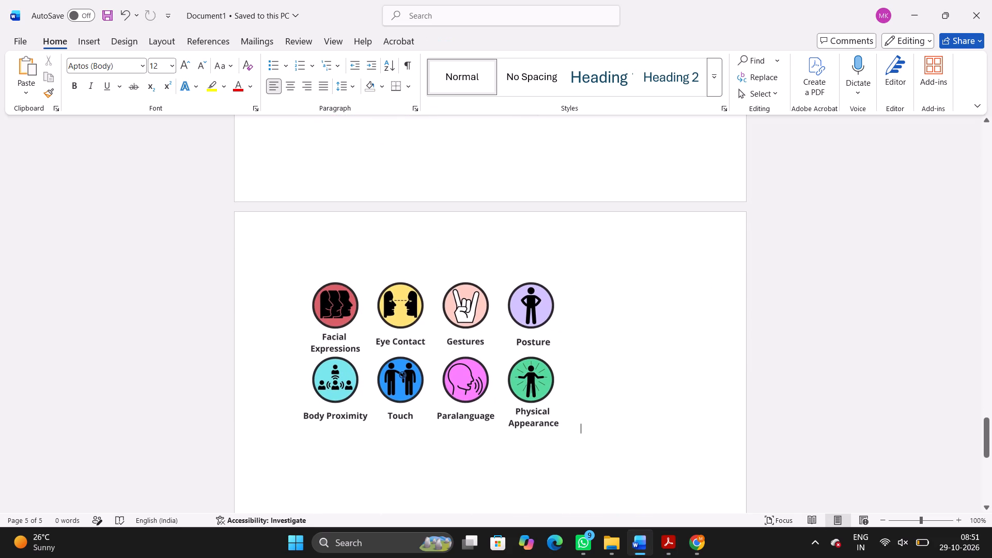
{"action": "key", "text": "Return"}
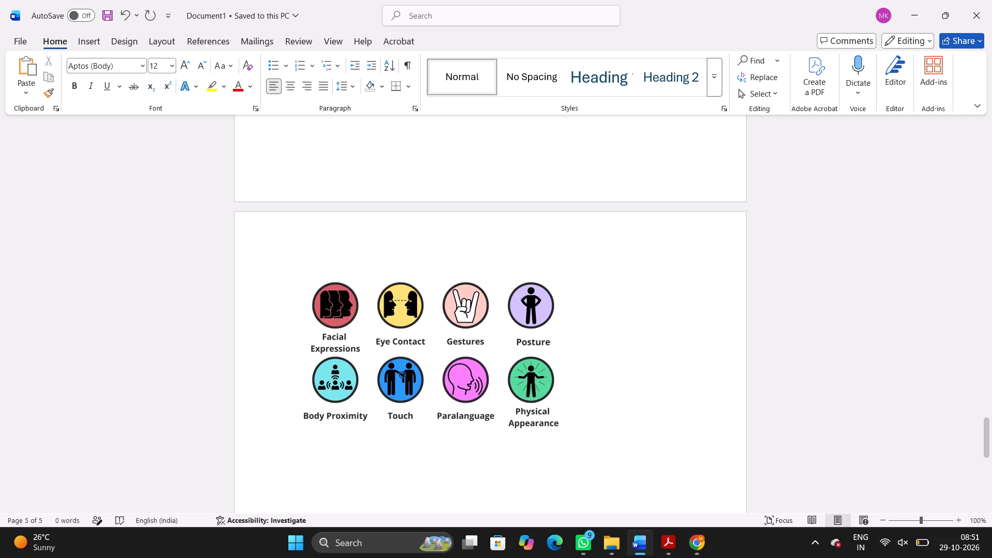
Switch to Chrome and search Google Images for "non verbal communication images".
{"action": "left_click", "coordinate": [699, 544]}
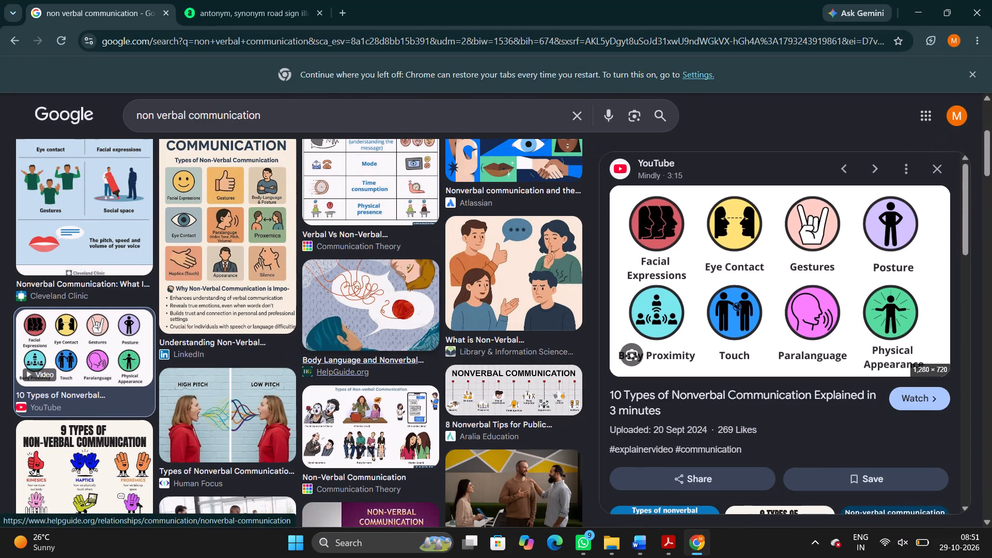
{"action": "scroll", "coordinate": [410, 353], "scroll_direction": "up", "scroll_amount": 4}
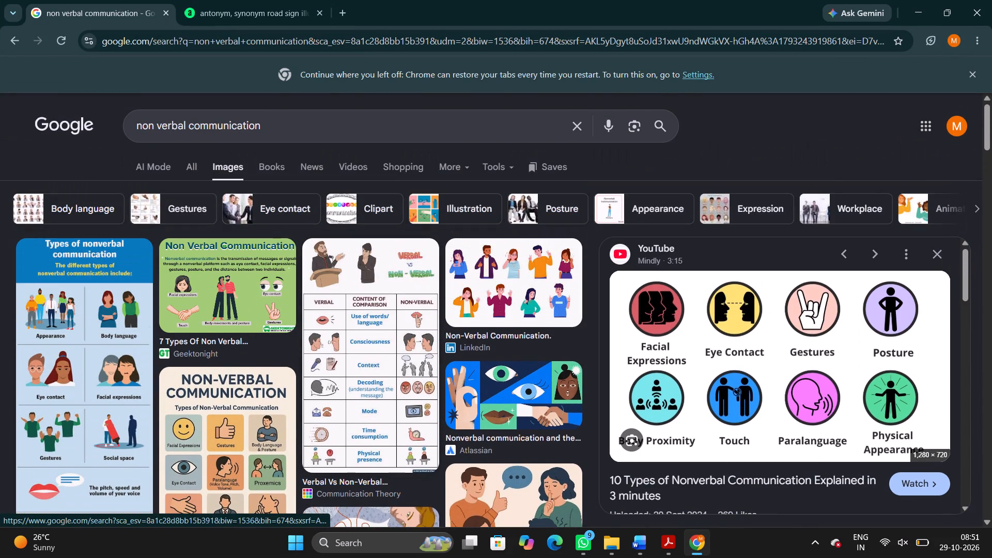
{"action": "left_click", "coordinate": [272, 115]}
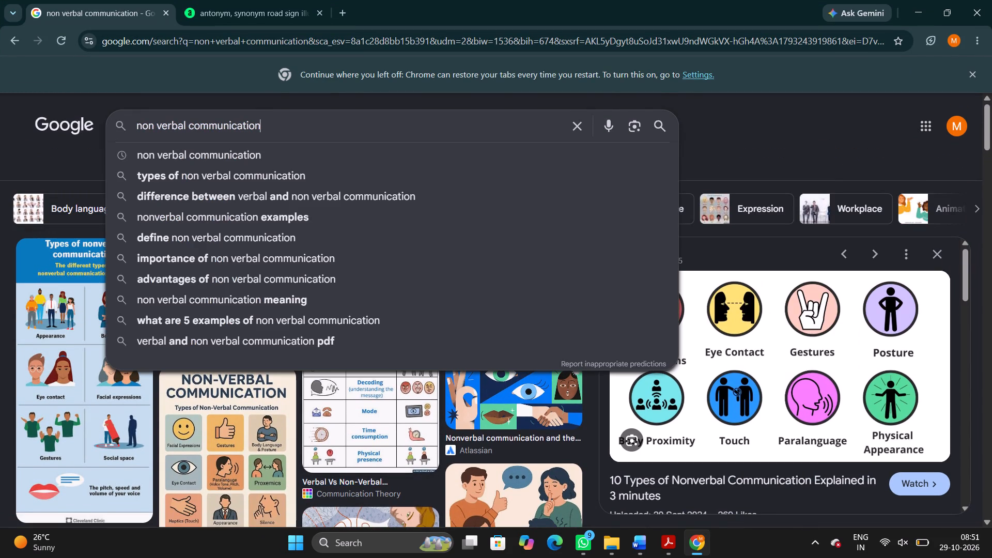
{"action": "key", "text": "space"}
{"action": "left_click", "coordinate": [268, 164]}
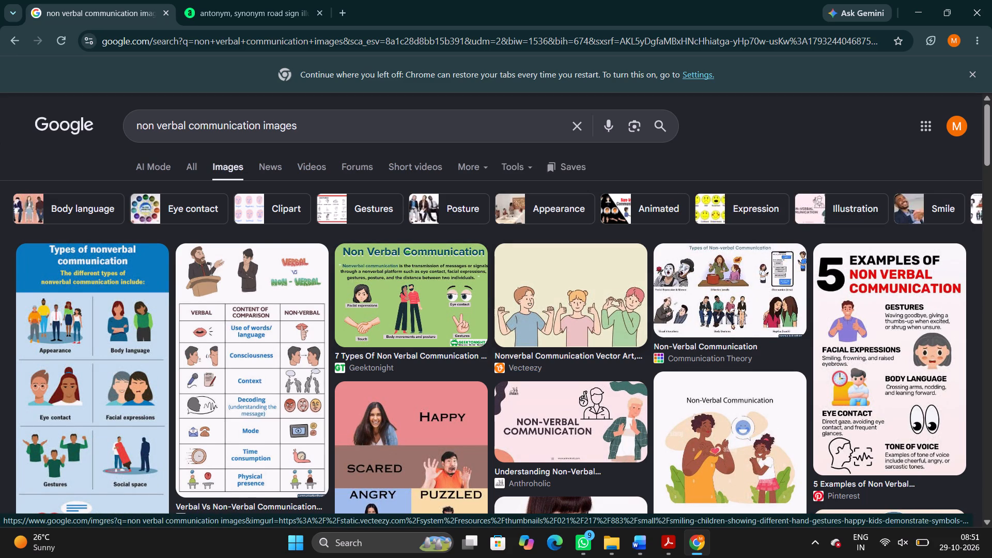
Browse the results and copy the "What is Non-Verbal Communication?" four-person illustration from the Library & Information Science Education result.
{"action": "scroll", "coordinate": [603, 309], "scroll_direction": "down", "scroll_amount": 3}
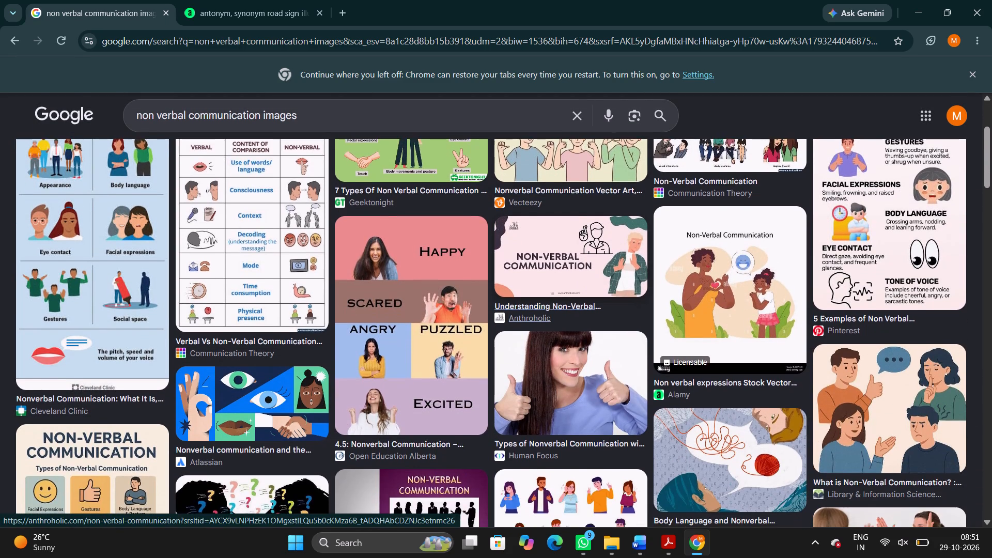
{"action": "scroll", "coordinate": [603, 309], "scroll_direction": "down", "scroll_amount": 2}
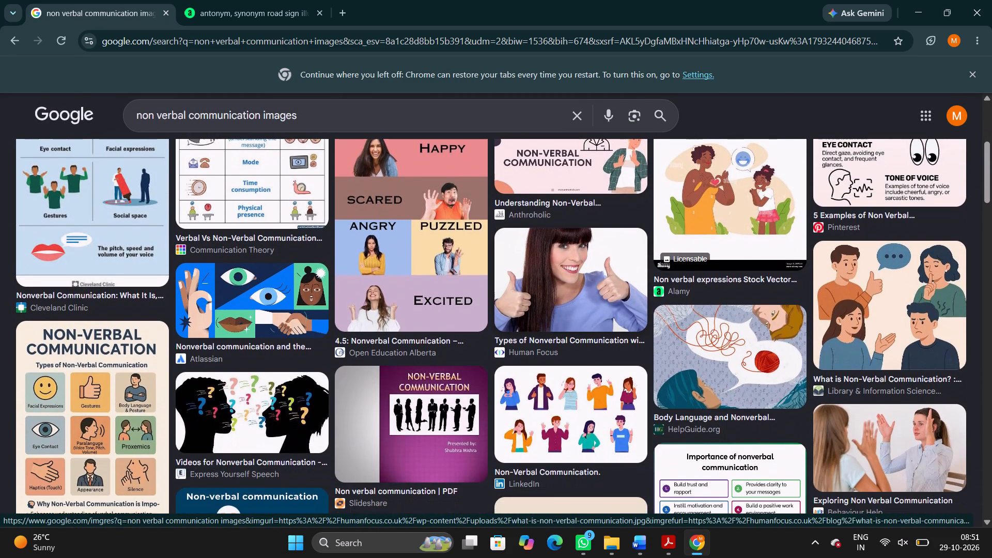
{"action": "scroll", "coordinate": [603, 309], "scroll_direction": "down", "scroll_amount": 1}
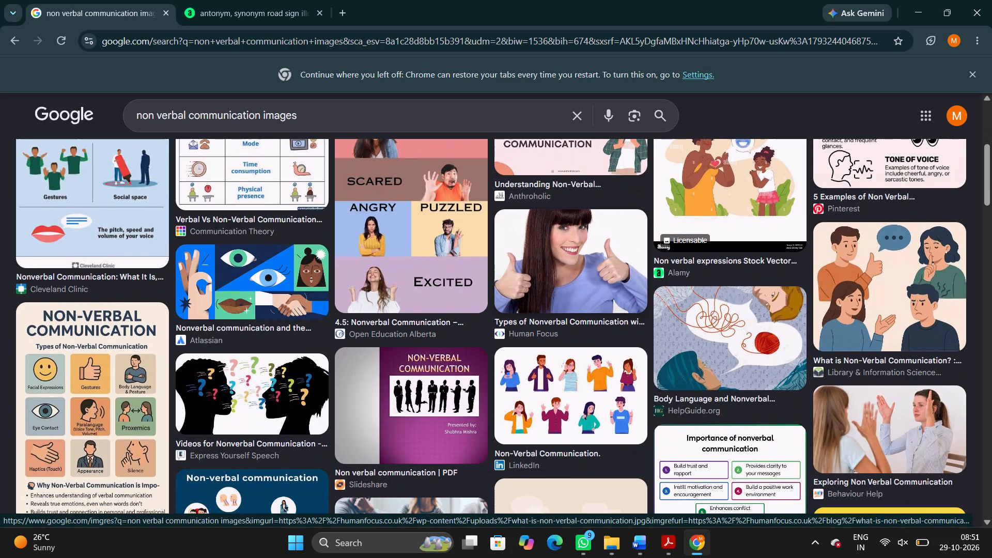
{"action": "scroll", "coordinate": [603, 309], "scroll_direction": "down", "scroll_amount": 1}
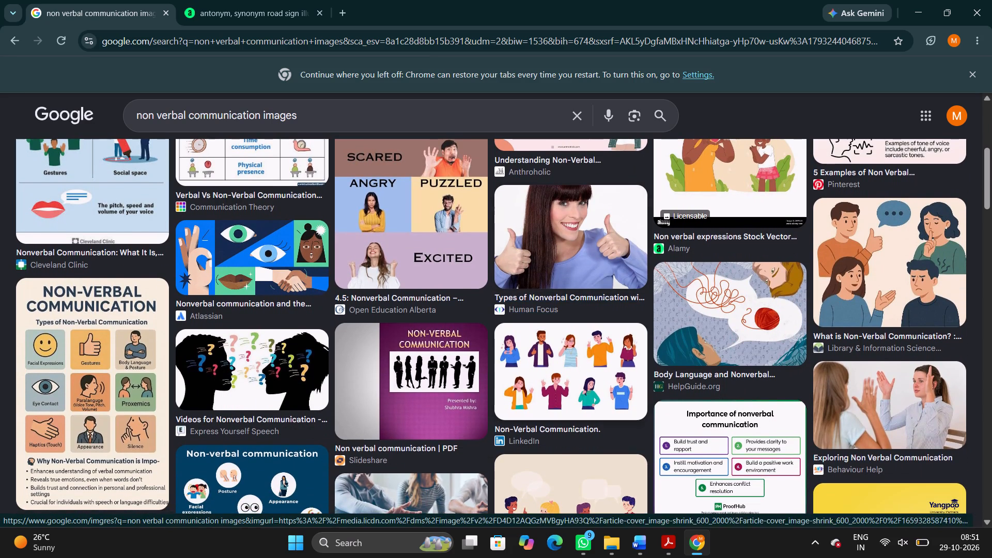
{"action": "scroll", "coordinate": [631, 372], "scroll_direction": "down", "scroll_amount": 1}
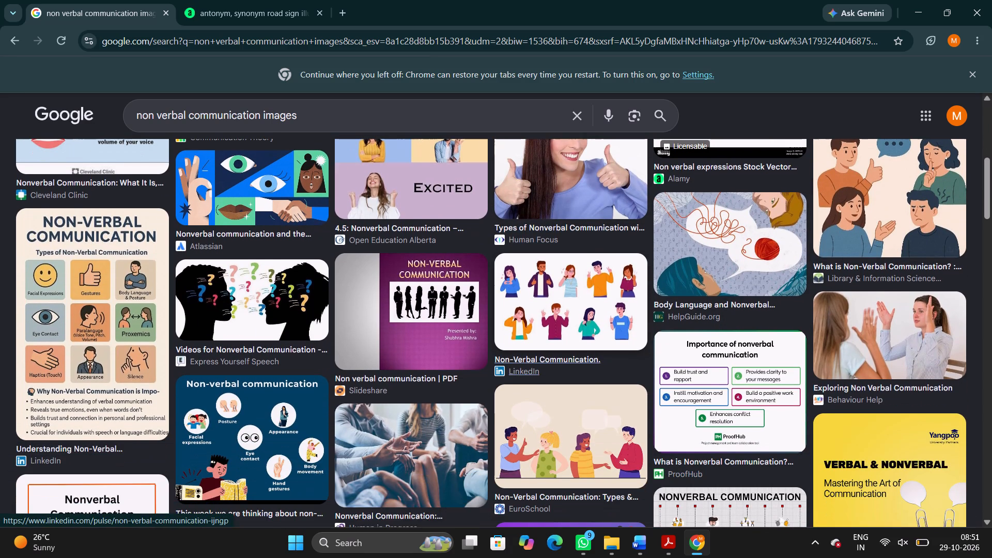
{"action": "left_click", "coordinate": [855, 227]}
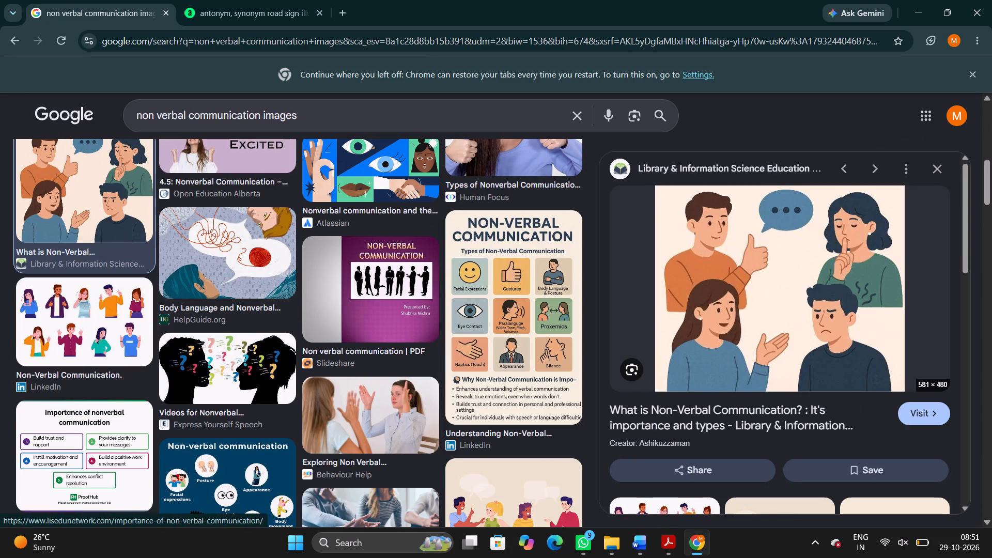
{"action": "scroll", "coordinate": [722, 356], "scroll_direction": "down", "scroll_amount": 5}
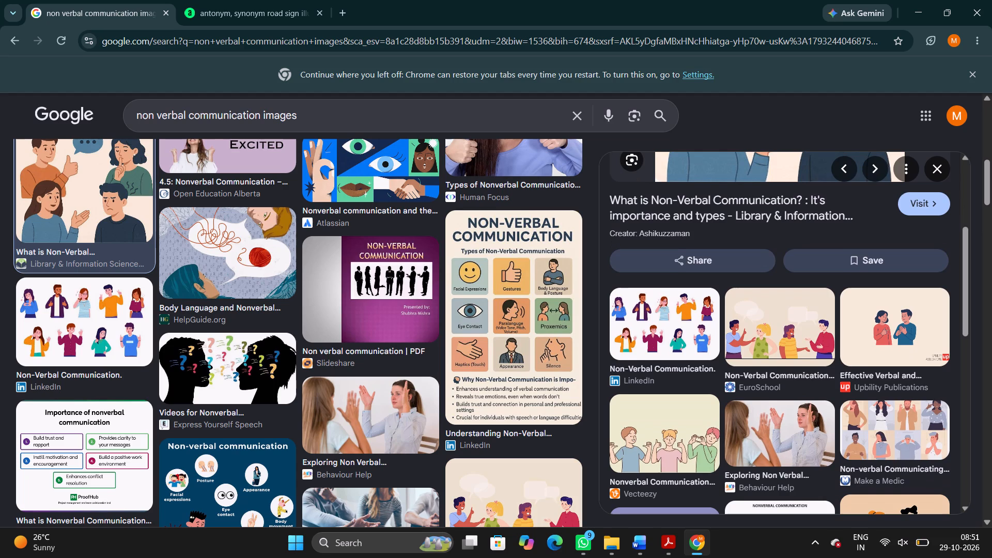
{"action": "scroll", "coordinate": [722, 356], "scroll_direction": "down", "scroll_amount": 2}
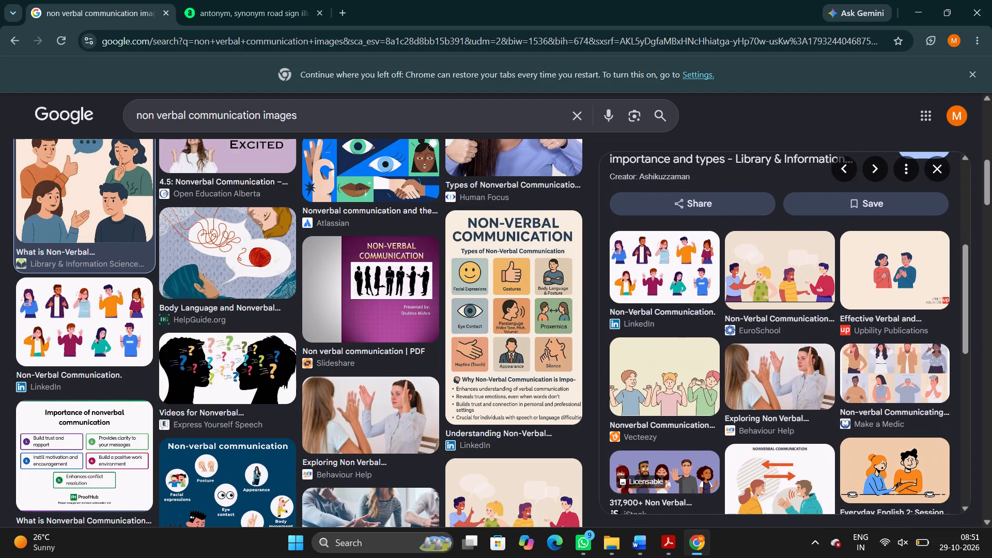
{"action": "scroll", "coordinate": [722, 356], "scroll_direction": "down", "scroll_amount": 1}
{"action": "scroll", "coordinate": [722, 356], "scroll_direction": "up", "scroll_amount": 2}
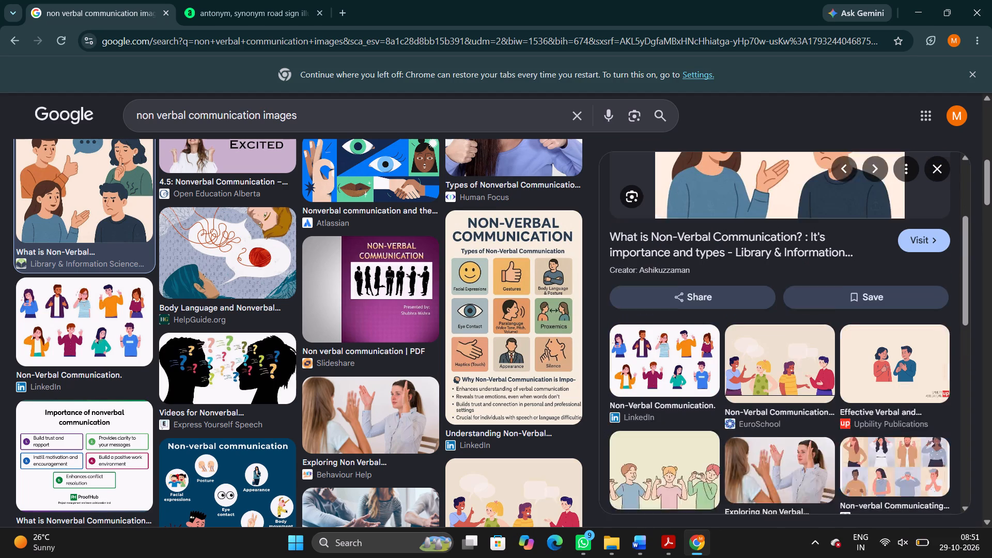
{"action": "scroll", "coordinate": [722, 356], "scroll_direction": "up", "scroll_amount": 1}
{"action": "right_click", "coordinate": [782, 264]}
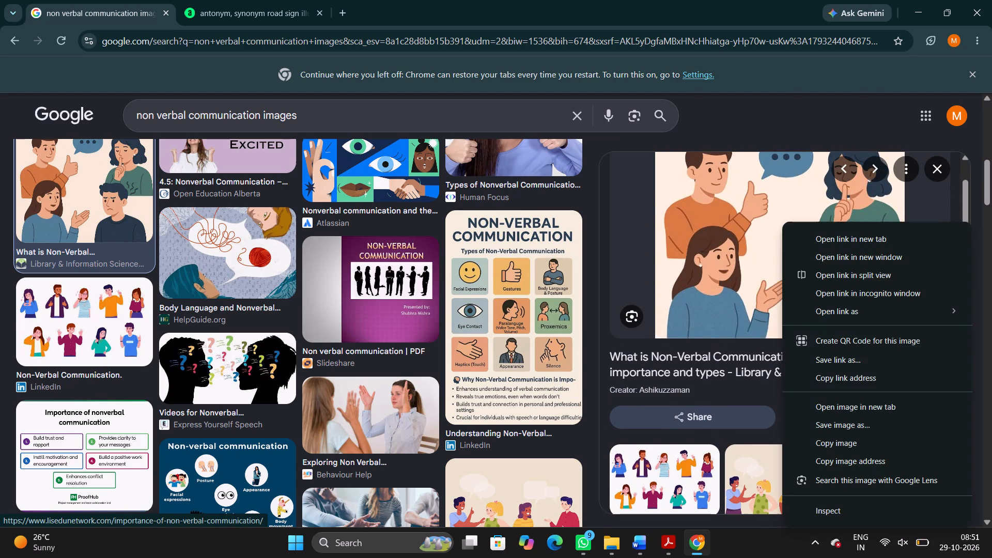
{"action": "left_click", "coordinate": [833, 443]}
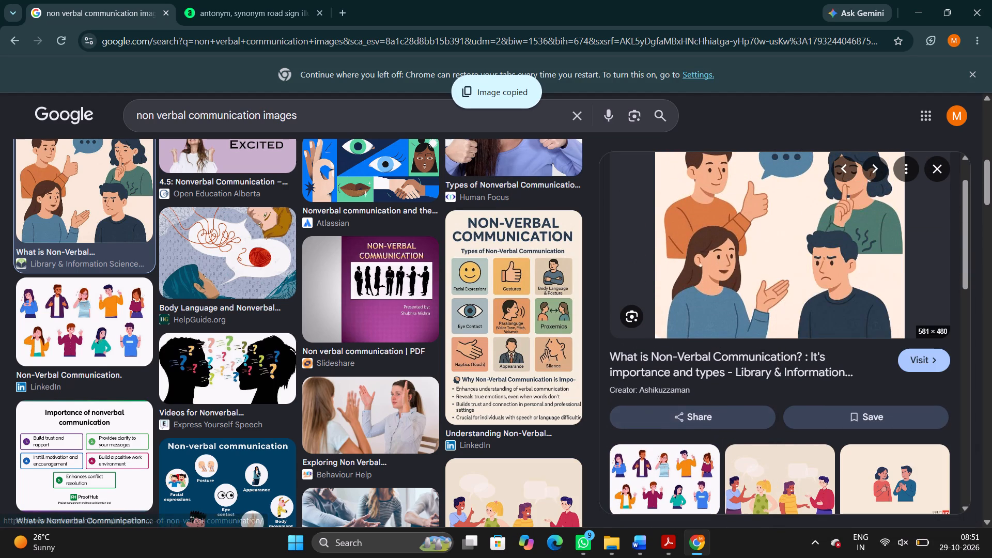
Look through more nonverbal communication results, including Geektonight's "7 Types Of Non Verbal Communication" and its related images.
{"action": "scroll", "coordinate": [464, 379], "scroll_direction": "up", "scroll_amount": 6}
{"action": "scroll", "coordinate": [464, 379], "scroll_direction": "down", "scroll_amount": 2}
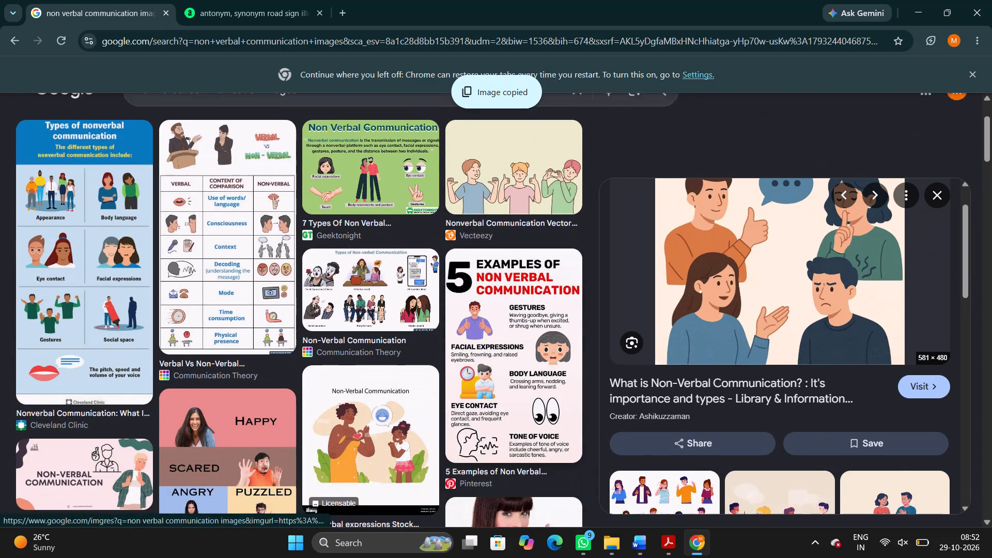
{"action": "scroll", "coordinate": [464, 379], "scroll_direction": "down", "scroll_amount": 1}
{"action": "scroll", "coordinate": [464, 379], "scroll_direction": "up", "scroll_amount": 5}
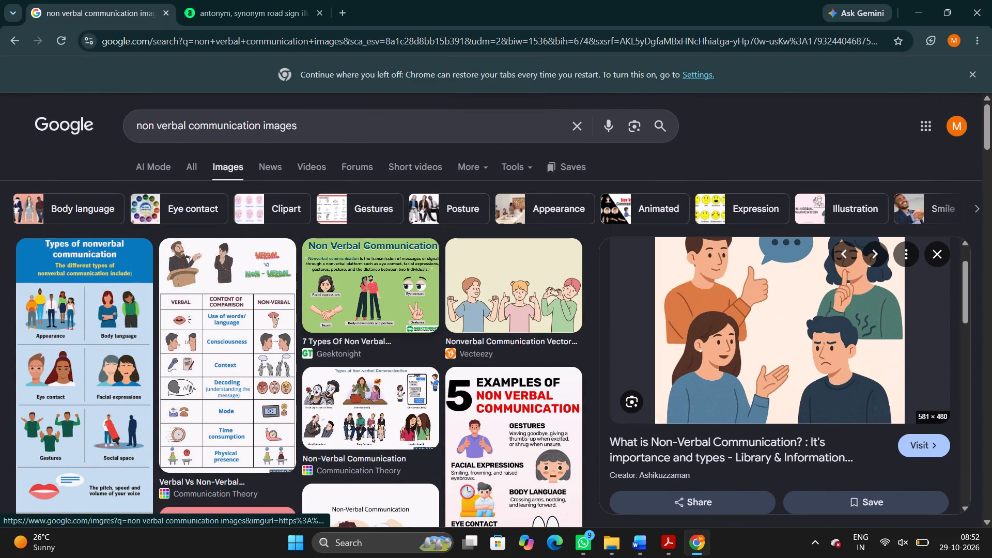
{"action": "left_click", "coordinate": [348, 269]}
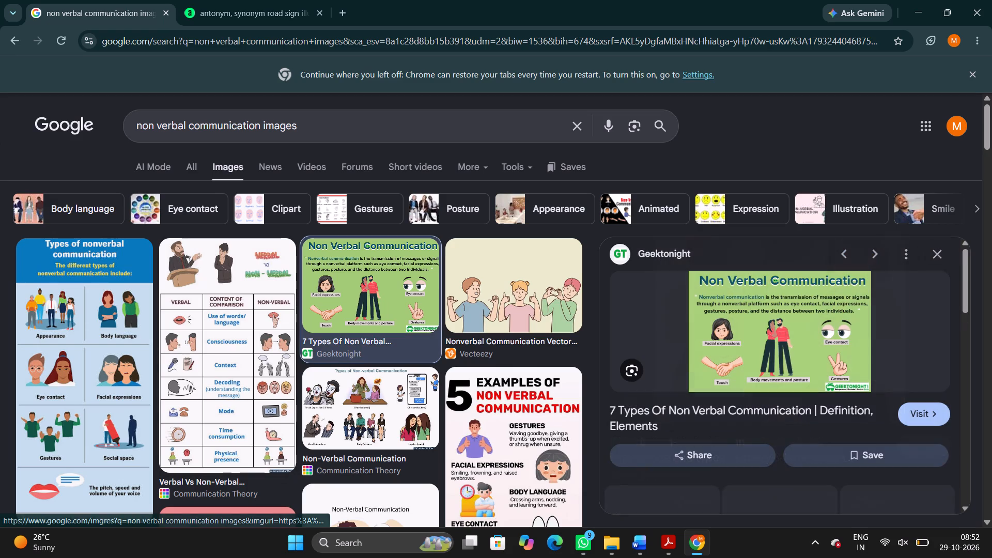
{"action": "scroll", "coordinate": [762, 450], "scroll_direction": "down", "scroll_amount": 3}
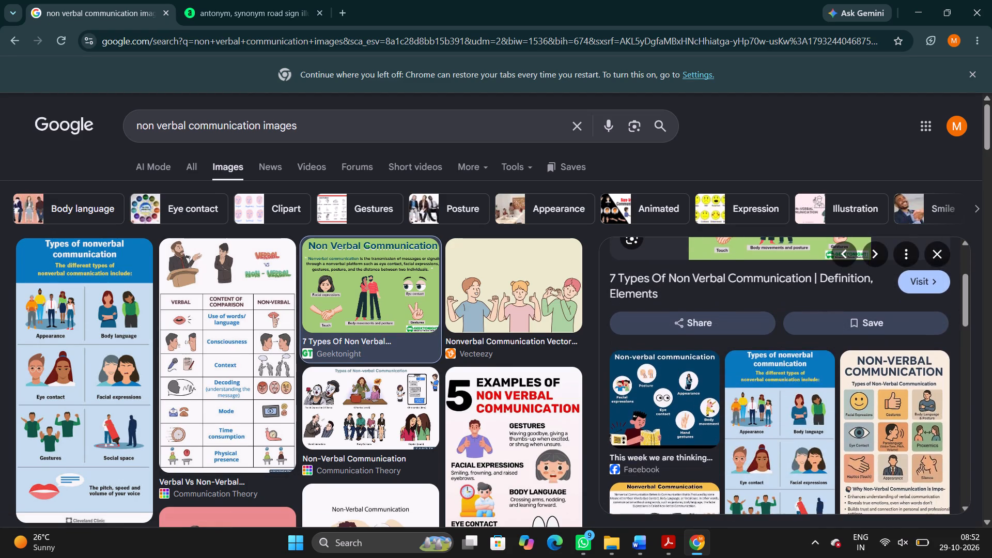
{"action": "scroll", "coordinate": [762, 450], "scroll_direction": "down", "scroll_amount": 8}
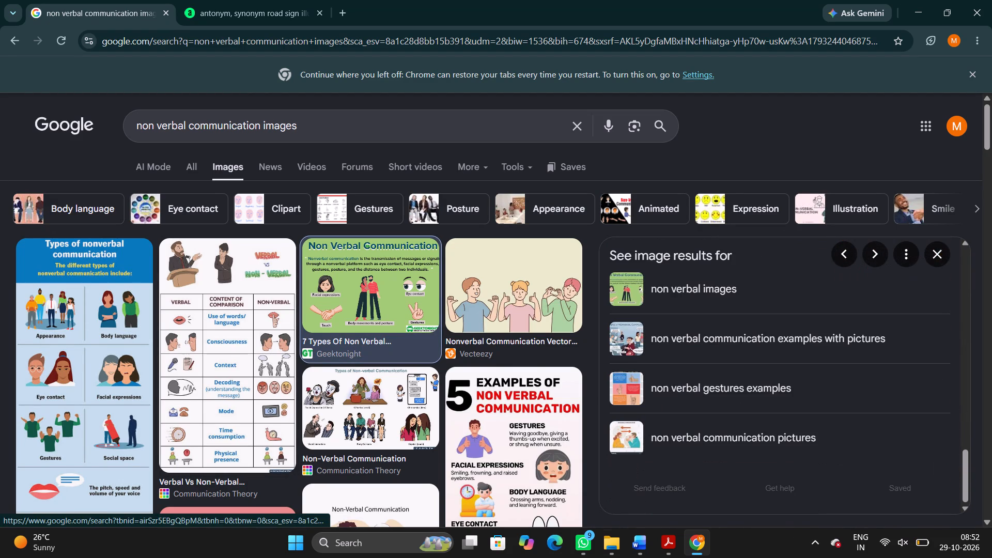
Switch to the Word document and paste the copied four-person illustration on a new line below the nonverbal communication icons.
{"action": "left_click", "coordinate": [647, 551]}
{"action": "left_click", "coordinate": [583, 433]}
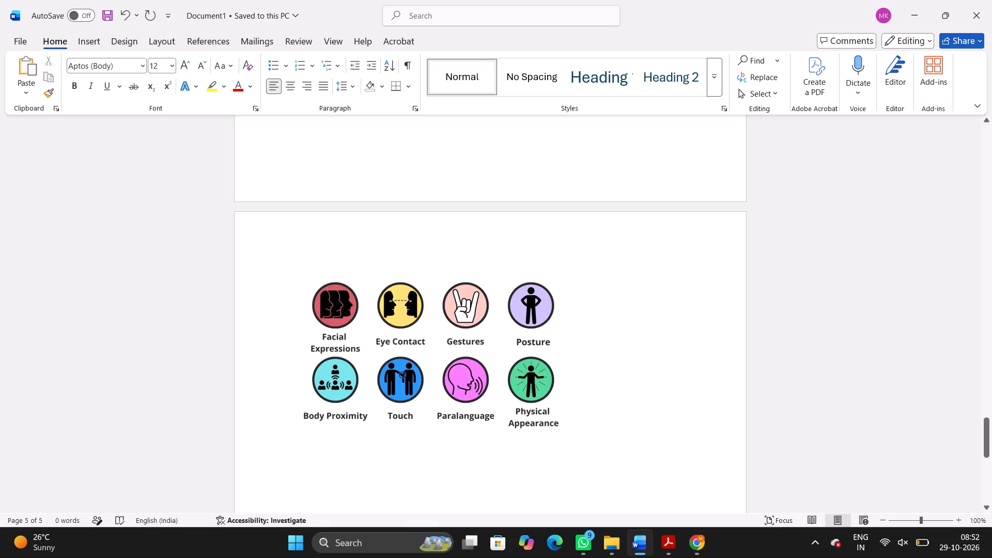
{"action": "key", "text": "Return"}
{"action": "key", "text": "ctrl+v"}
Shrink the four-person illustration proportionally to about two-thirds size, slightly narrower than the icon picture above it.
{"action": "scroll", "coordinate": [583, 433], "scroll_direction": "down", "scroll_amount": 2}
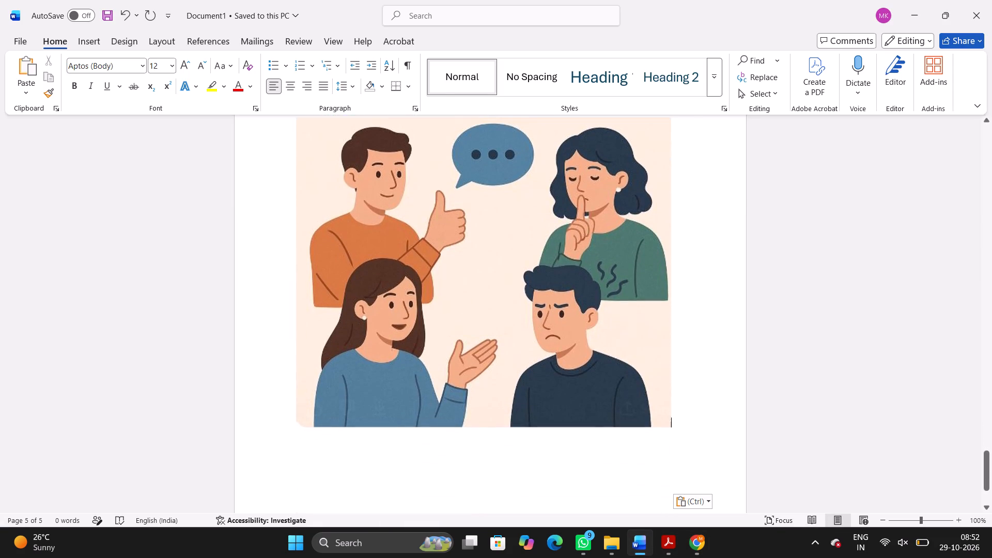
{"action": "left_click", "coordinate": [584, 363]}
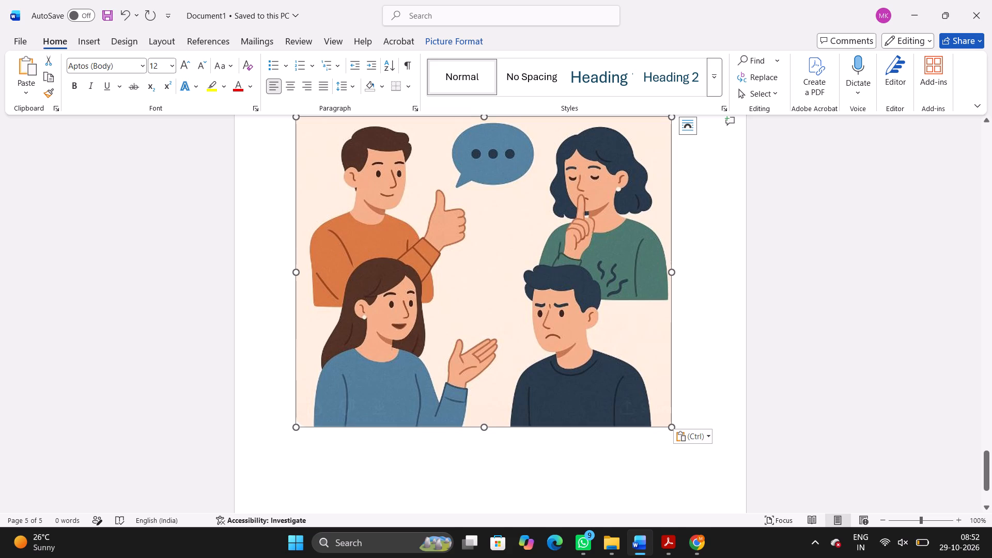
{"action": "left_click_drag", "start_coordinate": [670, 425], "coordinate": [535, 345]}
{"action": "scroll", "coordinate": [477, 319], "scroll_direction": "up", "scroll_amount": 2}
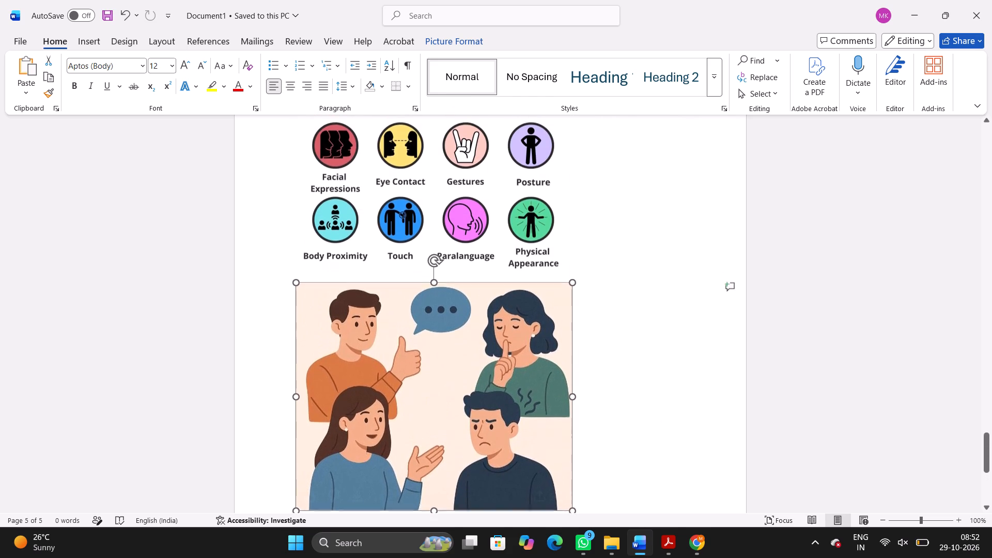
{"action": "left_click", "coordinate": [568, 269]}
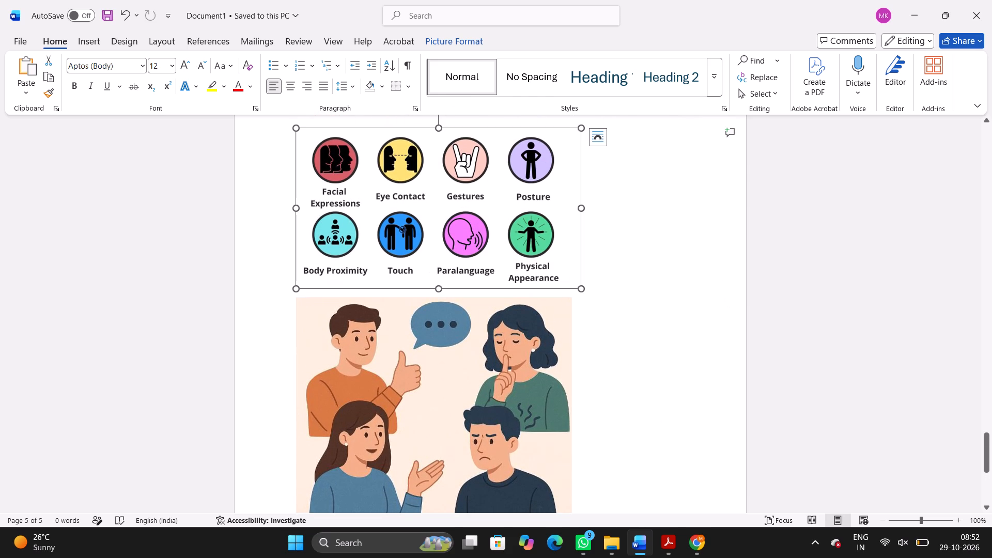
{"action": "left_click", "coordinate": [597, 280]}
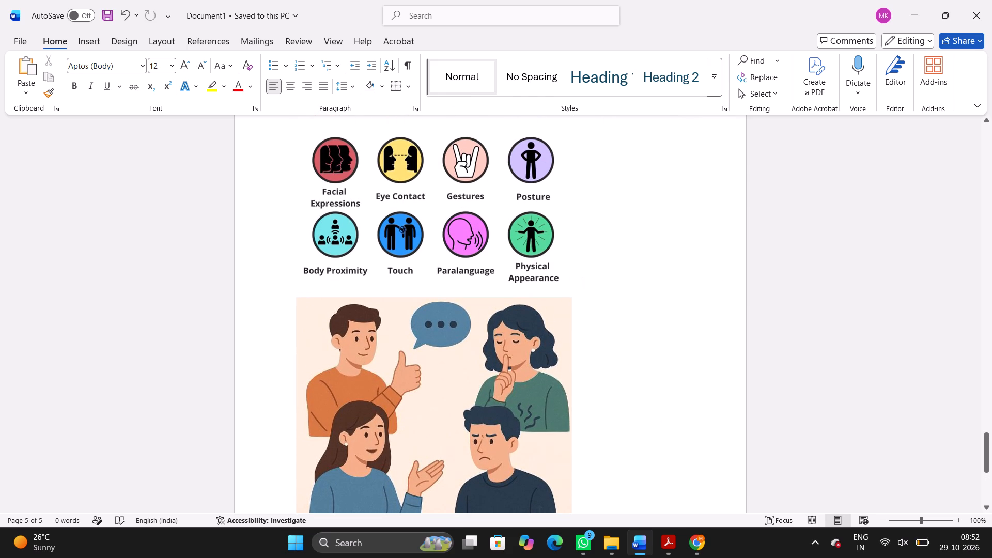
{"action": "left_click", "coordinate": [468, 363]}
{"action": "scroll", "coordinate": [468, 363], "scroll_direction": "down", "scroll_amount": 2}
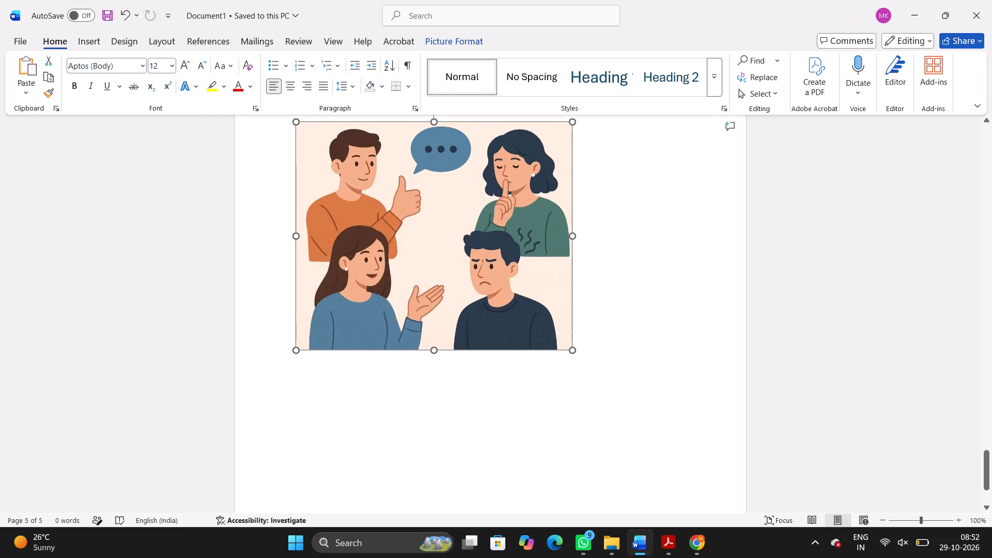
{"action": "left_click_drag", "start_coordinate": [572, 347], "coordinate": [538, 324]}
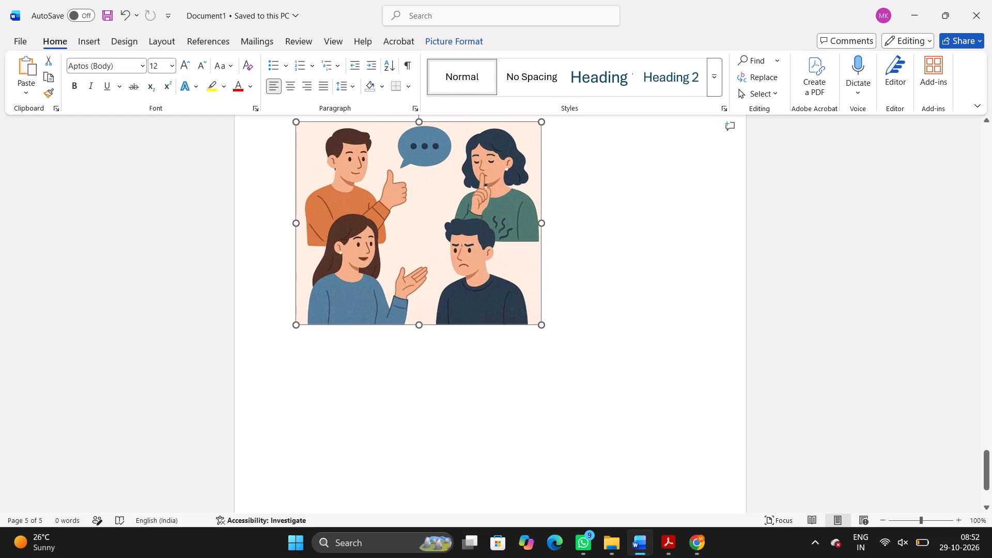
{"action": "scroll", "coordinate": [513, 353], "scroll_direction": "up", "scroll_amount": 1}
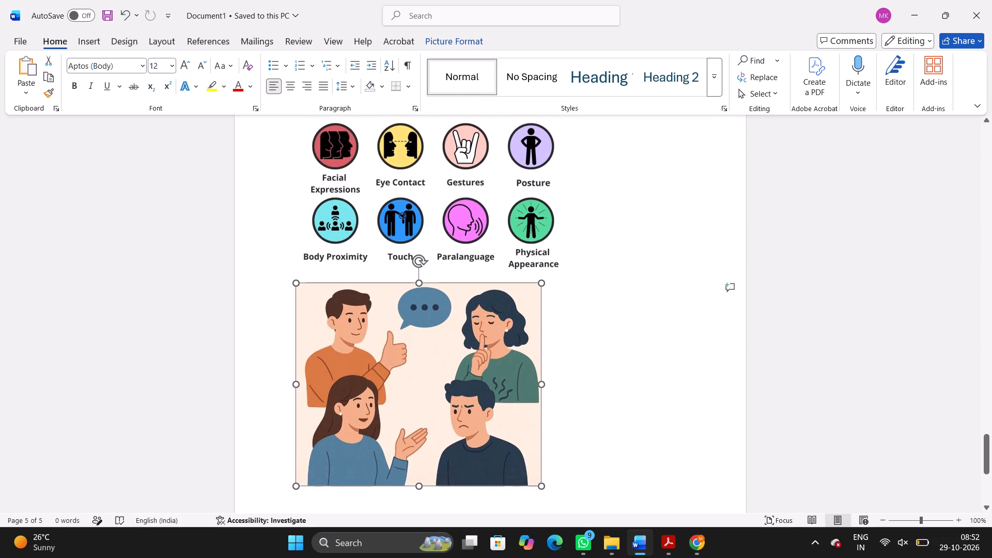
{"action": "left_click", "coordinate": [591, 259]}
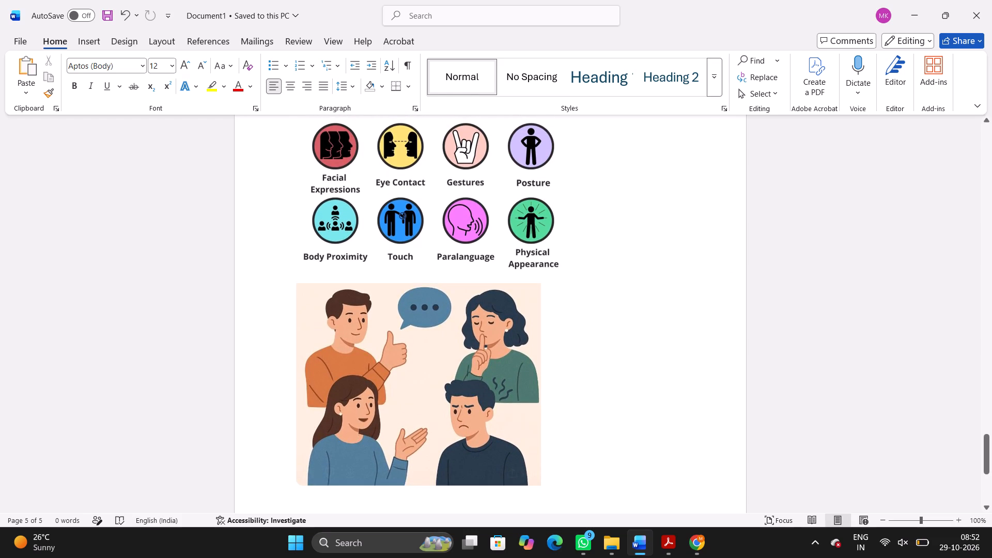
Review the pictures on the earlier pages, back to the book cover and active listening images.
{"action": "scroll", "coordinate": [505, 293], "scroll_direction": "up", "scroll_amount": 7}
{"action": "scroll", "coordinate": [505, 293], "scroll_direction": "down", "scroll_amount": 3}
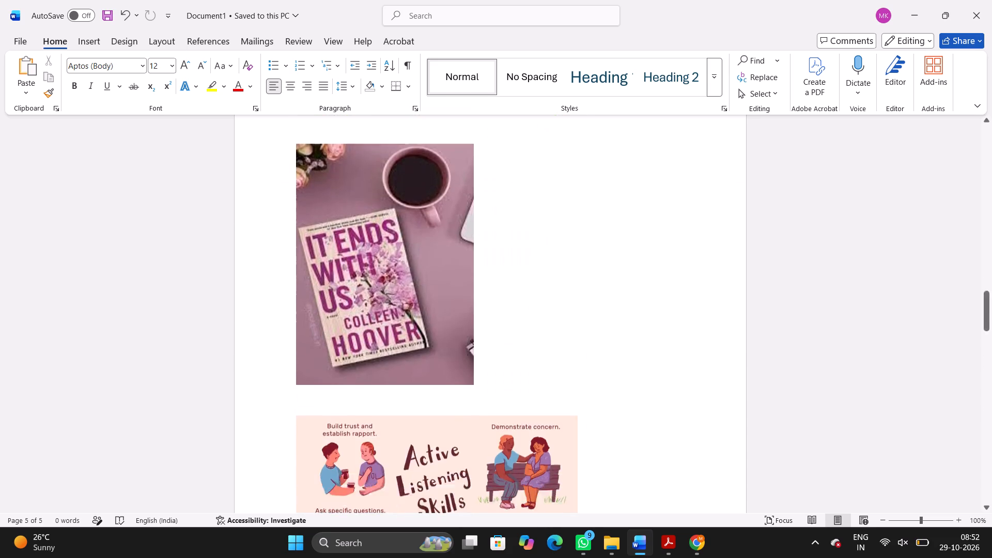
Review the pictures across the document's pages, from the idioms and book cover to the last communication illustration.
{"action": "scroll", "coordinate": [505, 293], "scroll_direction": "down", "scroll_amount": 4}
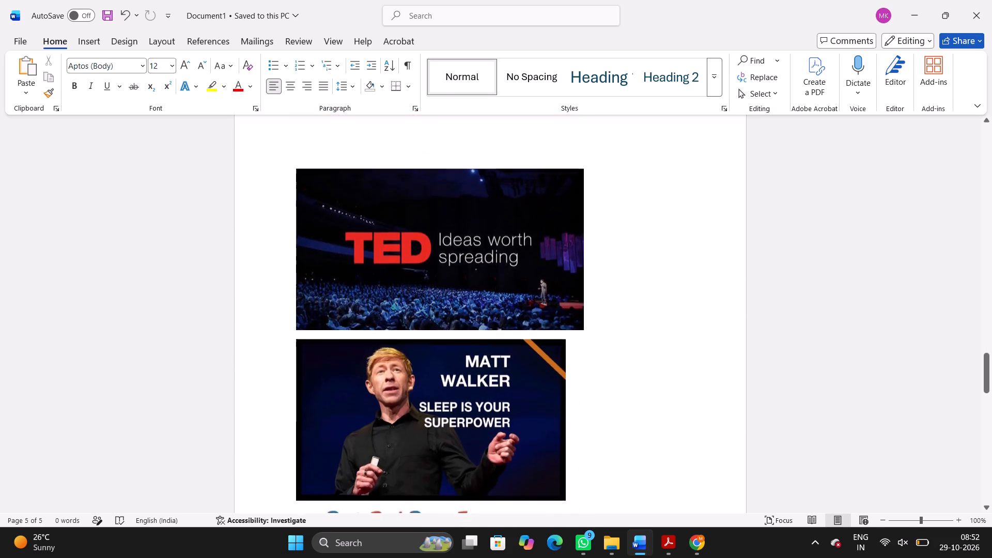
{"action": "scroll", "coordinate": [505, 293], "scroll_direction": "up", "scroll_amount": 6}
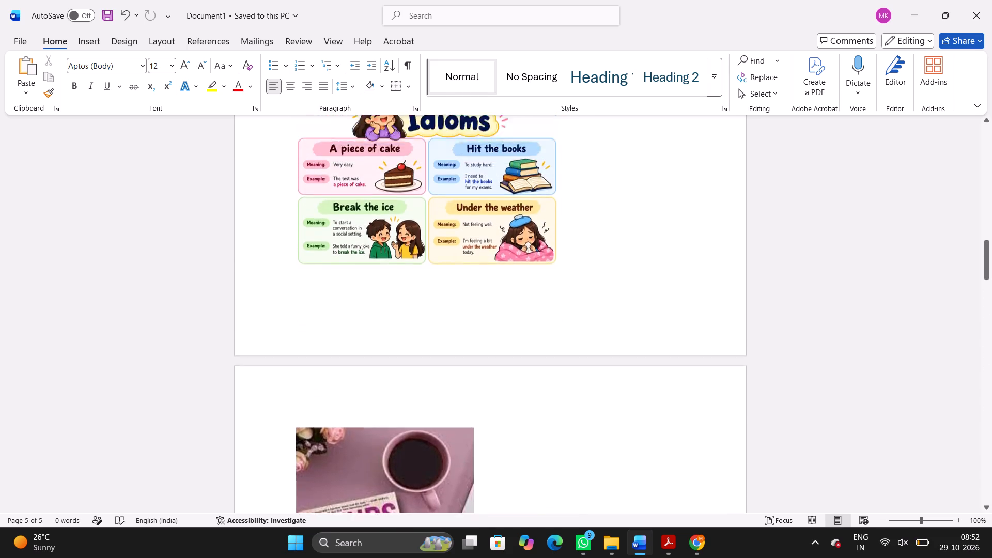
{"action": "scroll", "coordinate": [505, 293], "scroll_direction": "up", "scroll_amount": 1}
{"action": "scroll", "coordinate": [505, 293], "scroll_direction": "down", "scroll_amount": 7}
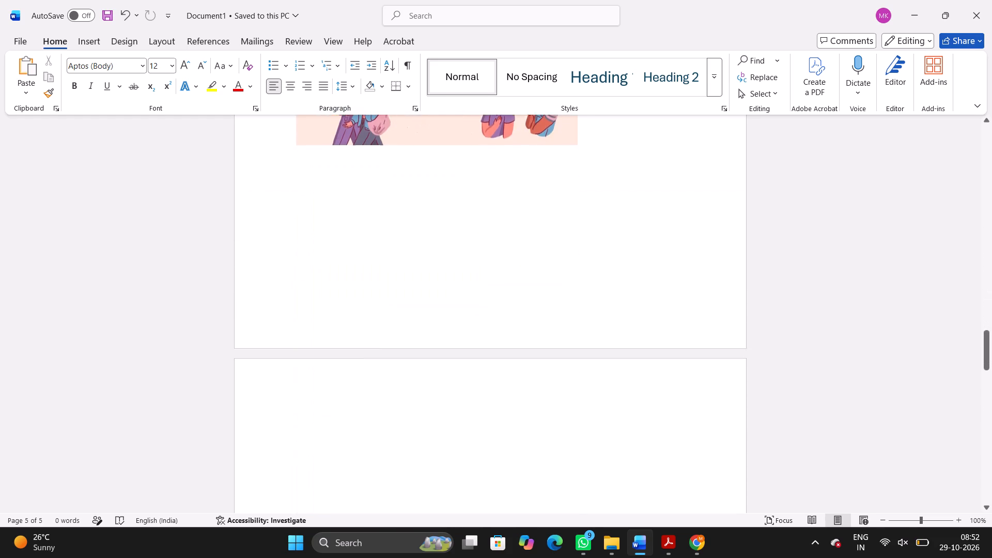
{"action": "scroll", "coordinate": [505, 293], "scroll_direction": "down", "scroll_amount": 2}
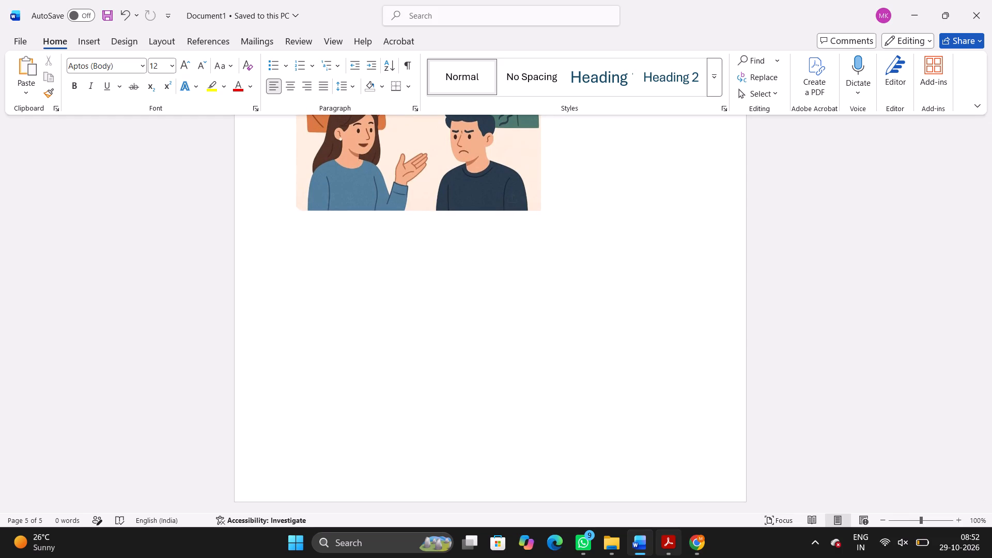
Switch to englab-1.pdf and examine its nonverbal communication, presentation audience and interview skills pictures on pages 7 to 8.
{"action": "left_click", "coordinate": [678, 540]}
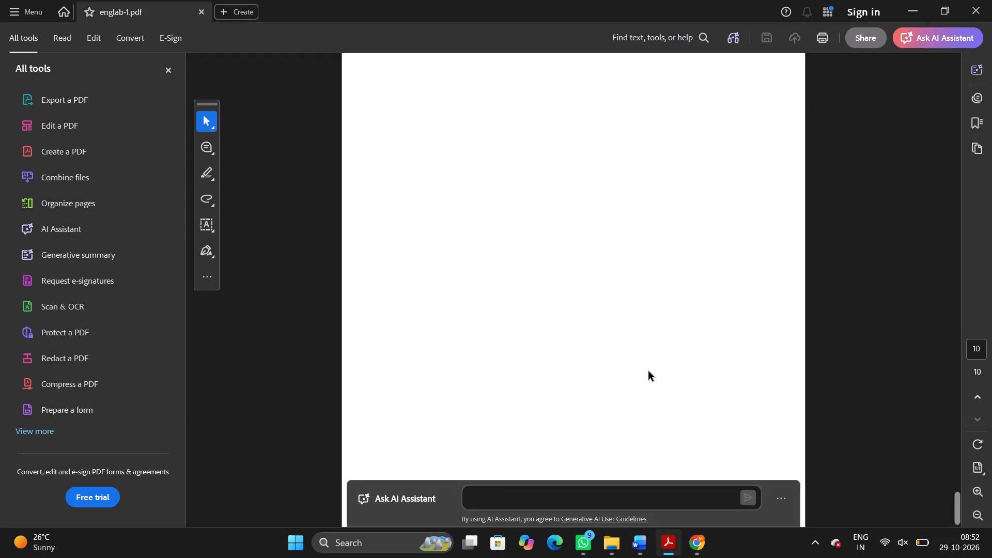
{"action": "scroll", "coordinate": [648, 371], "scroll_direction": "up", "scroll_amount": 7}
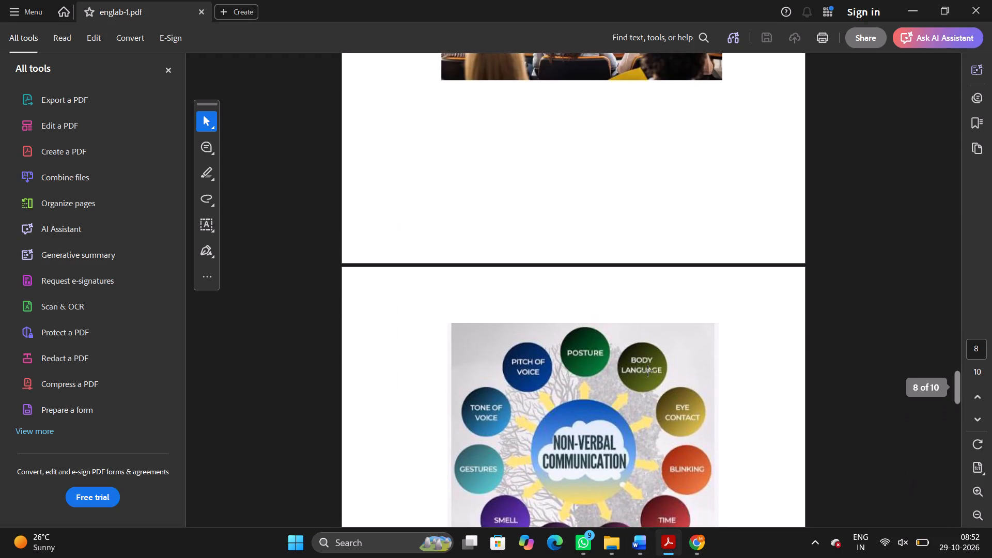
{"action": "scroll", "coordinate": [648, 371], "scroll_direction": "down", "scroll_amount": 4}
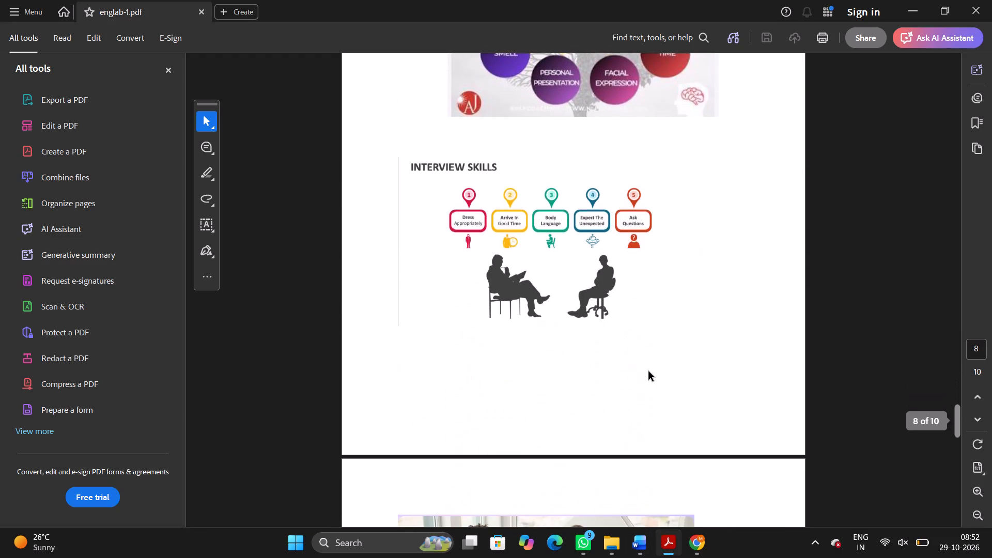
{"action": "scroll", "coordinate": [648, 371], "scroll_direction": "up", "scroll_amount": 6}
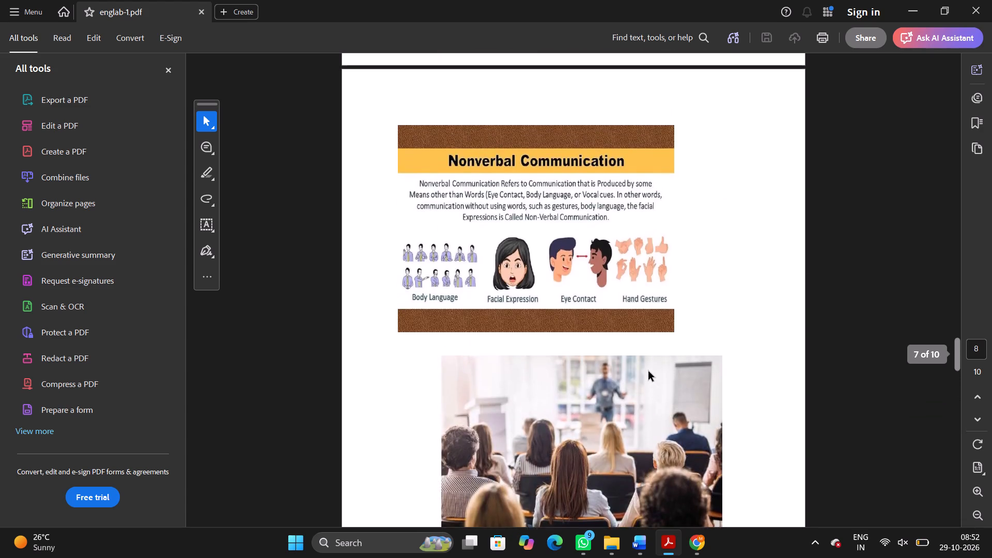
{"action": "scroll", "coordinate": [648, 371], "scroll_direction": "up", "scroll_amount": 1}
{"action": "scroll", "coordinate": [648, 371], "scroll_direction": "down", "scroll_amount": 4}
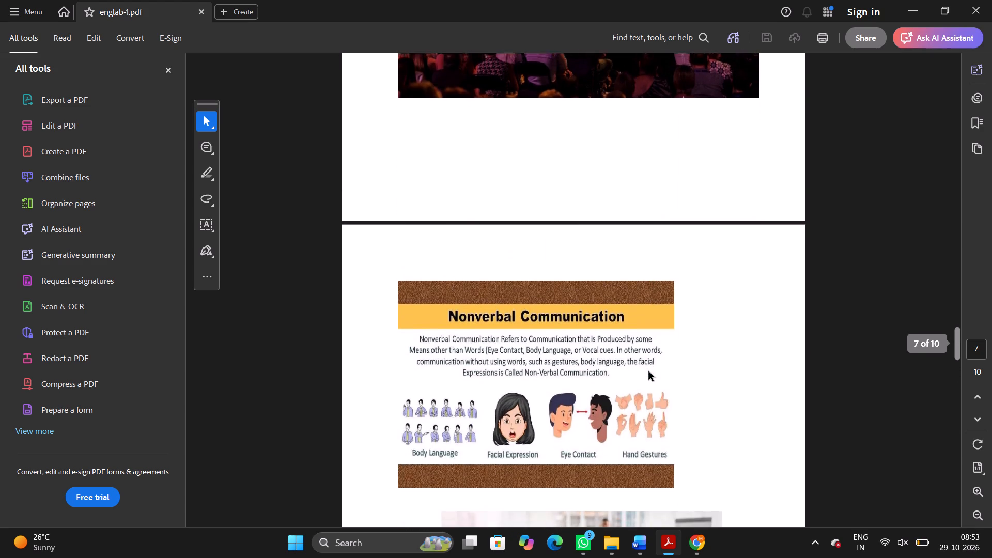
{"action": "scroll", "coordinate": [648, 371], "scroll_direction": "down", "scroll_amount": 1}
Switch to Chrome, narrow the non verbal communication image results to "Eye contact" and look through them.
{"action": "left_click", "coordinate": [688, 548]}
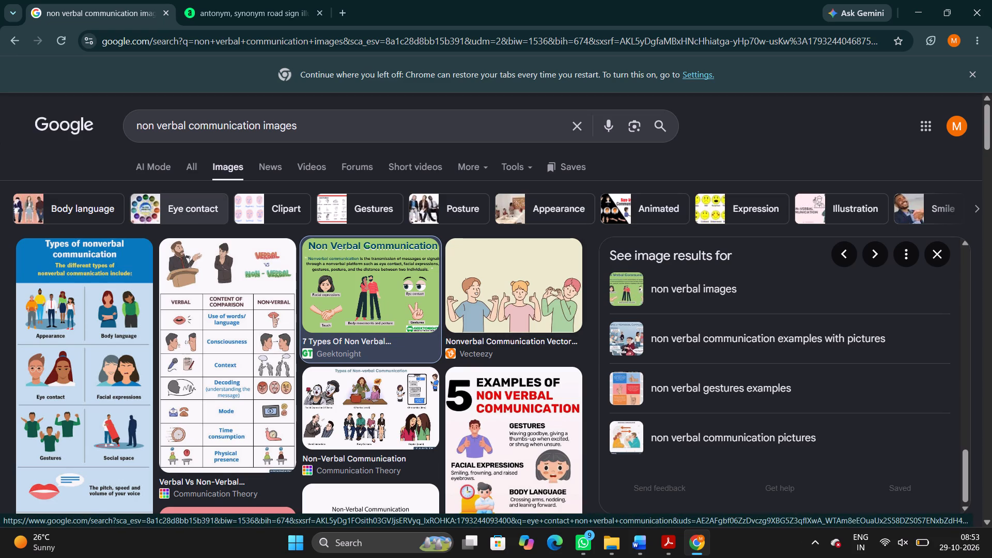
{"action": "left_click", "coordinate": [156, 203]}
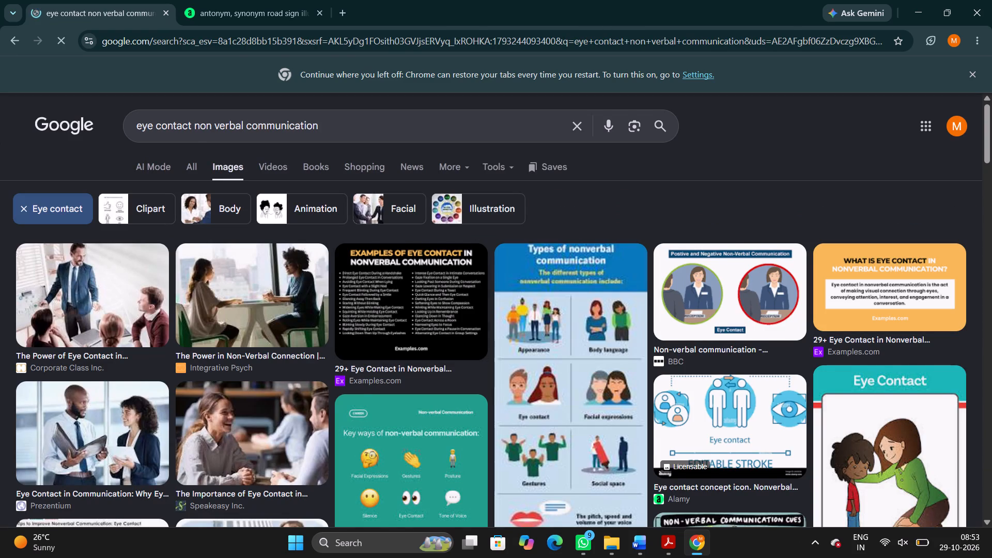
{"action": "scroll", "coordinate": [333, 318], "scroll_direction": "down", "scroll_amount": 3}
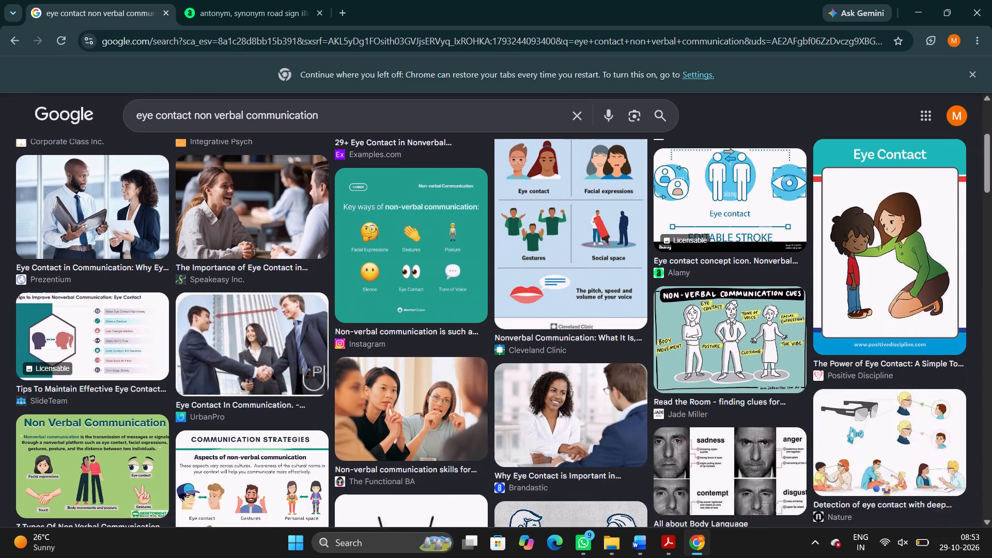
{"action": "scroll", "coordinate": [333, 318], "scroll_direction": "down", "scroll_amount": 2}
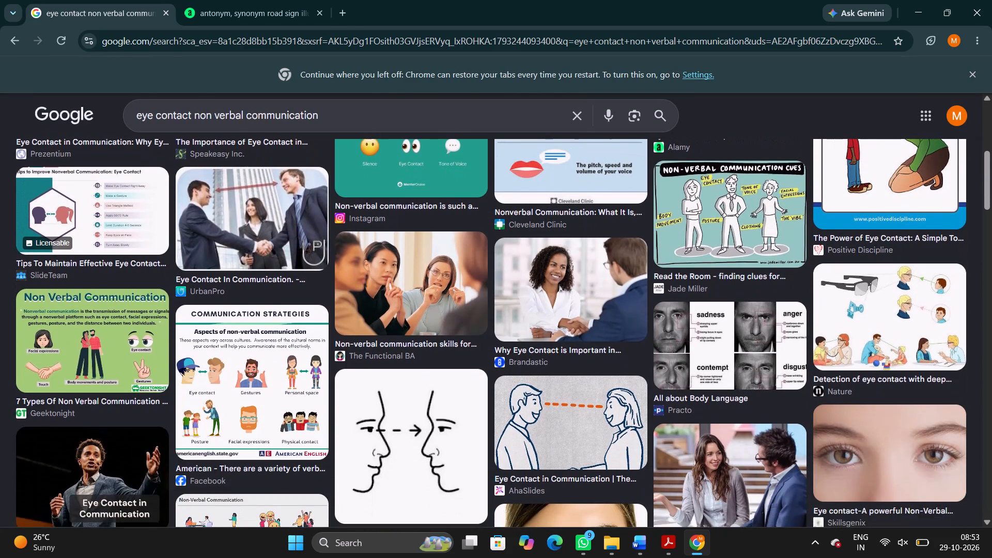
{"action": "scroll", "coordinate": [333, 318], "scroll_direction": "down", "scroll_amount": 3}
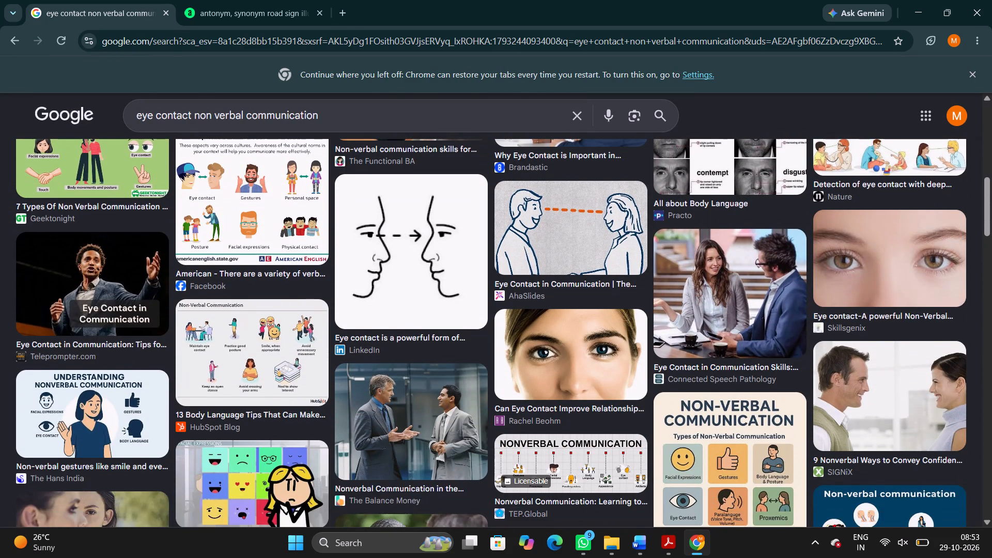
{"action": "scroll", "coordinate": [333, 318], "scroll_direction": "up", "scroll_amount": 5}
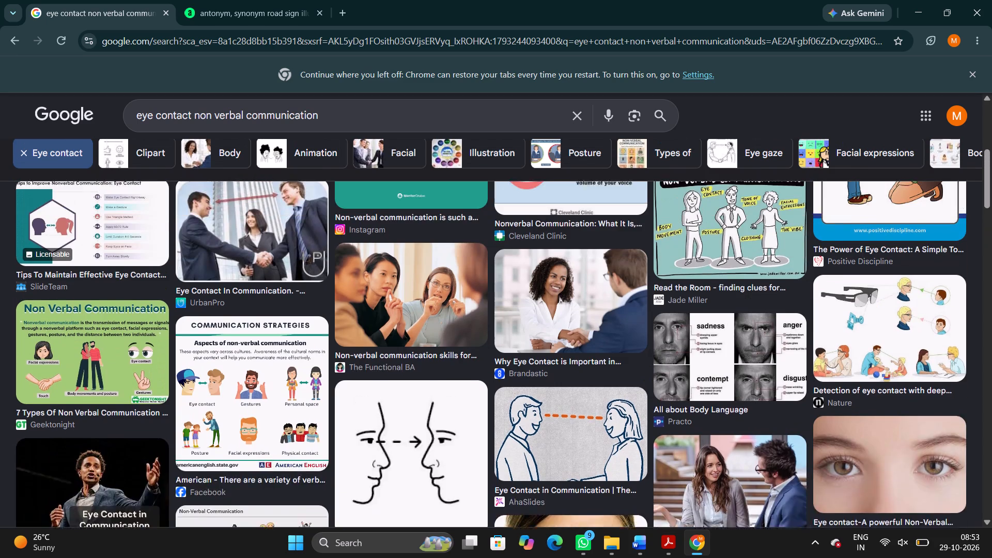
{"action": "scroll", "coordinate": [333, 318], "scroll_direction": "up", "scroll_amount": 1}
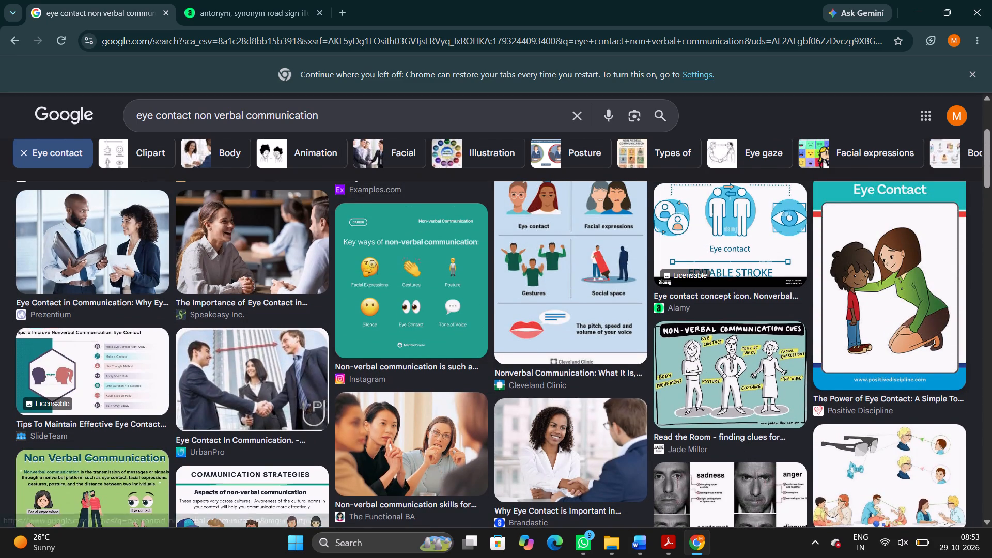
Open Positive Discipline's "Eye Contact" picture and capture a screen snip of its woman-and-child illustration, leaving out the title and footer.
{"action": "left_click", "coordinate": [898, 318]}
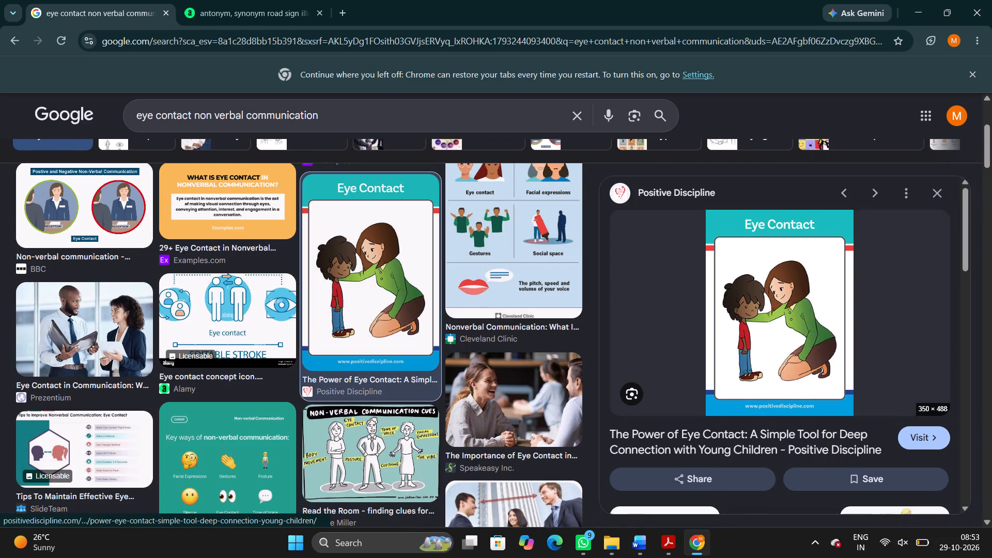
{"action": "scroll", "coordinate": [660, 338], "scroll_direction": "down", "scroll_amount": 5}
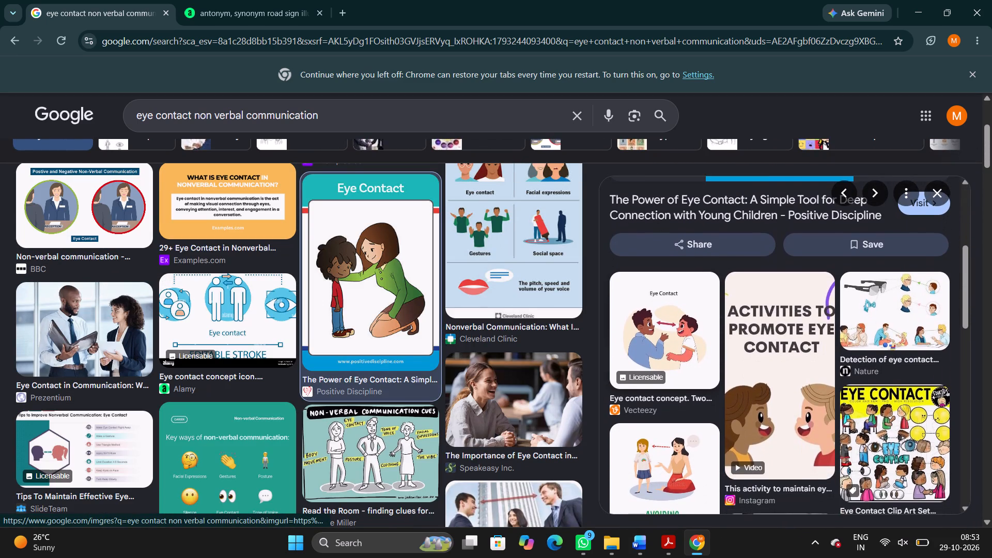
{"action": "scroll", "coordinate": [660, 338], "scroll_direction": "down", "scroll_amount": 1}
{"action": "scroll", "coordinate": [660, 338], "scroll_direction": "up", "scroll_amount": 1}
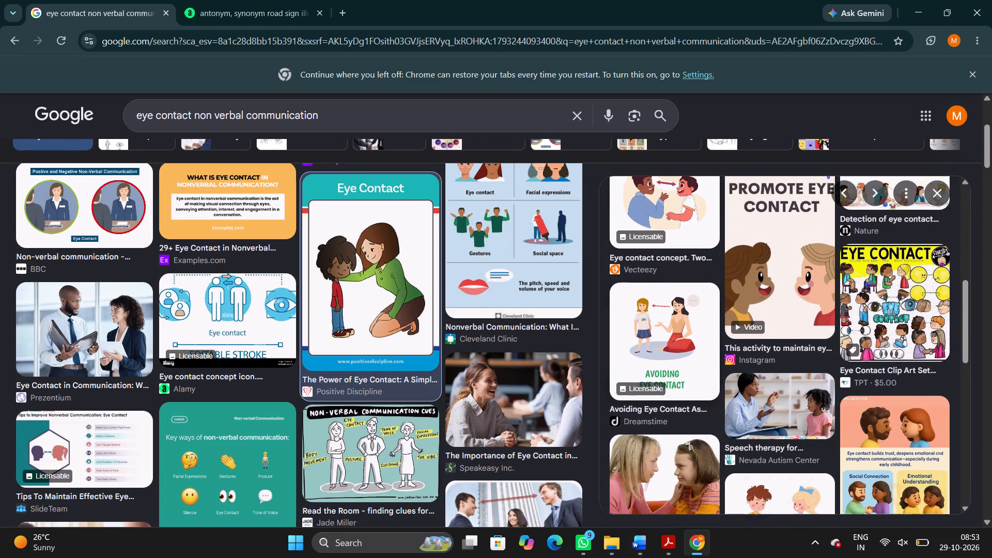
{"action": "scroll", "coordinate": [660, 338], "scroll_direction": "up", "scroll_amount": 6}
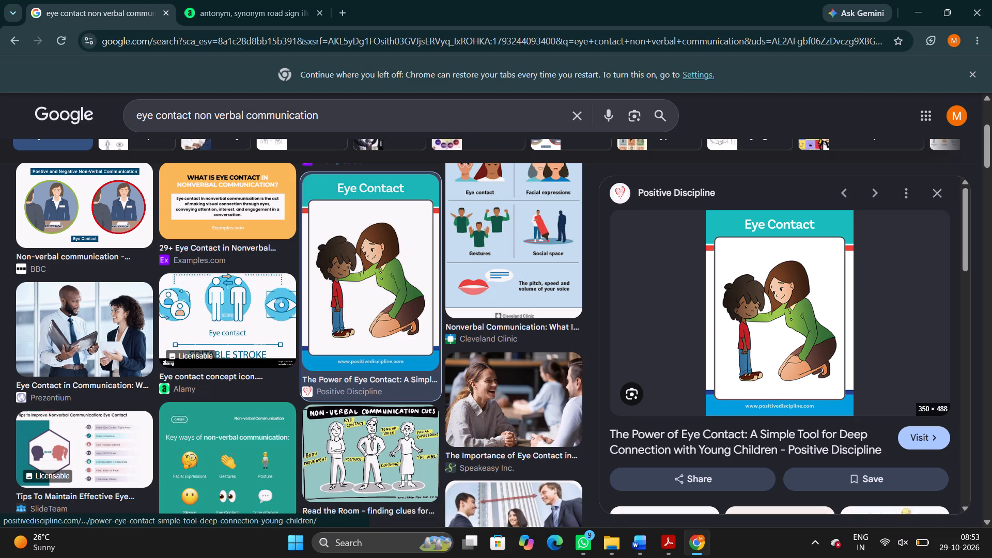
{"action": "key", "text": "shift+super+s"}
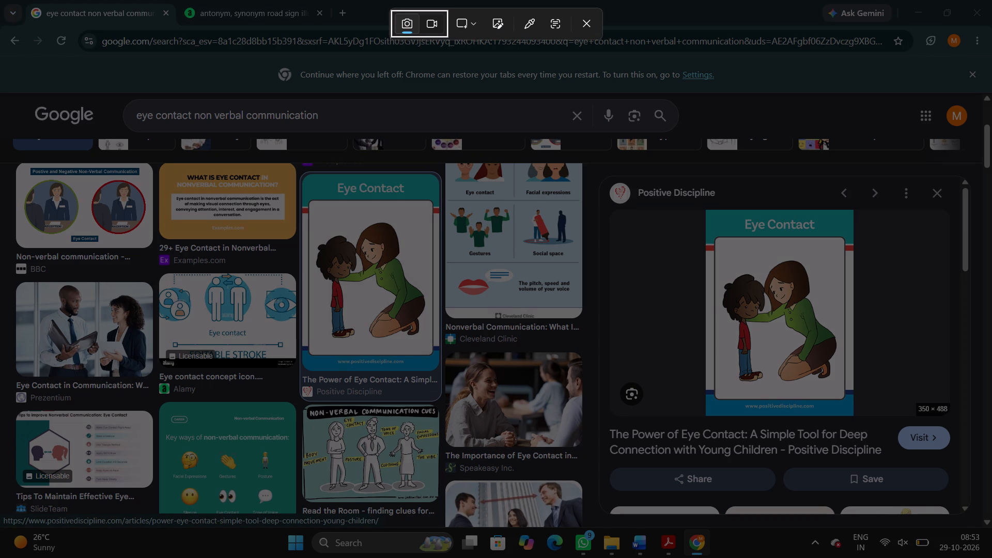
{"action": "left_click_drag", "start_coordinate": [713, 239], "coordinate": [846, 401]}
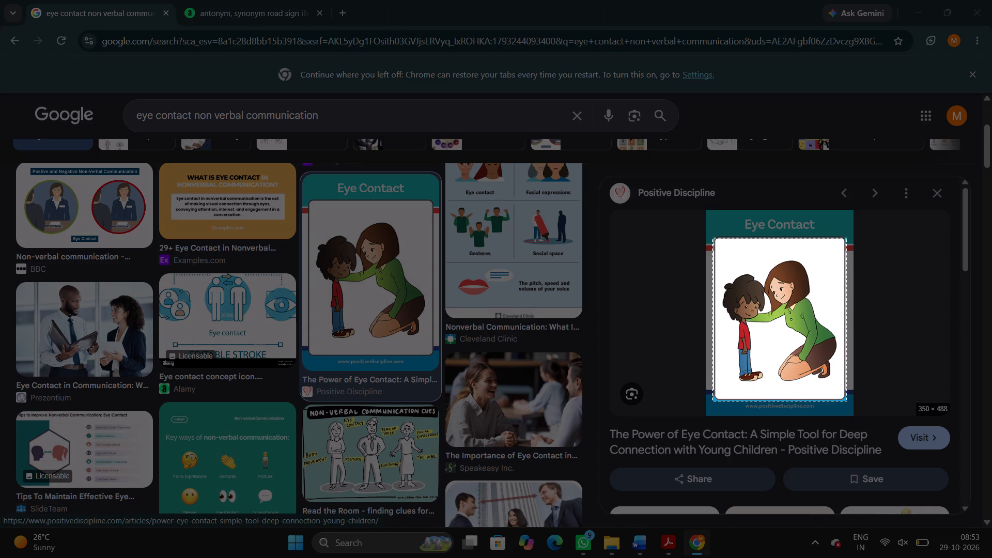
{"action": "left_click_drag", "start_coordinate": [846, 401], "coordinate": [844, 398]}
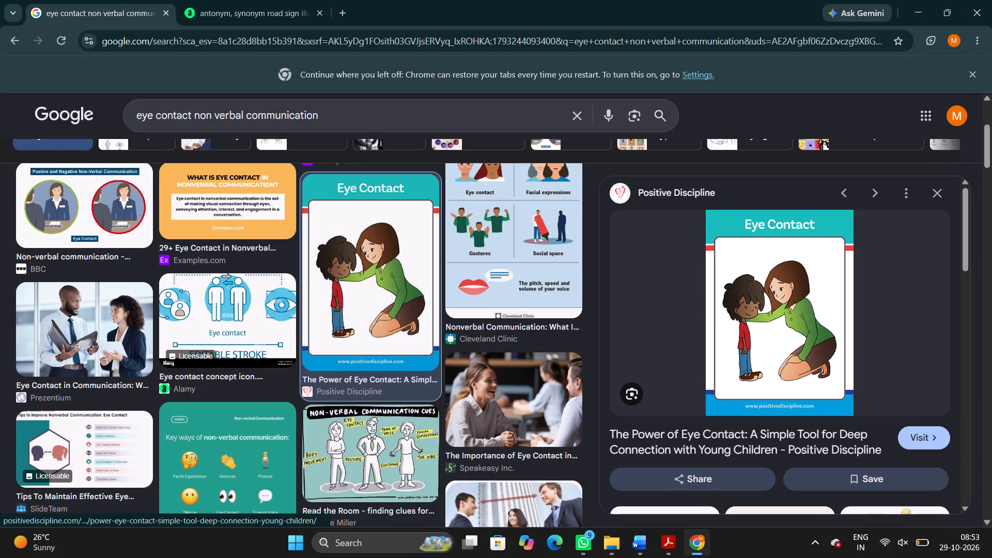
Switch to the Word document and paste the captured woman-and-child illustration below the woman-and-man picture on the last page.
{"action": "left_click", "coordinate": [637, 544]}
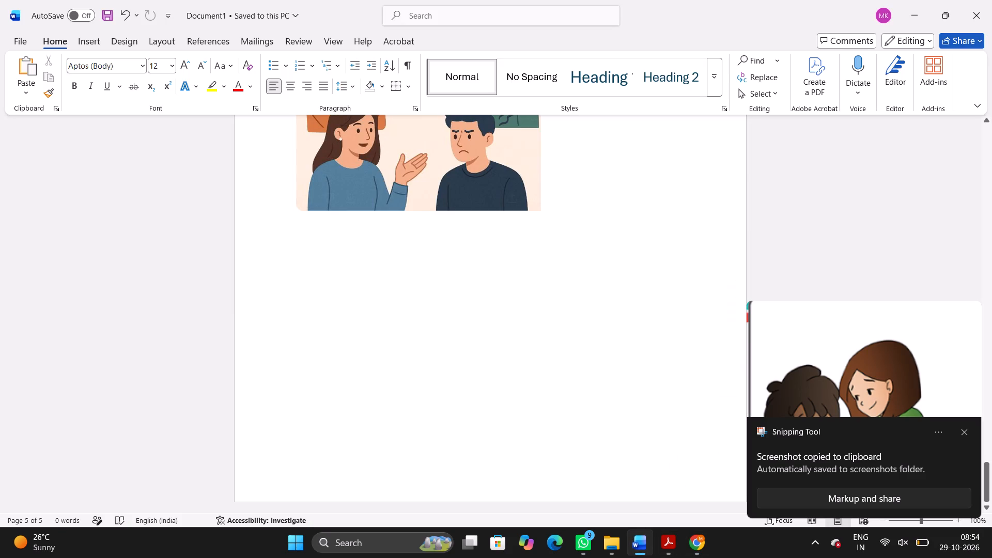
{"action": "left_click", "coordinate": [341, 274]}
{"action": "key", "text": "ctrl+v"}
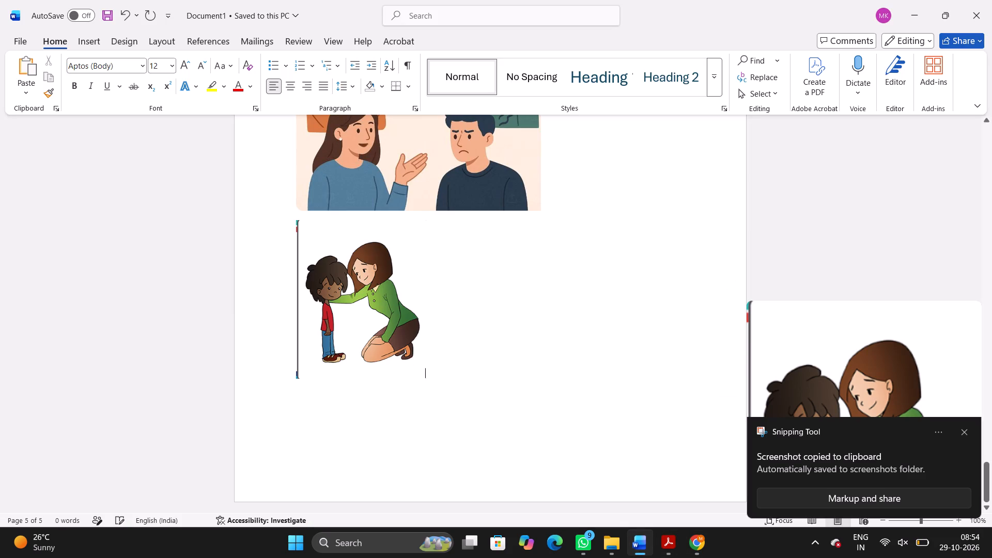
{"action": "left_click_drag", "start_coordinate": [367, 314], "coordinate": [380, 339]}
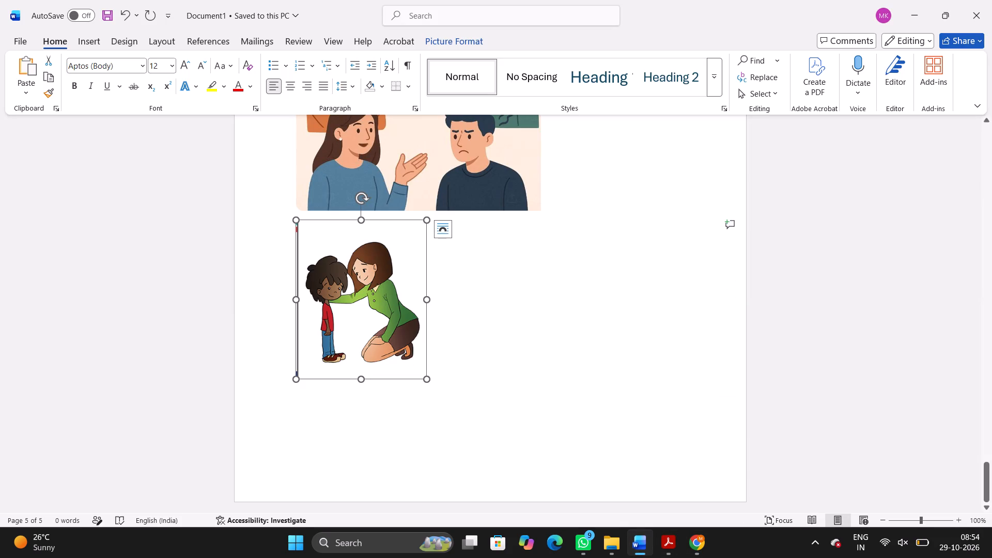
Add a new line after the woman-and-child illustration and a blank line between it and the picture above.
{"action": "left_click", "coordinate": [464, 341]}
{"action": "key", "text": "Return"}
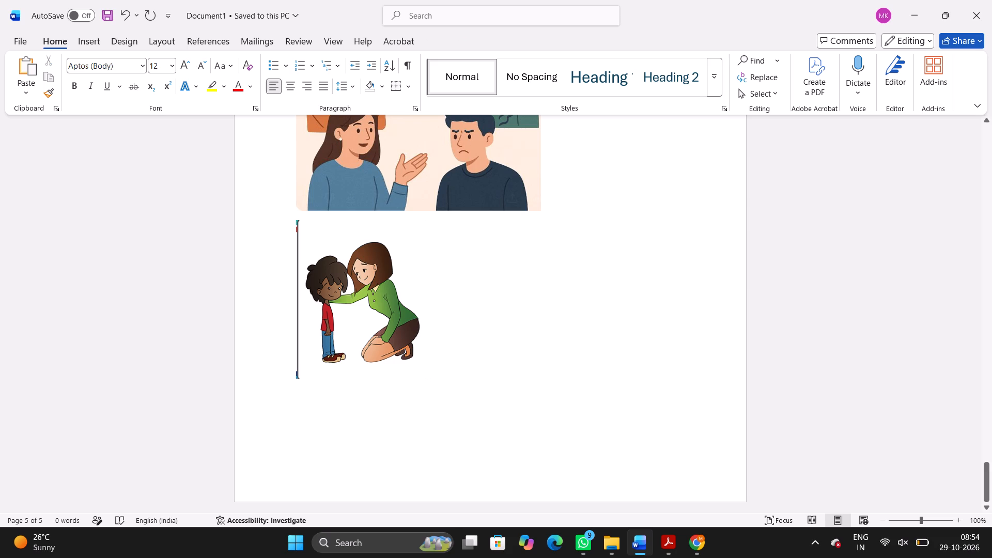
{"action": "left_click", "coordinate": [588, 211]}
{"action": "key", "text": "Return"}
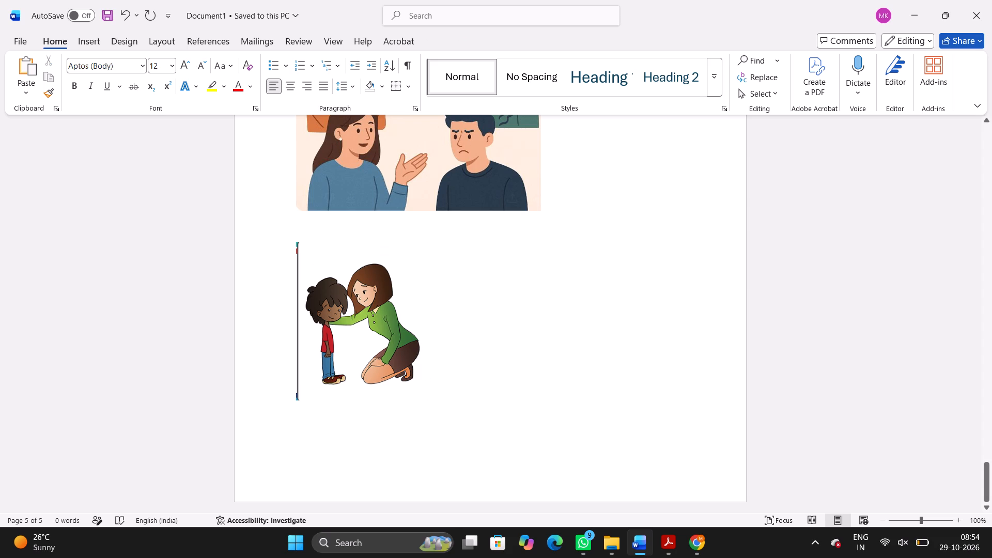
Switch to Chrome, search the images for "pie chartnon verbal communication" and look through the results.
{"action": "left_click", "coordinate": [696, 550]}
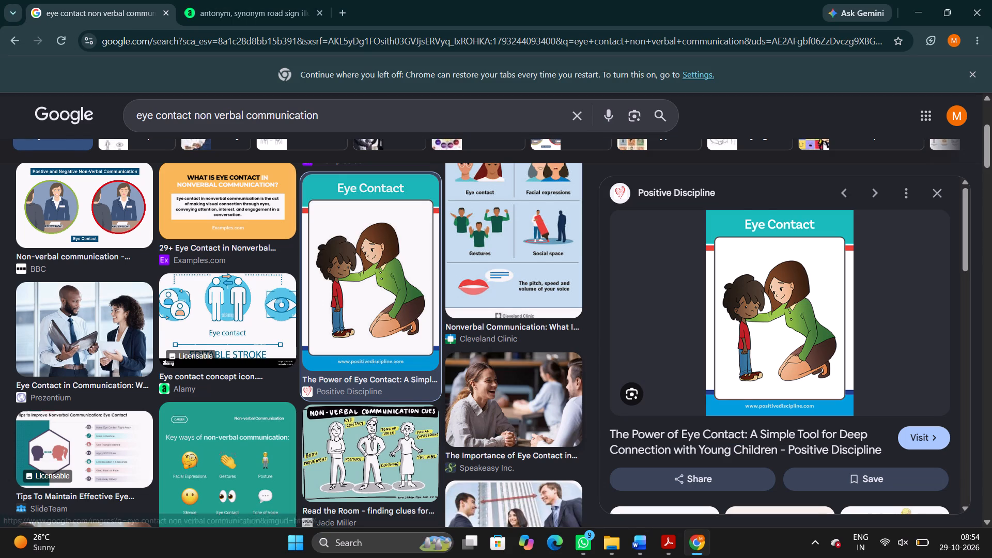
{"action": "scroll", "coordinate": [468, 364], "scroll_direction": "down", "scroll_amount": 1}
{"action": "scroll", "coordinate": [468, 364], "scroll_direction": "up", "scroll_amount": 1}
{"action": "left_click", "coordinate": [330, 116]}
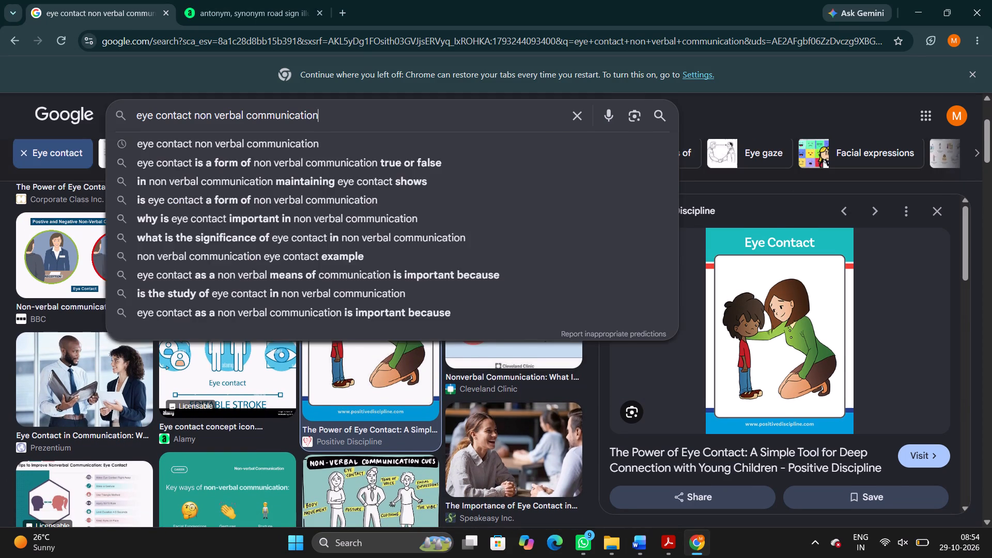
{"action": "key", "text": "space"}
{"action": "left_click_drag", "start_coordinate": [194, 120], "coordinate": [133, 115]}
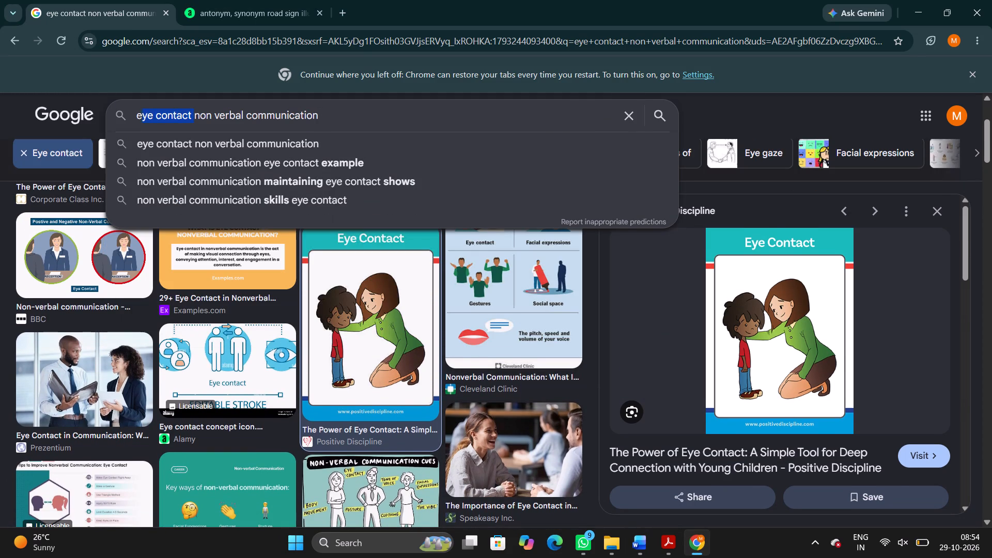
{"action": "left_click_drag", "start_coordinate": [133, 115], "coordinate": [83, 109]}
{"action": "key", "text": "BackSpace"}
{"action": "key", "text": "p"}
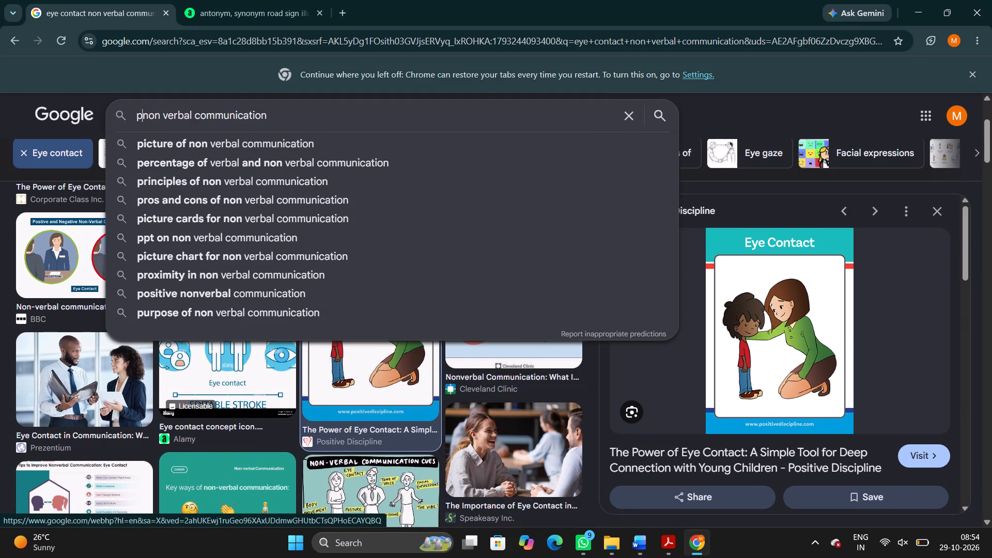
{"action": "key", "text": "BackSpace"}
{"action": "type", "text": "pe"}
{"action": "key", "text": "BackSpace"}
{"action": "type", "text": "ie chart"}
{"action": "key", "text": "Return"}
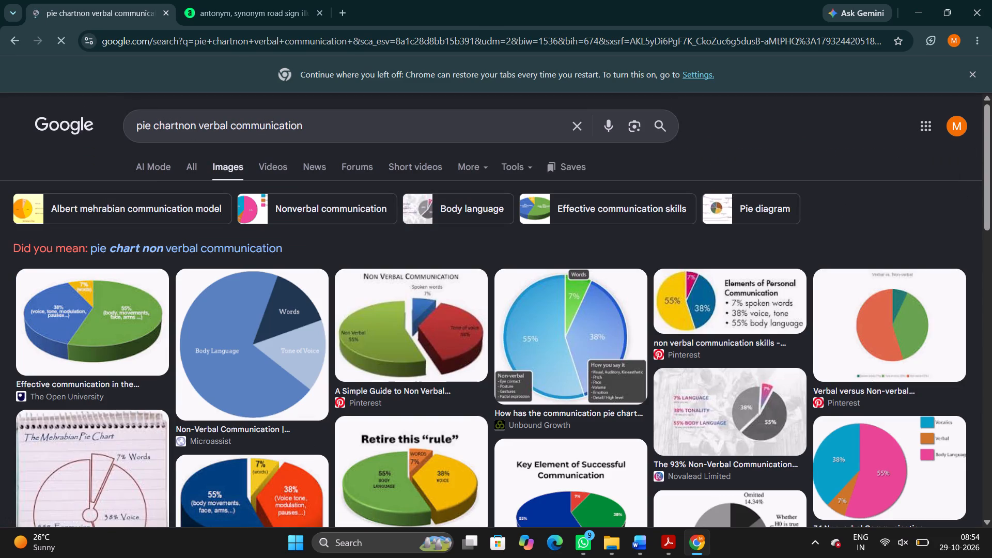
{"action": "scroll", "coordinate": [239, 237], "scroll_direction": "down", "scroll_amount": 4}
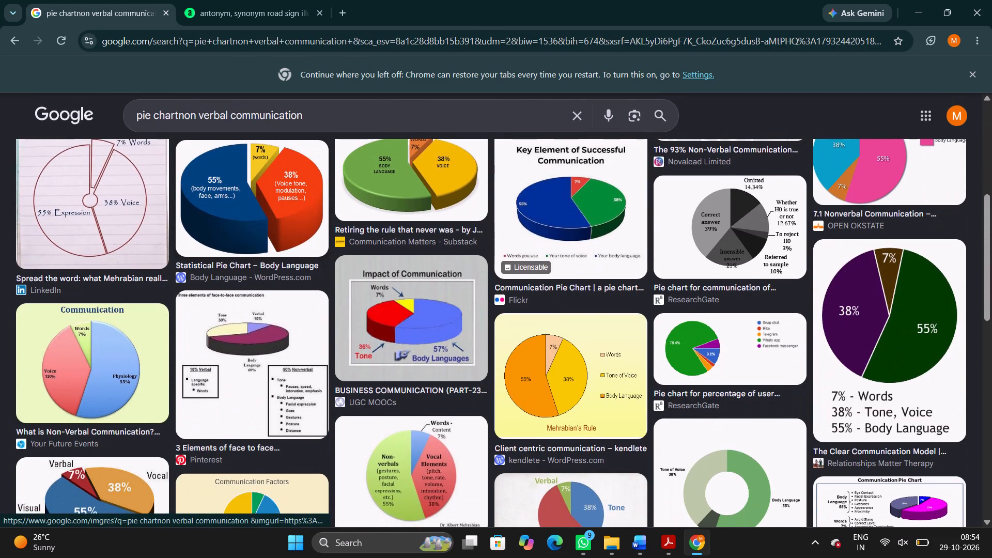
{"action": "scroll", "coordinate": [300, 355], "scroll_direction": "down", "scroll_amount": 2}
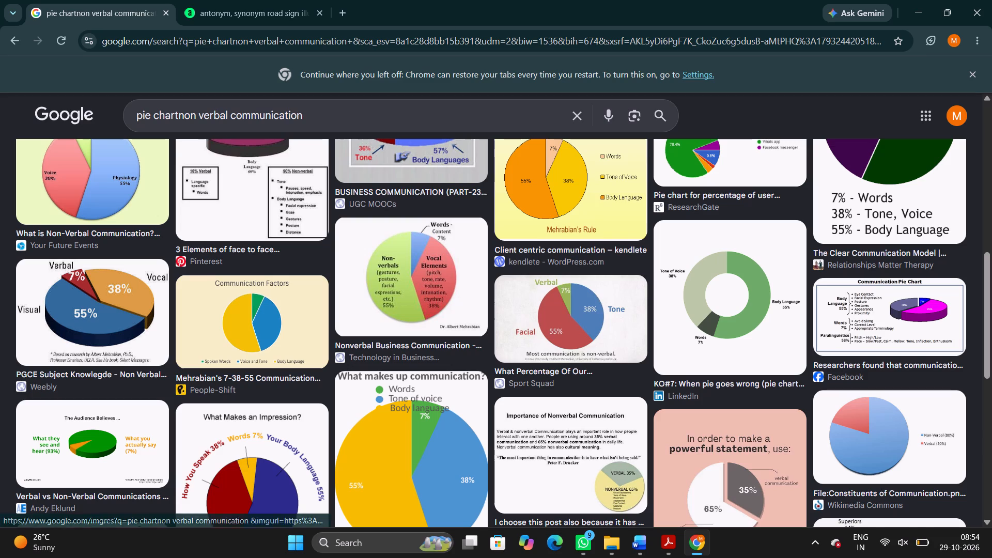
Change the image search to "flow chart chart non verbal communication".
{"action": "left_click", "coordinate": [178, 116]}
{"action": "key", "text": "space"}
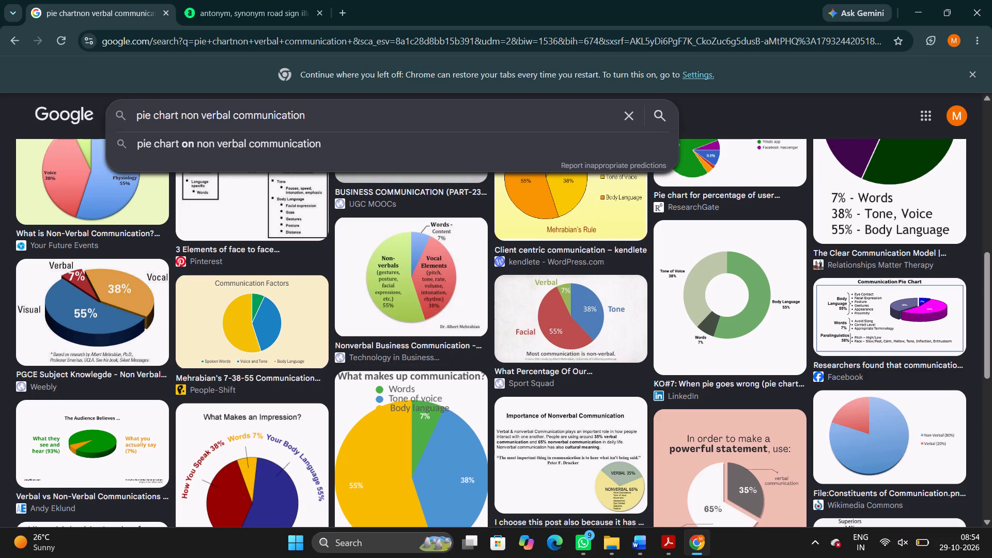
{"action": "key", "text": "Left"}
{"action": "key", "text": "Left"}
{"action": "key", "text": "Left"}
{"action": "key", "text": "Left"}
{"action": "key", "text": "Left"}
{"action": "key", "text": "Left"}
{"action": "key", "text": "Left"}
{"action": "key", "text": "Left"}
{"action": "key", "text": "BackSpace"}
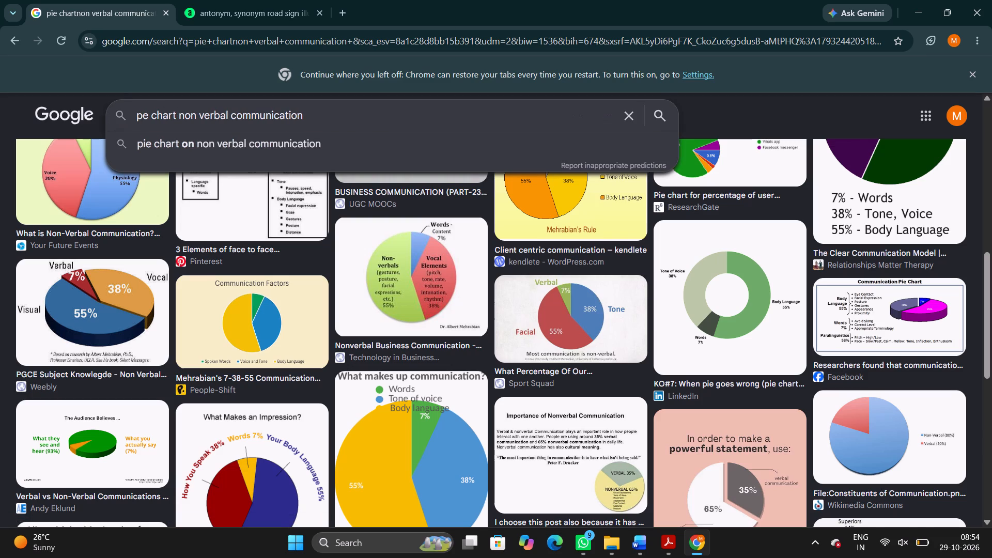
{"action": "key", "text": "BackSpace"}
{"action": "key", "text": "BackSpace"}
{"action": "type", "text": "flow chart"}
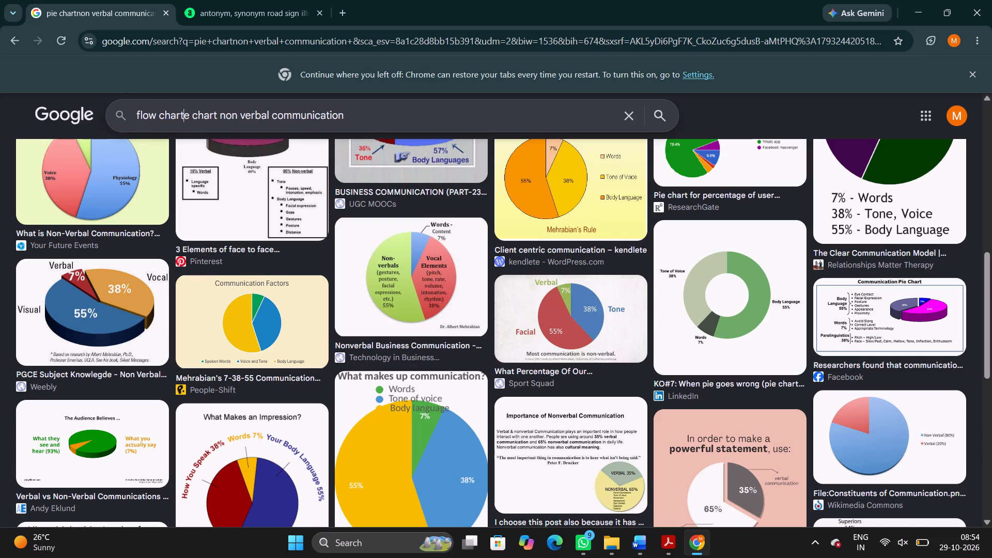
{"action": "key", "text": "Delete"}
{"action": "key", "text": "Return"}
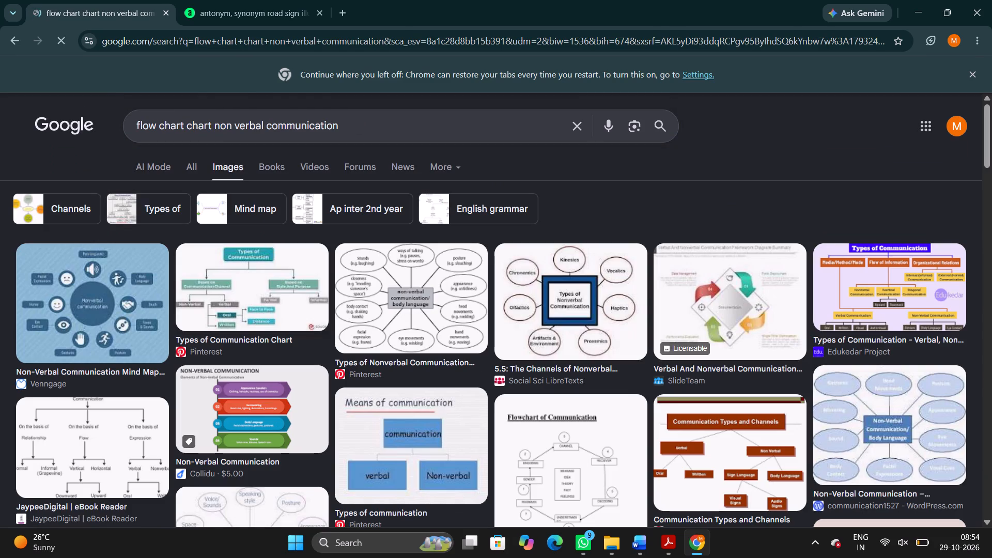
Look through the flow chart image results for a suitable non-verbal communication diagram.
{"action": "scroll", "coordinate": [480, 361], "scroll_direction": "down", "scroll_amount": 3}
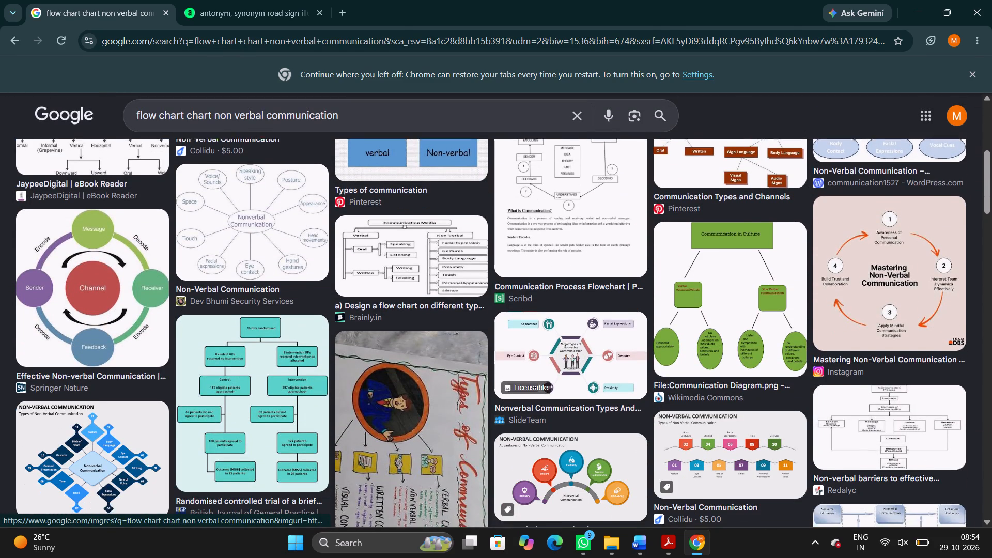
{"action": "scroll", "coordinate": [480, 361], "scroll_direction": "down", "scroll_amount": 1}
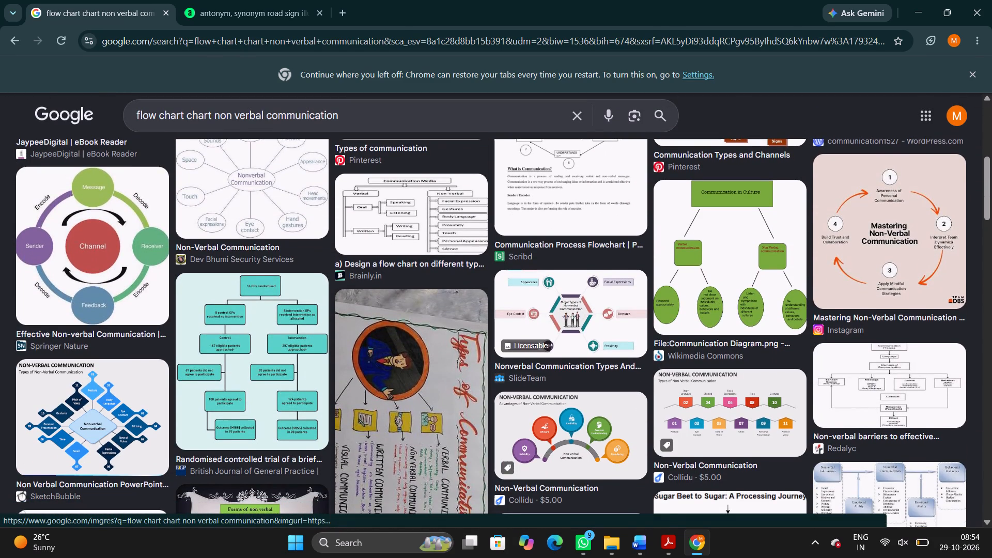
{"action": "scroll", "coordinate": [420, 391], "scroll_direction": "down", "scroll_amount": 1}
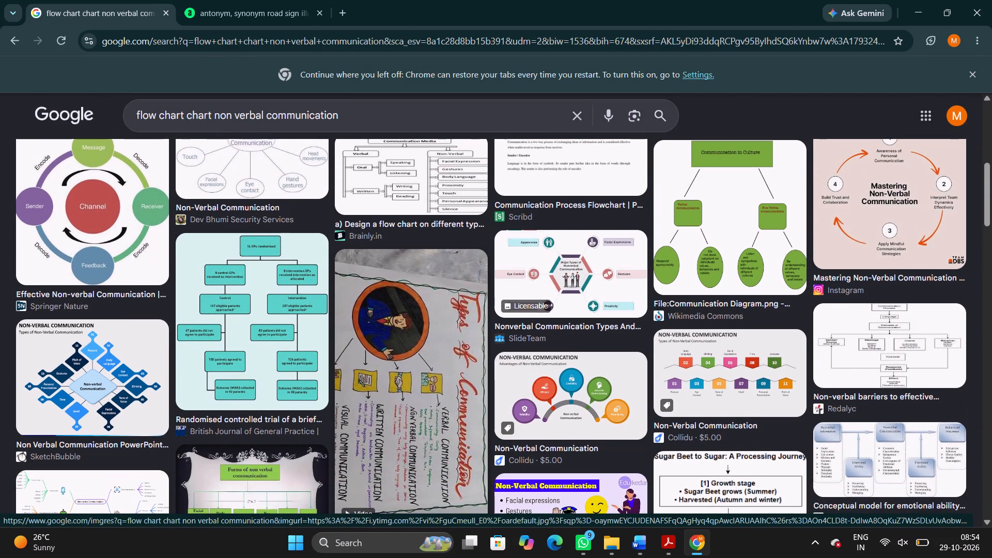
{"action": "scroll", "coordinate": [420, 391], "scroll_direction": "up", "scroll_amount": 1}
{"action": "scroll", "coordinate": [420, 391], "scroll_direction": "down", "scroll_amount": 1}
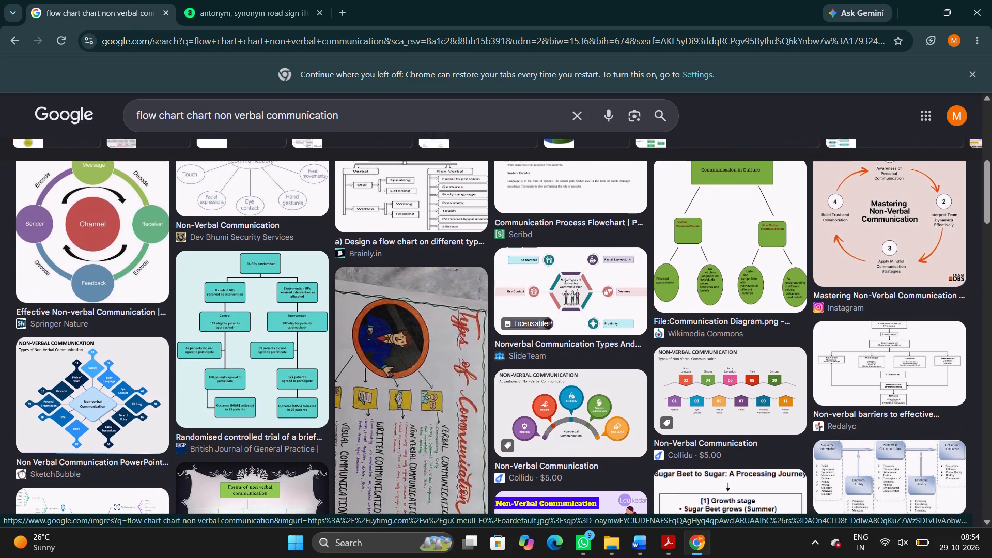
{"action": "scroll", "coordinate": [420, 391], "scroll_direction": "down", "scroll_amount": 1}
{"action": "scroll", "coordinate": [420, 391], "scroll_direction": "up", "scroll_amount": 2}
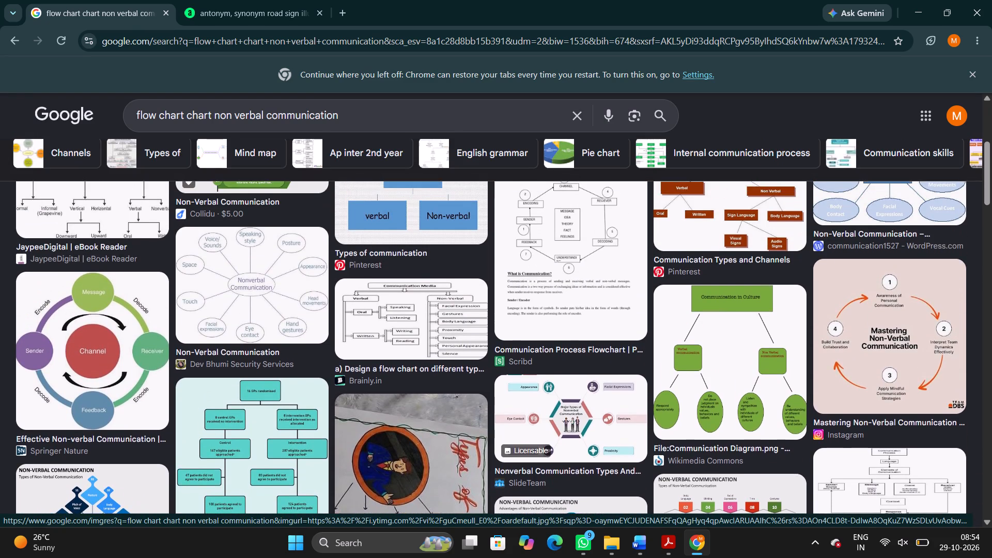
{"action": "scroll", "coordinate": [420, 391], "scroll_direction": "up", "scroll_amount": 3}
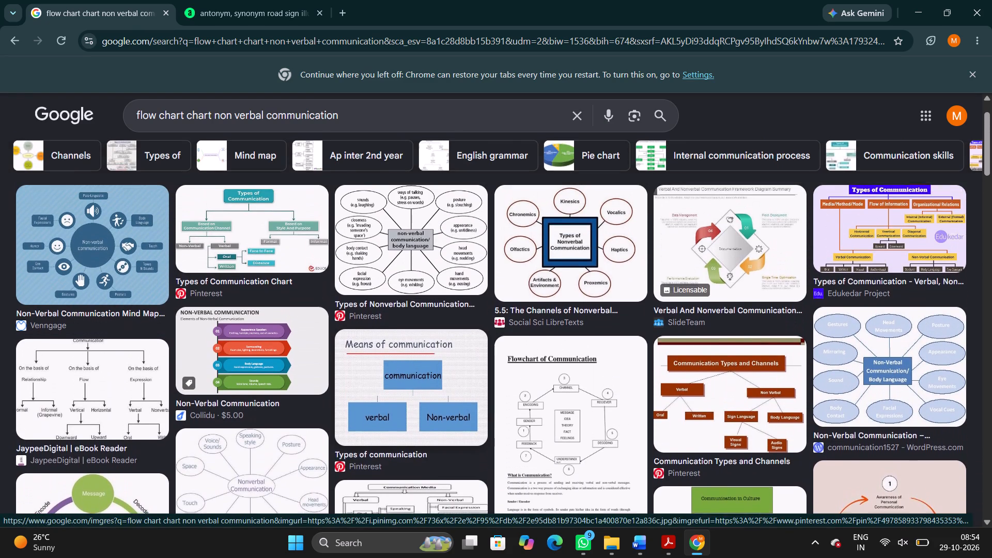
{"action": "scroll", "coordinate": [420, 391], "scroll_direction": "up", "scroll_amount": 1}
{"action": "scroll", "coordinate": [420, 391], "scroll_direction": "down", "scroll_amount": 5}
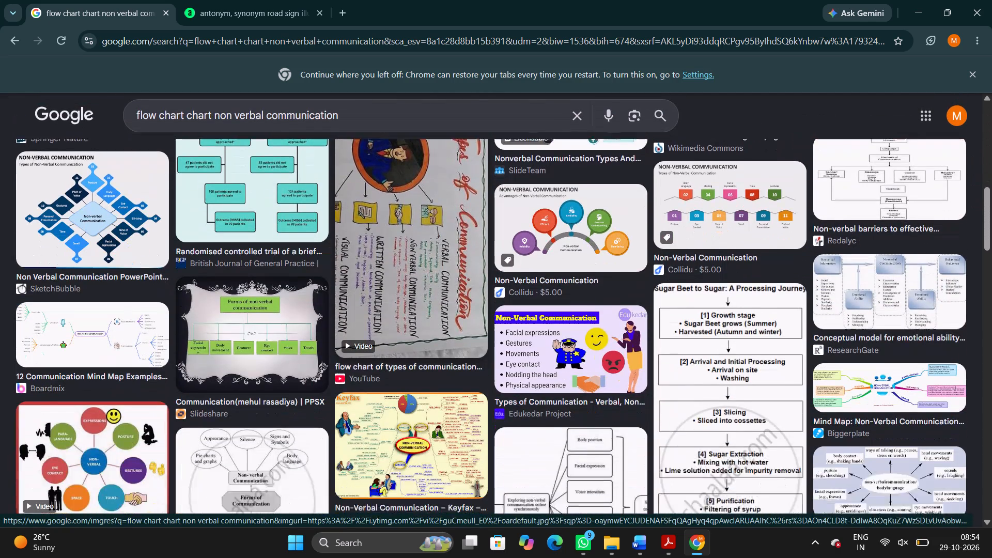
{"action": "scroll", "coordinate": [420, 391], "scroll_direction": "down", "scroll_amount": 2}
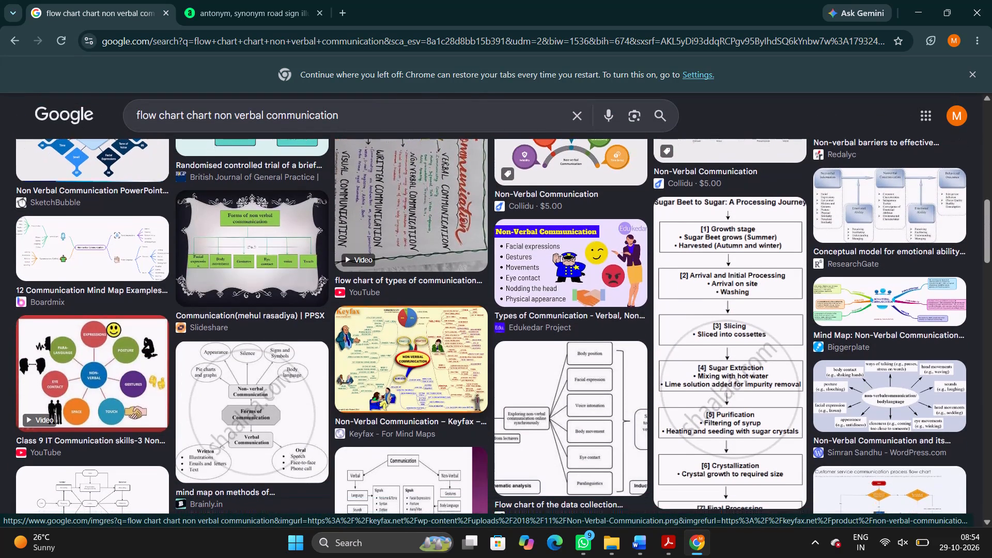
{"action": "scroll", "coordinate": [420, 391], "scroll_direction": "down", "scroll_amount": 2}
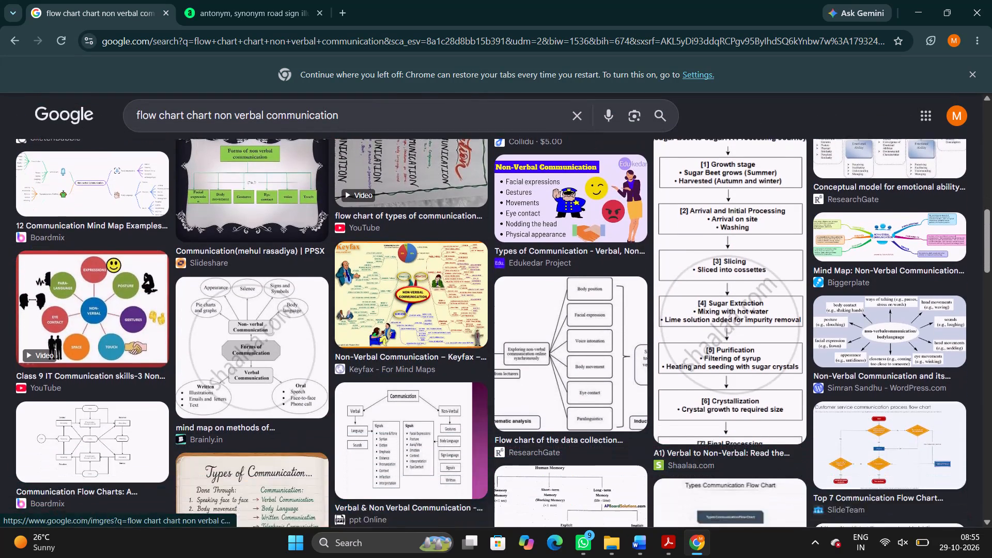
{"action": "scroll", "coordinate": [420, 391], "scroll_direction": "down", "scroll_amount": 1}
{"action": "scroll", "coordinate": [420, 391], "scroll_direction": "up", "scroll_amount": 2}
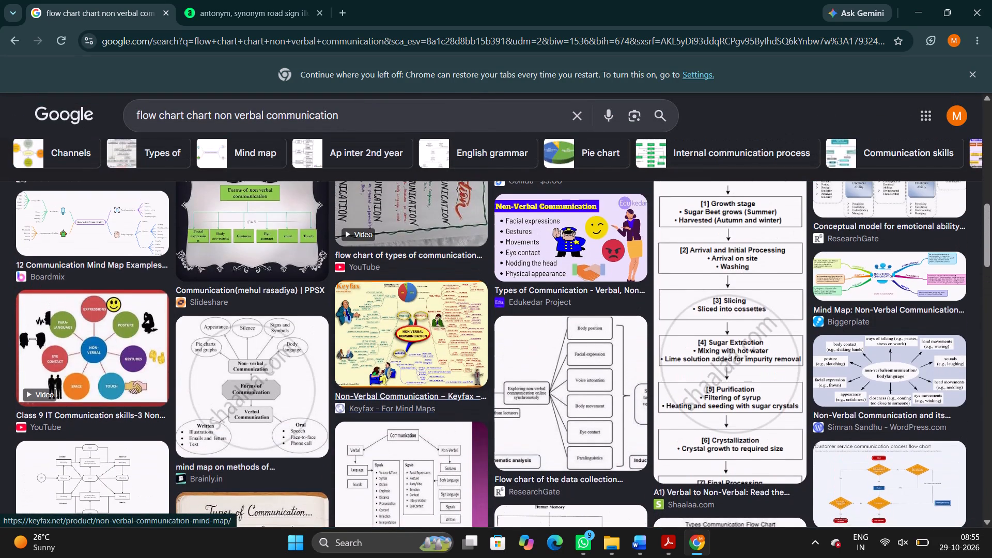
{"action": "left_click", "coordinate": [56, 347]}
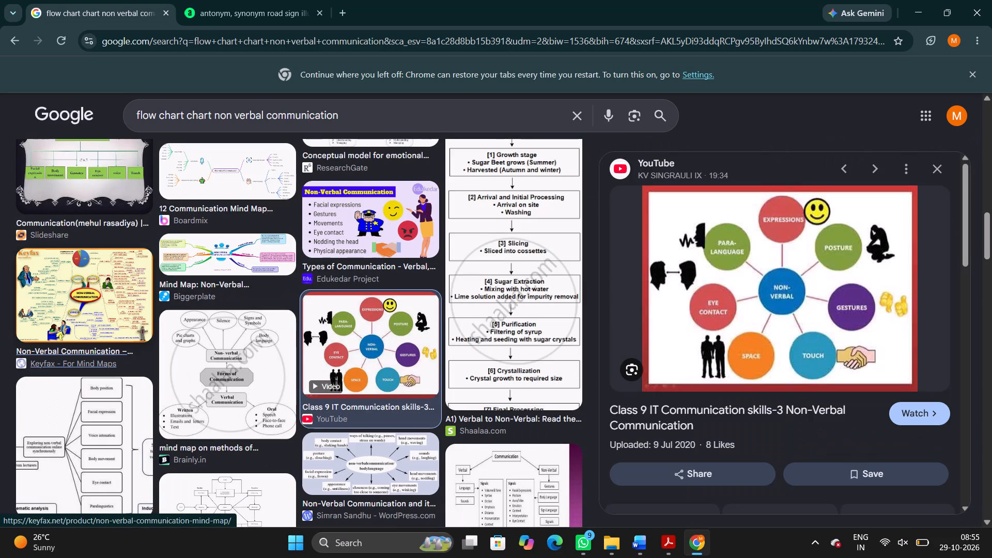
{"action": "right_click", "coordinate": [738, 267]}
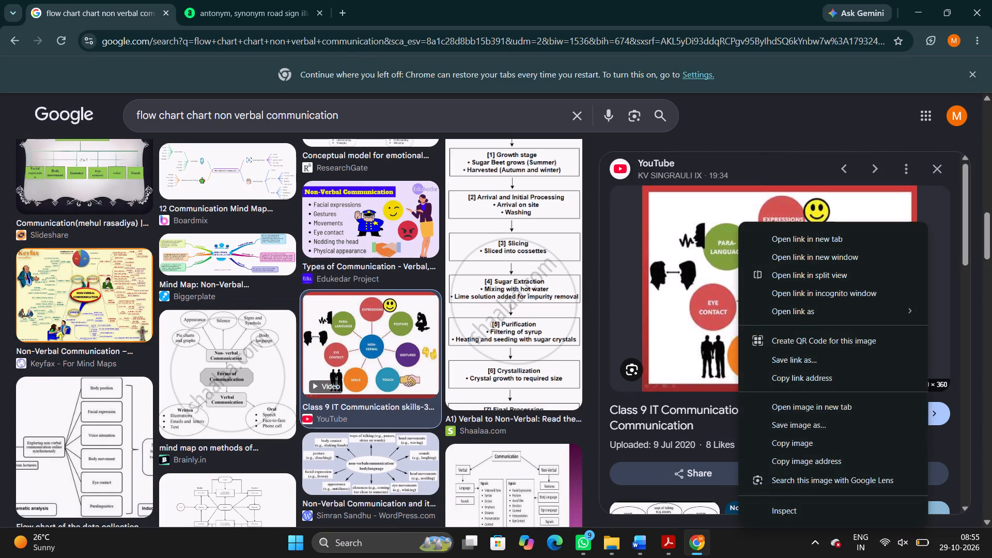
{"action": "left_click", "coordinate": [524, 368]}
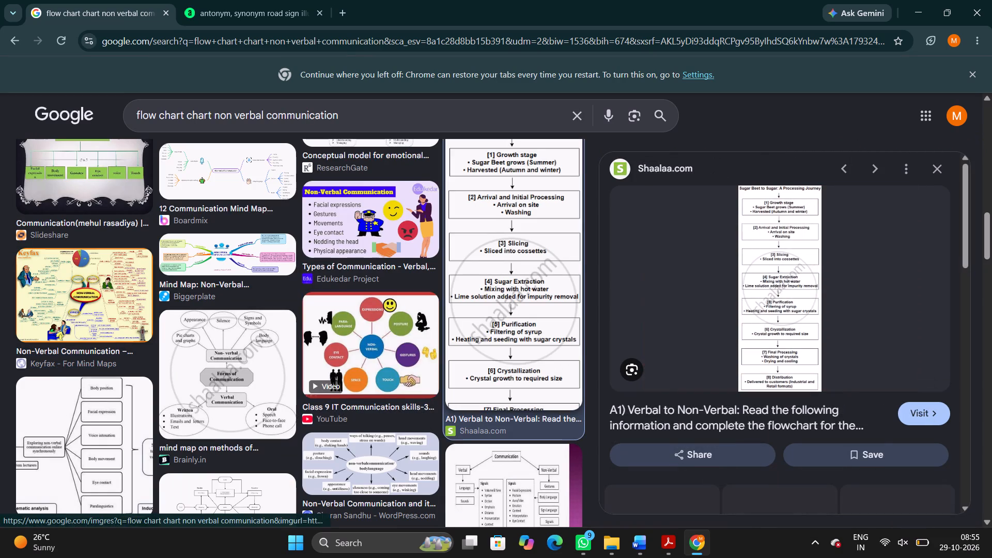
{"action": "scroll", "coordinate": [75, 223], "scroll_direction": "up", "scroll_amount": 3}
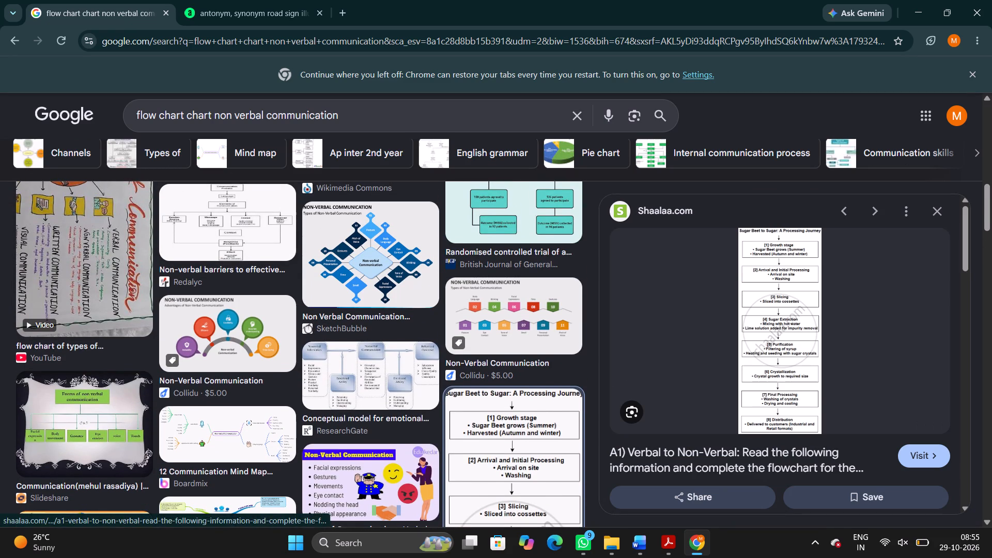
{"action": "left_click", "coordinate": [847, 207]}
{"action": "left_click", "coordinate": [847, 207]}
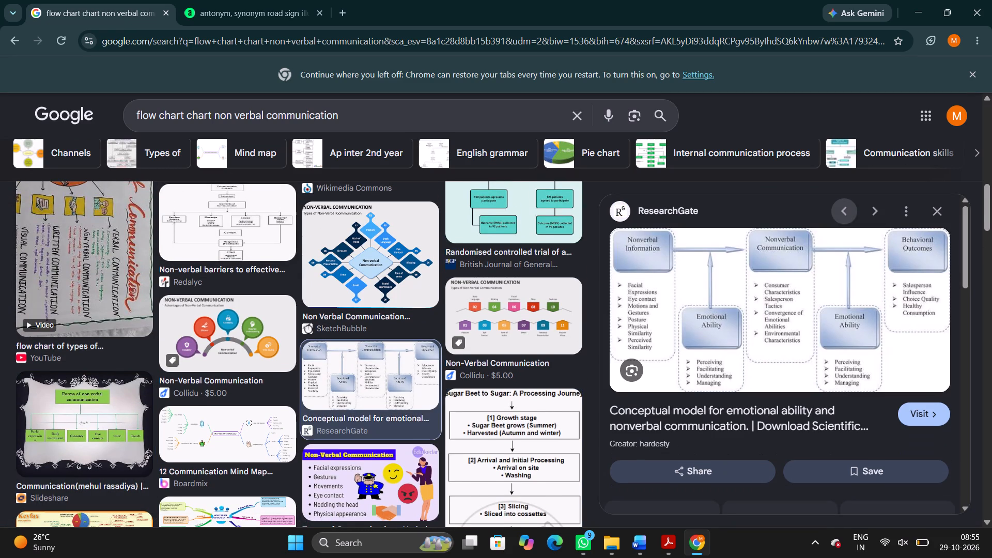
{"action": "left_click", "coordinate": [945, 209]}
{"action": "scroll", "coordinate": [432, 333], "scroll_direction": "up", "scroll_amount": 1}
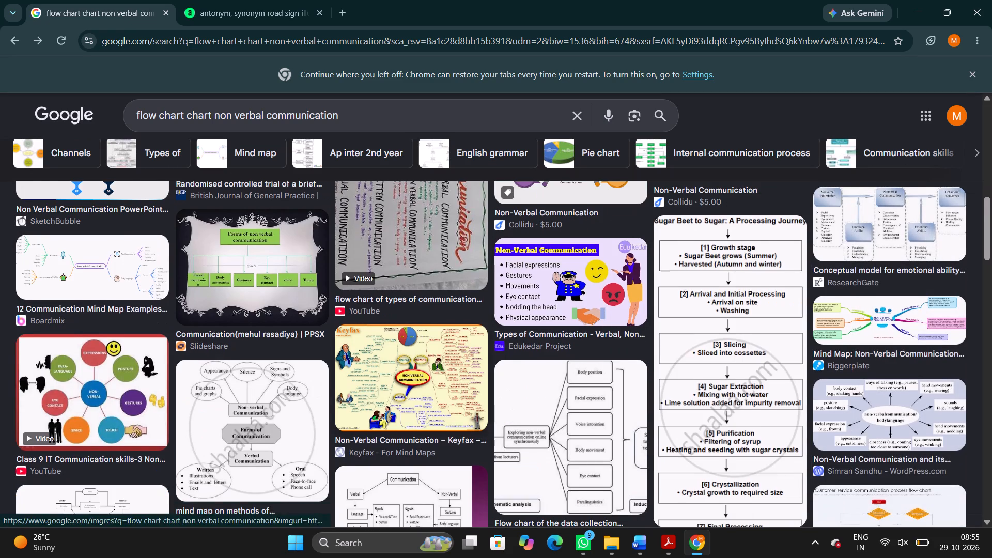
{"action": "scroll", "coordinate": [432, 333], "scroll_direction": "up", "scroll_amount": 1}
Open YouTube's "Class 9 IT Communication skills-3 Non-Verbal" picture and capture a screen snip of the red-framed non-verbal circle diagram.
{"action": "left_click", "coordinate": [84, 440]}
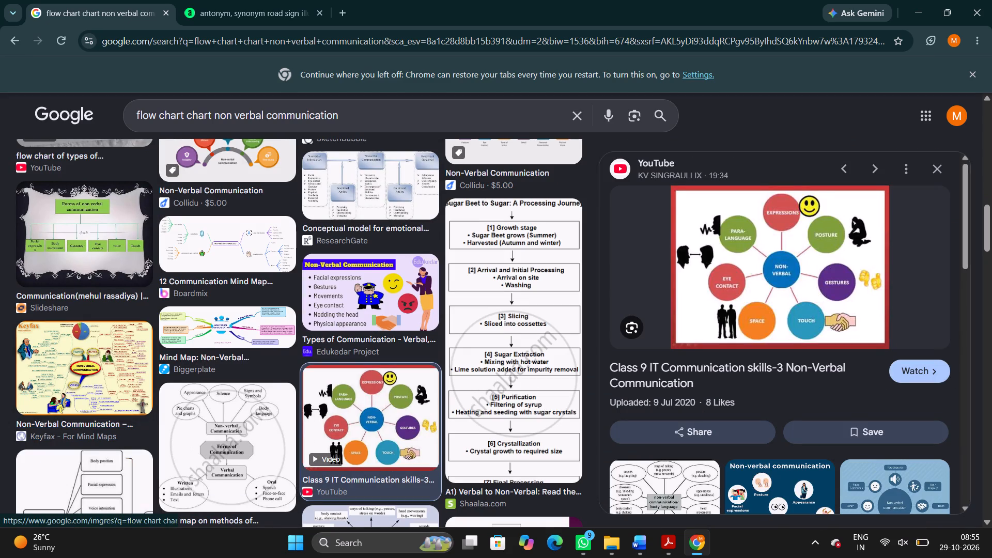
{"action": "key", "text": "shift+super+s"}
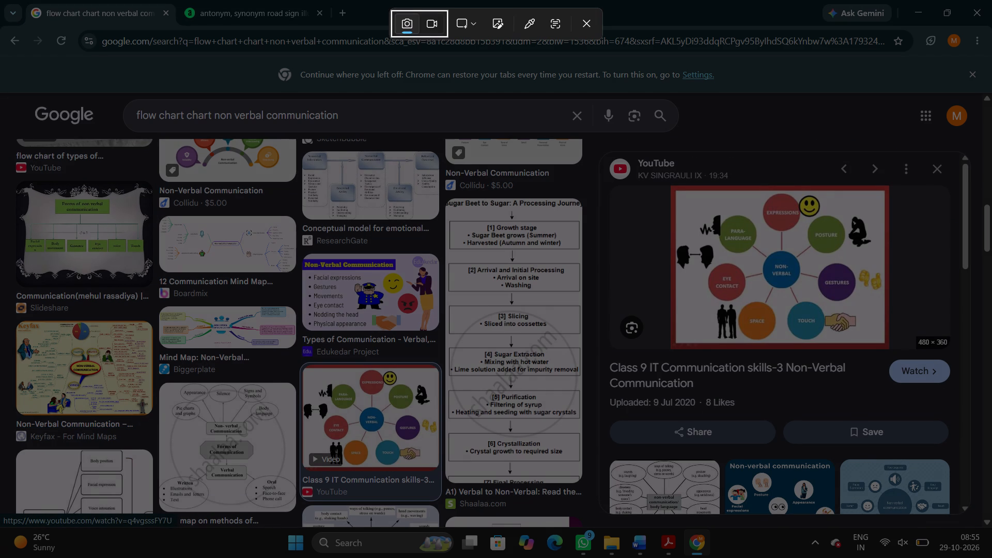
{"action": "left_click_drag", "start_coordinate": [671, 188], "coordinate": [901, 348]}
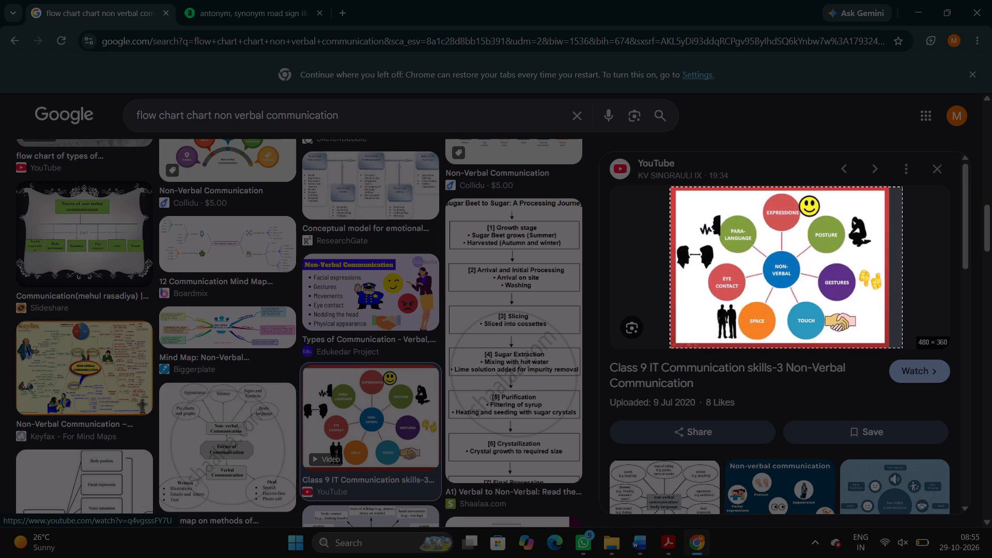
{"action": "left_click_drag", "start_coordinate": [901, 348], "coordinate": [889, 348]}
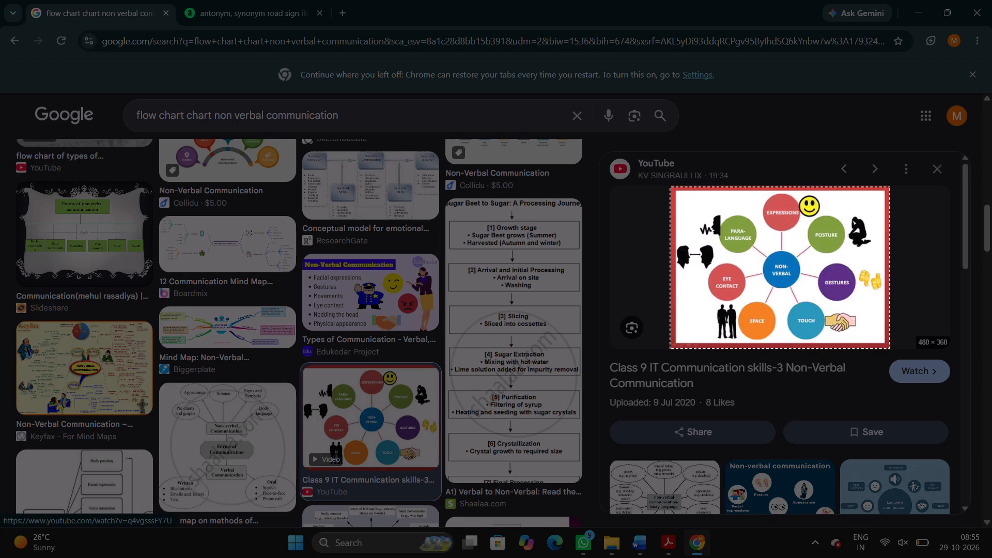
{"action": "left_click_drag", "start_coordinate": [889, 348], "coordinate": [888, 348]}
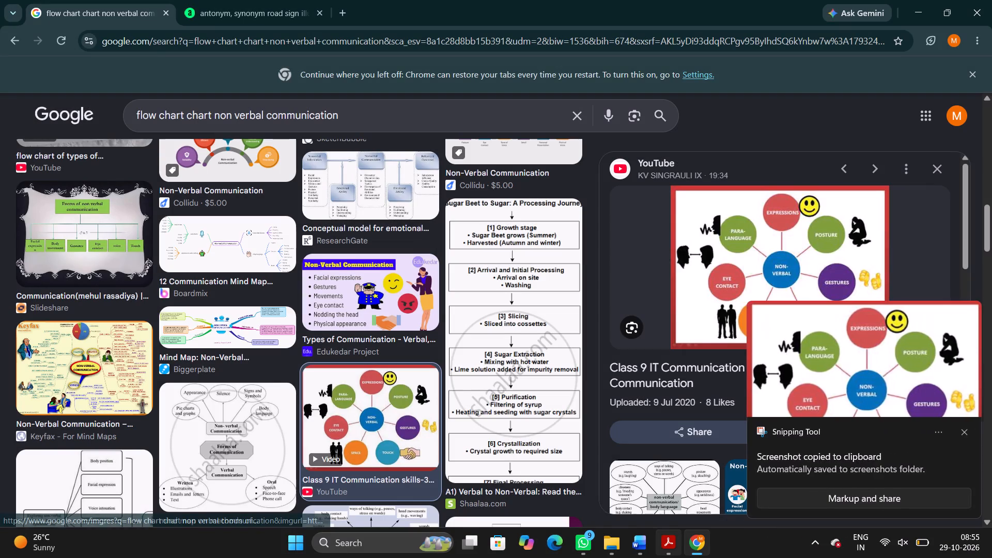
Switch to Word and paste the snipped non-verbal circle diagram beside the woman-and-child picture on page 5.
{"action": "left_click", "coordinate": [667, 545]}
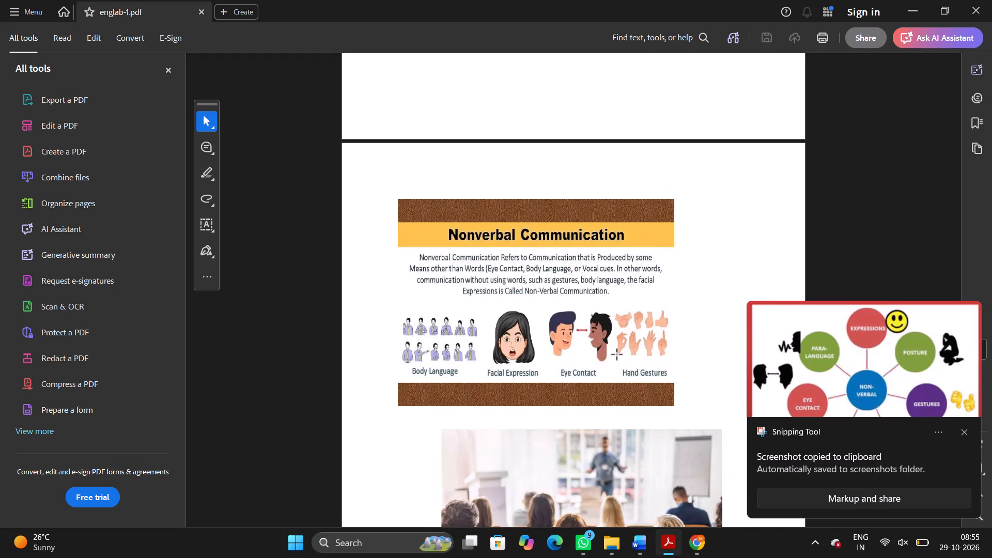
{"action": "left_click", "coordinate": [639, 540]}
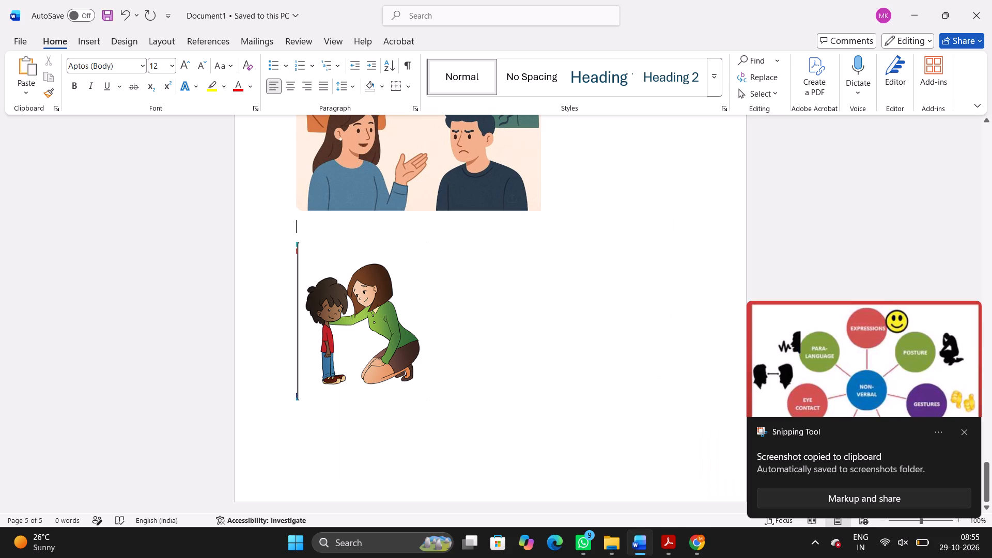
{"action": "left_click", "coordinate": [604, 369]}
{"action": "scroll", "coordinate": [546, 295], "scroll_direction": "down", "scroll_amount": 10}
{"action": "scroll", "coordinate": [546, 295], "scroll_direction": "up", "scroll_amount": 1}
{"action": "scroll", "coordinate": [546, 295], "scroll_direction": "down", "scroll_amount": 2}
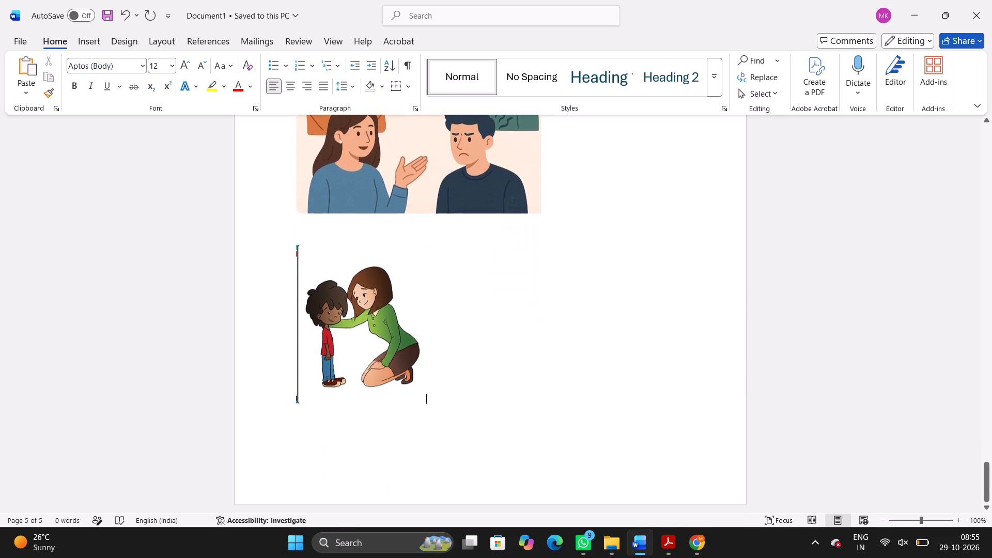
{"action": "scroll", "coordinate": [546, 295], "scroll_direction": "up", "scroll_amount": 5}
{"action": "scroll", "coordinate": [546, 295], "scroll_direction": "down", "scroll_amount": 4}
{"action": "scroll", "coordinate": [546, 295], "scroll_direction": "up", "scroll_amount": 13}
{"action": "scroll", "coordinate": [546, 295], "scroll_direction": "down", "scroll_amount": 1}
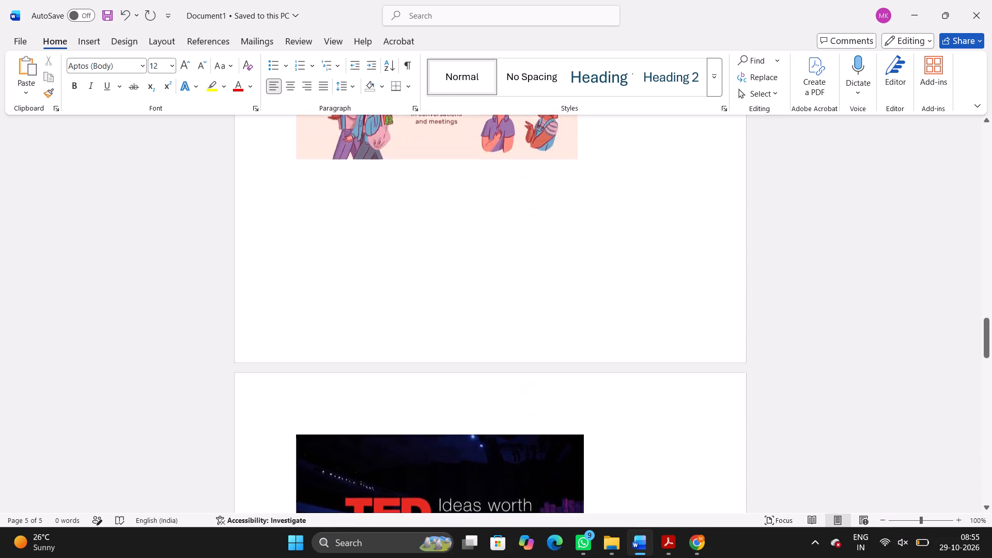
{"action": "scroll", "coordinate": [546, 295], "scroll_direction": "down", "scroll_amount": 3}
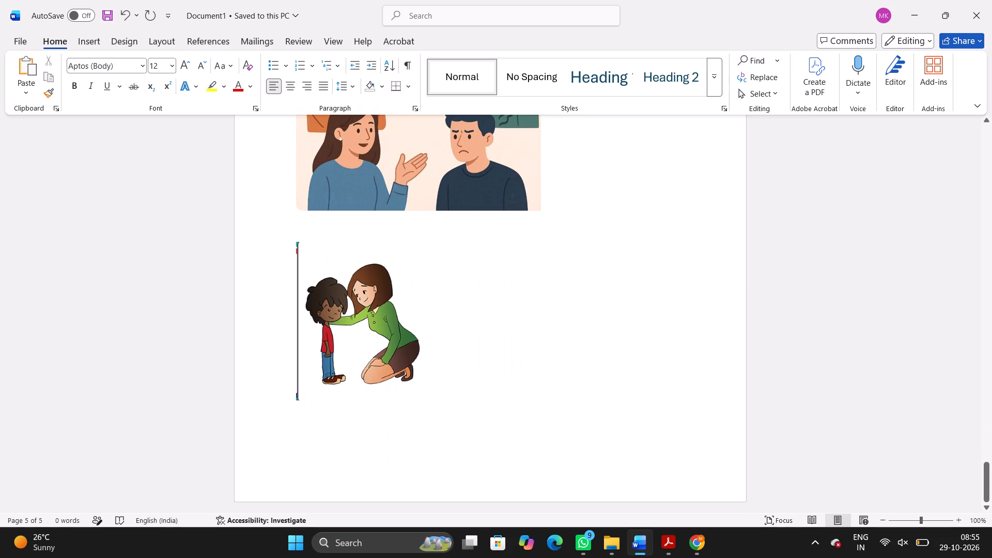
{"action": "scroll", "coordinate": [525, 359], "scroll_direction": "up", "scroll_amount": 2}
{"action": "left_click", "coordinate": [458, 316]}
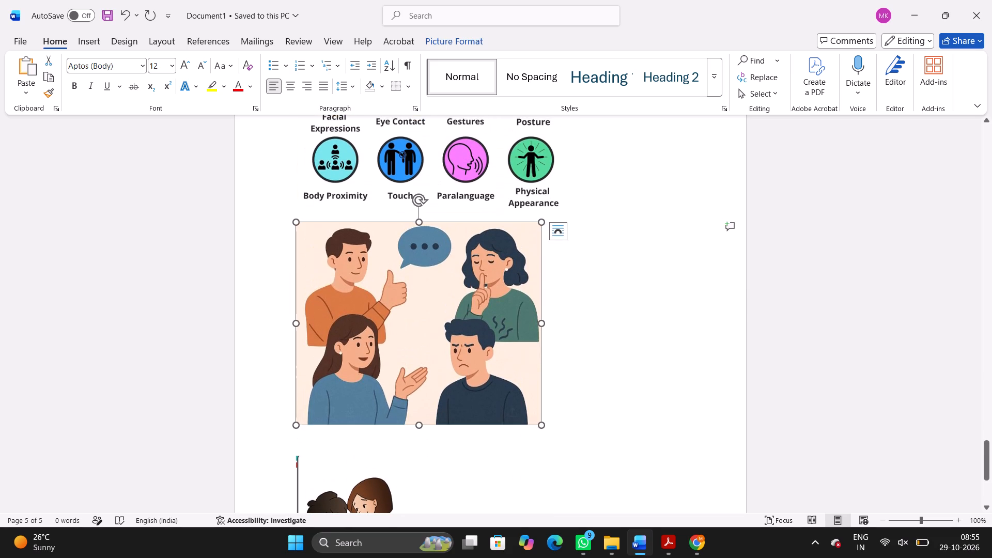
{"action": "scroll", "coordinate": [458, 316], "scroll_direction": "up", "scroll_amount": 2}
{"action": "scroll", "coordinate": [458, 316], "scroll_direction": "down", "scroll_amount": 1}
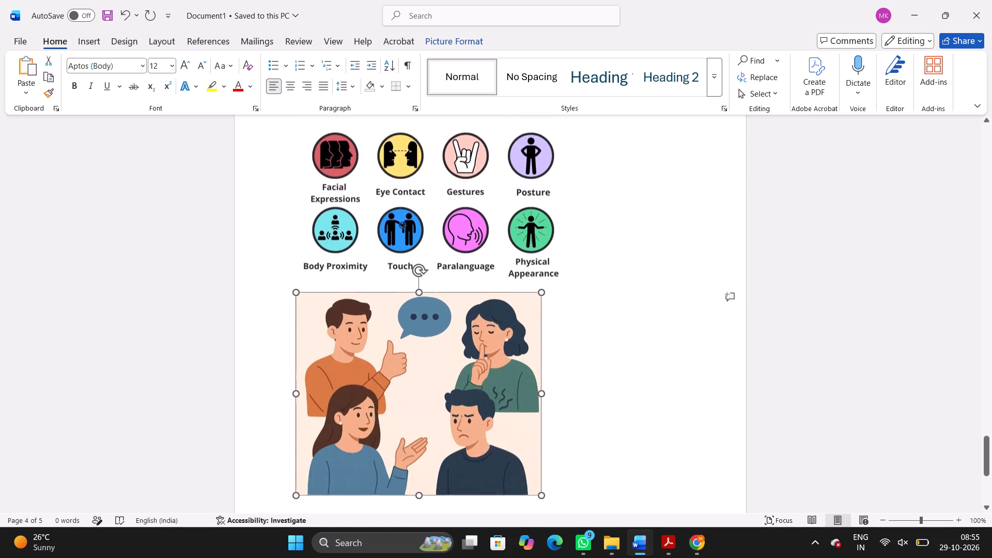
{"action": "left_click", "coordinate": [614, 464]}
{"action": "scroll", "coordinate": [614, 464], "scroll_direction": "down", "scroll_amount": 3}
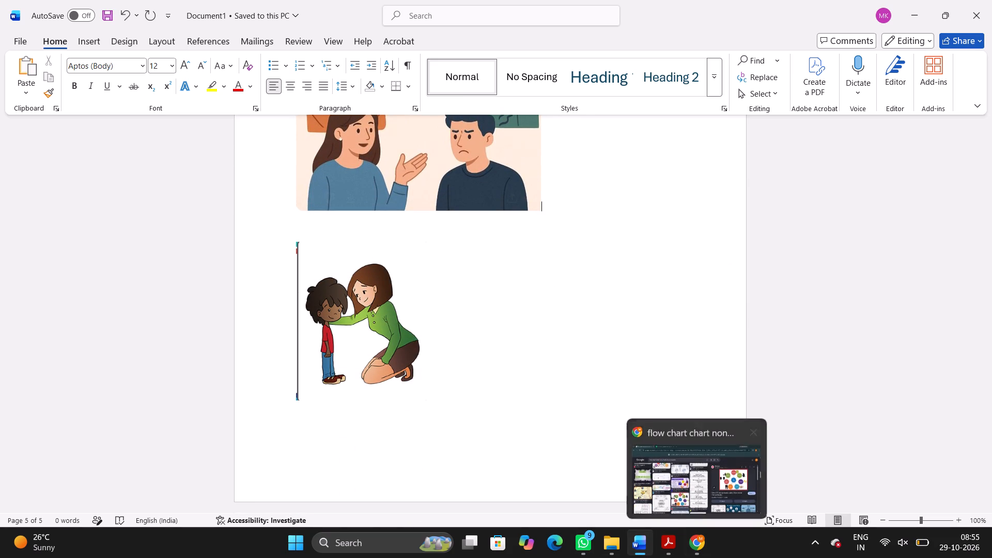
{"action": "left_click", "coordinate": [577, 289]}
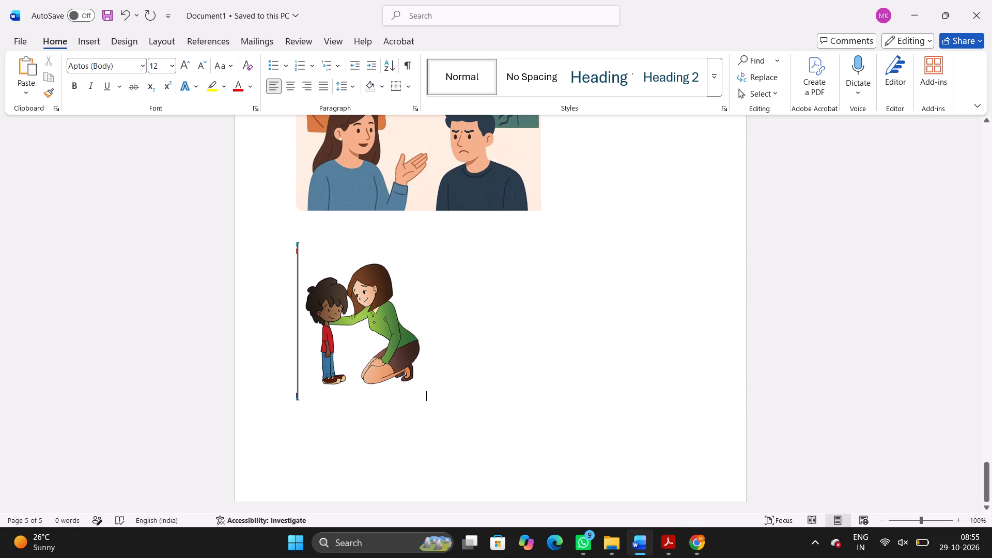
{"action": "key", "text": "ctrl+v"}
{"action": "left_click_drag", "start_coordinate": [493, 291], "coordinate": [538, 300]}
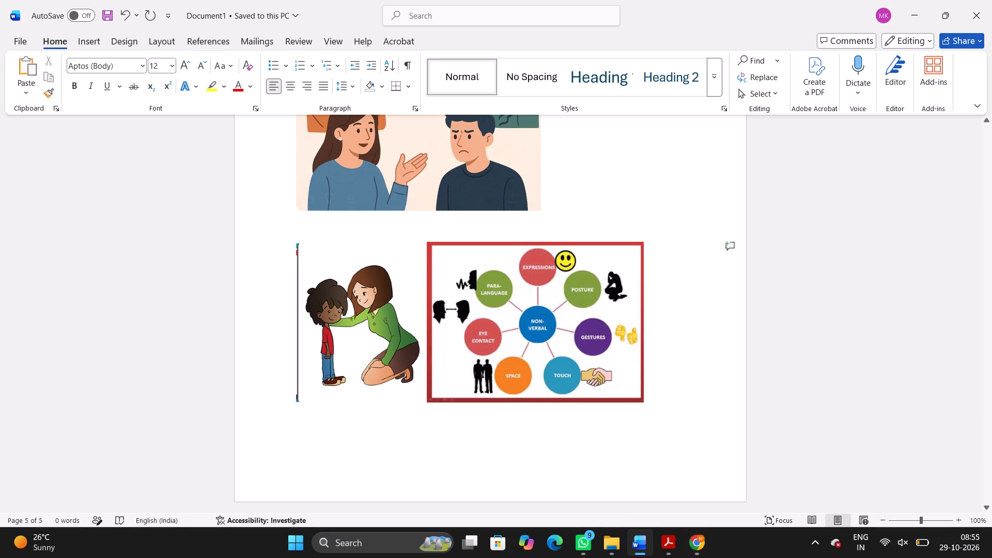
Widen the gap between the woman-and-child picture and the circle diagram by inserting 12 spaces between them.
{"action": "left_click", "coordinate": [415, 393]}
{"action": "key", "text": "space"}
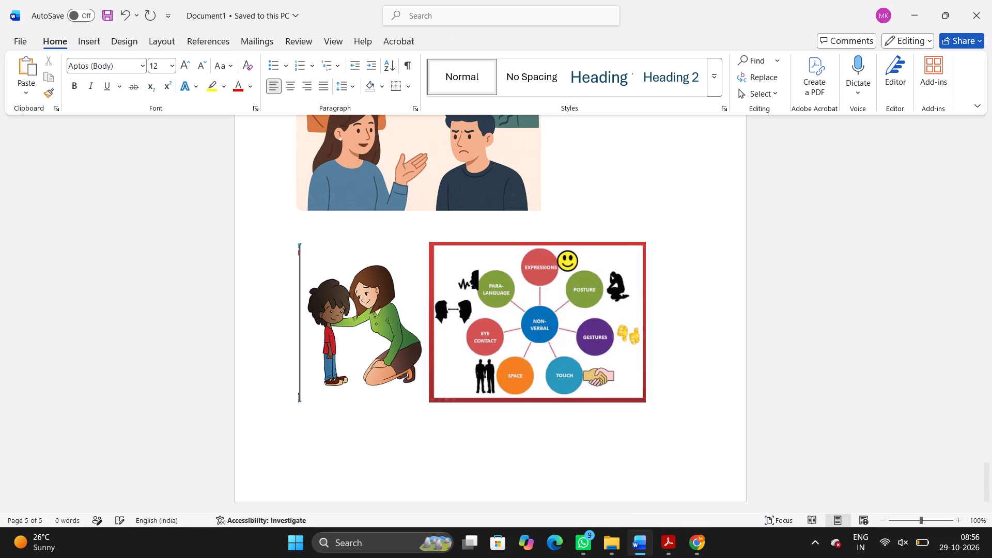
{"action": "left_click", "coordinate": [464, 382]}
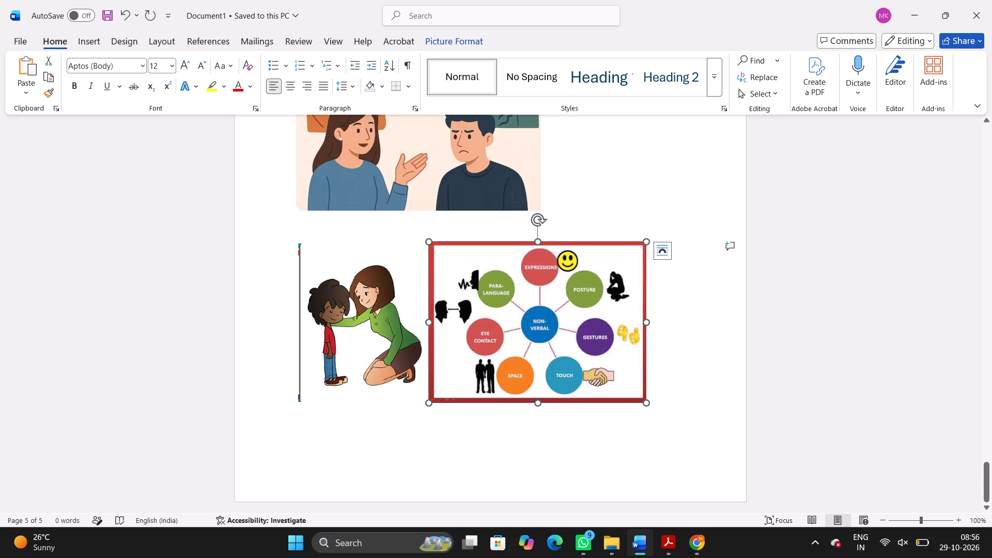
{"action": "left_click_drag", "start_coordinate": [432, 404], "coordinate": [428, 398]}
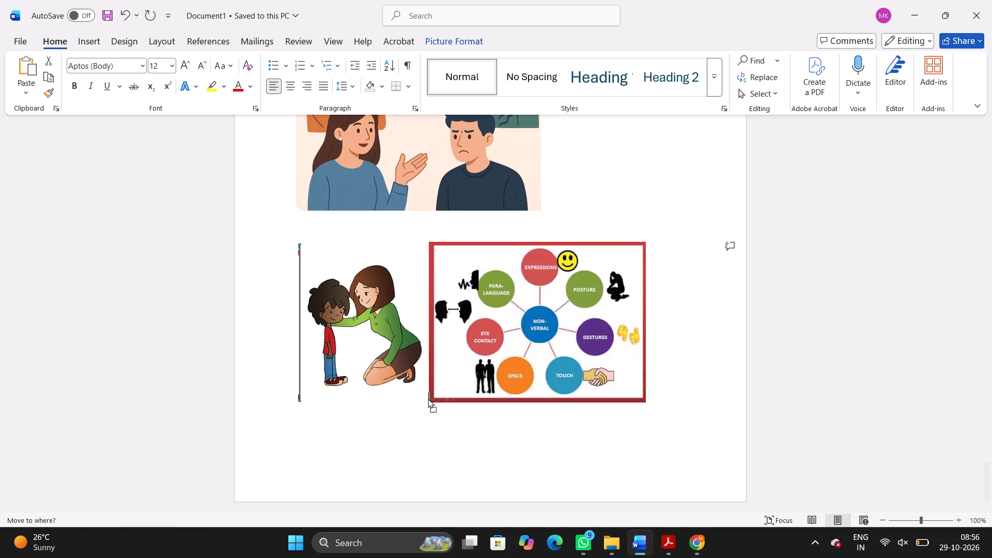
{"action": "left_click_drag", "start_coordinate": [428, 398], "coordinate": [421, 398]}
{"action": "key", "text": "space"}
{"action": "key", "text": "space"}
{"action": "key", "text": "space"}
{"action": "key", "text": "space"}
{"action": "key", "text": "space"}
{"action": "key", "text": "space"}
{"action": "key", "text": "space"}
{"action": "key", "text": "space"}
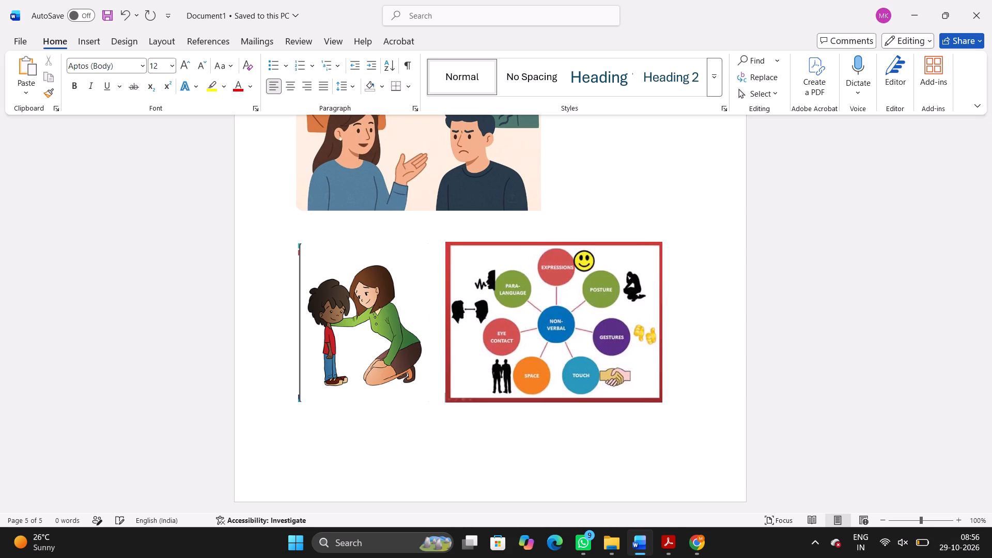
{"action": "key", "text": "space"}
{"action": "key", "text": "space"}
{"action": "key", "text": "space"}
{"action": "key", "text": "space"}
{"action": "scroll", "coordinate": [582, 470], "scroll_direction": "up", "scroll_amount": 1}
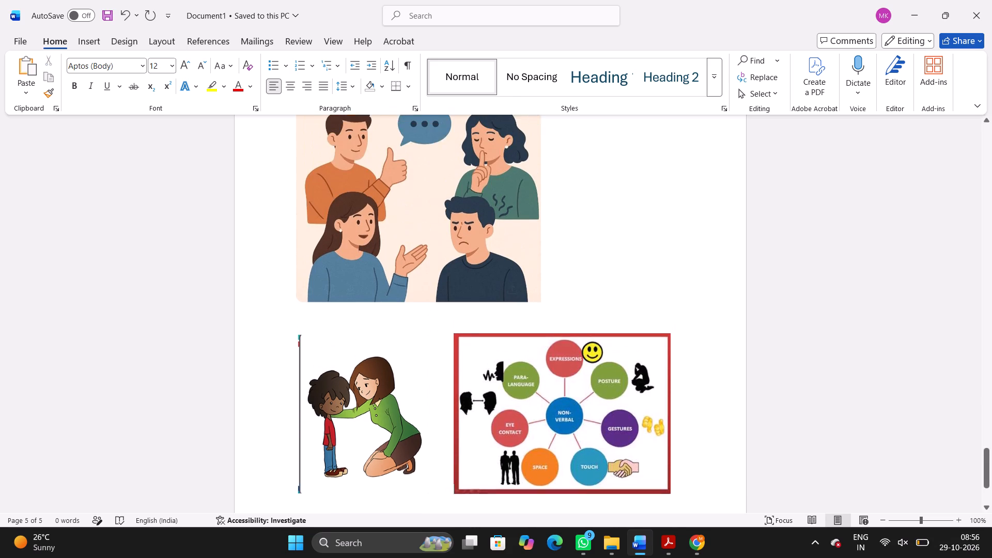
{"action": "scroll", "coordinate": [607, 454], "scroll_direction": "down", "scroll_amount": 2}
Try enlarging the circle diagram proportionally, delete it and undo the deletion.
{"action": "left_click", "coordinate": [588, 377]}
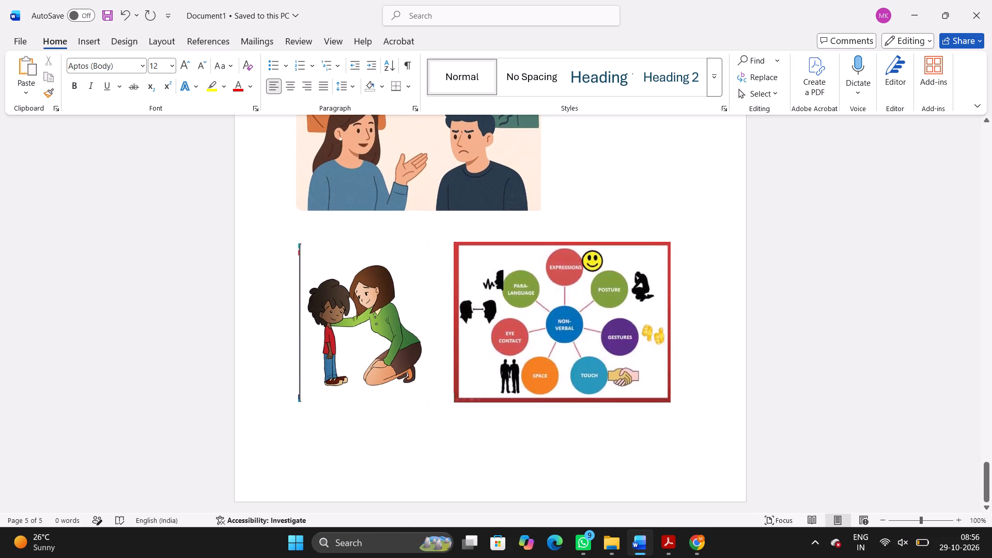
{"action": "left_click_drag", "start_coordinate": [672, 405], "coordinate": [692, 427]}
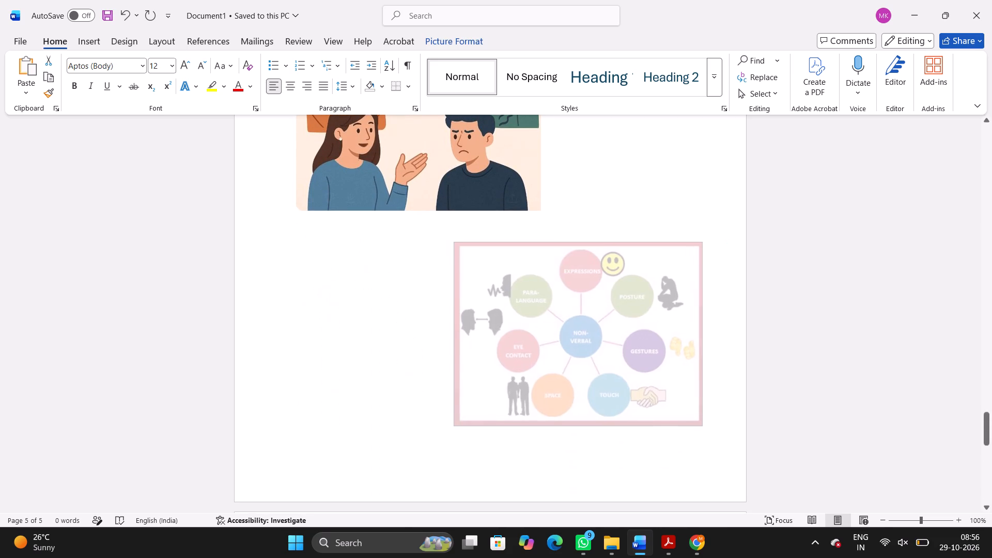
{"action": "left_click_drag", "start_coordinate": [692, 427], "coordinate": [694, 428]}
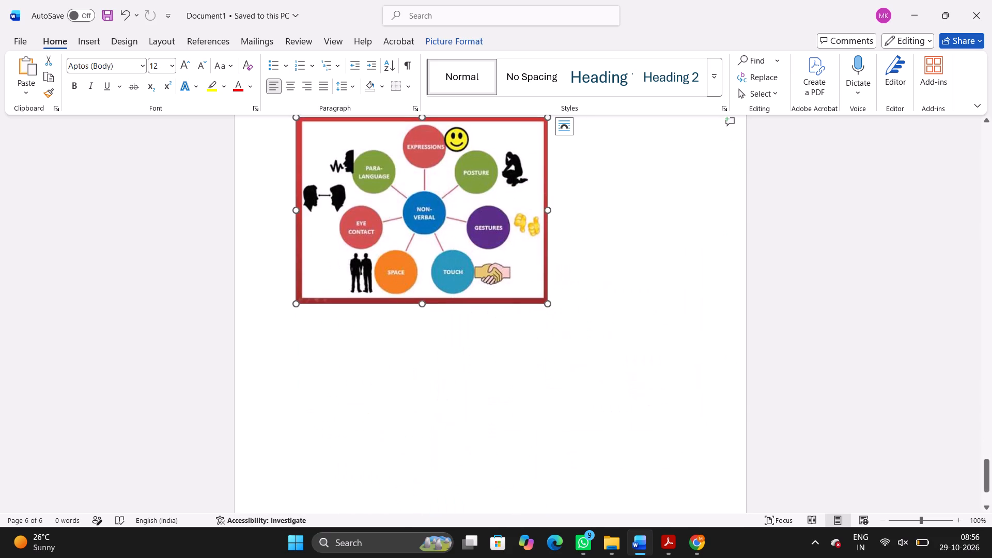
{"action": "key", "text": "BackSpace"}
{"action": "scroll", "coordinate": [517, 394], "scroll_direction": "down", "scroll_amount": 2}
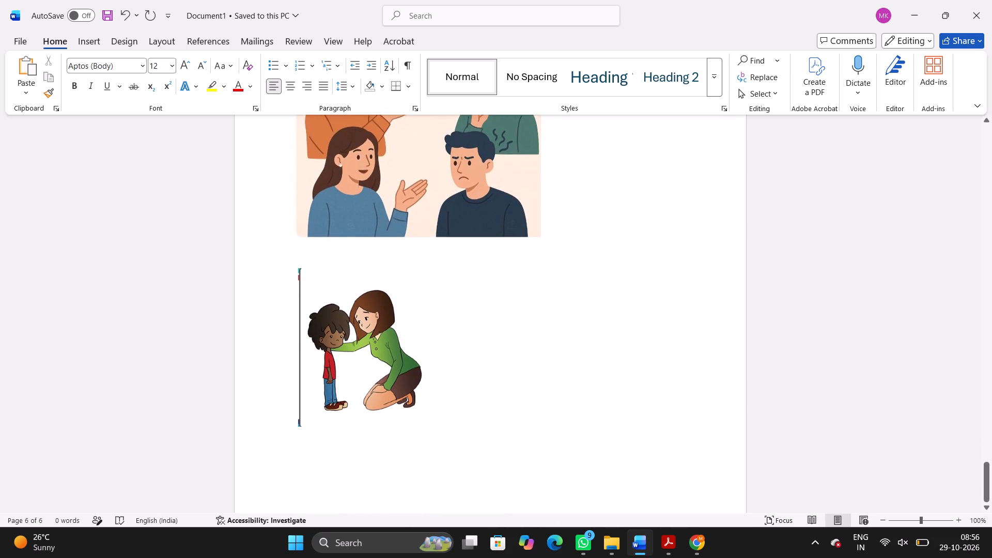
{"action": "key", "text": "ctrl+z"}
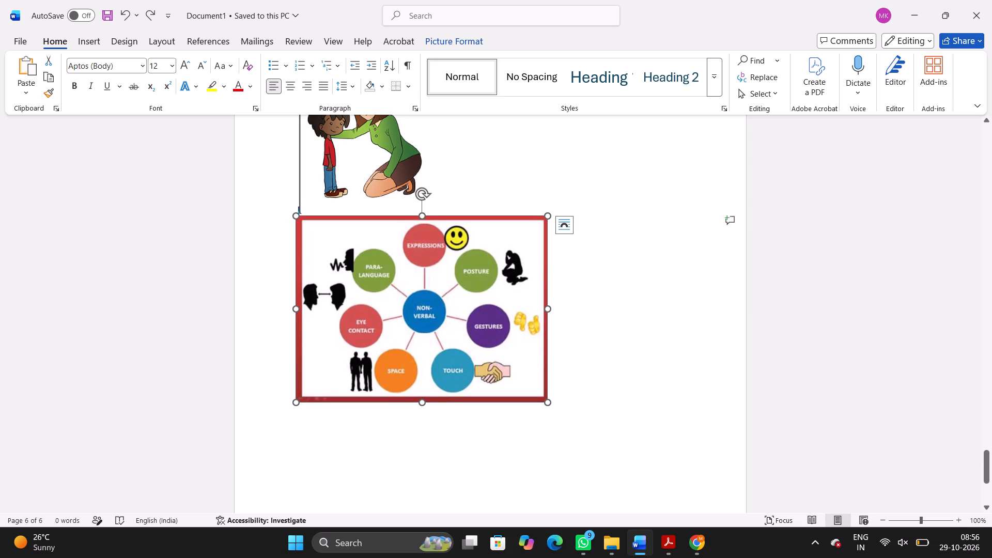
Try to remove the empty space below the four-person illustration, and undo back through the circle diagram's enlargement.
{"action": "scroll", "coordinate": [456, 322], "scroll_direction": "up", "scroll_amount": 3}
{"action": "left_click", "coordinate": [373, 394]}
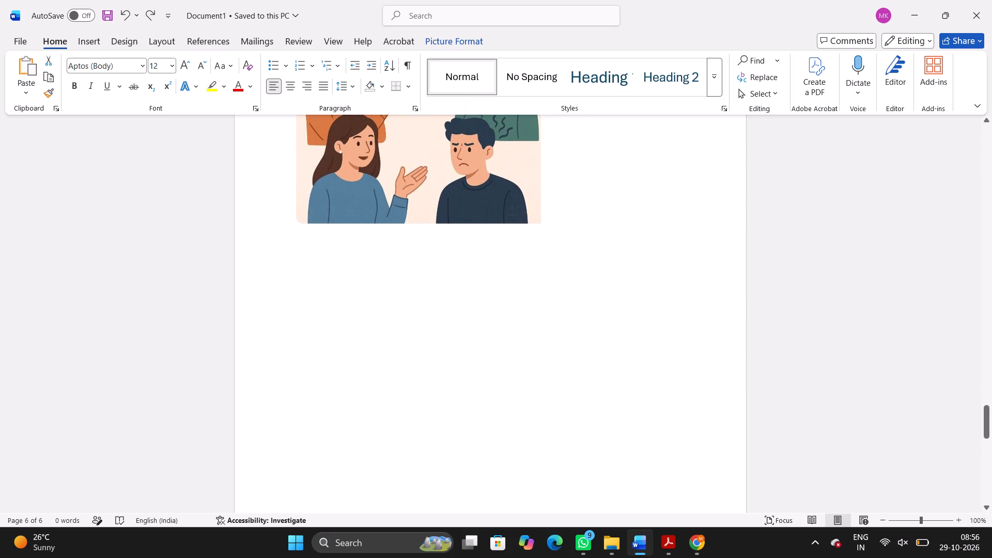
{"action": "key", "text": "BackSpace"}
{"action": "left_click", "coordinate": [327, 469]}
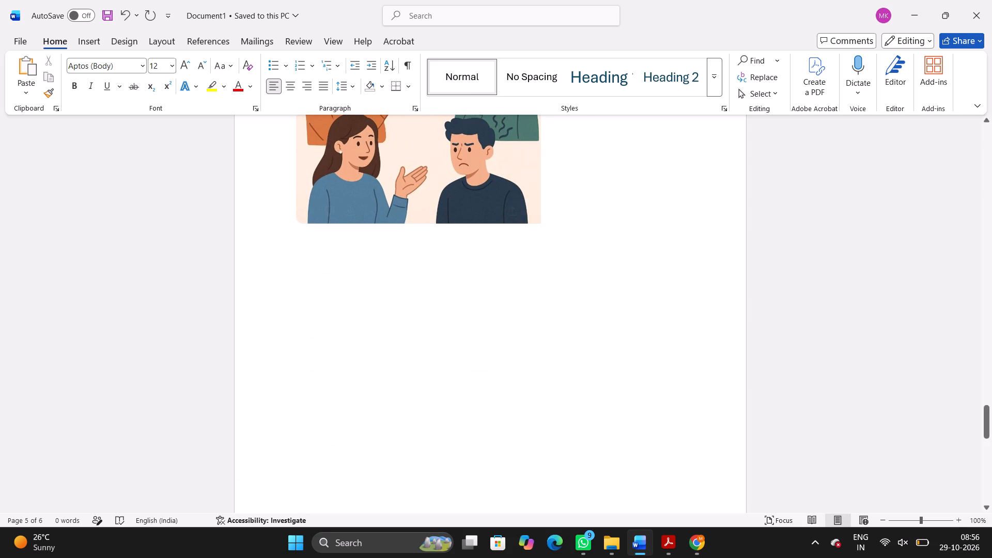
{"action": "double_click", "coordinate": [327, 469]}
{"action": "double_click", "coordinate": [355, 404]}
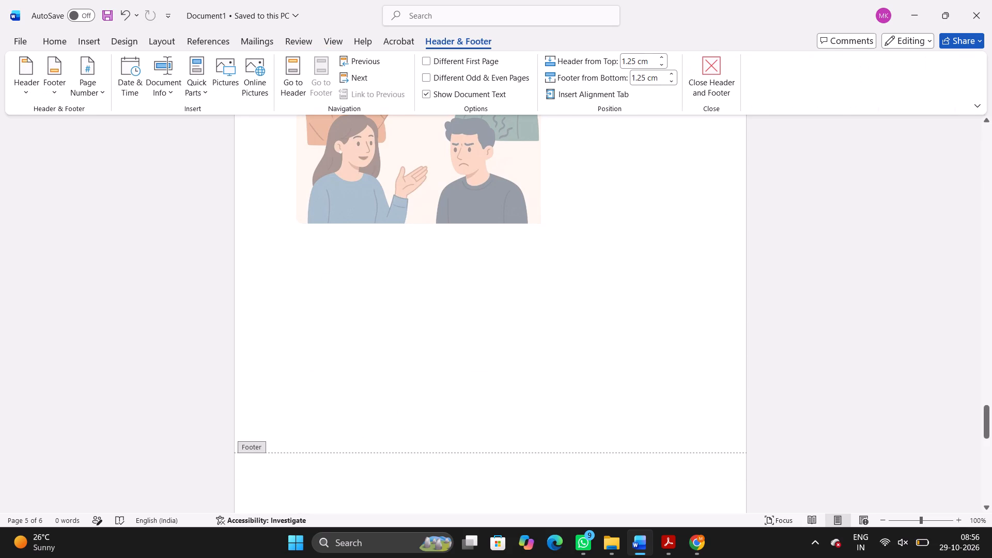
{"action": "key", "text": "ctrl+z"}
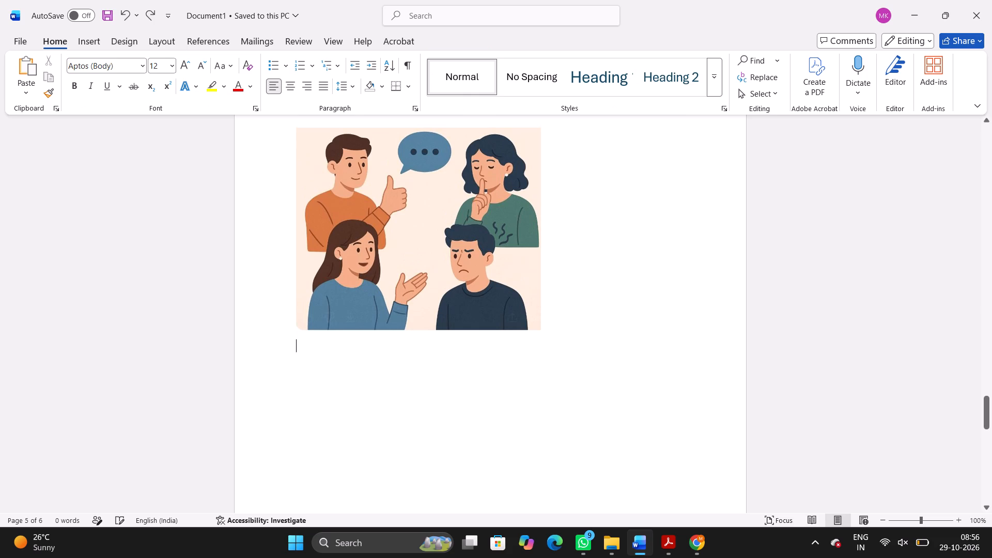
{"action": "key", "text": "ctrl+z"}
Insert five more spaces between the woman-and-child picture and the circle diagram.
{"action": "scroll", "coordinate": [364, 415], "scroll_direction": "down", "scroll_amount": 2}
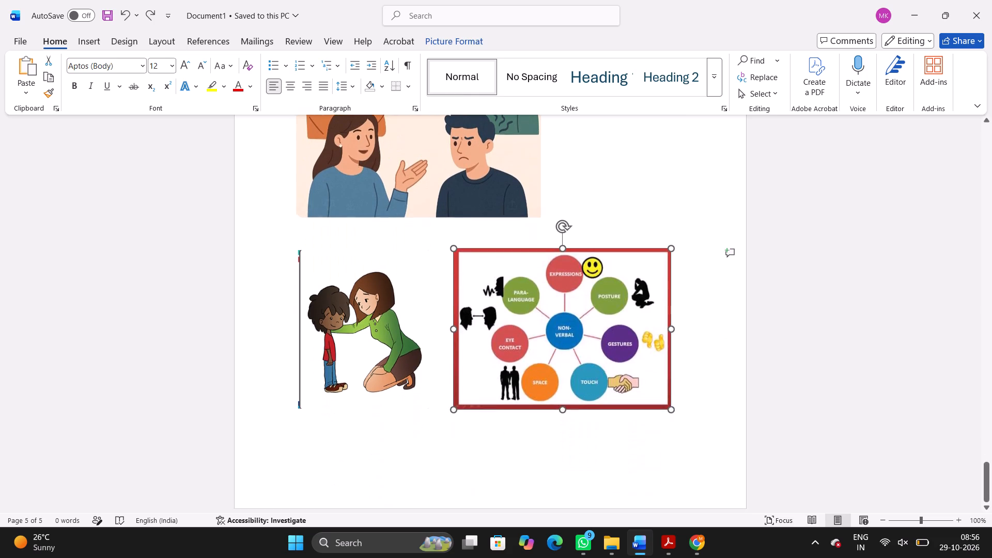
{"action": "left_click", "coordinate": [440, 395]}
{"action": "key", "text": "space"}
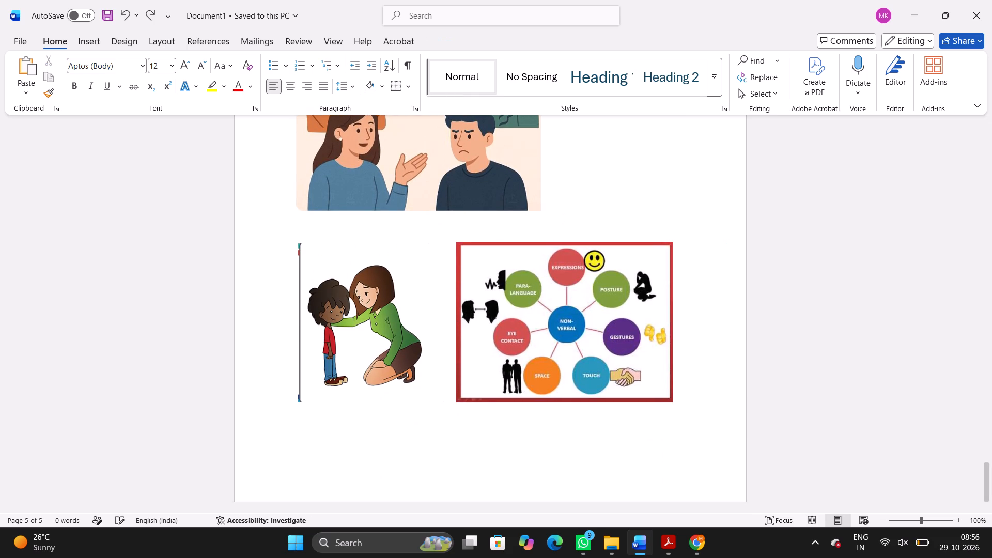
{"action": "key", "text": "space"}
{"action": "key", "text": "space"}
{"action": "key", "text": "space"}
{"action": "key", "text": "space"}
Enlarge the circle diagram very slightly, keeping it on the same line as the woman-and-child picture, and deselect it.
{"action": "left_click", "coordinate": [481, 357]}
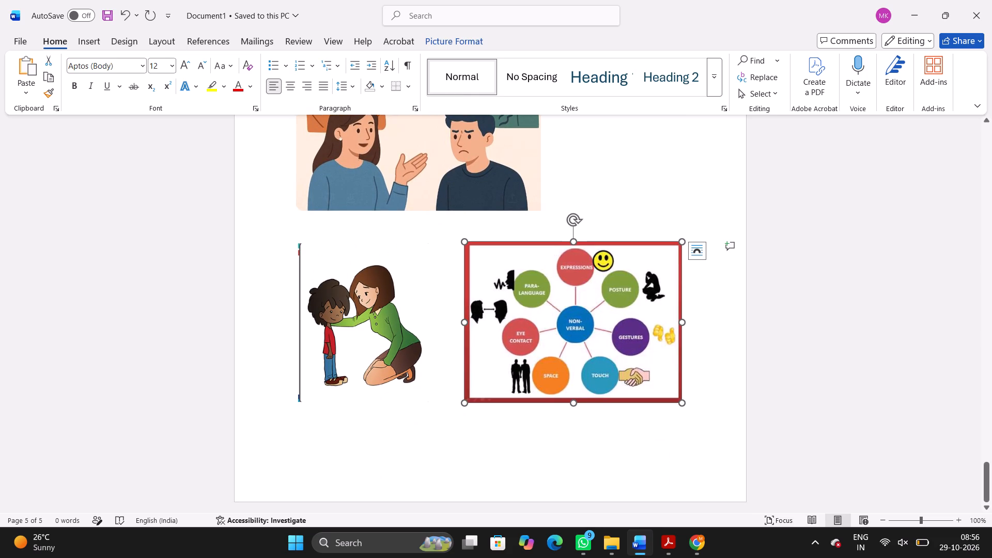
{"action": "left_click", "coordinate": [680, 402]}
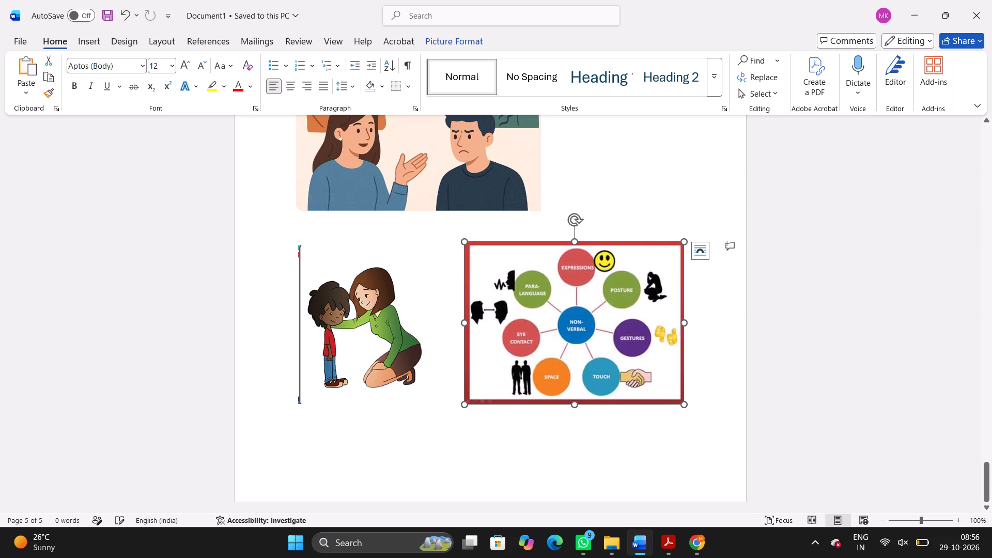
{"action": "scroll", "coordinate": [602, 490], "scroll_direction": "down", "scroll_amount": 2}
{"action": "left_click", "coordinate": [653, 190]}
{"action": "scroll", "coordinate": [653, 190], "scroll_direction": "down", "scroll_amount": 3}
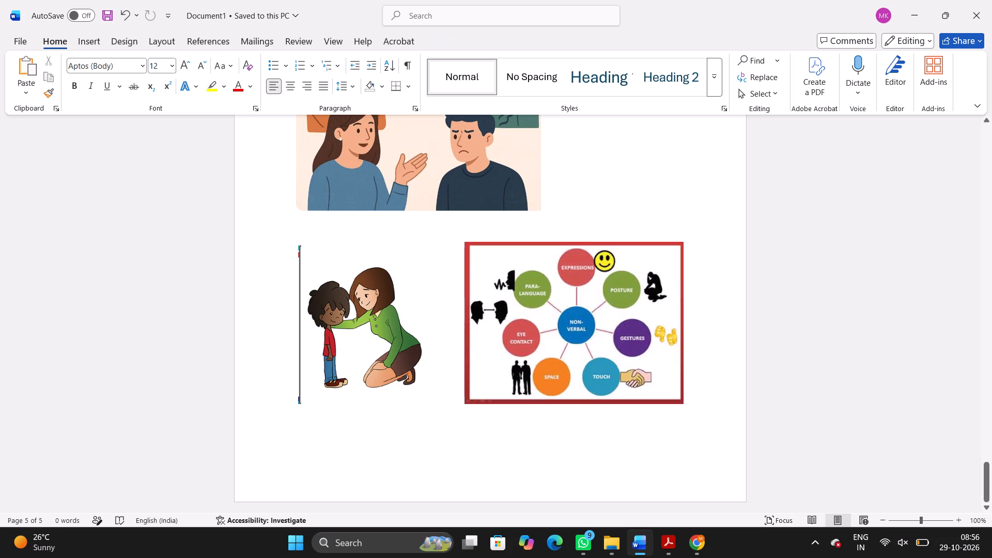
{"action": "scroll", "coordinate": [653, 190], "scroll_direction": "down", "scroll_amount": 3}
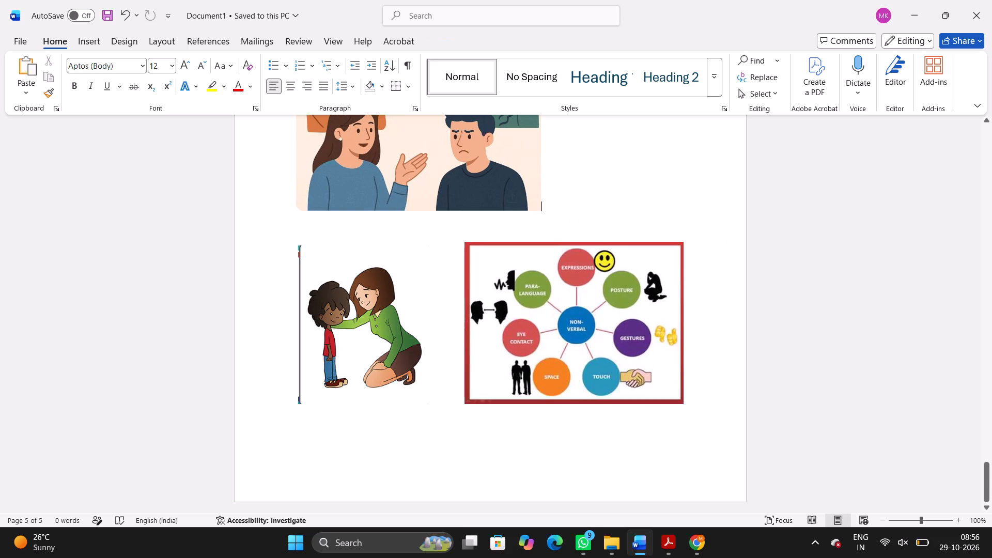
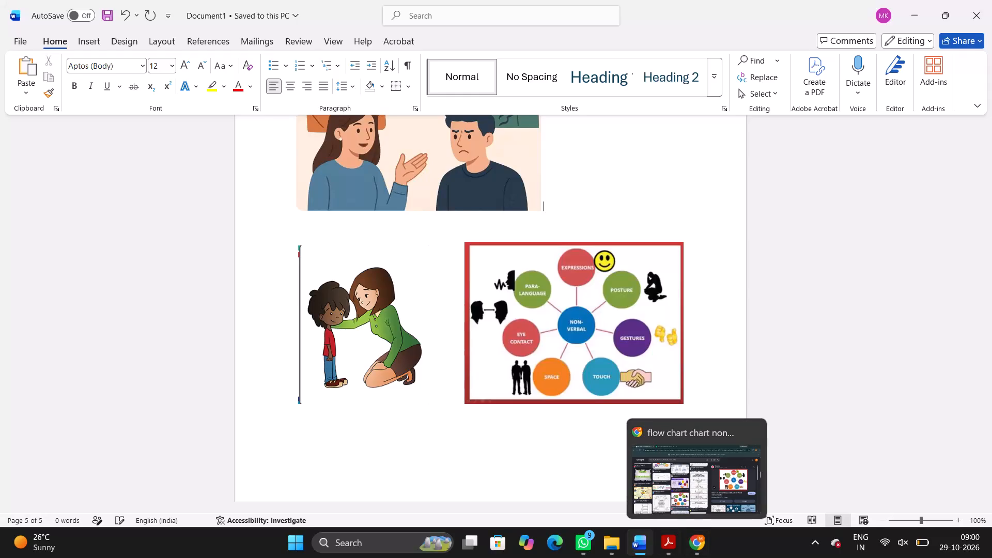
Insert two line breaks after the nonverbal circle diagram to start a new page.
{"action": "scroll", "coordinate": [689, 342], "scroll_direction": "down", "scroll_amount": 2}
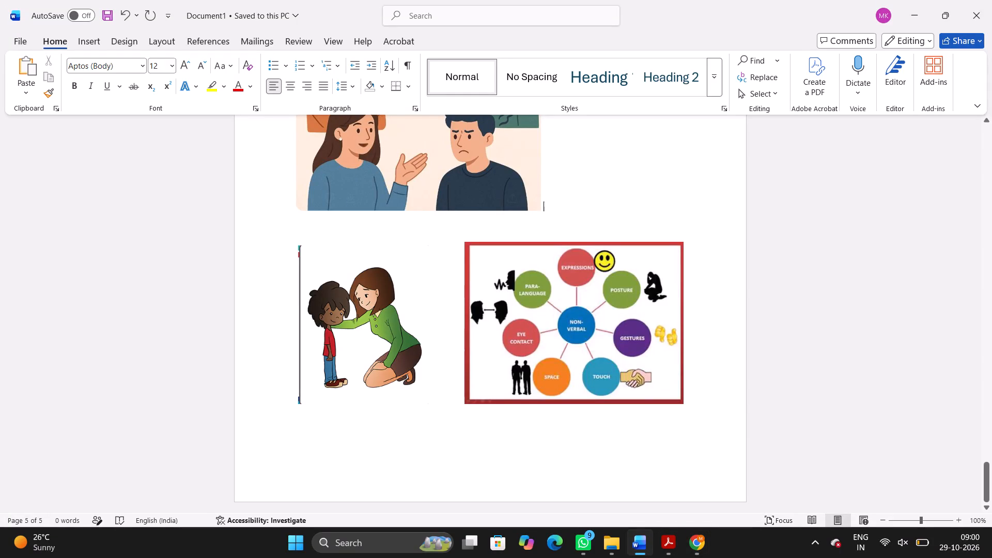
{"action": "left_click", "coordinate": [649, 432]}
{"action": "scroll", "coordinate": [657, 455], "scroll_direction": "down", "scroll_amount": 1}
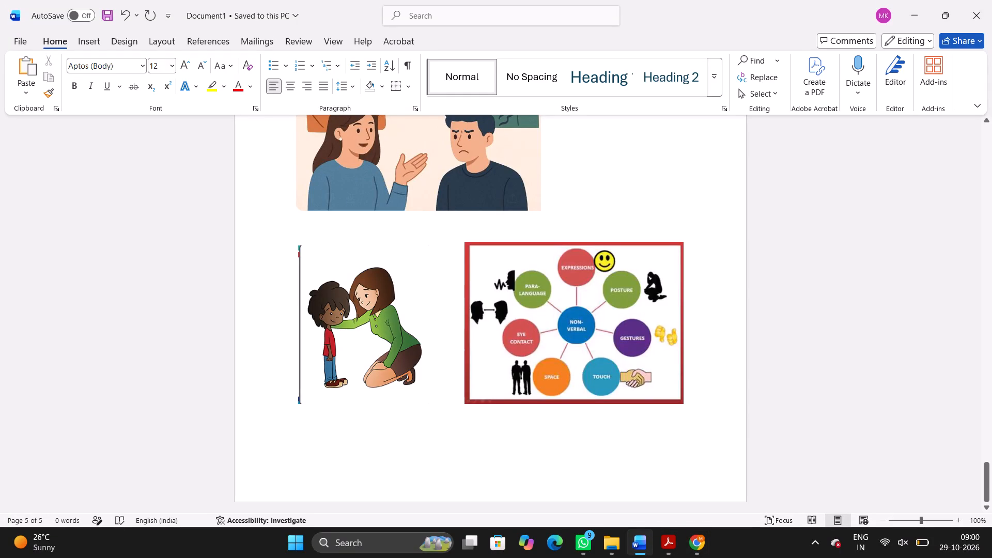
{"action": "left_click", "coordinate": [657, 455]}
{"action": "left_click", "coordinate": [705, 405]}
{"action": "key", "text": "Return"}
{"action": "key", "text": "Return"}
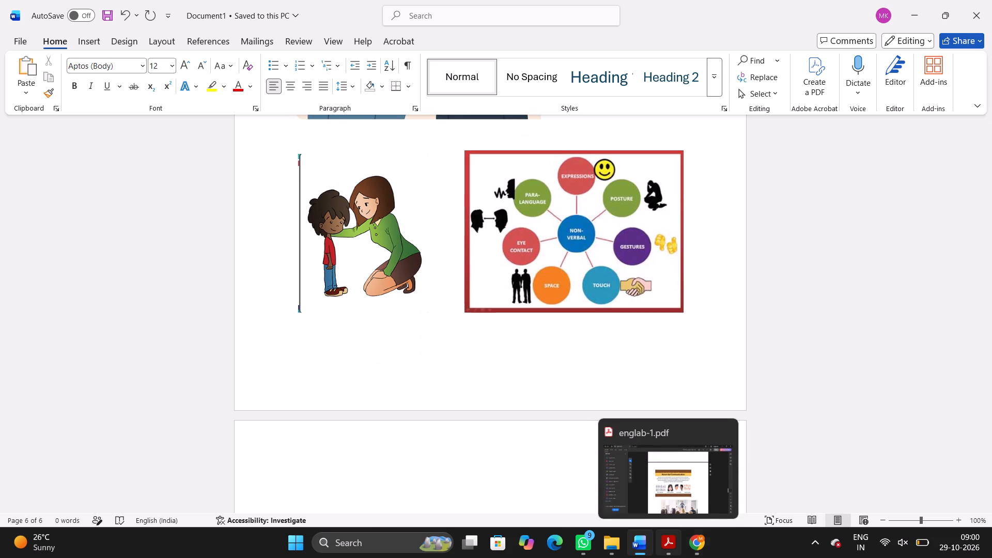
Switch to Chrome and replace the Google image search with "presentations".
{"action": "left_click", "coordinate": [693, 546]}
{"action": "left_click_drag", "start_coordinate": [357, 120], "coordinate": [113, 125]}
{"action": "key", "text": "BackSpace"}
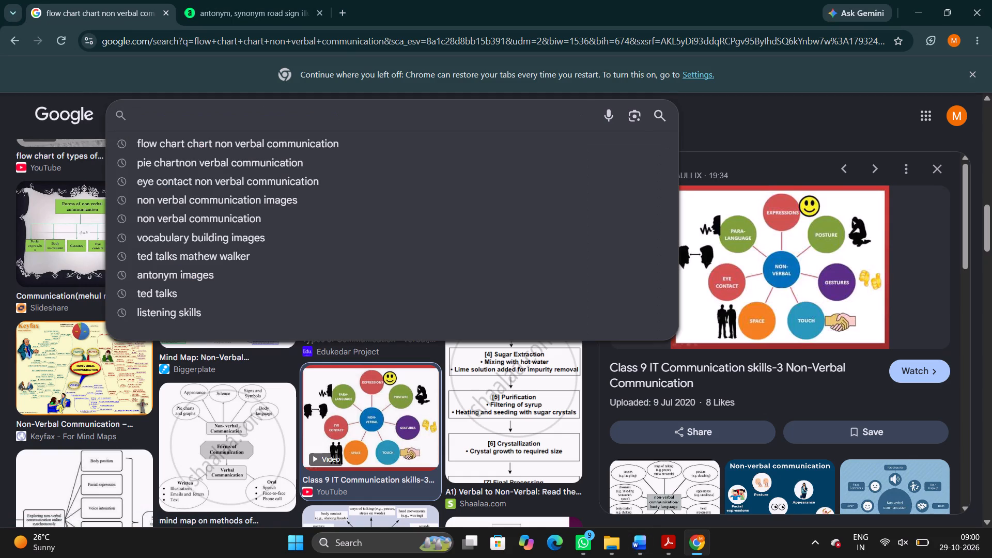
{"action": "type", "text": "presena"}
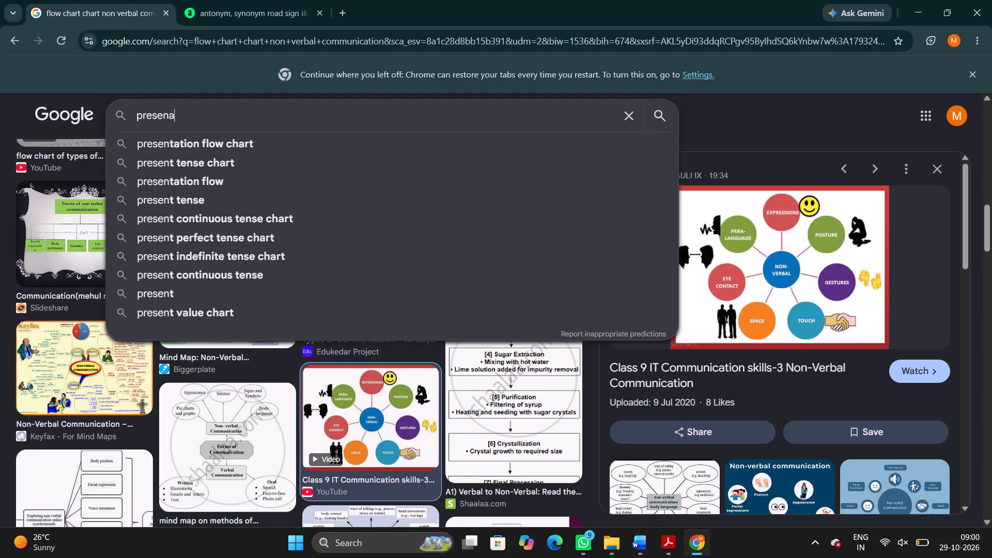
{"action": "key", "text": "BackSpace"}
{"action": "type", "text": "tations"}
{"action": "key", "text": "Return"}
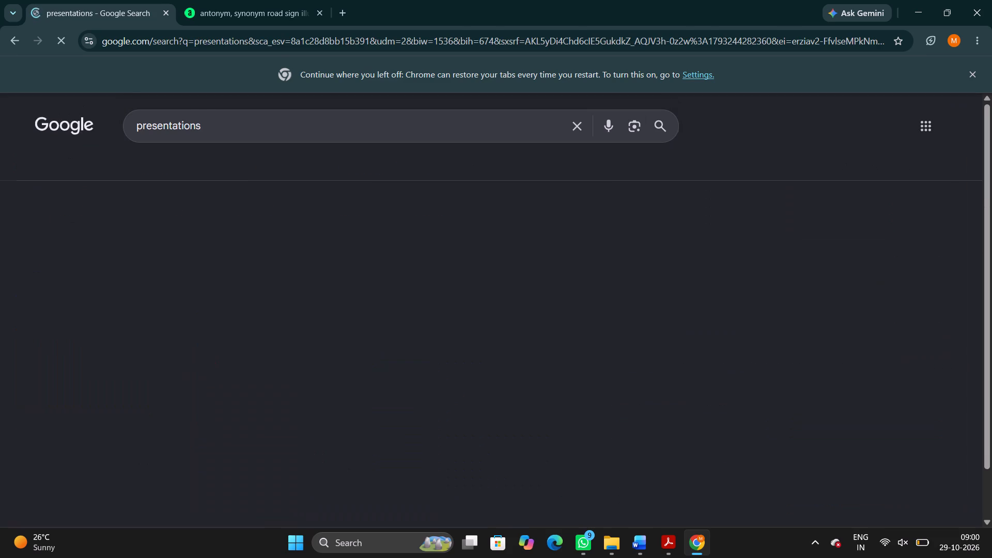
{"action": "scroll", "coordinate": [216, 278], "scroll_direction": "down", "scroll_amount": 2}
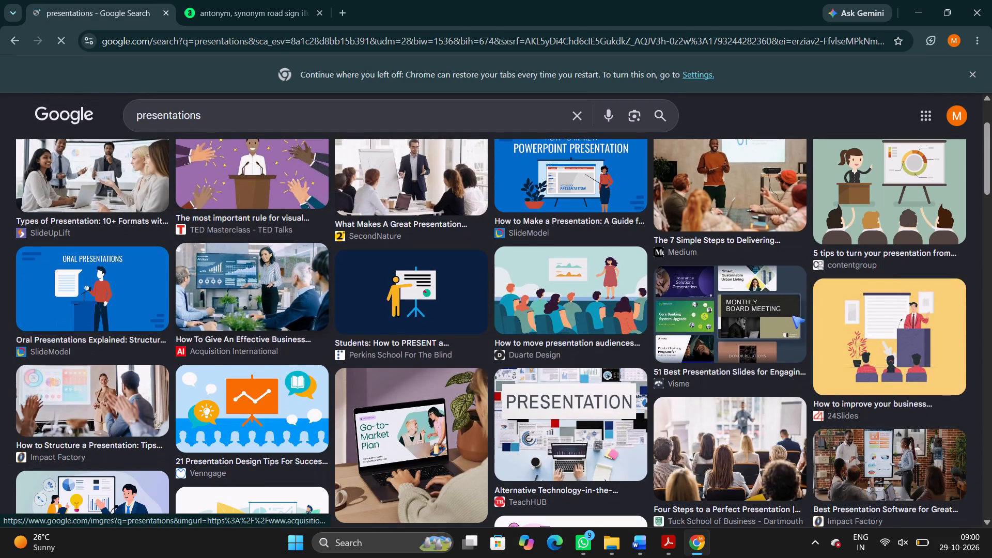
{"action": "scroll", "coordinate": [216, 278], "scroll_direction": "up", "scroll_amount": 1}
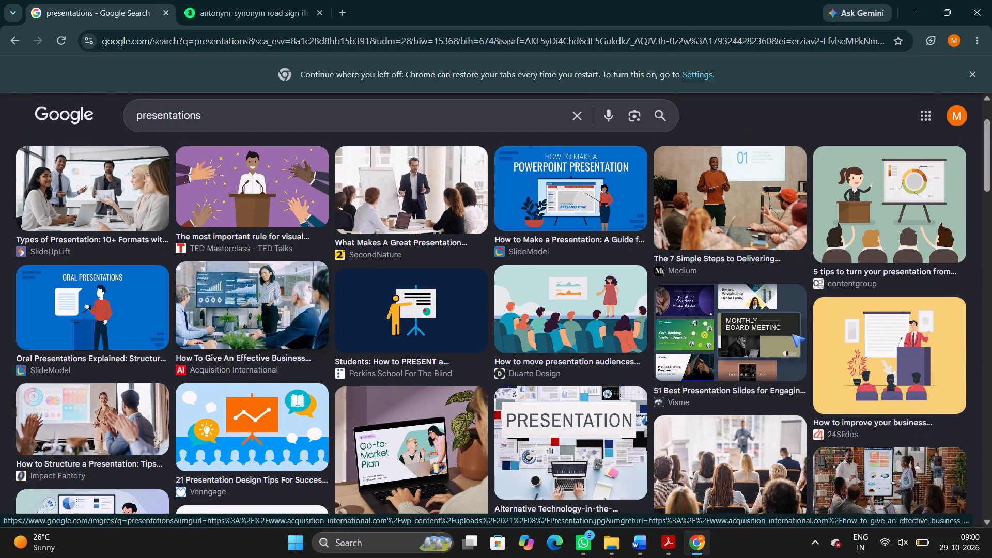
{"action": "scroll", "coordinate": [216, 278], "scroll_direction": "up", "scroll_amount": 1}
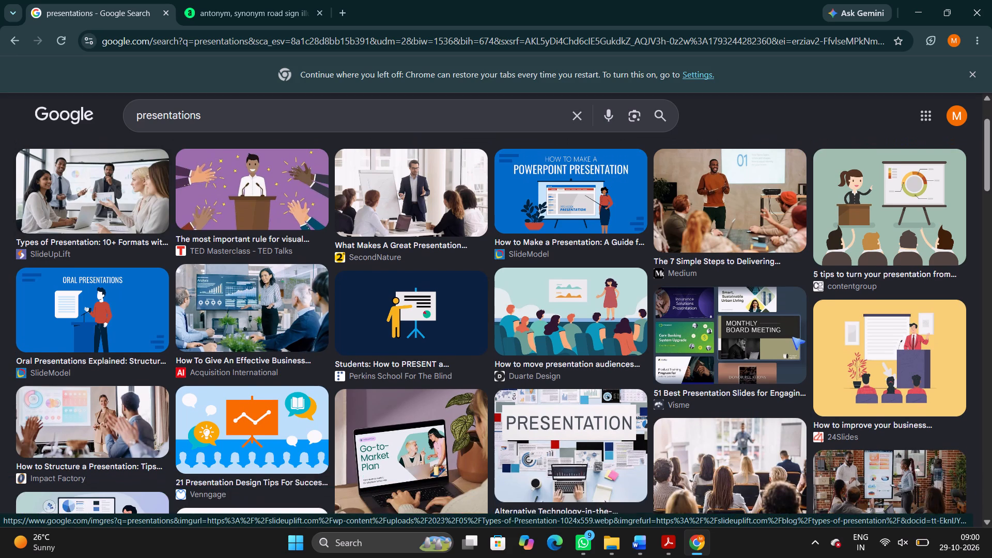
Open the SecondNature image of a man presenting beside a whiteboard in the search preview and copy it.
{"action": "scroll", "coordinate": [270, 138], "scroll_direction": "right", "scroll_amount": 1}
{"action": "left_click", "coordinate": [428, 165]}
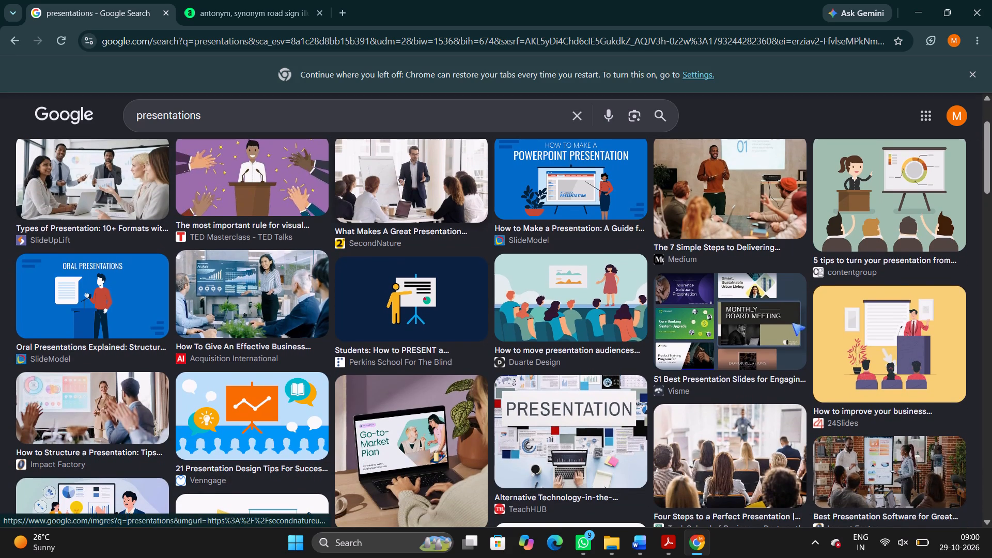
{"action": "scroll", "coordinate": [458, 173], "scroll_direction": "right", "scroll_amount": 2}
{"action": "left_click", "coordinate": [822, 224]}
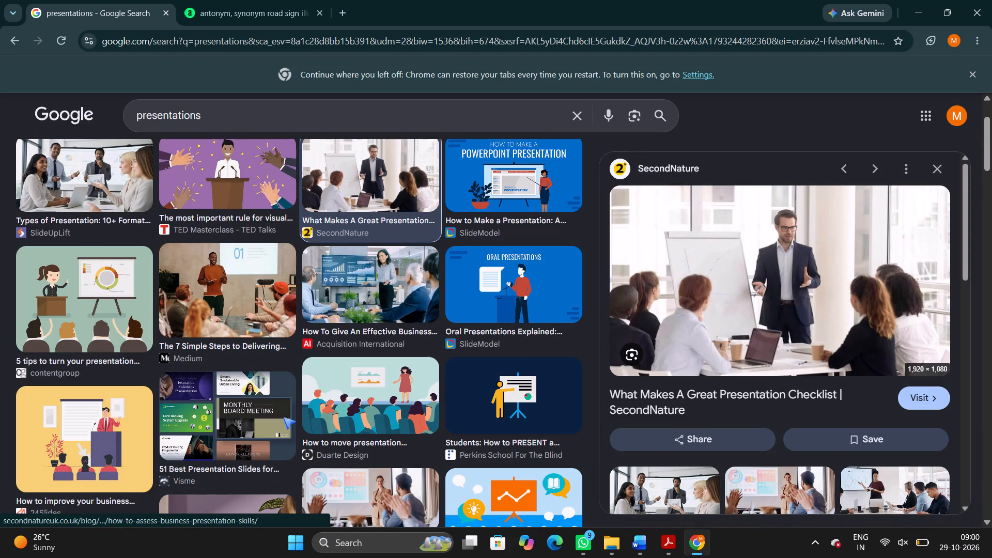
{"action": "scroll", "coordinate": [796, 204], "scroll_direction": "left", "scroll_amount": 2}
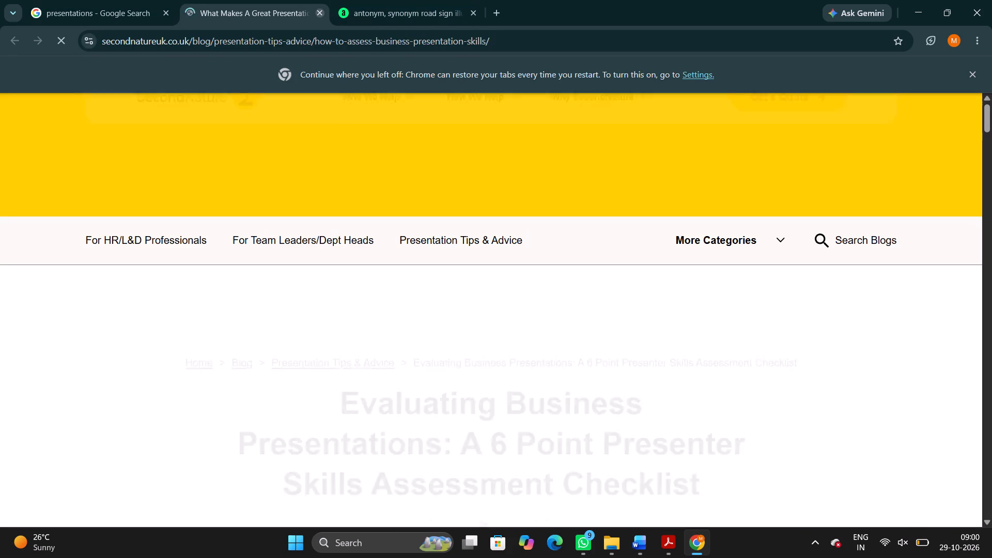
{"action": "left_click", "coordinate": [318, 16]}
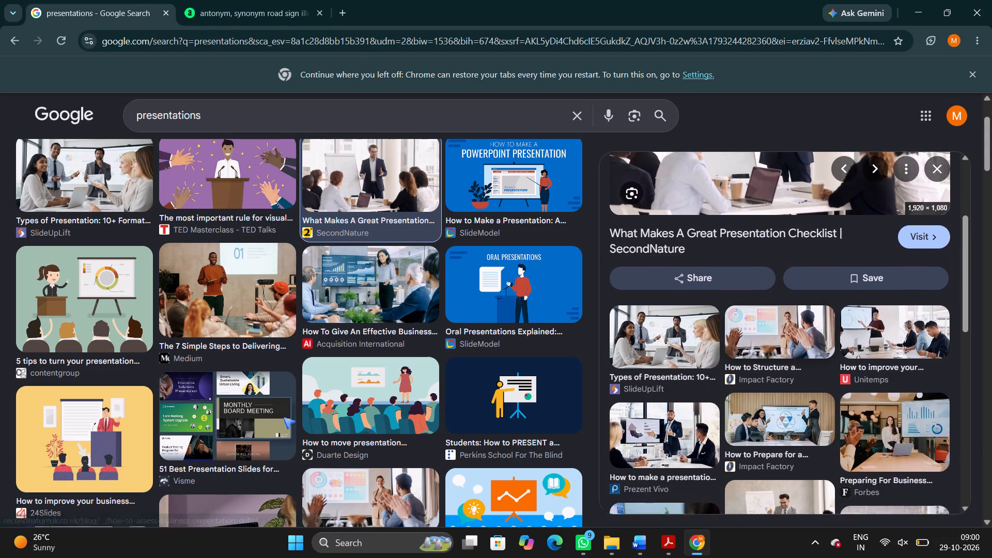
{"action": "right_click", "coordinate": [769, 309]}
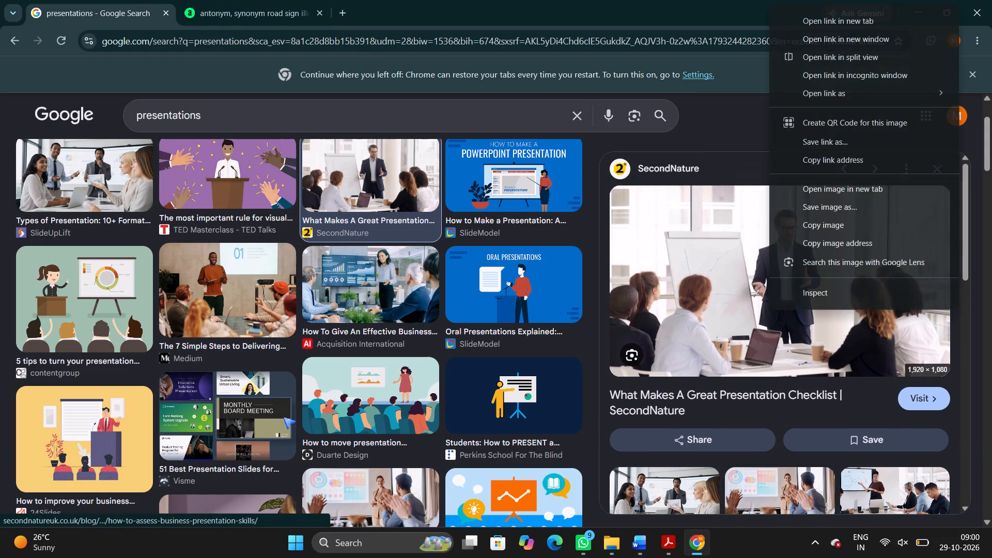
{"action": "left_click", "coordinate": [841, 222]}
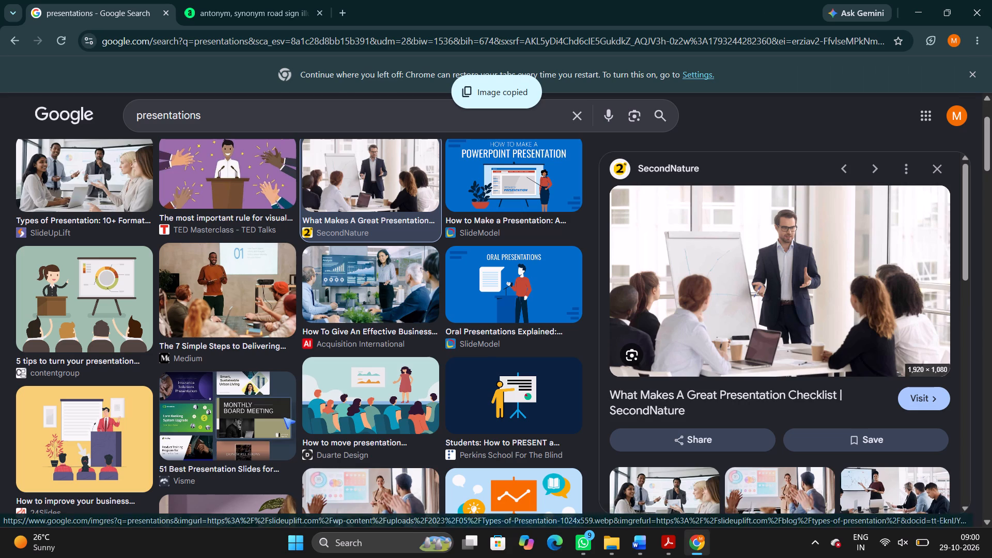
Switch back to Word and paste the copied presenter picture at the top of page 6.
{"action": "left_click", "coordinate": [645, 549]}
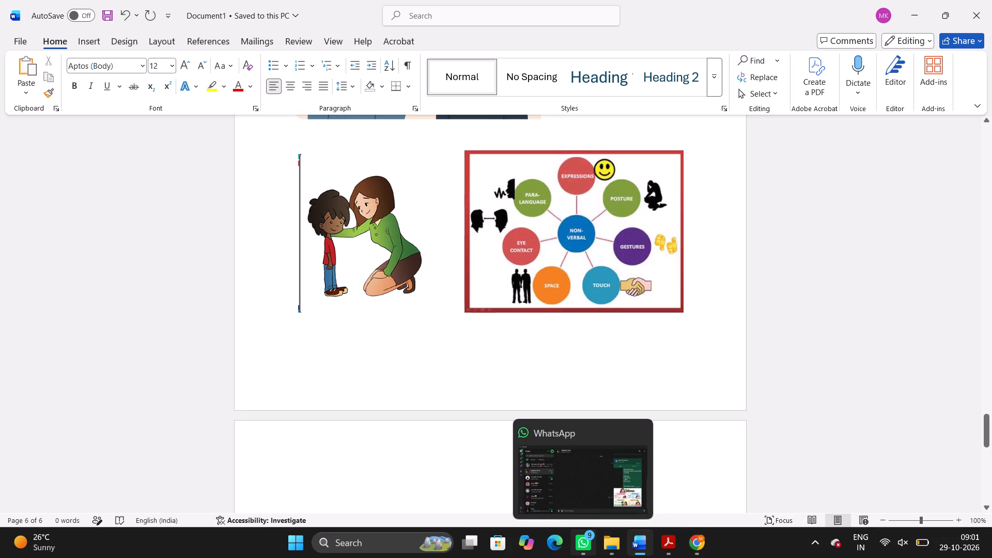
{"action": "key", "text": "ctrl+v"}
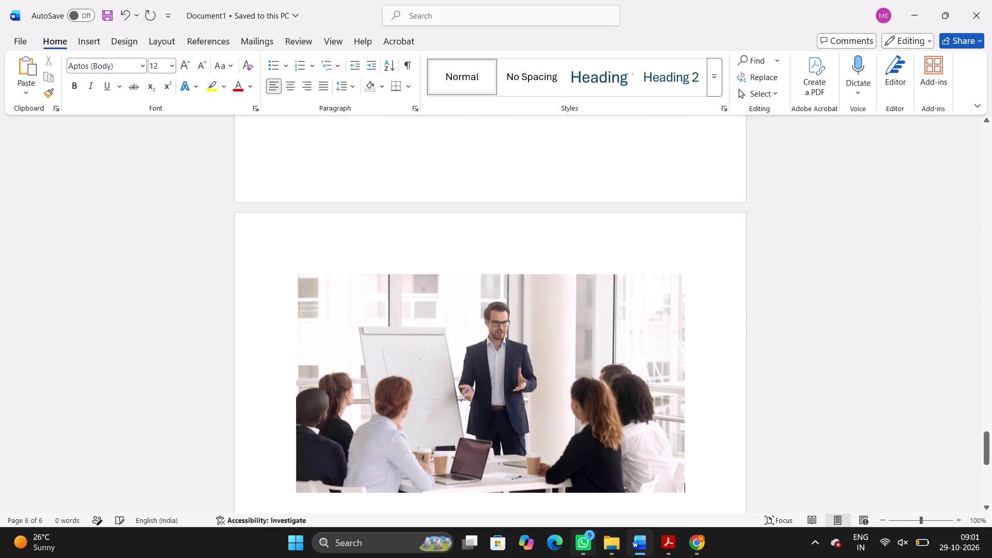
{"action": "scroll", "coordinate": [570, 557], "scroll_direction": "right", "scroll_amount": 1}
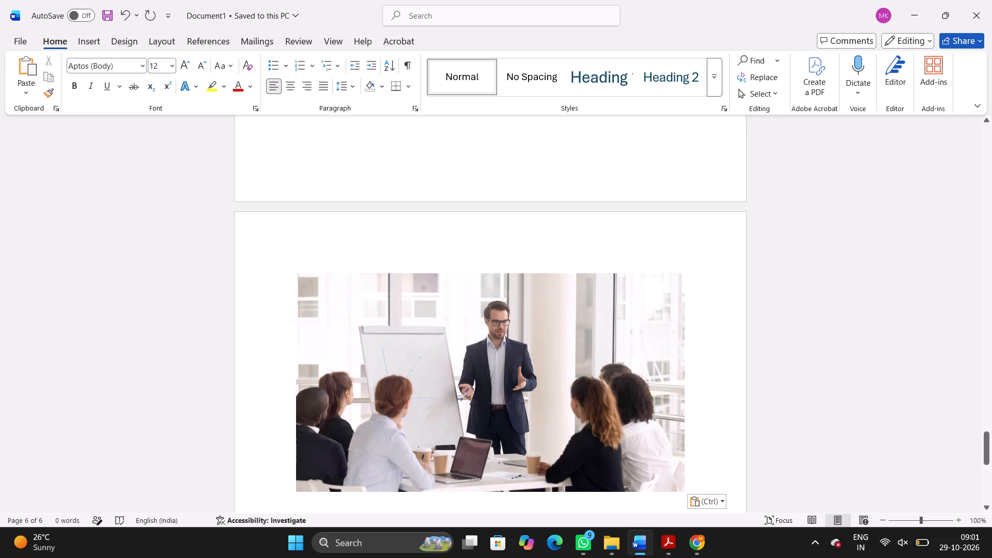
Shrink the presenter picture proportionally to about 70% of its size and start a new line below it.
{"action": "left_click", "coordinate": [522, 460]}
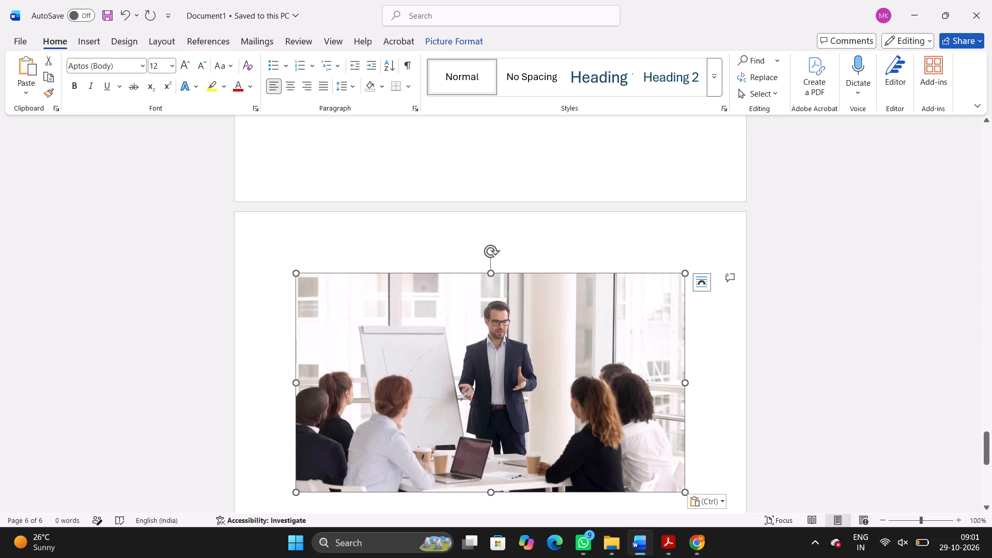
{"action": "left_click_drag", "start_coordinate": [684, 493], "coordinate": [559, 408]}
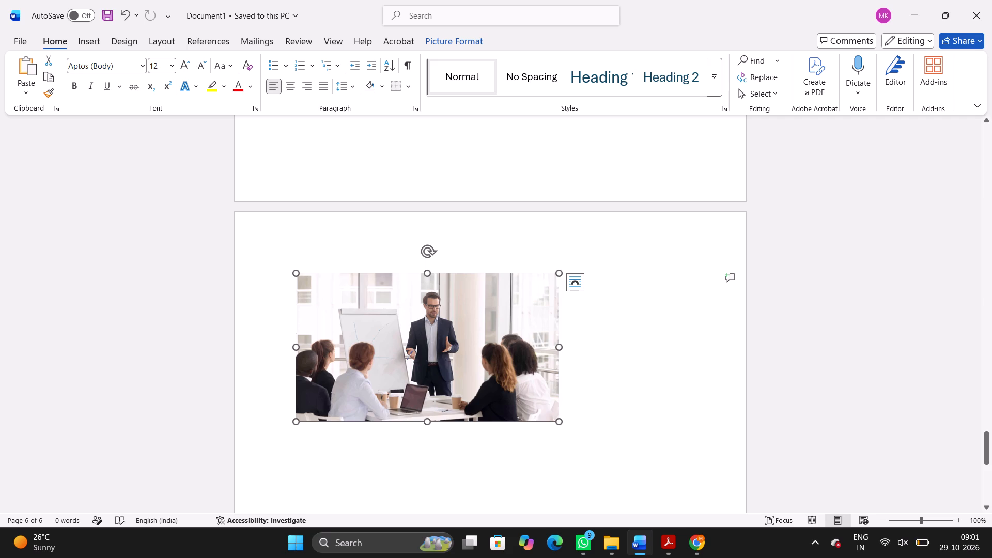
{"action": "left_click_drag", "start_coordinate": [558, 422], "coordinate": [569, 427]}
{"action": "left_click", "coordinate": [593, 426]}
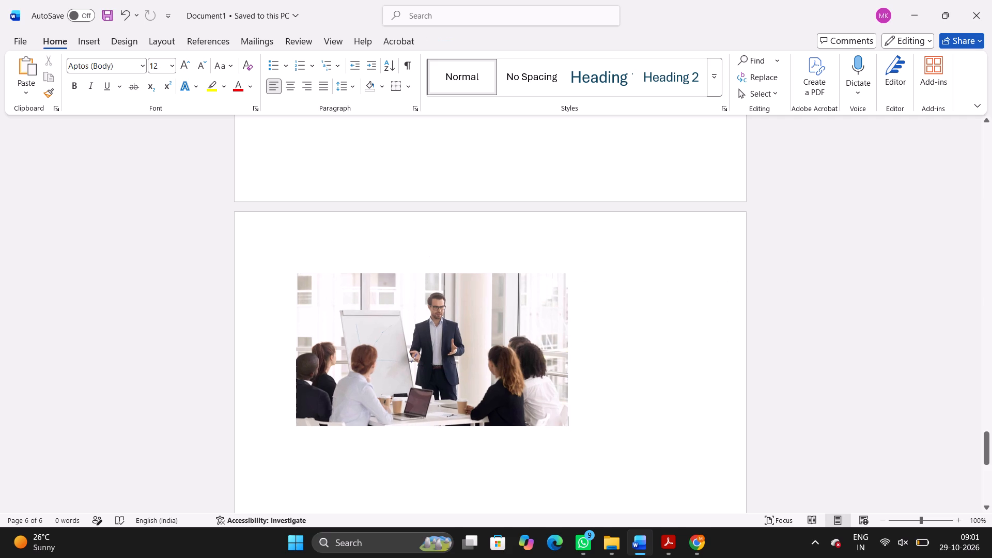
{"action": "key", "text": "Return"}
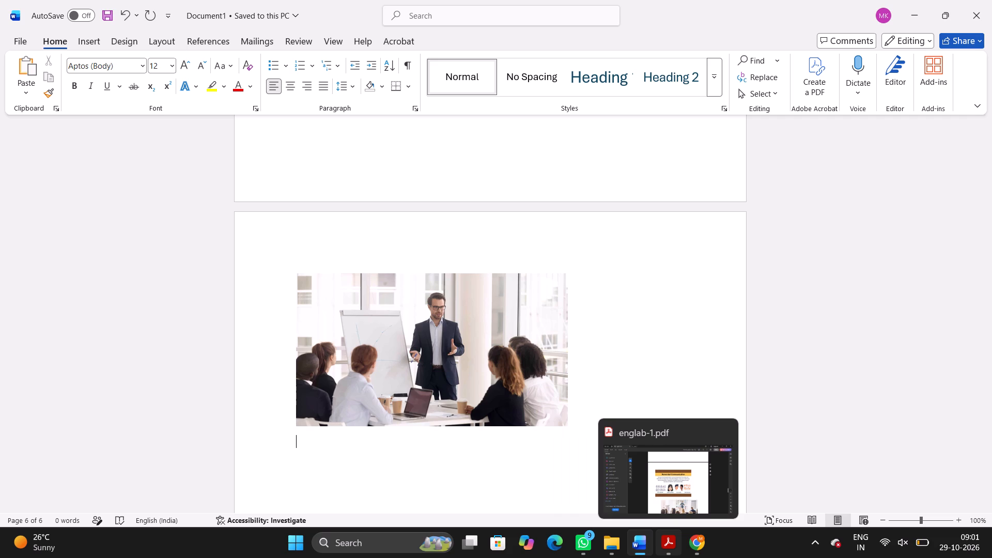
Switch to Chrome, search images for "flowchart for presentation" and preview the 3D flow chart result from PPTUniverse.
{"action": "left_click", "coordinate": [698, 549]}
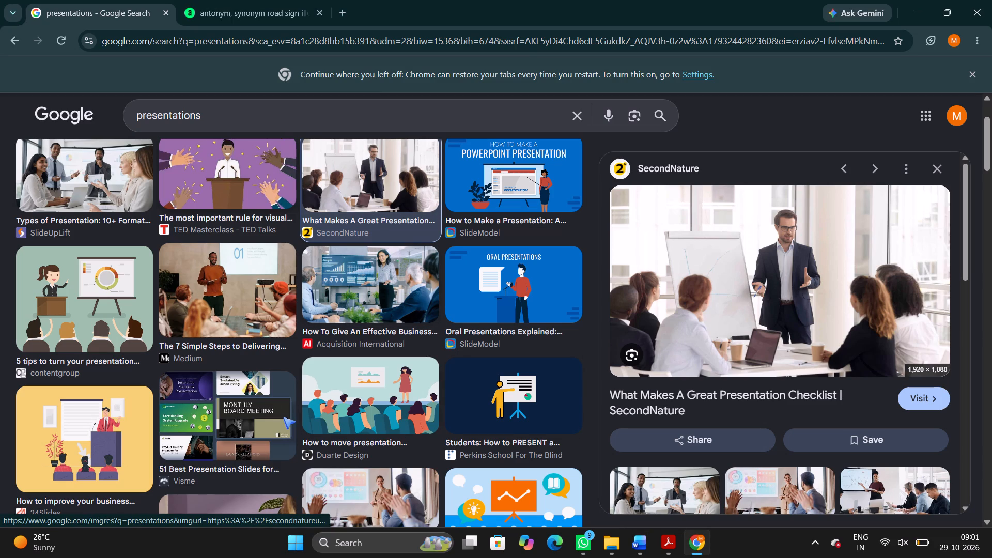
{"action": "left_click", "coordinate": [223, 120]}
{"action": "key", "text": "space"}
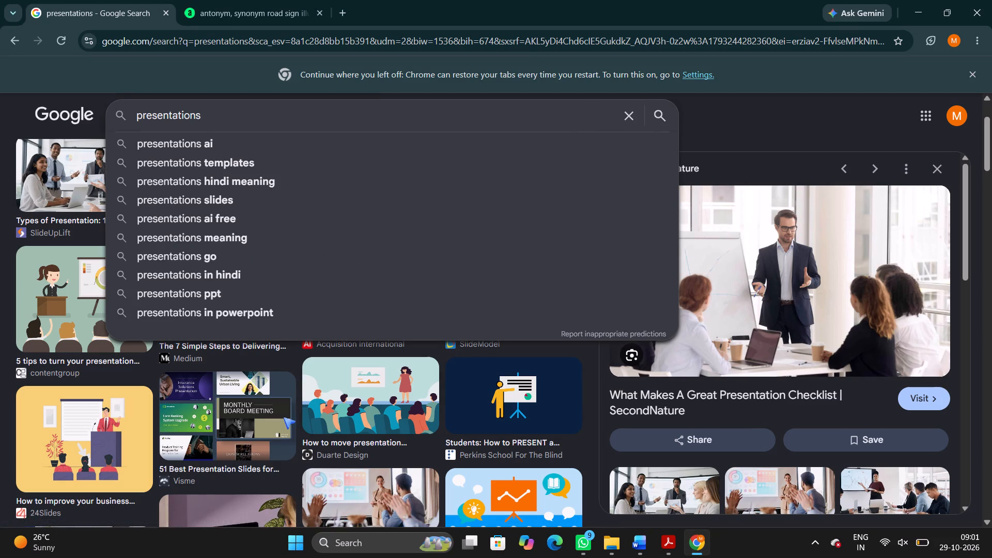
{"action": "type", "text": "flow"}
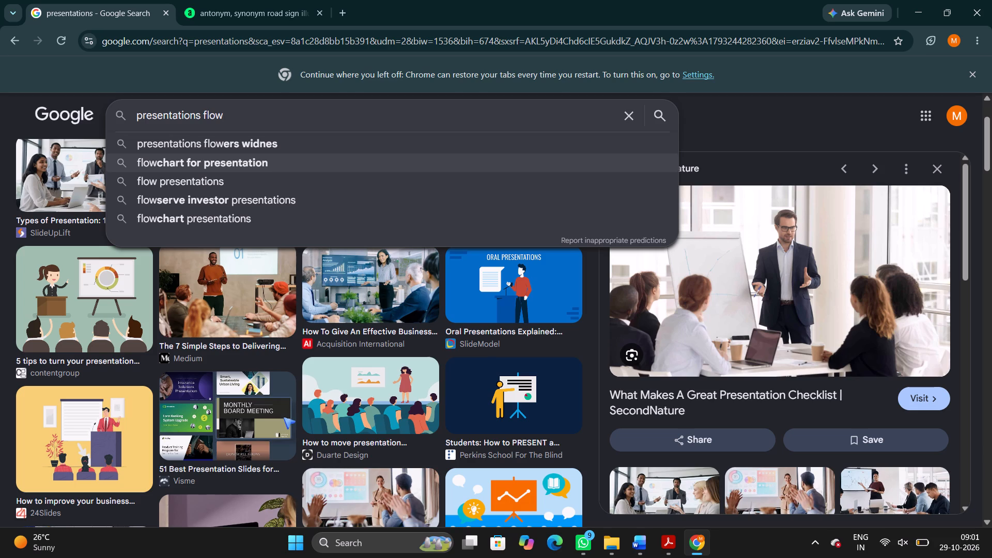
{"action": "left_click", "coordinate": [222, 162]}
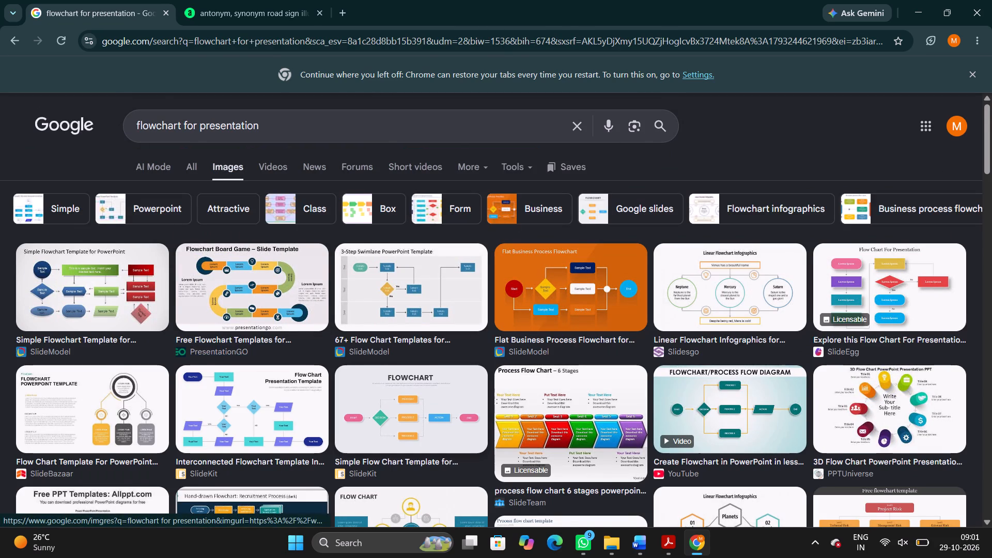
{"action": "scroll", "coordinate": [463, 376], "scroll_direction": "down", "scroll_amount": 2}
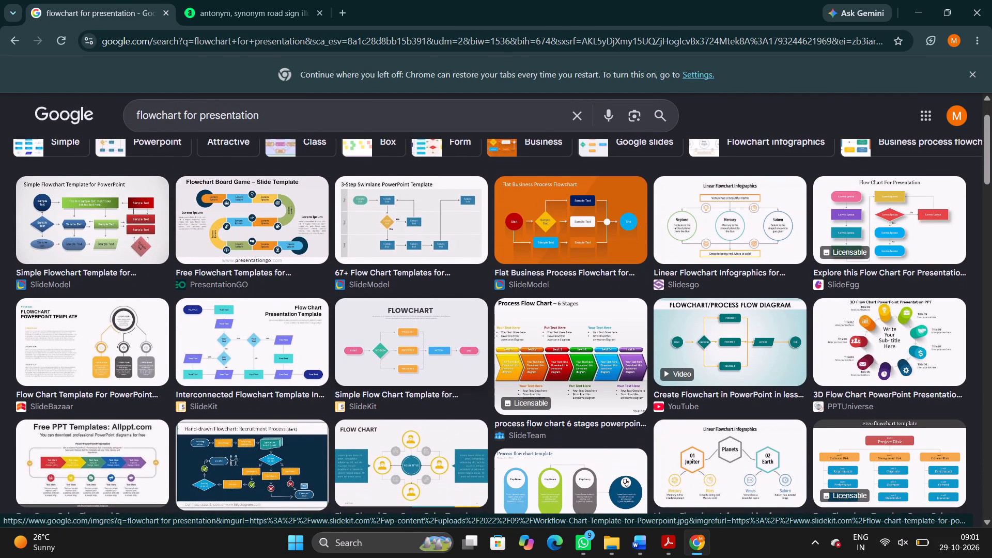
{"action": "scroll", "coordinate": [463, 376], "scroll_direction": "down", "scroll_amount": 1}
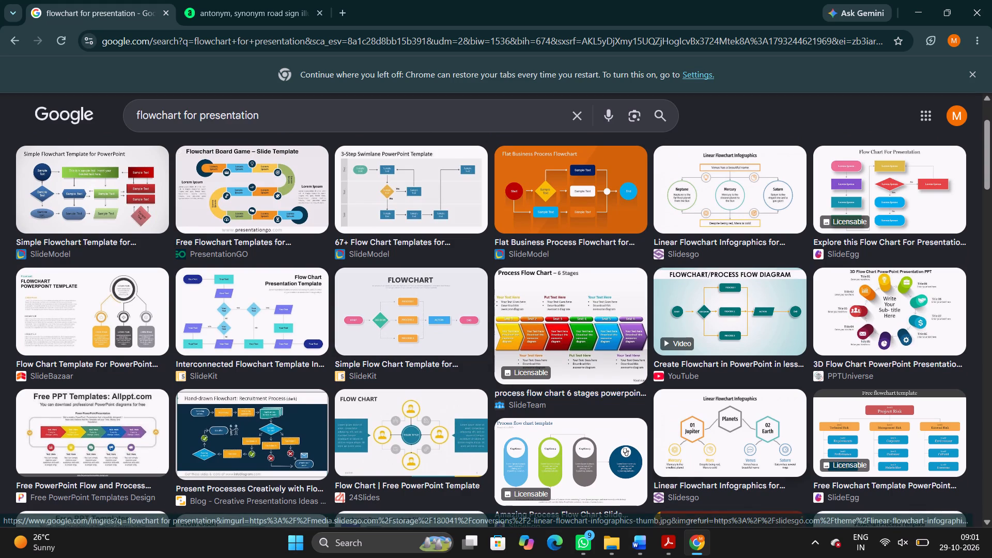
{"action": "left_click", "coordinate": [906, 296]}
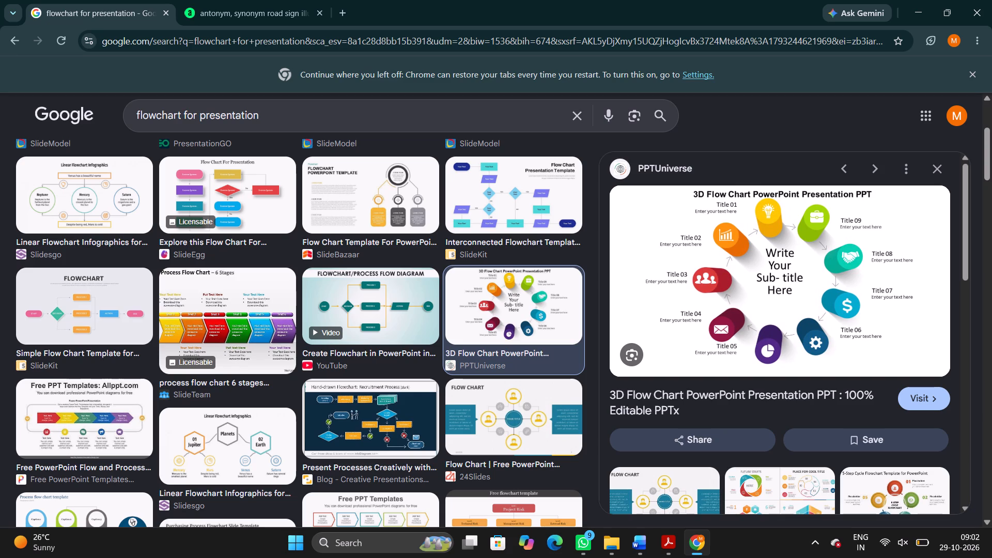
Refine the image search to "flowchart for presentation simple" and examine the results for a suitable flowchart.
{"action": "left_click", "coordinate": [421, 112]}
{"action": "key", "text": "space"}
{"action": "type", "text": "simple"}
{"action": "key", "text": "Return"}
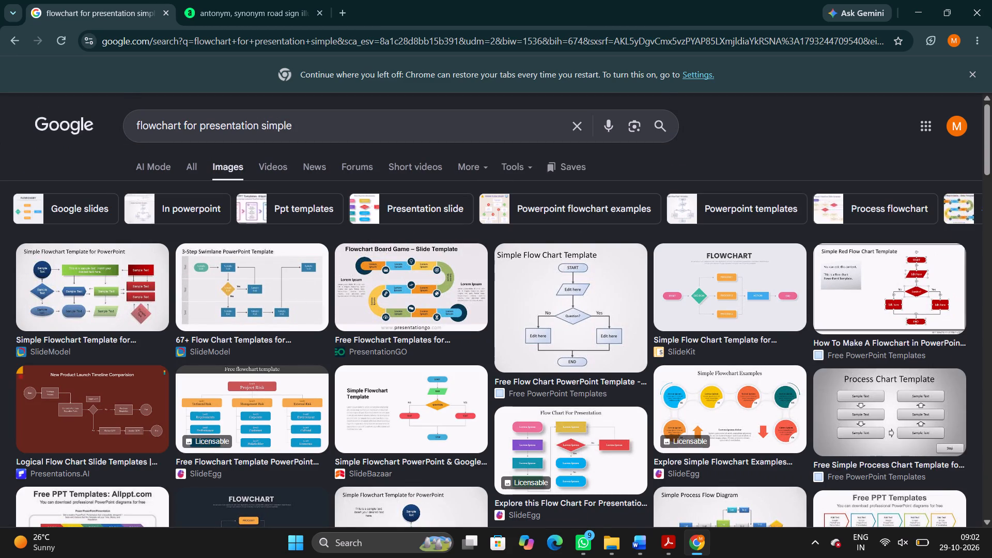
{"action": "scroll", "coordinate": [296, 314], "scroll_direction": "down", "scroll_amount": 2}
{"action": "scroll", "coordinate": [457, 384], "scroll_direction": "down", "scroll_amount": 1}
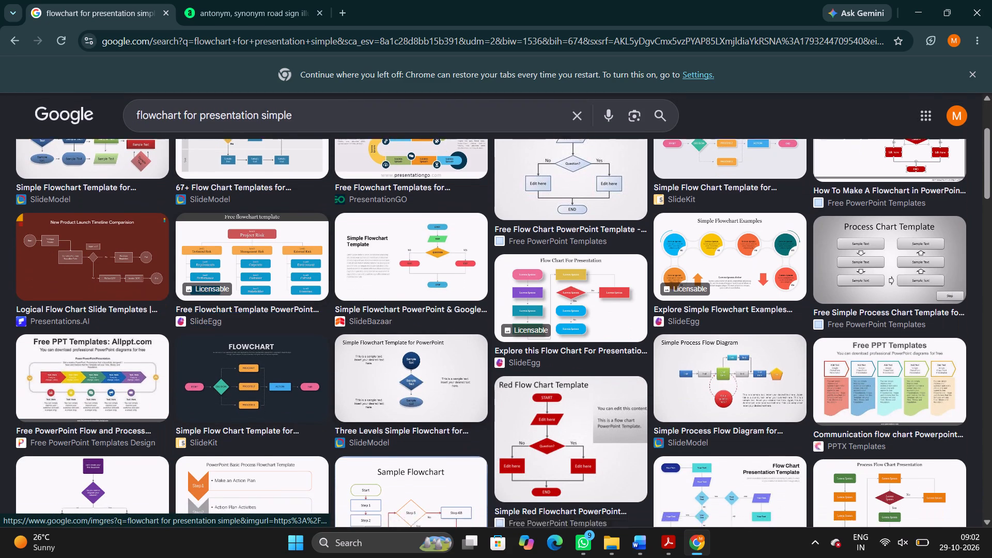
{"action": "scroll", "coordinate": [457, 384], "scroll_direction": "down", "scroll_amount": 5}
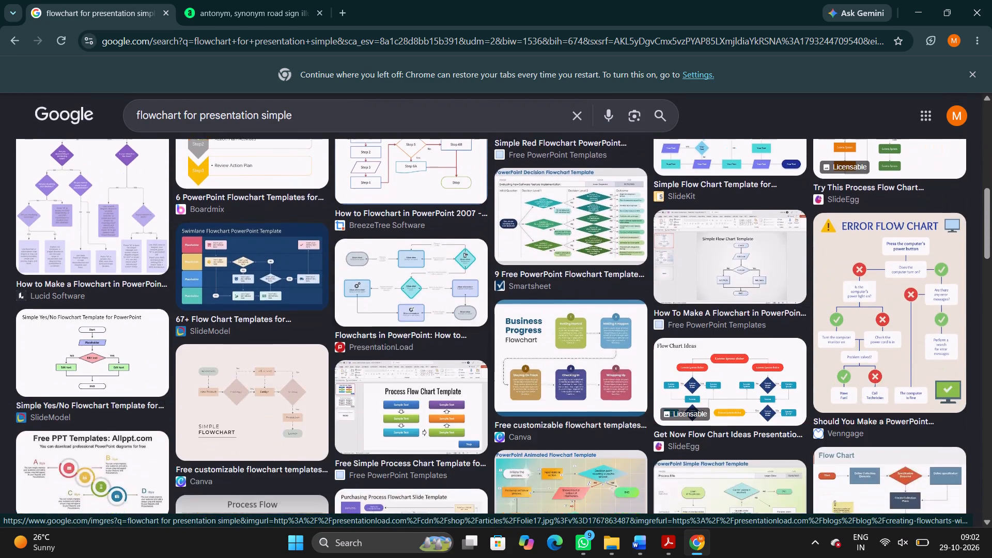
{"action": "scroll", "coordinate": [457, 384], "scroll_direction": "up", "scroll_amount": 8}
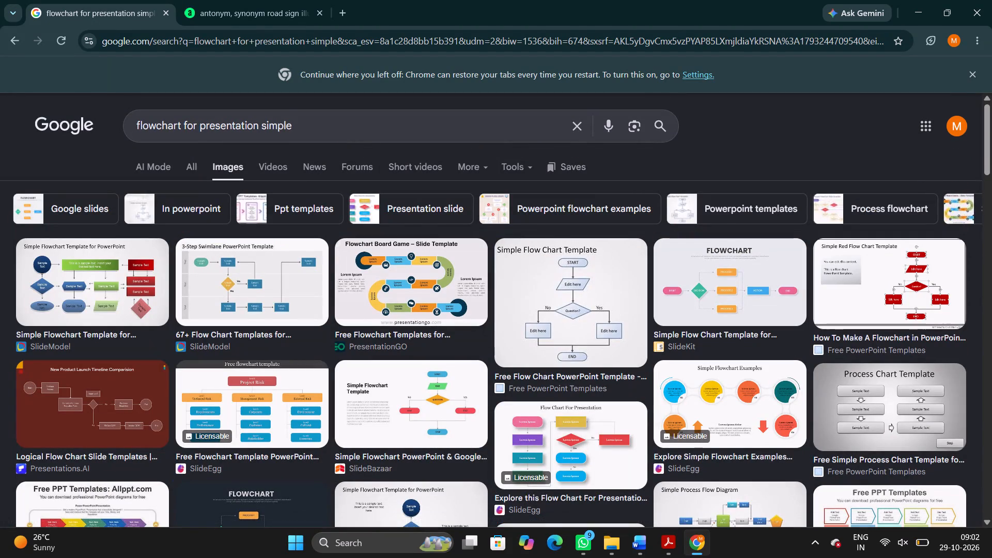
Replace the image search query with "presentation" and run the search.
{"action": "left_click_drag", "start_coordinate": [309, 128], "coordinate": [115, 128]}
{"action": "key", "text": "BackSpace"}
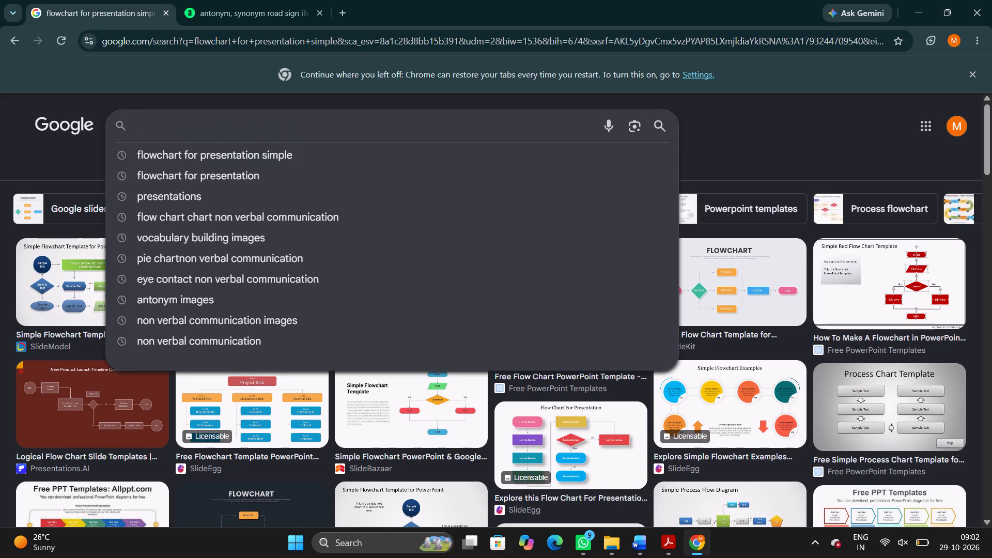
{"action": "type", "text": "present"}
{"action": "key", "text": "BackSpace"}
{"action": "key", "text": "BackSpace"}
{"action": "key", "text": "BackSpace"}
{"action": "key", "text": "BackSpace"}
{"action": "key", "text": "BackSpace"}
{"action": "key", "text": "BackSpace"}
{"action": "key", "text": "BackSpace"}
{"action": "key", "text": "BackSpace"}
{"action": "key", "text": "BackSpace"}
{"action": "key", "text": "BackSpace"}
{"action": "key", "text": "BackSpace"}
{"action": "key", "text": "BackSpace"}
{"action": "key", "text": "BackSpace"}
{"action": "key", "text": "BackSpace"}
{"action": "type", "text": "presentation"}
{"action": "key", "text": "Return"}
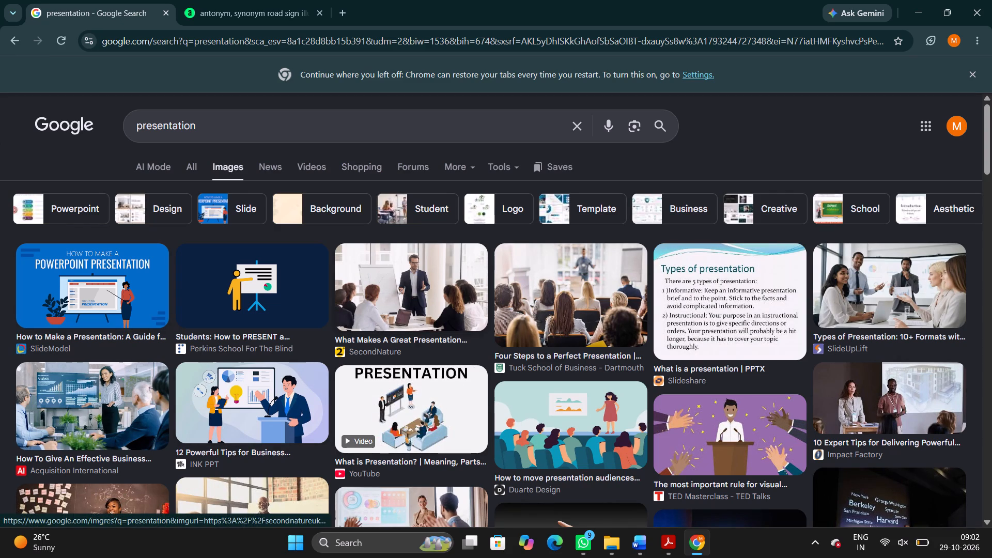
Examine the "presentation" image results for a suitable second presentation picture.
{"action": "scroll", "coordinate": [261, 375], "scroll_direction": "down", "scroll_amount": 2}
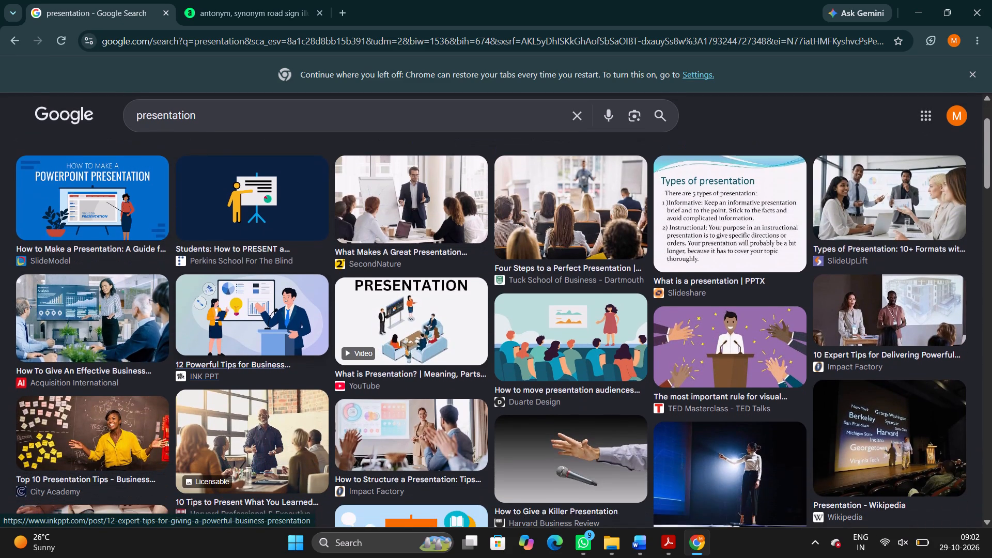
{"action": "scroll", "coordinate": [261, 375], "scroll_direction": "down", "scroll_amount": 3}
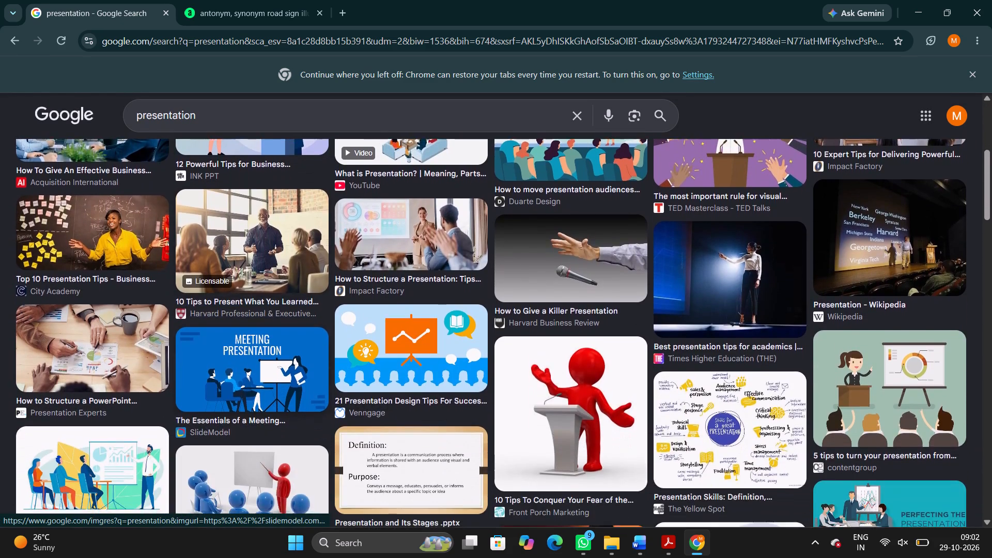
{"action": "scroll", "coordinate": [261, 375], "scroll_direction": "down", "scroll_amount": 1}
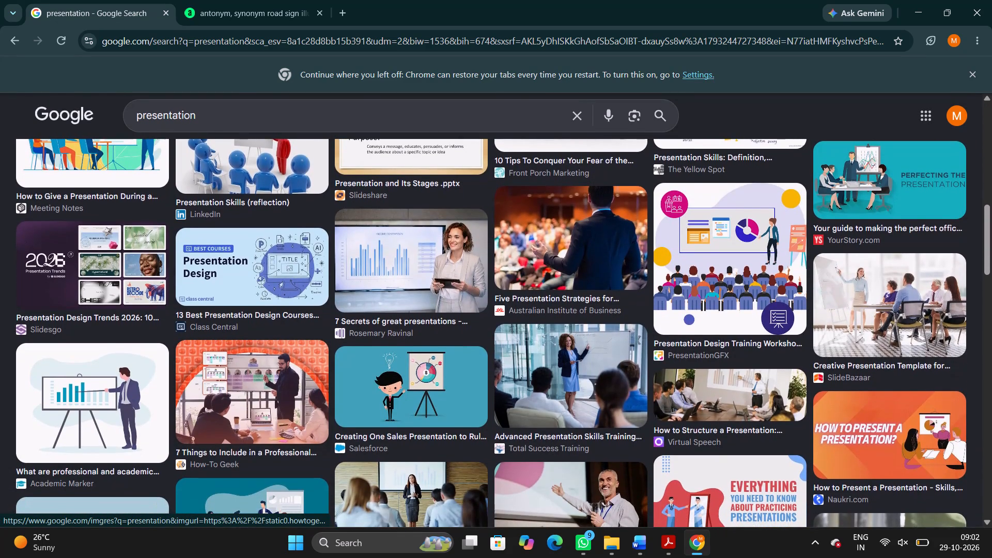
{"action": "scroll", "coordinate": [493, 322], "scroll_direction": "down", "scroll_amount": 3}
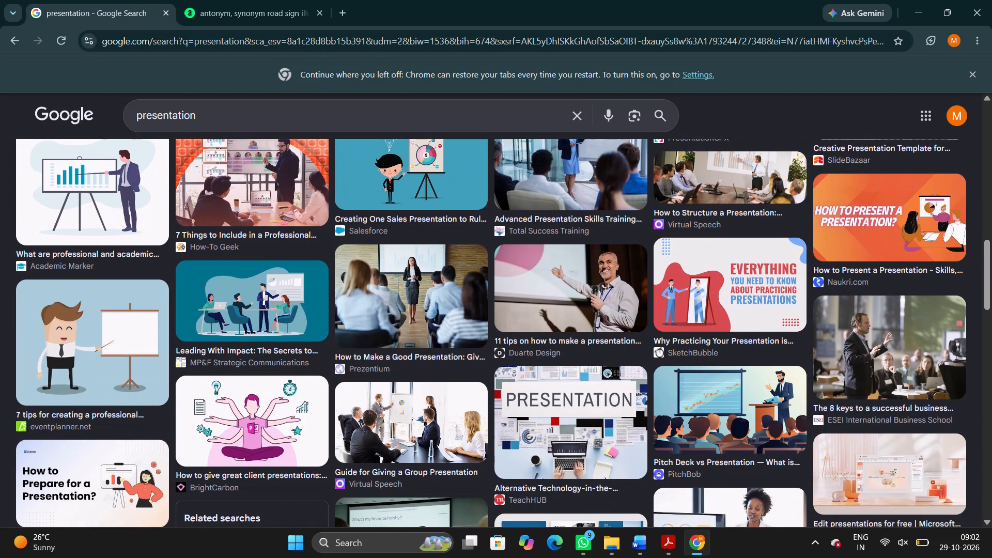
{"action": "scroll", "coordinate": [493, 322], "scroll_direction": "down", "scroll_amount": 1}
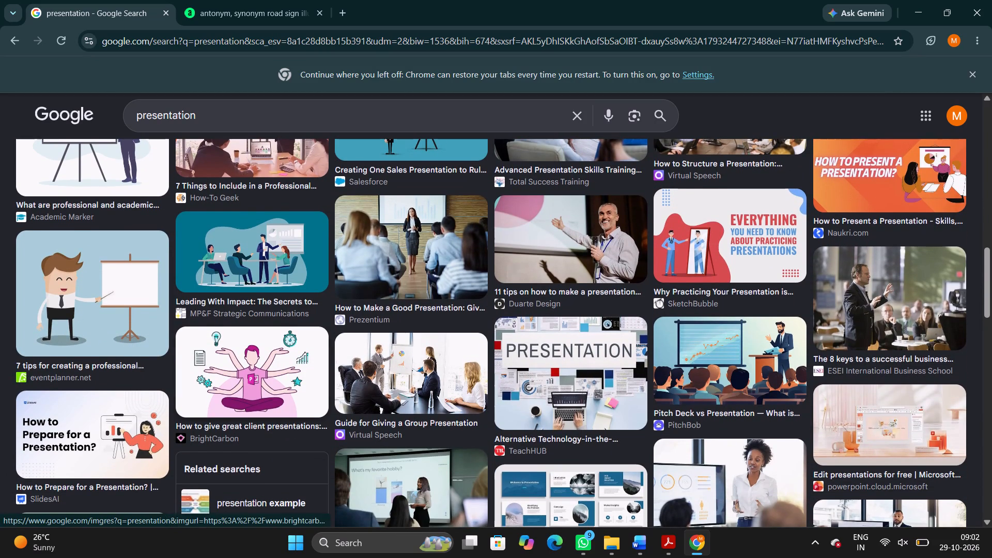
{"action": "scroll", "coordinate": [319, 366], "scroll_direction": "down", "scroll_amount": 3}
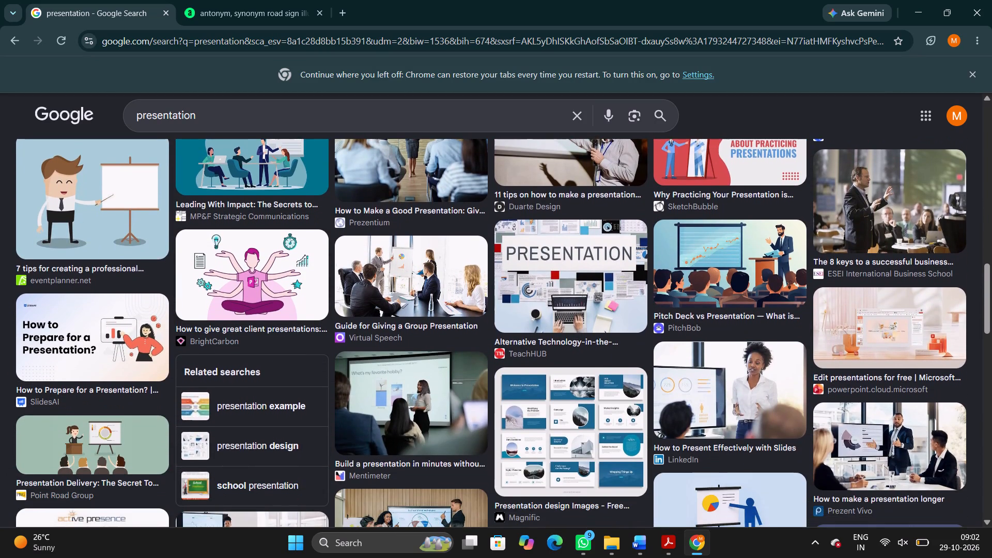
{"action": "scroll", "coordinate": [319, 366], "scroll_direction": "down", "scroll_amount": 1}
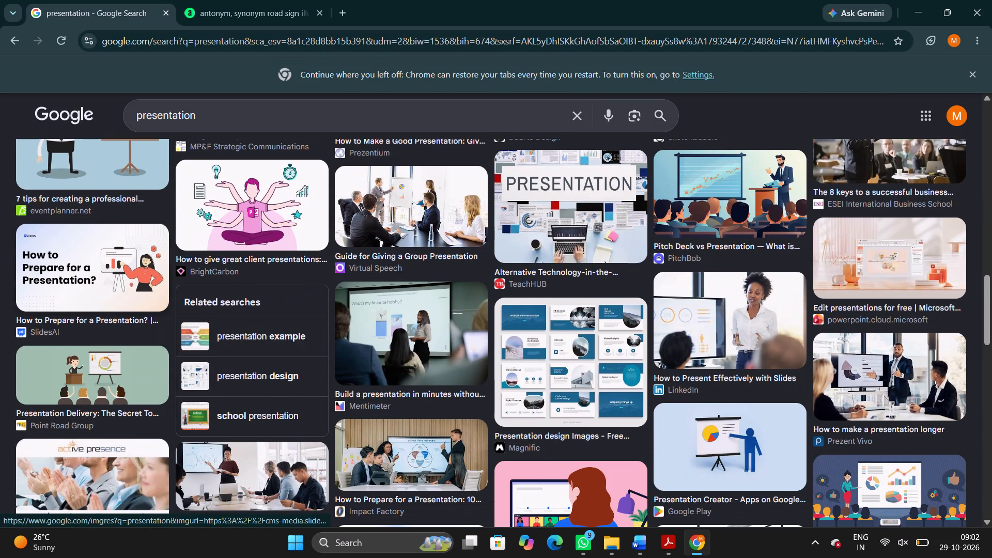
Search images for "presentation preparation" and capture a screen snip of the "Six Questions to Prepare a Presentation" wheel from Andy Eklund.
{"action": "left_click", "coordinate": [259, 122]}
{"action": "key", "text": "space"}
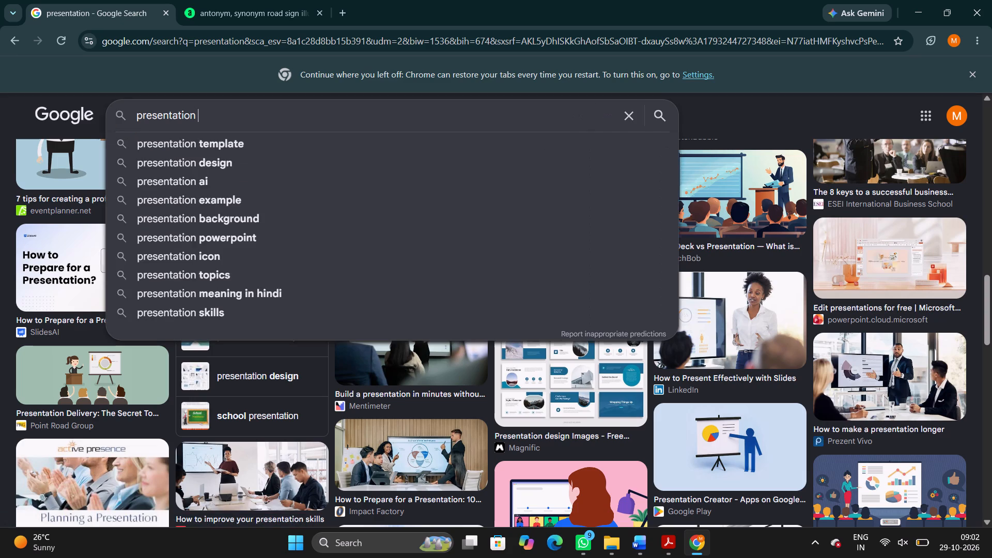
{"action": "type", "text": "preparation"}
{"action": "key", "text": "Return"}
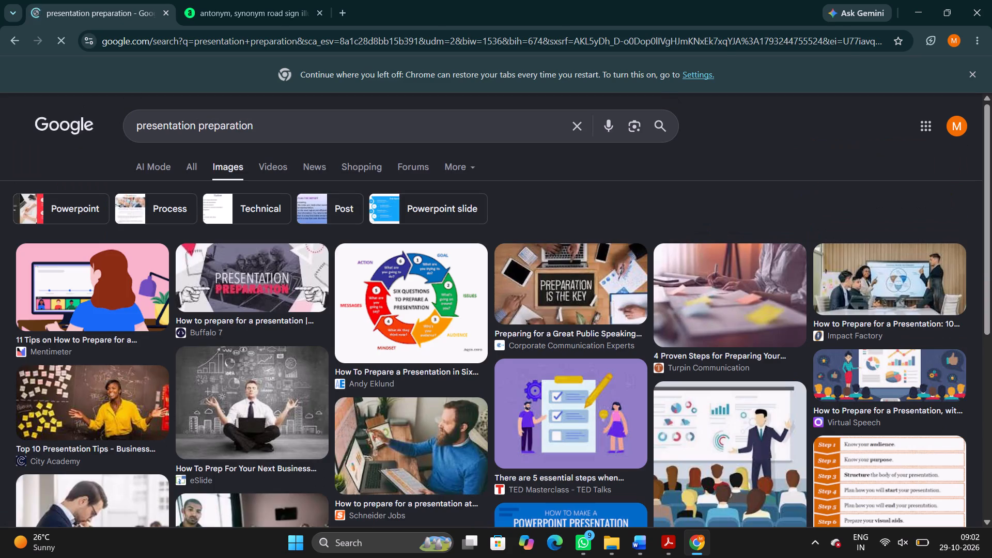
{"action": "left_click", "coordinate": [409, 309]}
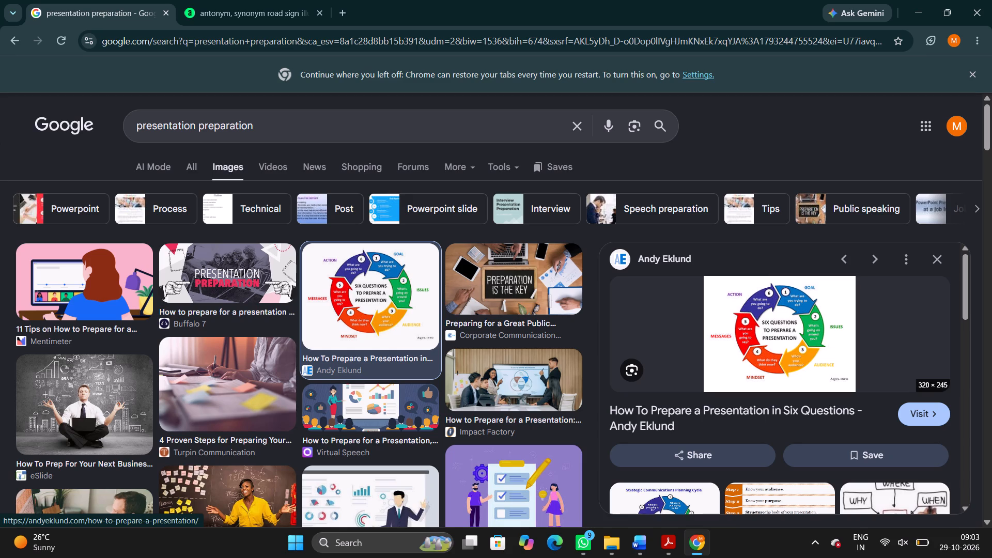
{"action": "key", "text": "shift+super+s"}
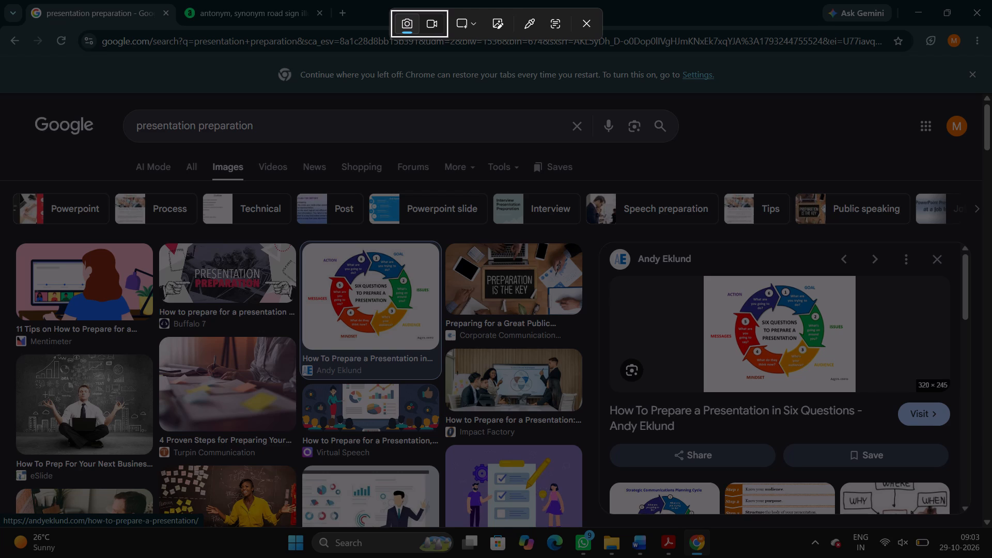
{"action": "left_click_drag", "start_coordinate": [703, 277], "coordinate": [858, 396]}
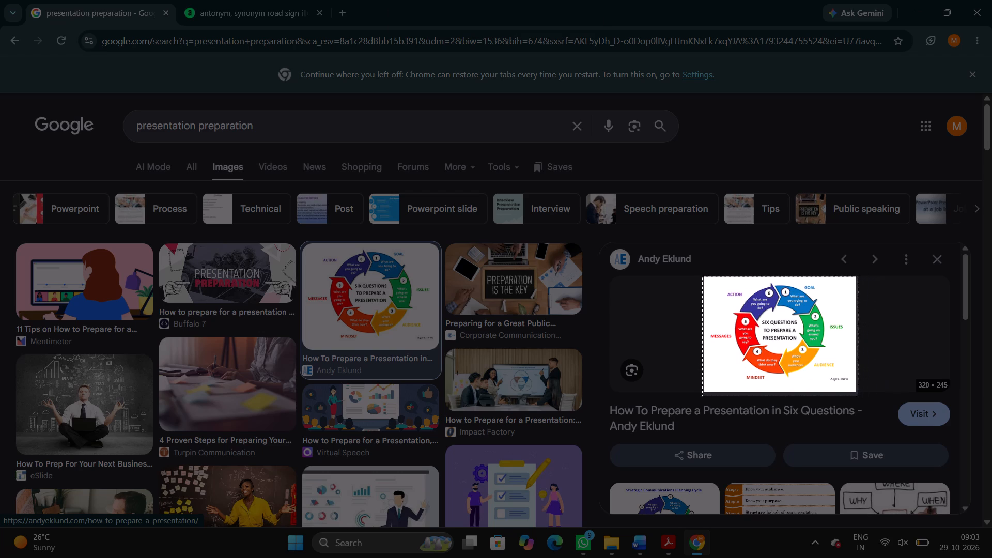
{"action": "left_click_drag", "start_coordinate": [858, 396], "coordinate": [853, 392]}
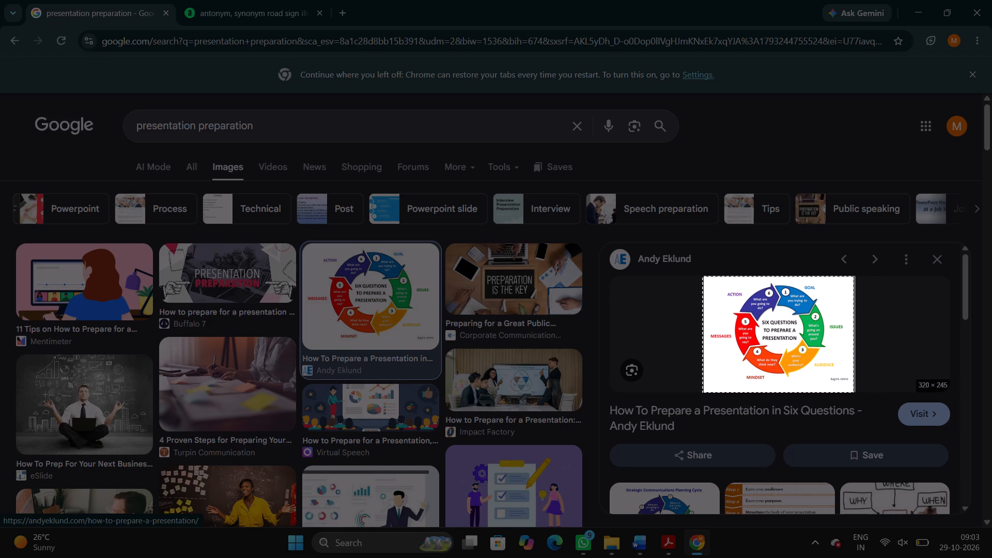
{"action": "left_click_drag", "start_coordinate": [853, 392], "coordinate": [857, 392]}
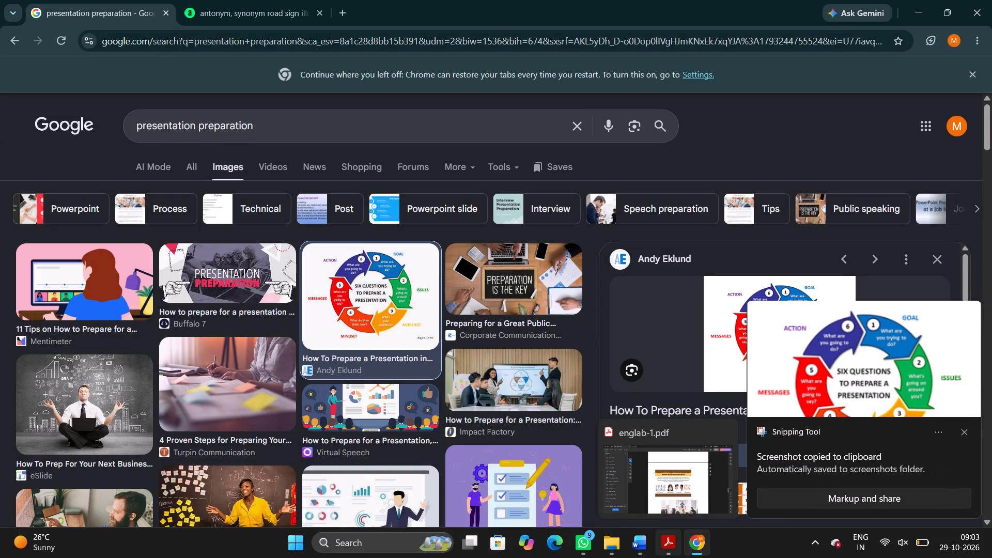
Switch to Word, paste the six-questions wheel below the presenter picture and enlarge it proportionally to about 145% of its size.
{"action": "left_click", "coordinate": [640, 545]}
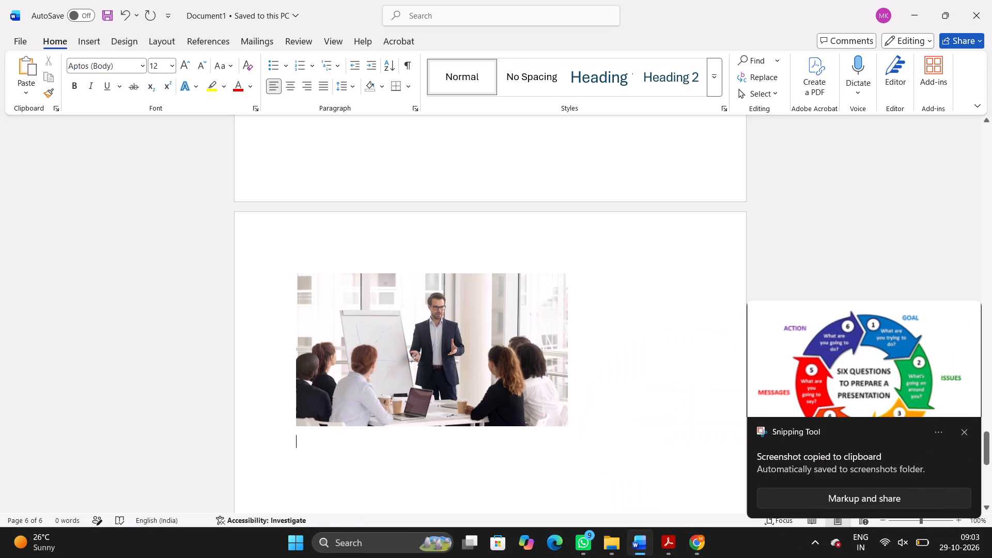
{"action": "key", "text": "ctrl+v"}
{"action": "left_click", "coordinate": [410, 474]}
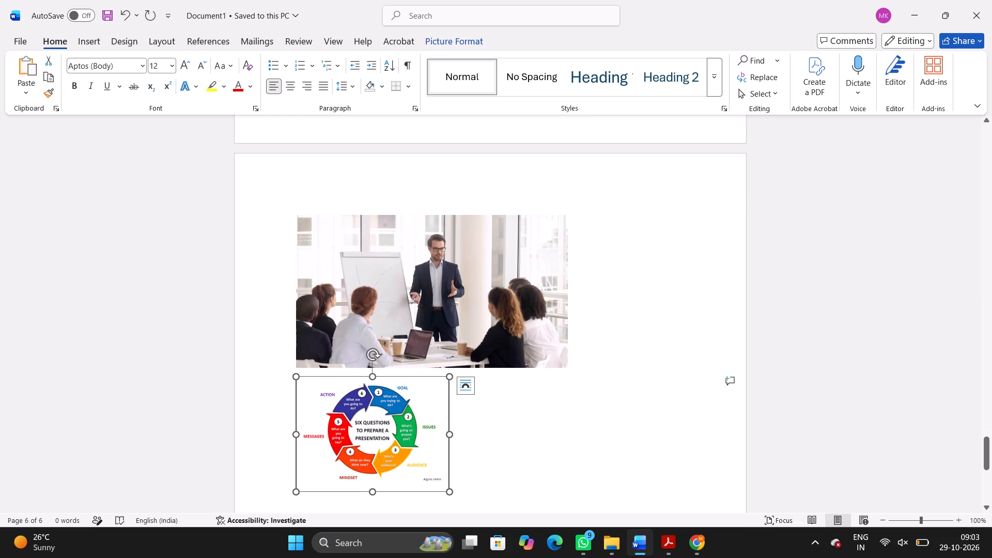
{"action": "left_click_drag", "start_coordinate": [447, 491], "coordinate": [500, 543]}
{"action": "scroll", "coordinate": [500, 543], "scroll_direction": "down", "scroll_amount": 1}
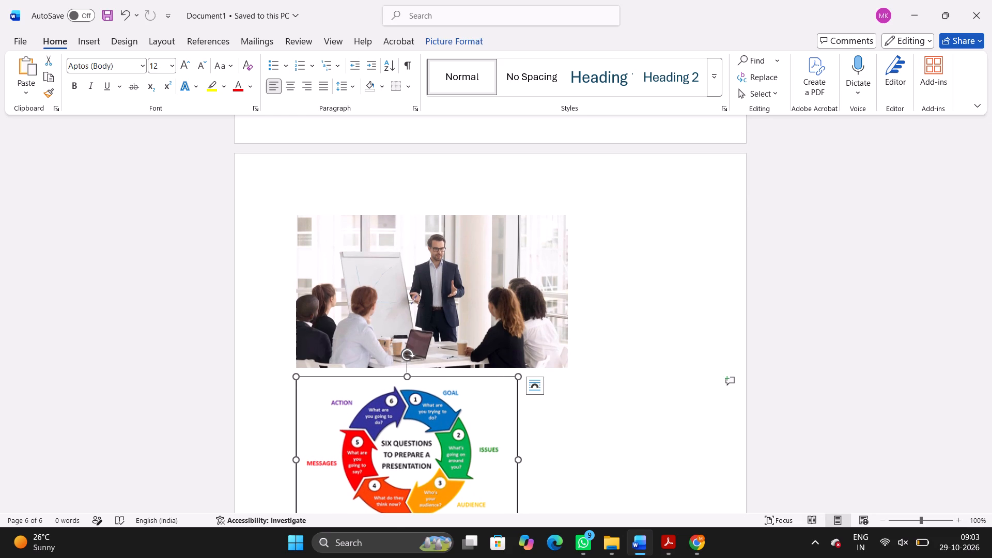
{"action": "scroll", "coordinate": [500, 543], "scroll_direction": "down", "scroll_amount": 1}
{"action": "left_click", "coordinate": [632, 445]}
{"action": "scroll", "coordinate": [632, 445], "scroll_direction": "down", "scroll_amount": 1}
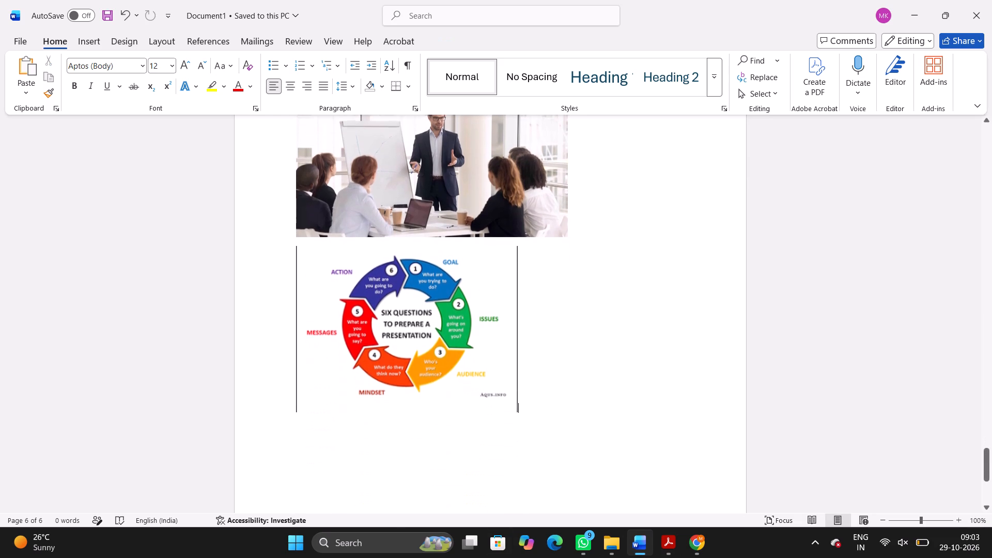
Insert a blank line between the presenter picture and the six-questions wheel, and place the cursor below the wheel.
{"action": "left_click", "coordinate": [596, 228]}
{"action": "key", "text": "Return"}
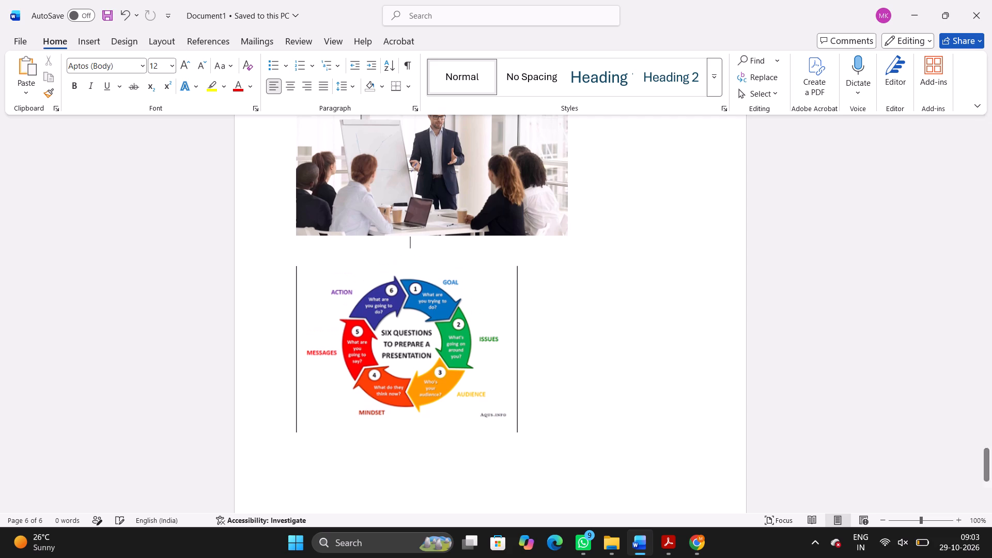
{"action": "scroll", "coordinate": [596, 228], "scroll_direction": "down", "scroll_amount": 3}
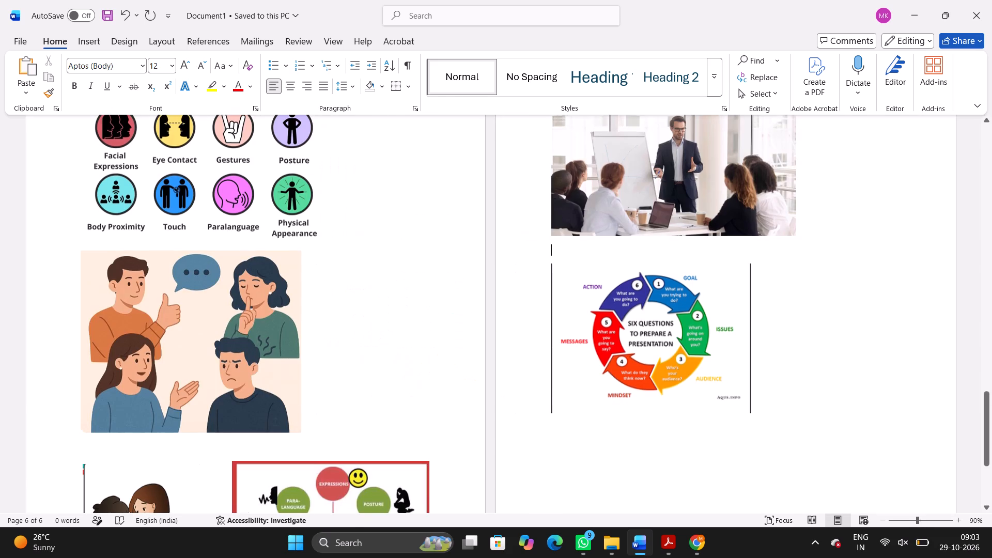
{"action": "scroll", "coordinate": [596, 228], "scroll_direction": "down", "scroll_amount": 3}
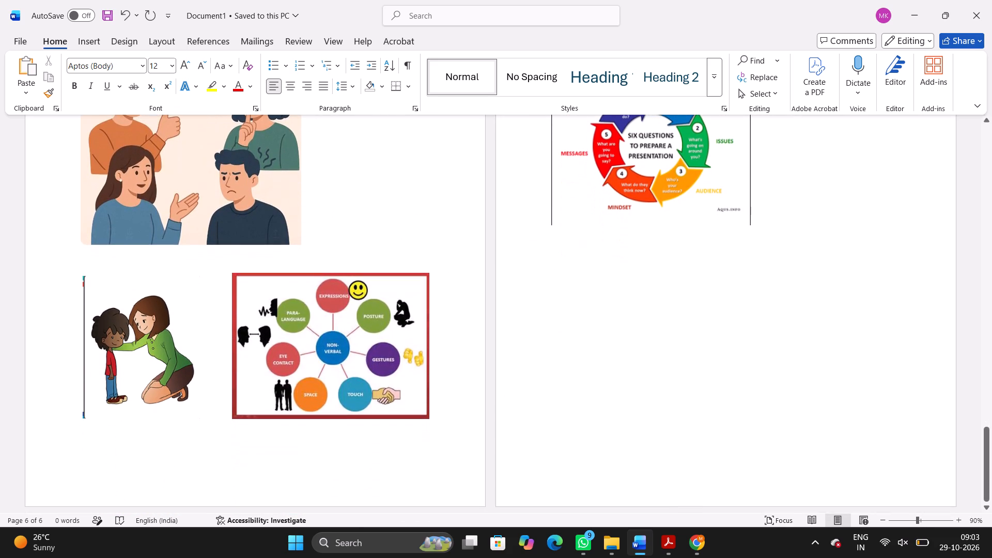
{"action": "left_click", "coordinate": [611, 273]}
Switch to Chrome, search images for "interveiw skills" and copy the INTERVIEW SKILLS.pptx picture from Slideshare.
{"action": "left_click", "coordinate": [701, 544]}
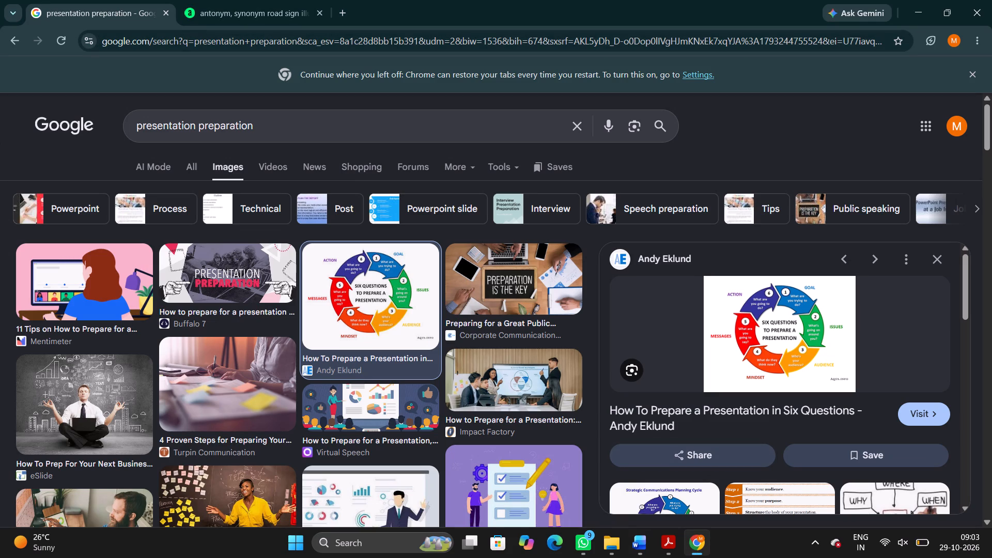
{"action": "left_click_drag", "start_coordinate": [265, 128], "coordinate": [121, 121]}
{"action": "type", "text": "interveiw skills"}
{"action": "key", "text": "Return"}
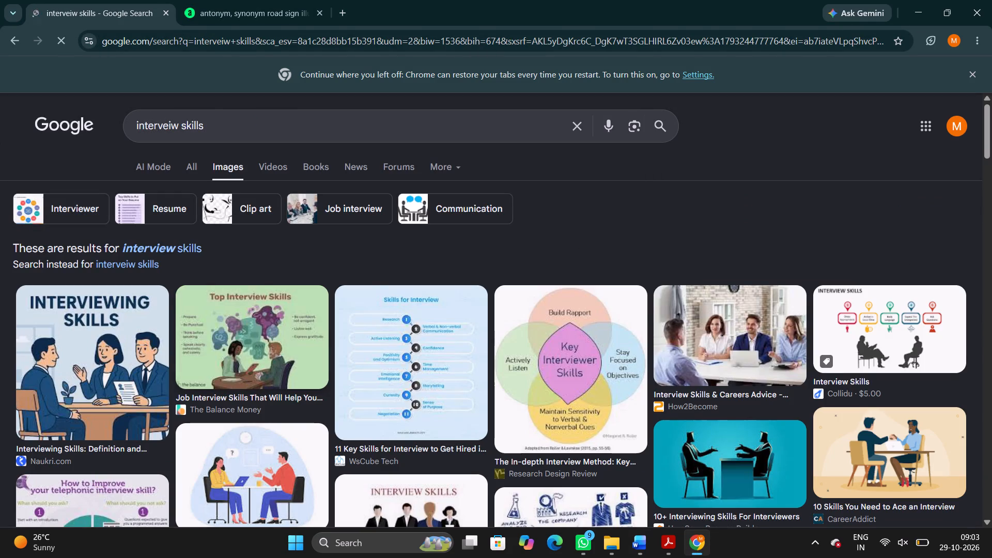
{"action": "scroll", "coordinate": [200, 334], "scroll_direction": "down", "scroll_amount": 2}
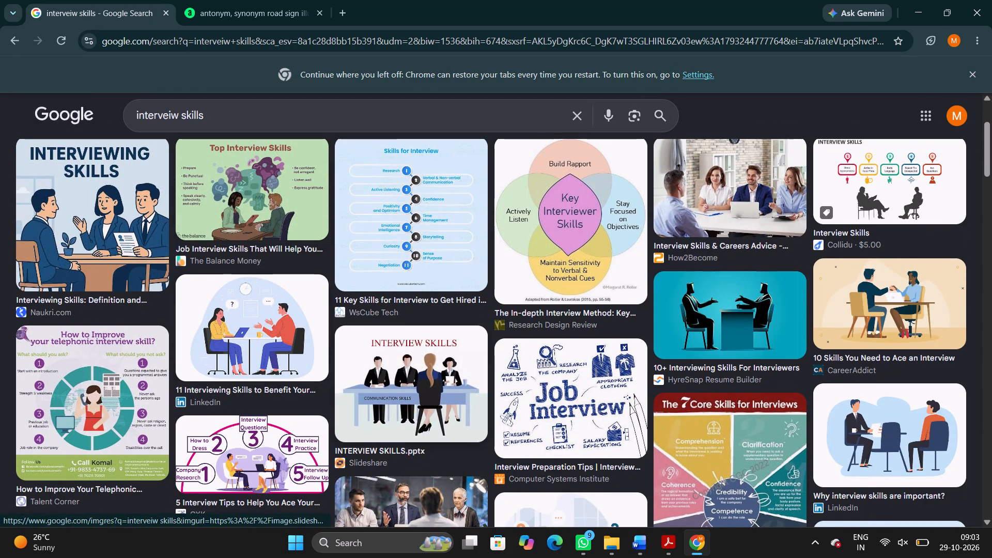
{"action": "left_click", "coordinate": [417, 398]}
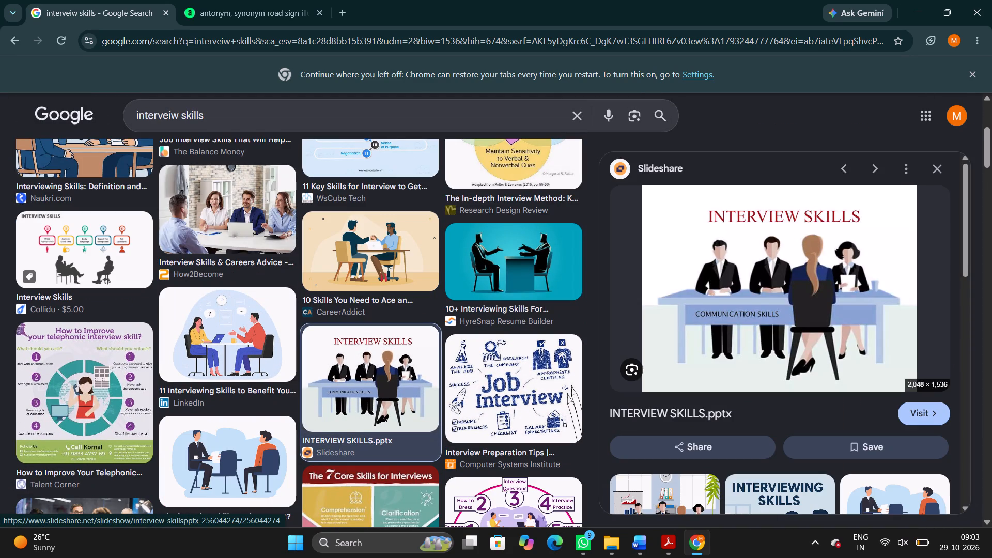
{"action": "right_click", "coordinate": [730, 229]}
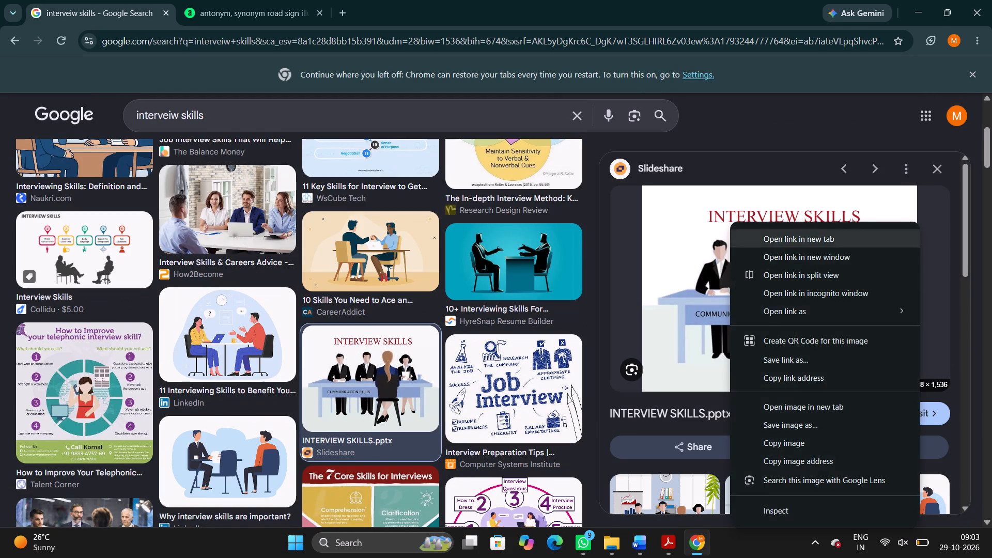
{"action": "left_click", "coordinate": [780, 449]}
Switch back to Word and try to paste the copied interview skills picture below the six-questions wheel on page 6.
{"action": "left_click", "coordinate": [647, 550]}
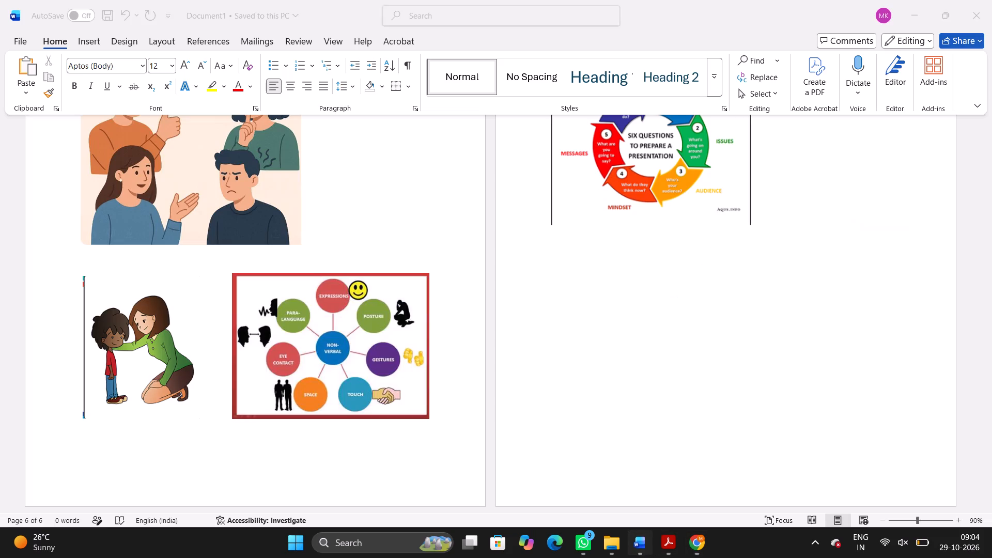
{"action": "left_click", "coordinate": [576, 263]}
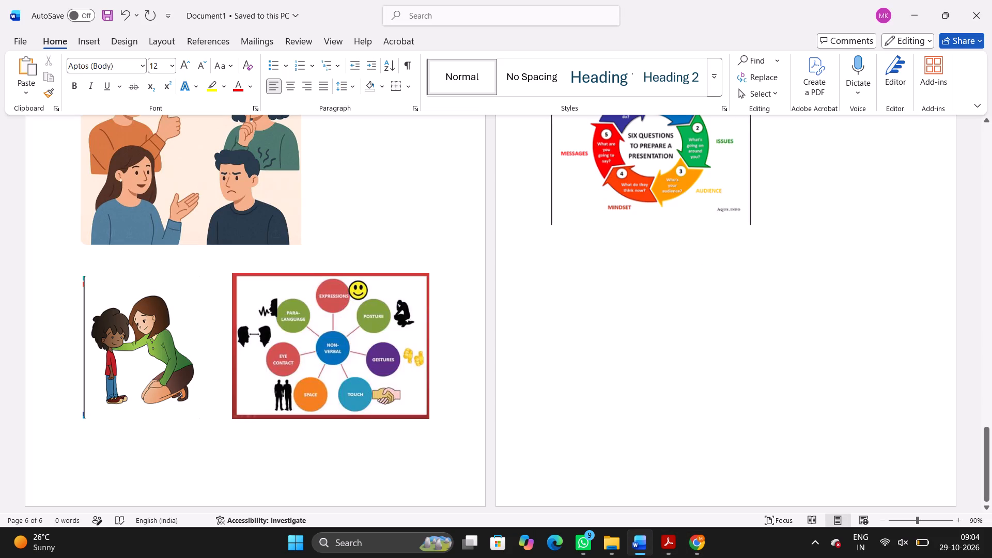
{"action": "key", "text": "ctrl+v"}
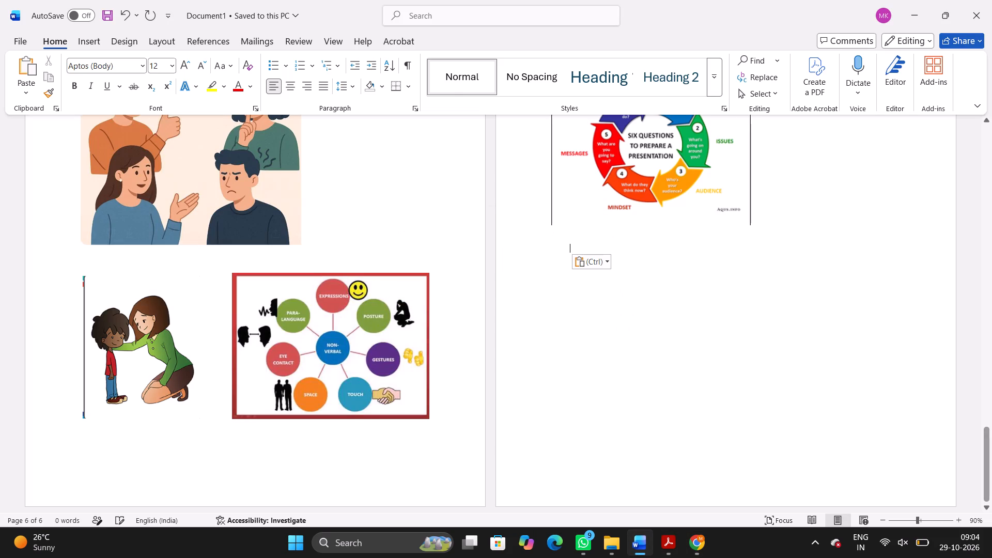
{"action": "scroll", "coordinate": [665, 345], "scroll_direction": "down", "scroll_amount": 2}
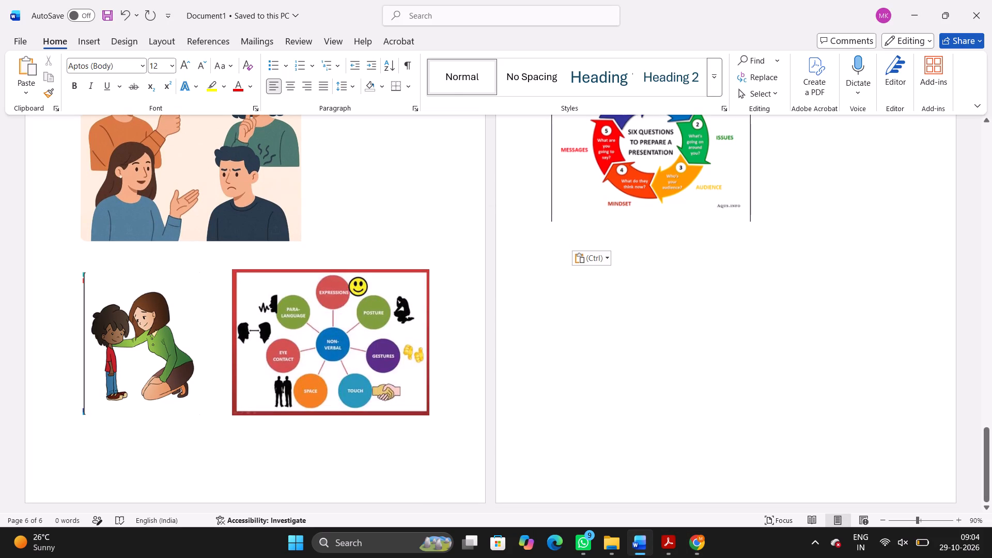
{"action": "scroll", "coordinate": [665, 345], "scroll_direction": "down", "scroll_amount": 3}
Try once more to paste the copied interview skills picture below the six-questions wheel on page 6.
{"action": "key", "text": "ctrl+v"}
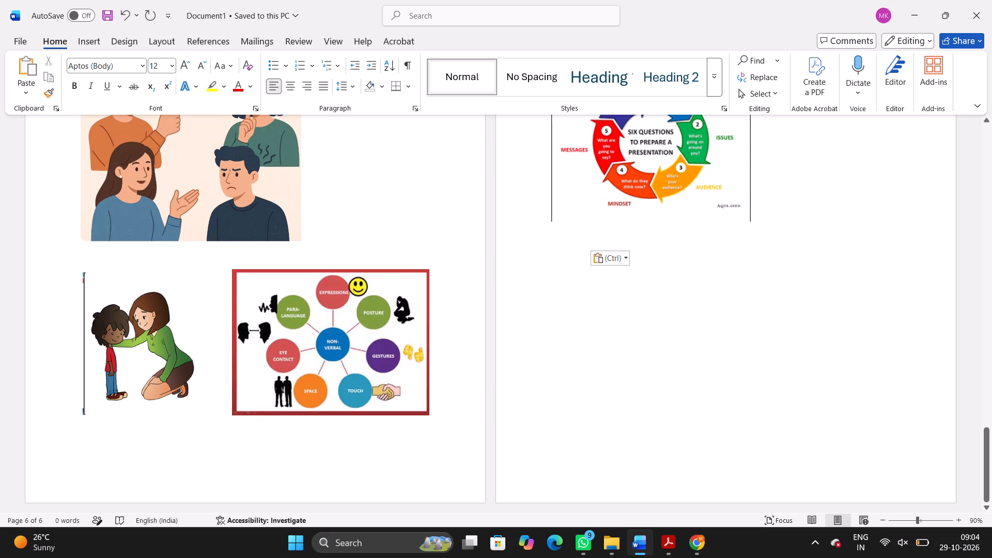
Insert about a dozen blank lines below the six-questions wheel so the document runs onto page 7.
{"action": "left_click", "coordinate": [707, 399]}
{"action": "key", "text": "Return"}
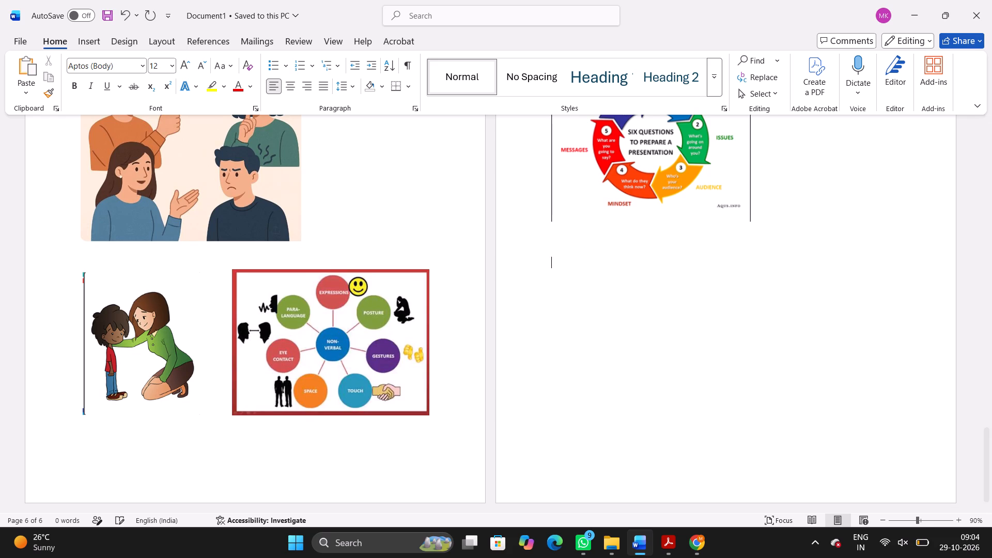
{"action": "scroll", "coordinate": [707, 399], "scroll_direction": "up", "scroll_amount": 5, "text": "ctrl"}
{"action": "scroll", "coordinate": [707, 399], "scroll_direction": "down", "scroll_amount": 10, "text": "ctrl"}
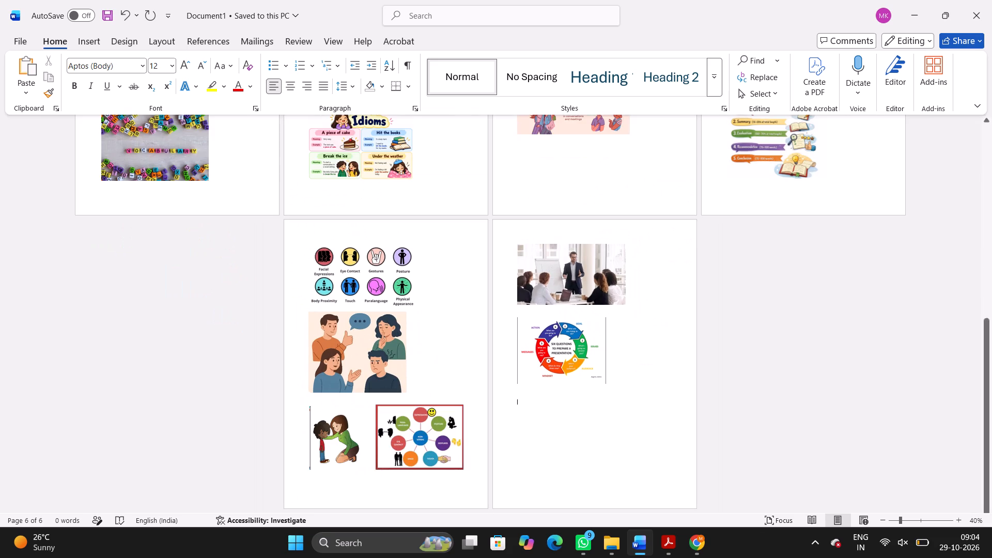
{"action": "scroll", "coordinate": [710, 364], "scroll_direction": "down", "scroll_amount": 3}
{"action": "left_click", "coordinate": [710, 364]}
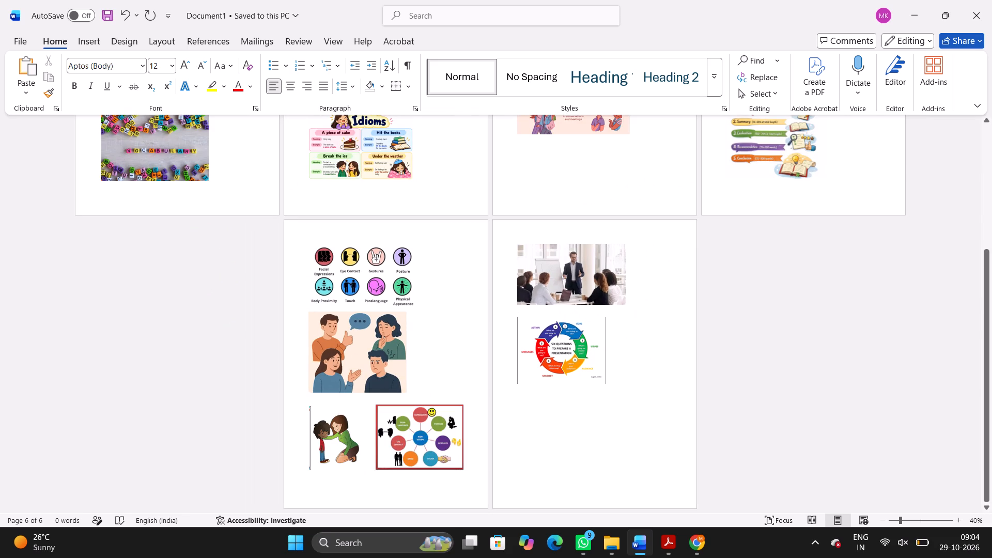
{"action": "left_click", "coordinate": [621, 428]}
{"action": "key", "text": "Return"}
{"action": "key", "text": "Return"}
{"action": "key", "text": "Return"}
{"action": "key", "text": "Return"}
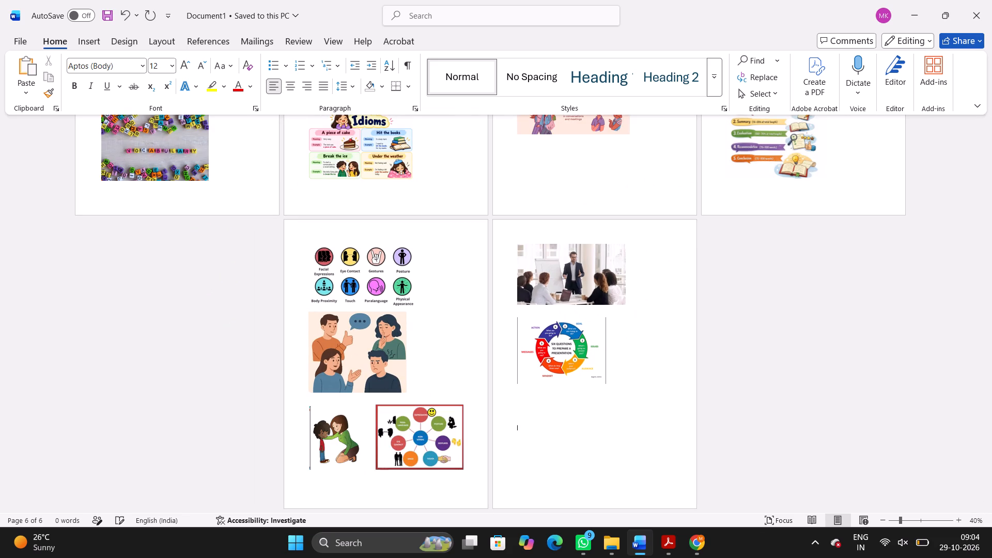
{"action": "key", "text": "Return"}
{"action": "key", "text": "Return"}
{"action": "key", "text": "Return"}
{"action": "key", "text": "Return"}
{"action": "key", "text": "Return"}
{"action": "key", "text": "Return"}
{"action": "key", "text": "Return"}
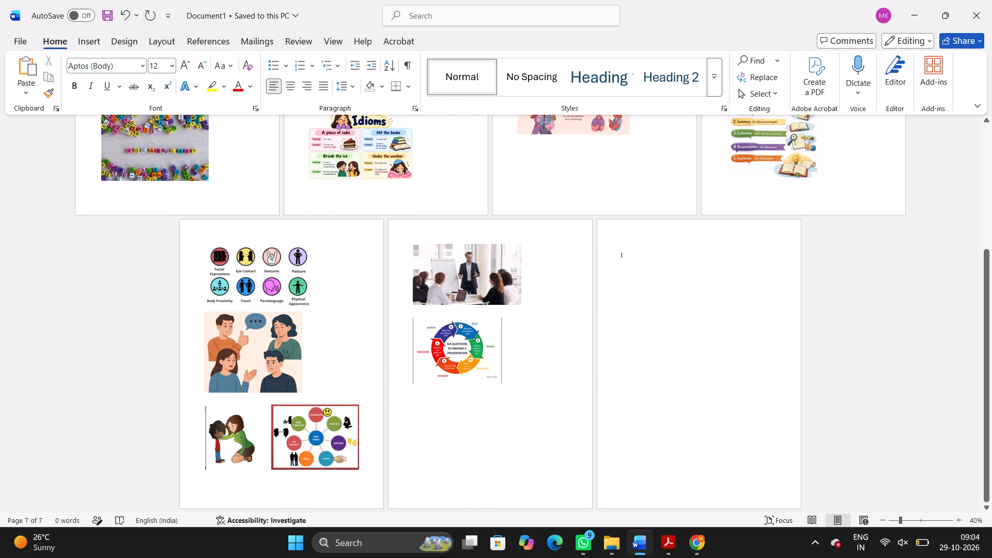
Remove two blank lines below the six-questions wheel on page 6 and add one back.
{"action": "left_click", "coordinate": [427, 421]}
{"action": "key", "text": "BackSpace"}
{"action": "key", "text": "BackSpace"}
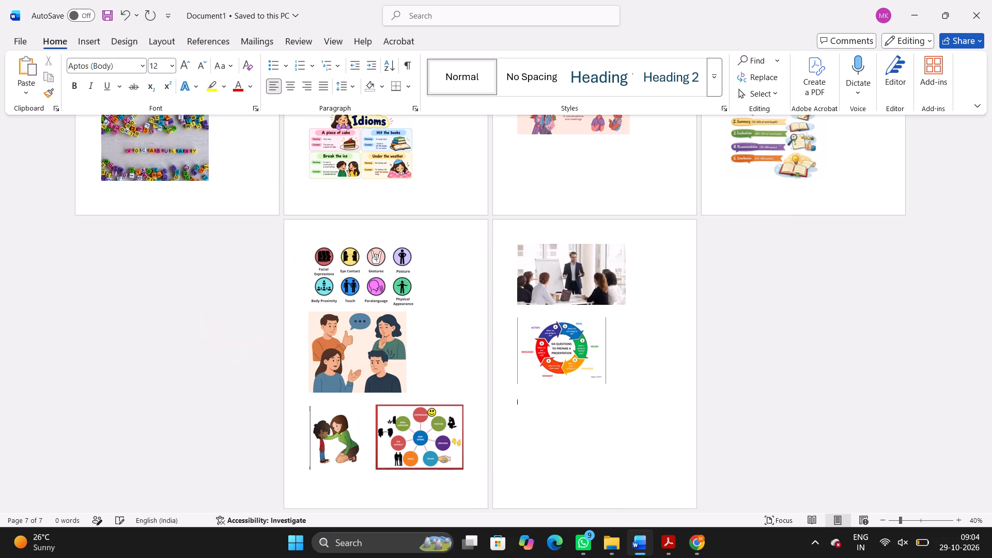
{"action": "key", "text": "Return"}
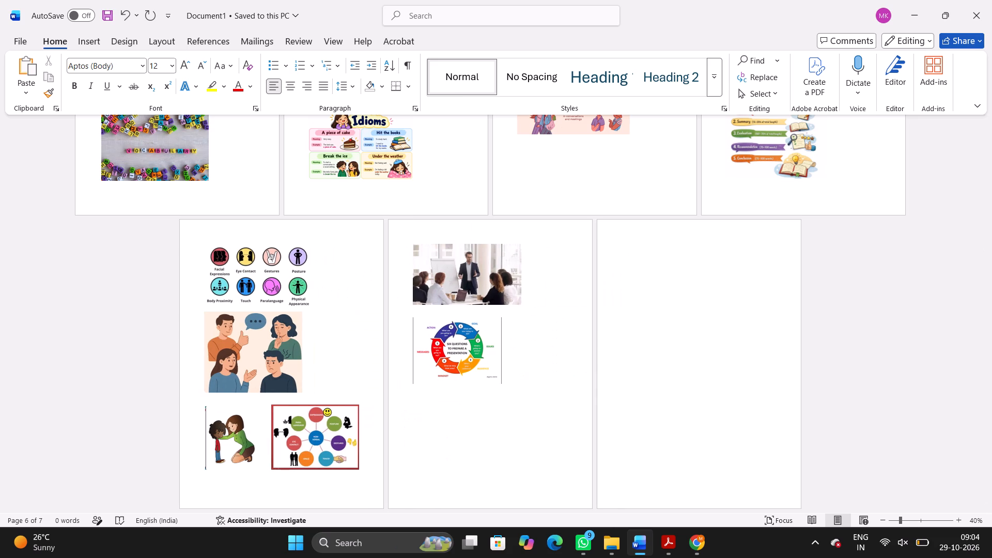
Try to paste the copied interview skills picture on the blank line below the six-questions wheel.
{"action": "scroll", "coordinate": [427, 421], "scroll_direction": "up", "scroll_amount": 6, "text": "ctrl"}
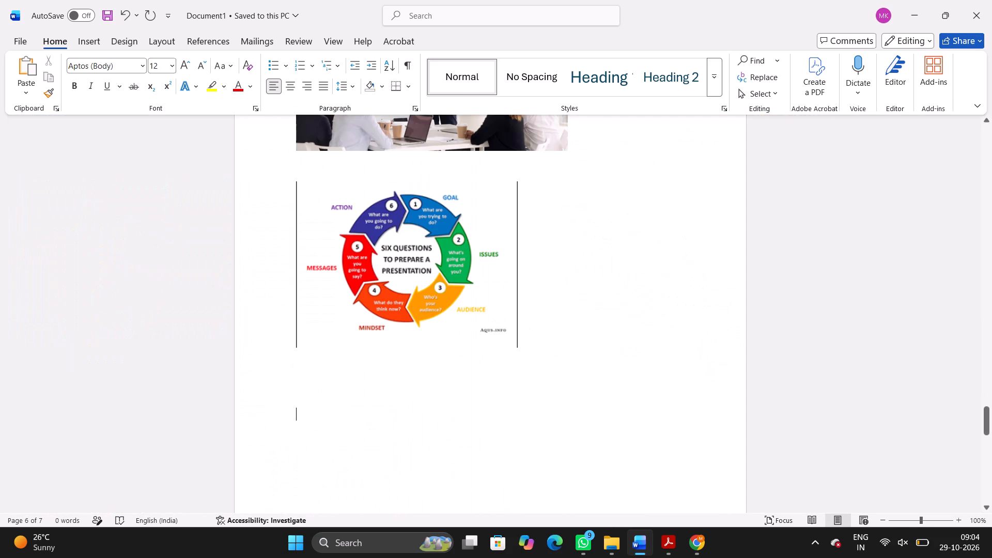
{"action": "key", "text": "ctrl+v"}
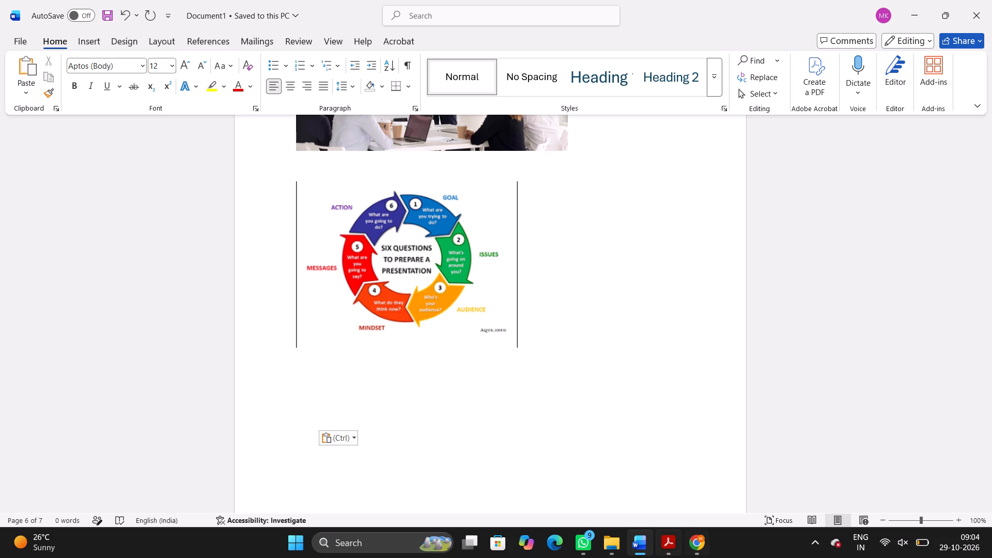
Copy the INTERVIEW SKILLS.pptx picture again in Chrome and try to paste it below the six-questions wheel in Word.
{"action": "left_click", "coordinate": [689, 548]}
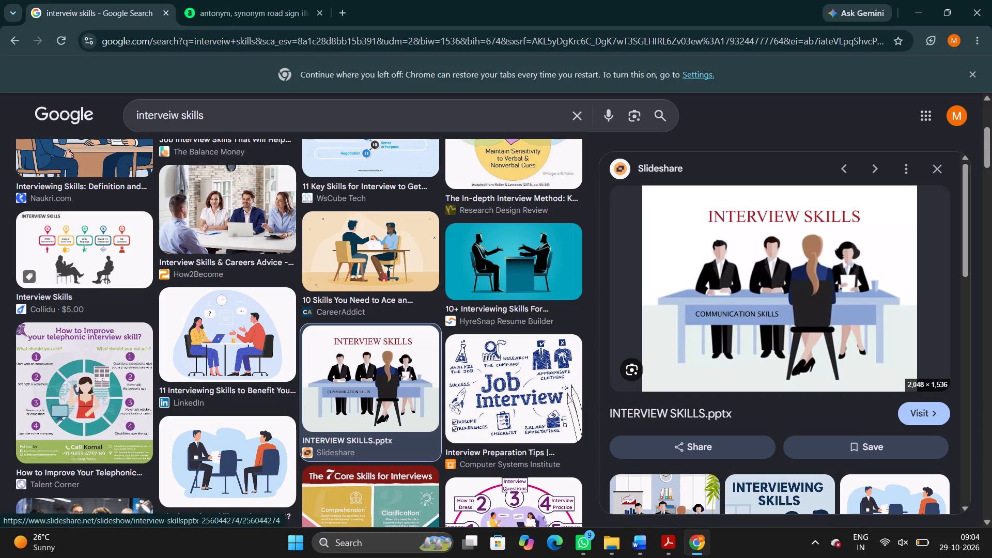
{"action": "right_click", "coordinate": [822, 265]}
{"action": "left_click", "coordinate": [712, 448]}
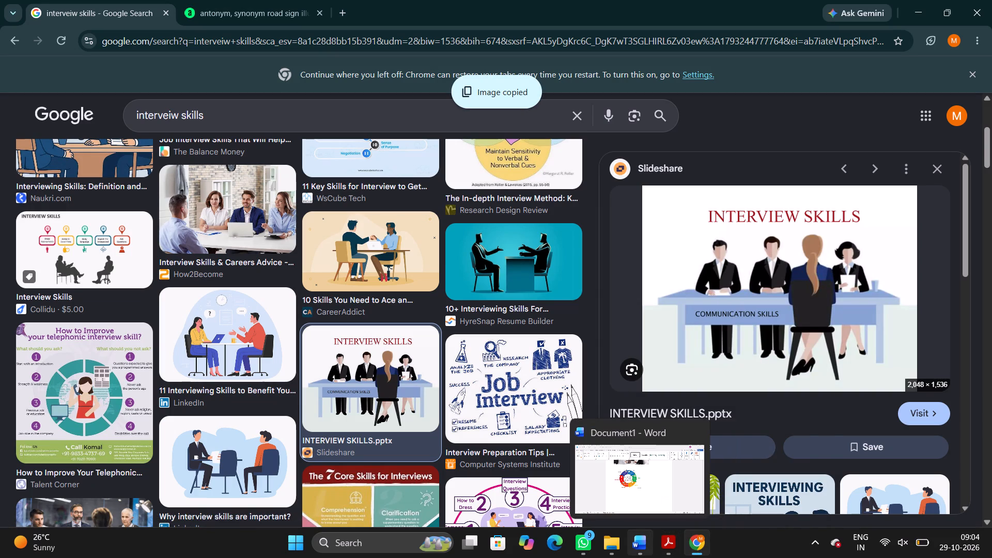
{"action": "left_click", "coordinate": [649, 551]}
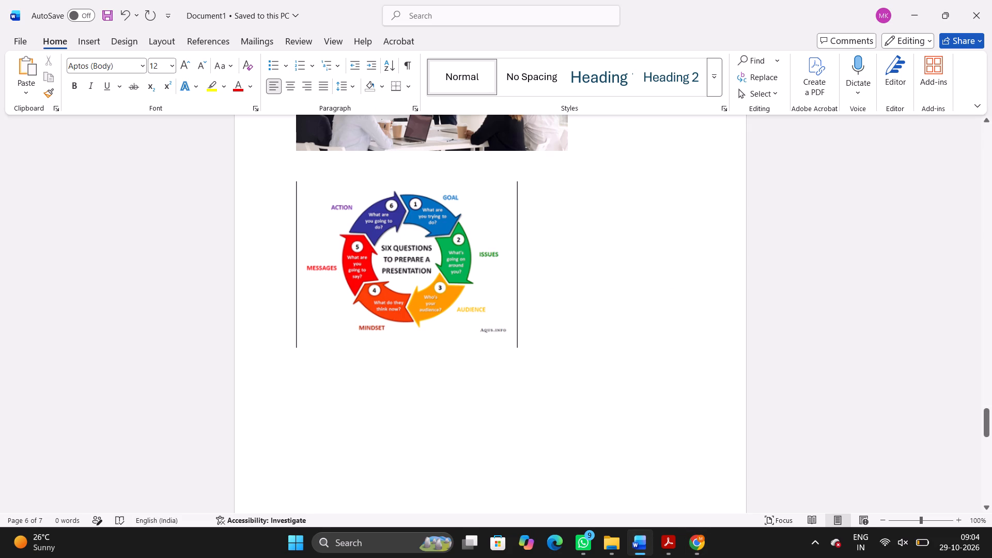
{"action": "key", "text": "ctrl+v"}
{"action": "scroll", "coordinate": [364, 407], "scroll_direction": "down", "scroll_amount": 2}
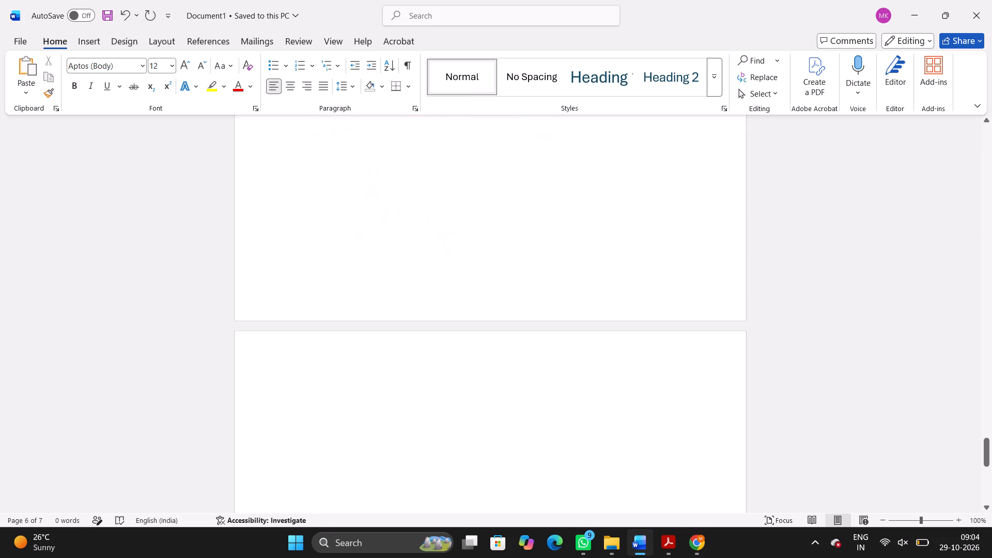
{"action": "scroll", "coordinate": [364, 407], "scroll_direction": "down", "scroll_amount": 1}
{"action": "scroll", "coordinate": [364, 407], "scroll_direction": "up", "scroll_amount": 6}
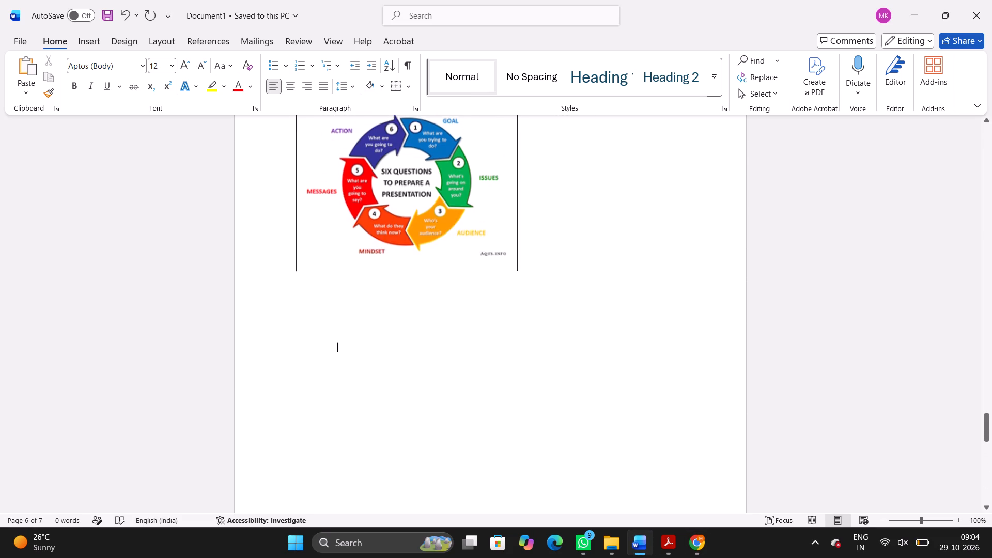
Place the cursor just below the six-questions wheel, then switch to Chrome and capture the INTERVIEW SKILLS picture with a rectangular screen snip.
{"action": "left_click", "coordinate": [320, 312]}
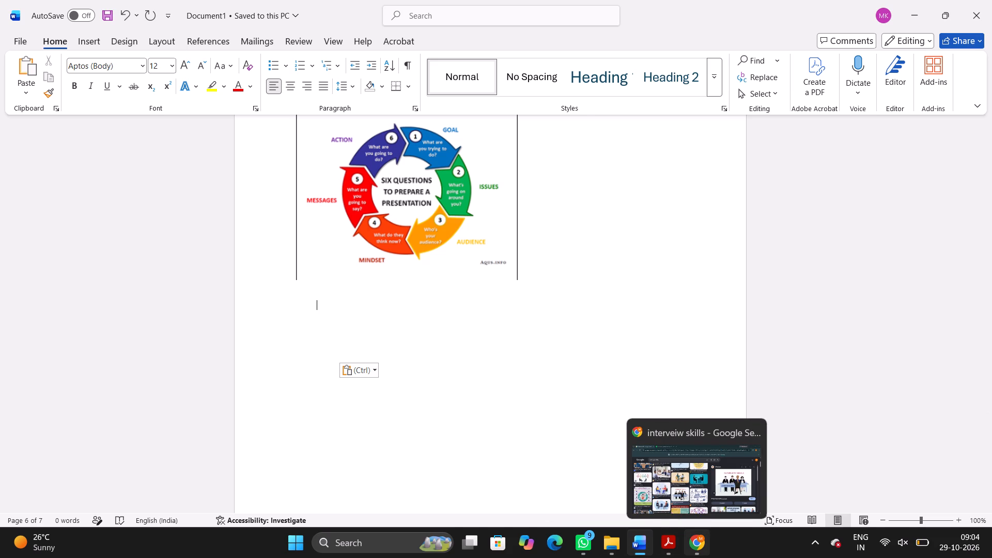
{"action": "left_click", "coordinate": [721, 505]}
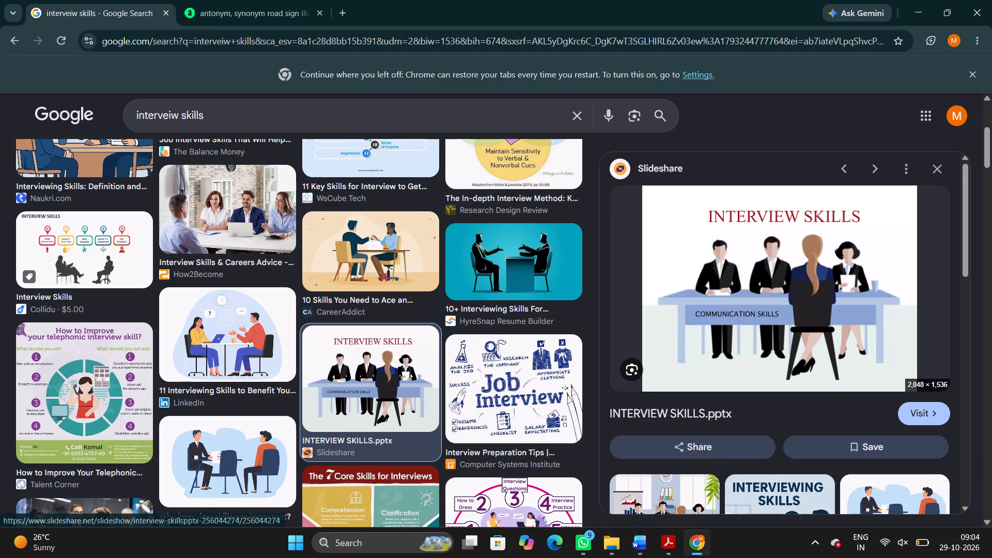
{"action": "key", "text": "shift+super+s"}
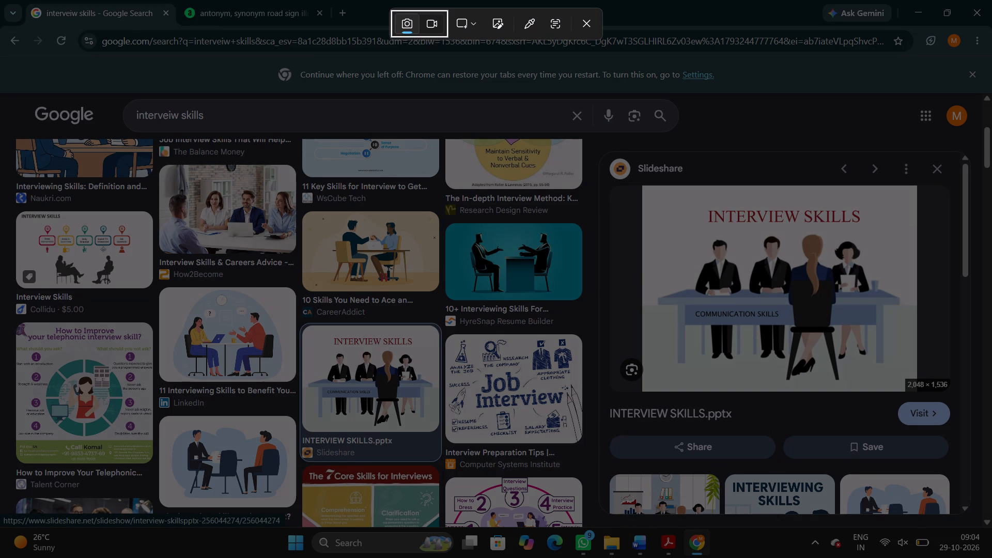
{"action": "left_click_drag", "start_coordinate": [642, 189], "coordinate": [866, 359]}
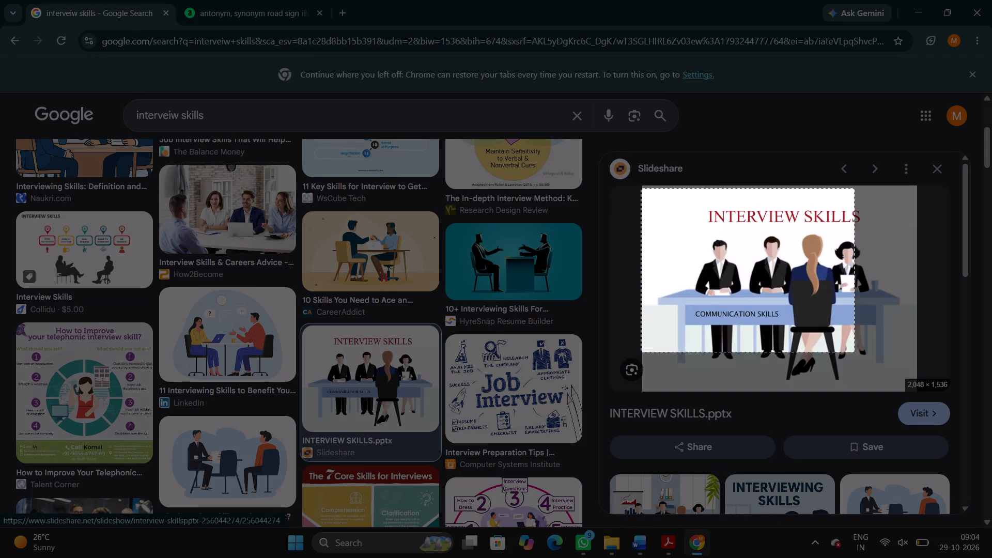
{"action": "left_click_drag", "start_coordinate": [866, 359], "coordinate": [904, 378]}
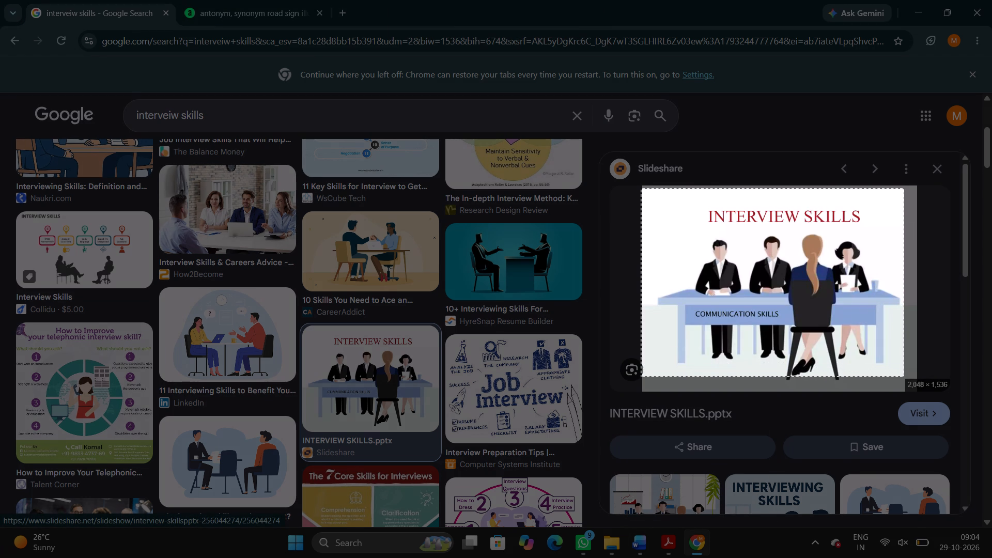
{"action": "left_click_drag", "start_coordinate": [904, 378], "coordinate": [916, 377]}
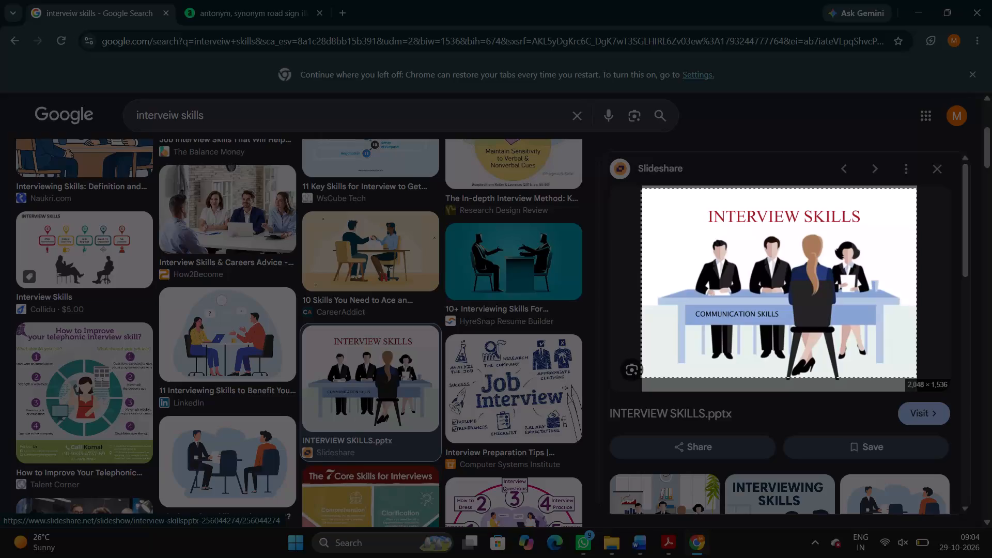
{"action": "left_click_drag", "start_coordinate": [916, 377], "coordinate": [887, 386]}
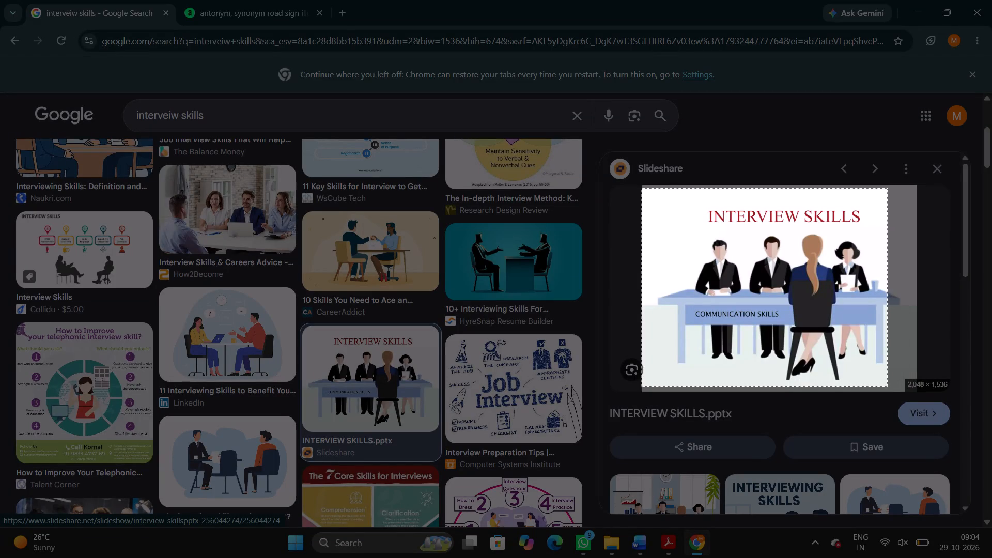
{"action": "left_click_drag", "start_coordinate": [887, 386], "coordinate": [904, 392]}
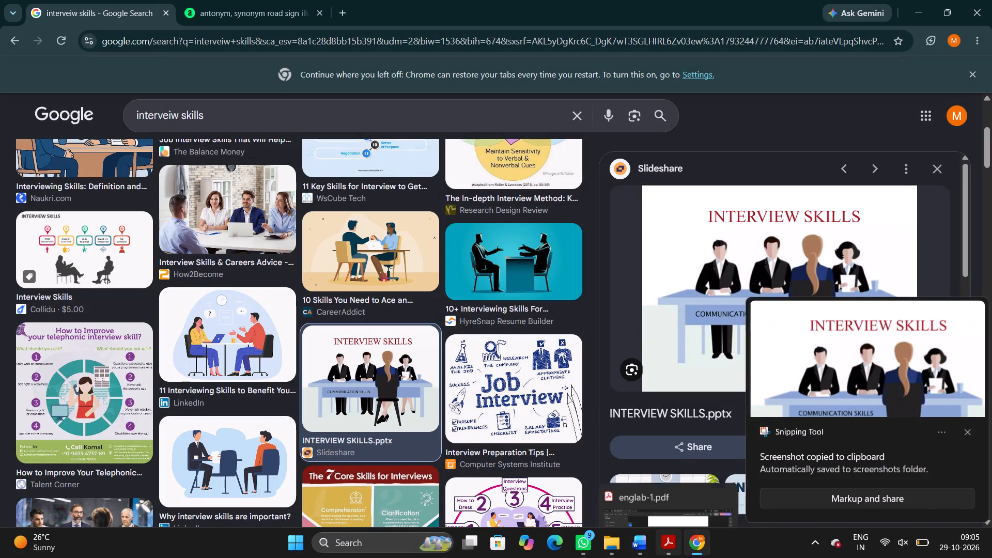
Switch to Word, paste the interview skills snip below the six-questions wheel and shrink it proportionally to about 98% of its size.
{"action": "left_click", "coordinate": [640, 546]}
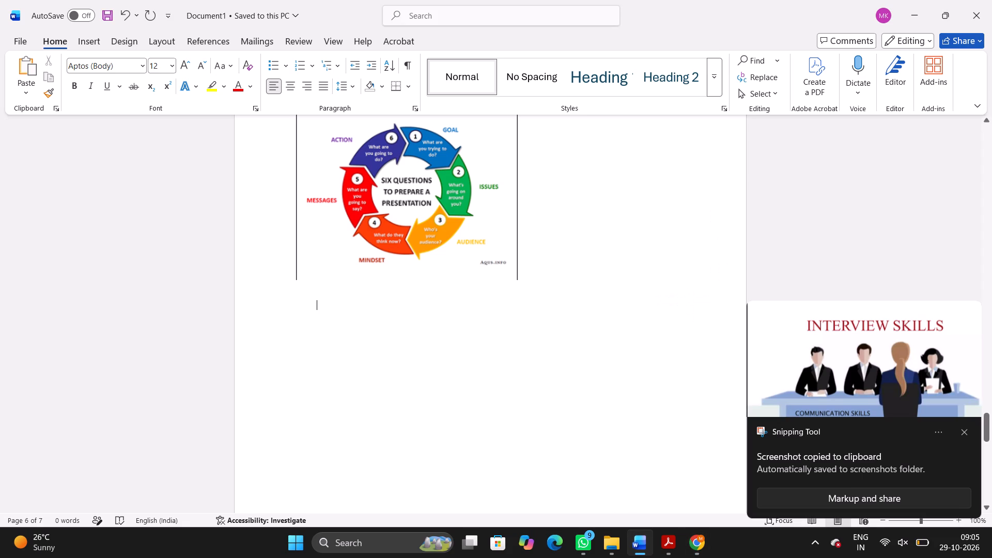
{"action": "key", "text": "ctrl+v"}
{"action": "left_click", "coordinate": [396, 405]}
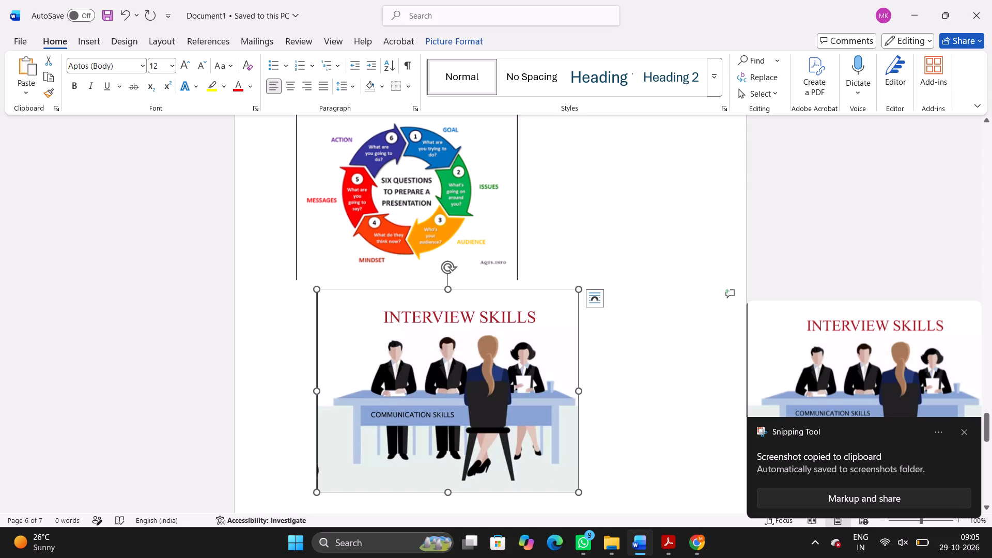
{"action": "left_click_drag", "start_coordinate": [579, 493], "coordinate": [564, 489]}
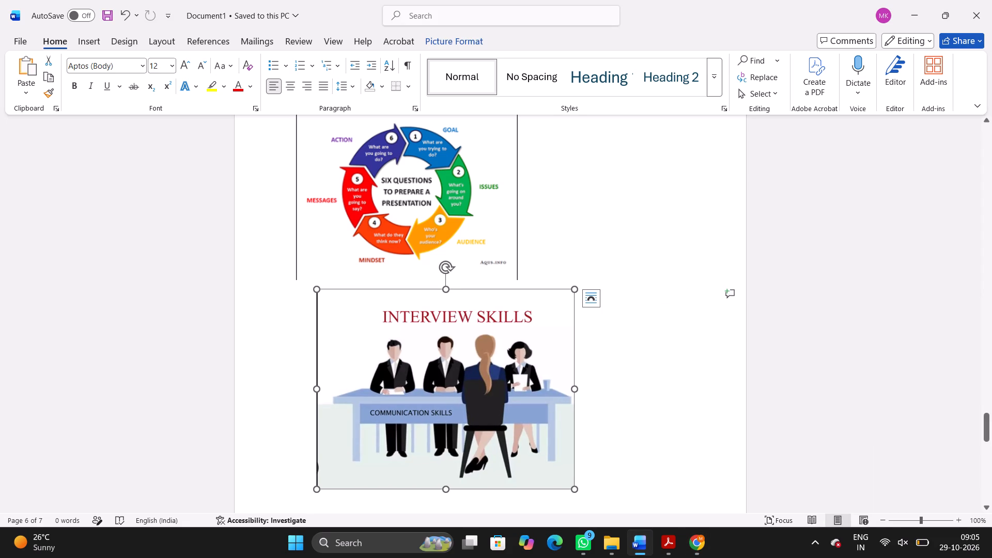
Insert a blank line between the six-questions wheel and the interview skills picture.
{"action": "left_click", "coordinate": [533, 271]}
{"action": "key", "text": "Return"}
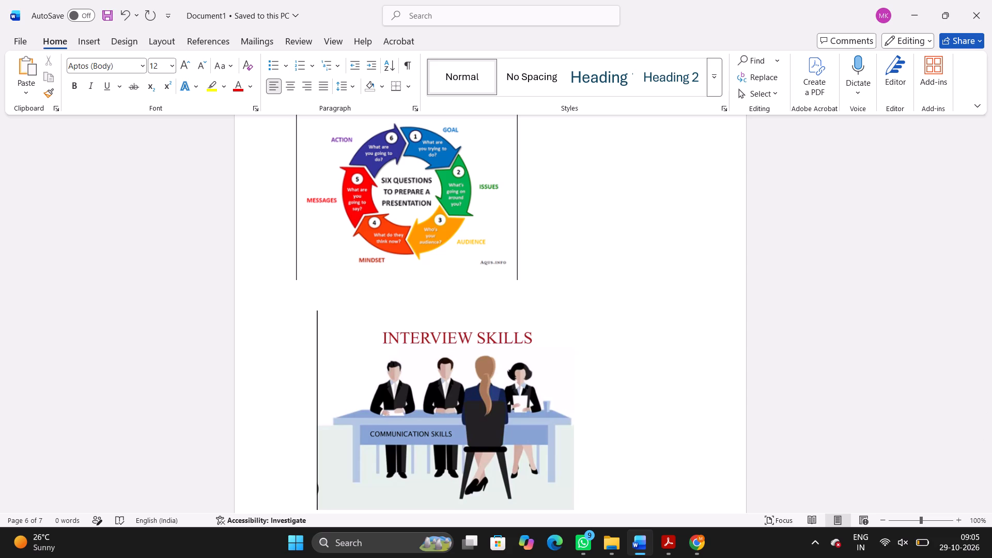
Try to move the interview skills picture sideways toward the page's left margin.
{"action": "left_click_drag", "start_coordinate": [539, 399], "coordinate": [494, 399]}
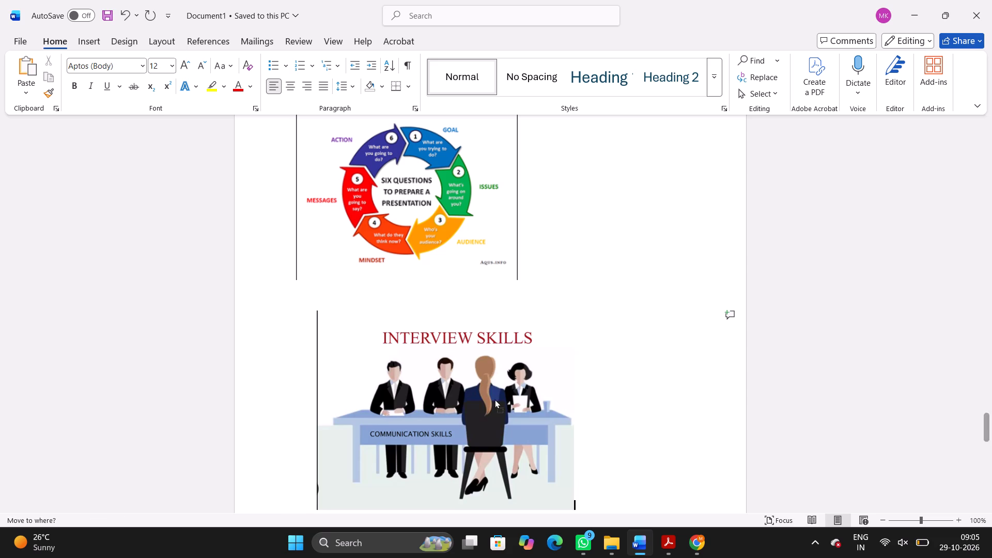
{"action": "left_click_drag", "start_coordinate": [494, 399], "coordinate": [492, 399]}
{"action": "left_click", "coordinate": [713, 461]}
Place the cursor on page 7, then switch to Chrome and copy the Job Interview doodle picture from Computer Systems Institute.
{"action": "scroll", "coordinate": [713, 461], "scroll_direction": "down", "scroll_amount": 2}
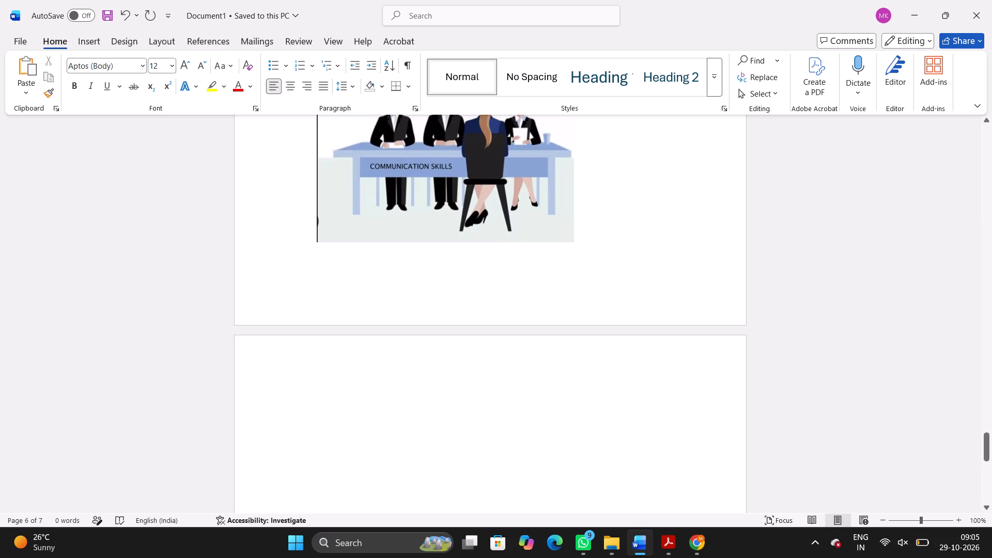
{"action": "left_click", "coordinate": [385, 391]}
{"action": "left_click", "coordinate": [700, 539]}
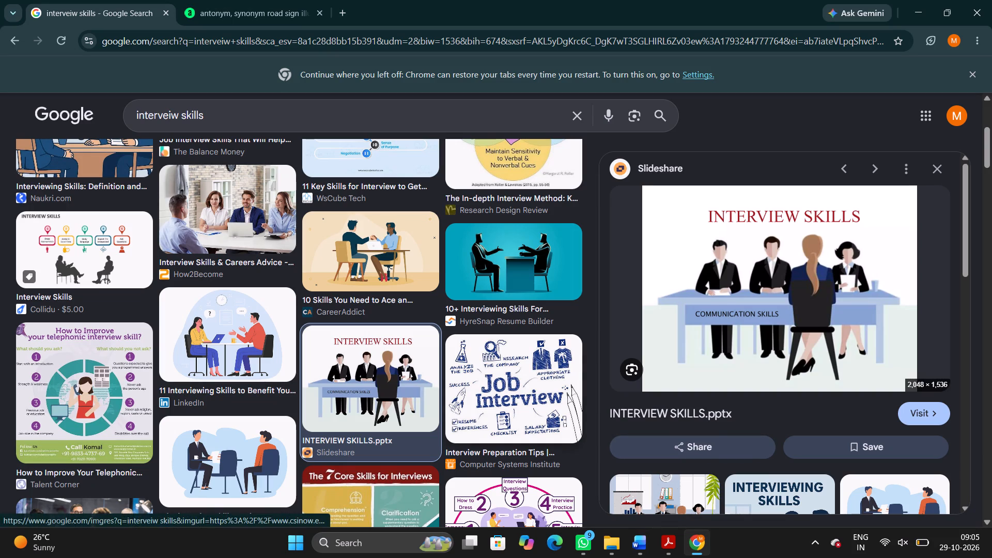
{"action": "left_click", "coordinate": [535, 379]}
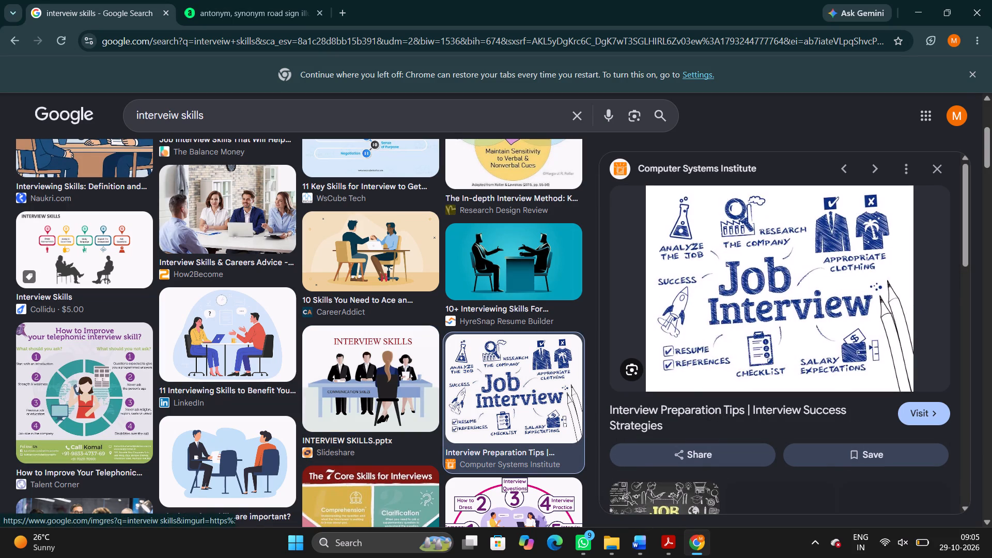
{"action": "right_click", "coordinate": [709, 288]}
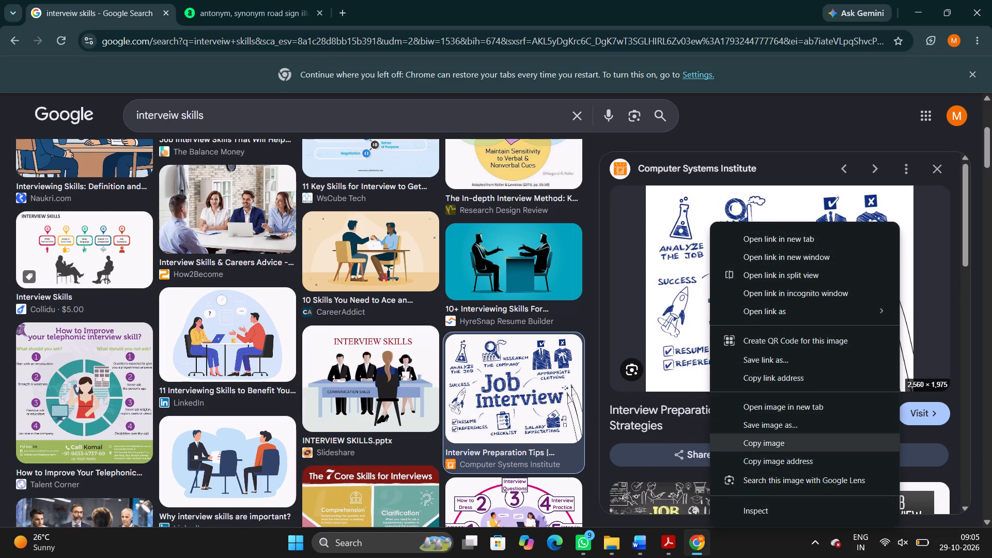
{"action": "left_click", "coordinate": [739, 444]}
{"action": "scroll", "coordinate": [552, 422], "scroll_direction": "down", "scroll_amount": 3}
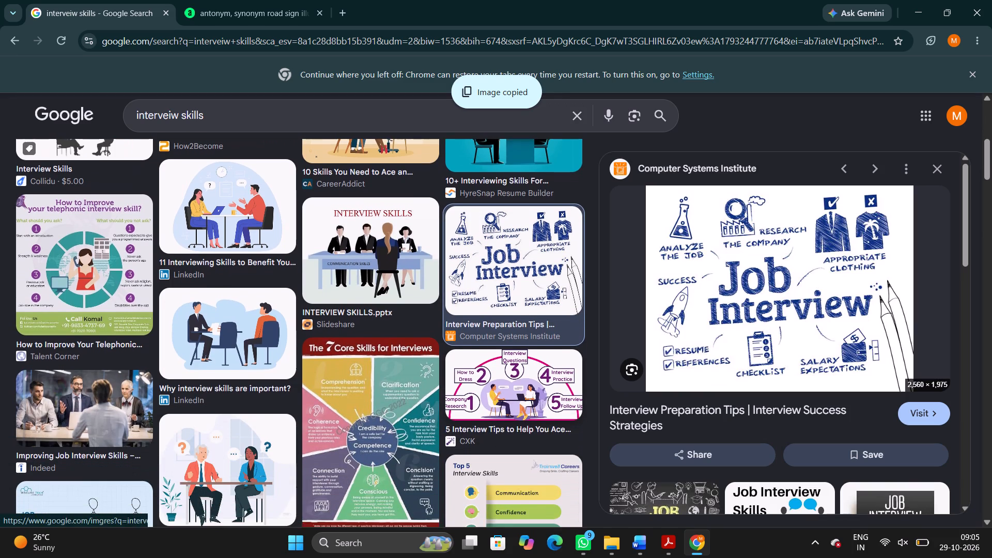
Preview the CXK picture "5 Interview Tips to Help You Ace Your Next Job Interview" and look through its related images.
{"action": "left_click", "coordinate": [516, 383]}
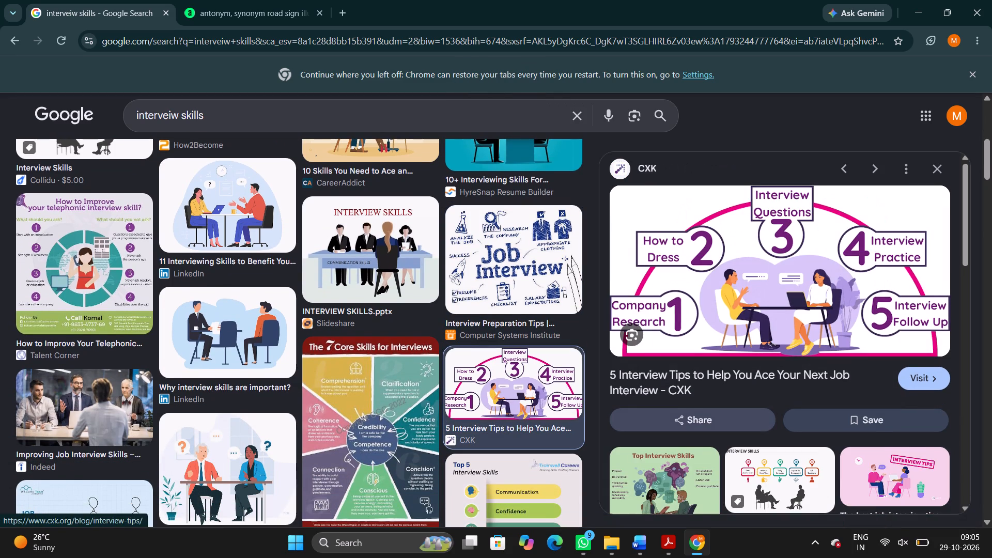
{"action": "scroll", "coordinate": [746, 418], "scroll_direction": "down", "scroll_amount": 4}
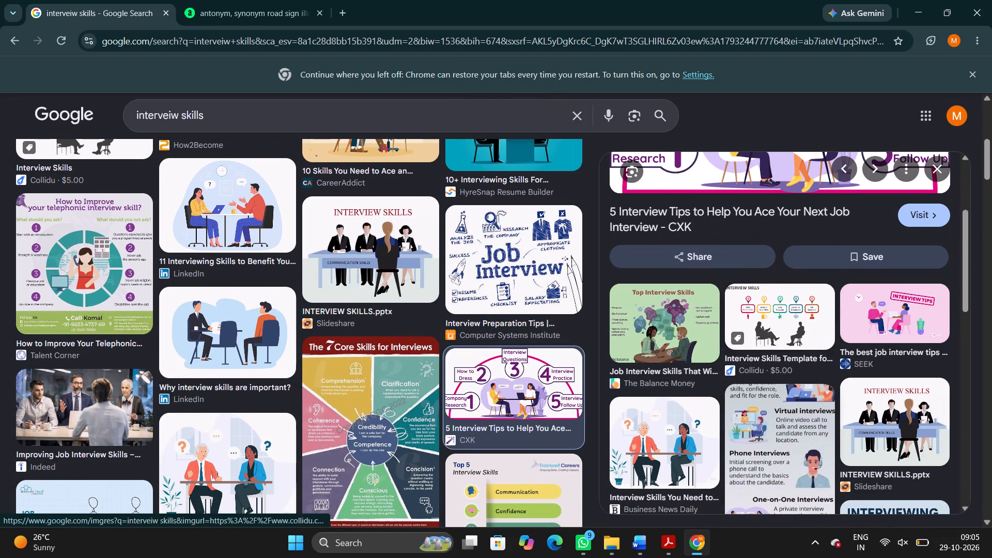
{"action": "scroll", "coordinate": [746, 418], "scroll_direction": "up", "scroll_amount": 1}
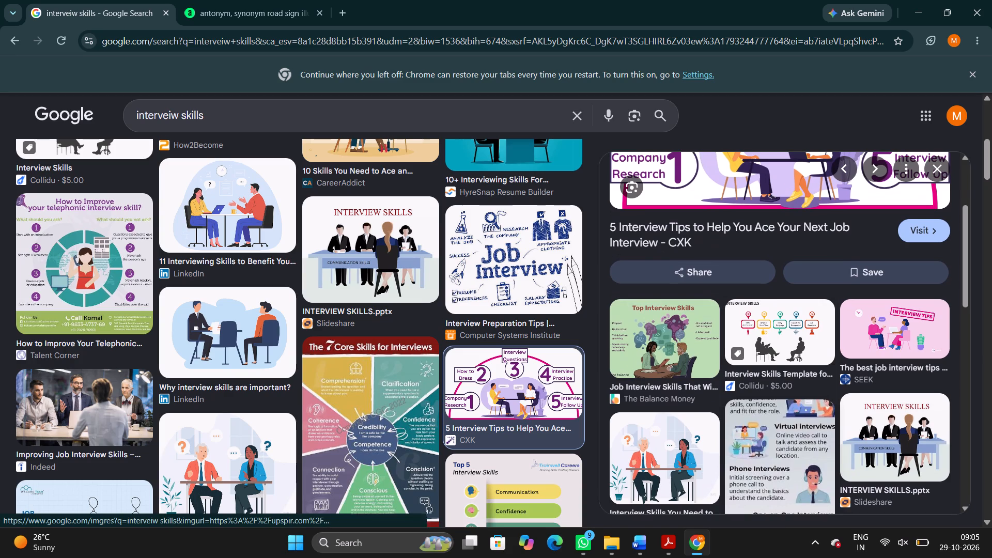
{"action": "scroll", "coordinate": [746, 418], "scroll_direction": "up", "scroll_amount": 4}
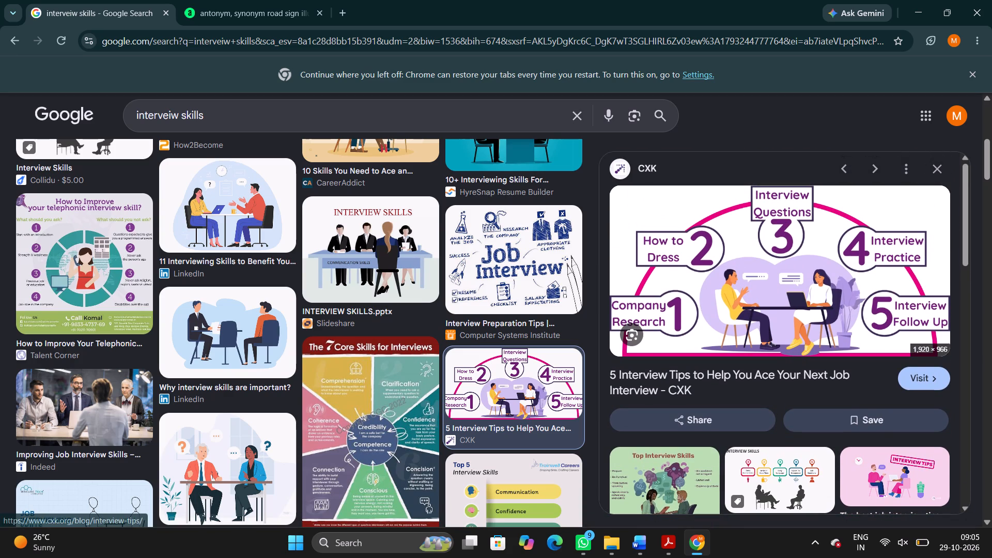
Switch to Word, paste the Job Interview doodle picture on page 7 and shrink it proportionally to about 70% of its size.
{"action": "left_click", "coordinate": [695, 541]}
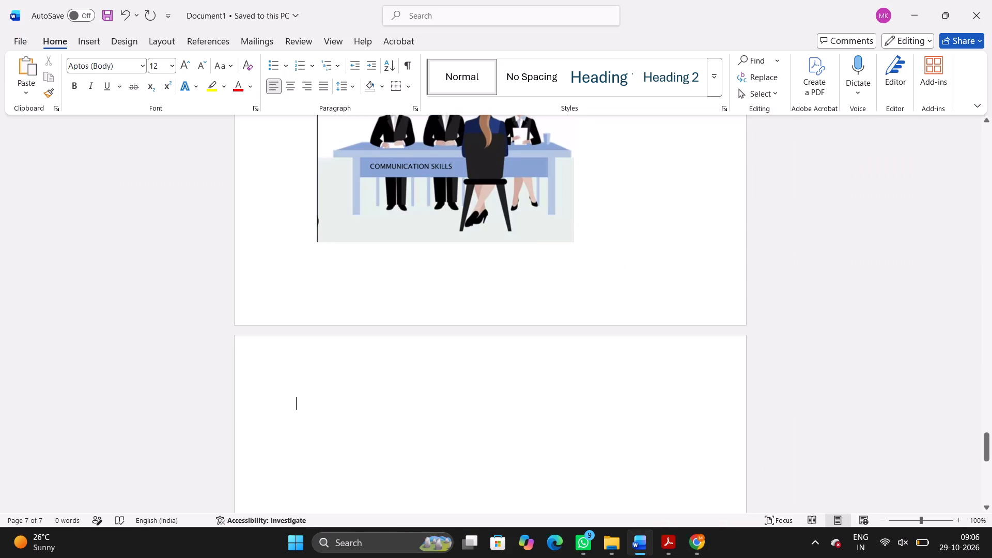
{"action": "key", "text": "ctrl+v"}
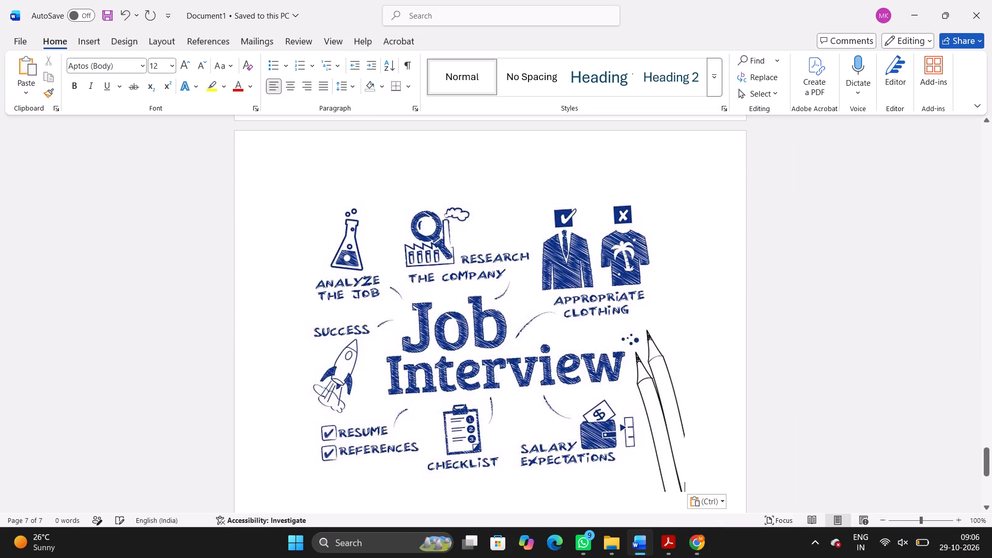
{"action": "left_click", "coordinate": [458, 415]}
{"action": "scroll", "coordinate": [458, 415], "scroll_direction": "down", "scroll_amount": 2}
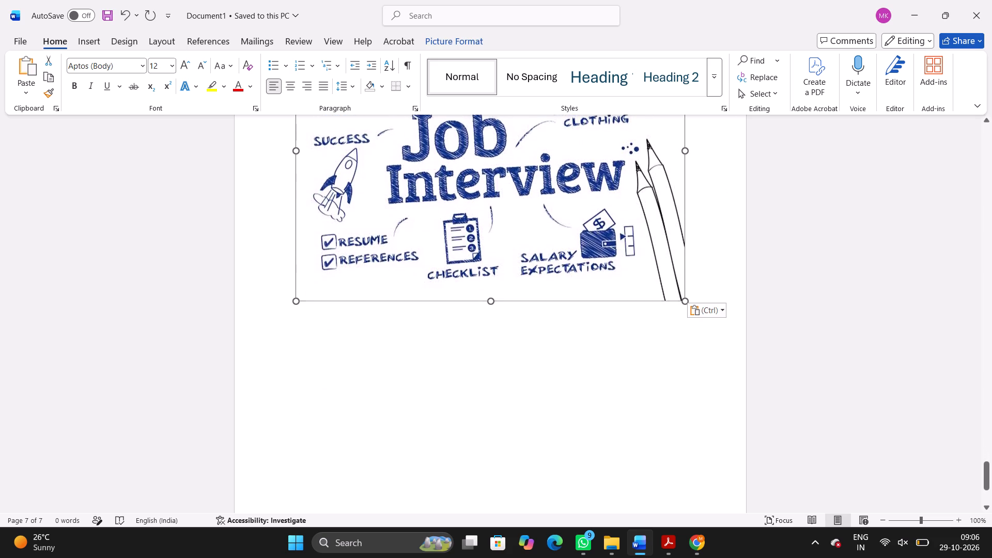
{"action": "left_click_drag", "start_coordinate": [681, 300], "coordinate": [678, 298]}
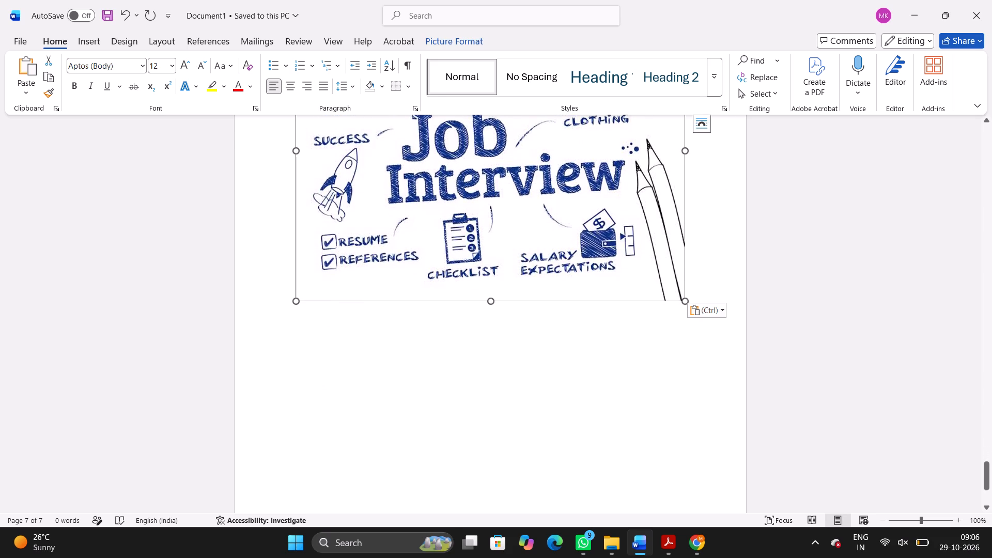
{"action": "left_click_drag", "start_coordinate": [678, 298], "coordinate": [537, 210]}
{"action": "scroll", "coordinate": [537, 210], "scroll_direction": "up", "scroll_amount": 2}
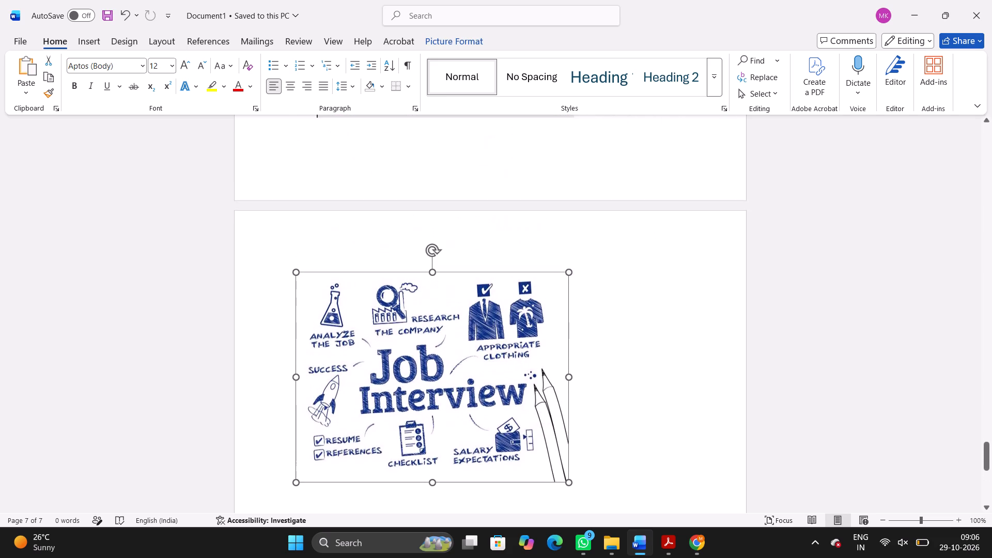
Start a new line below the Job Interview doodle picture.
{"action": "left_click", "coordinate": [606, 483]}
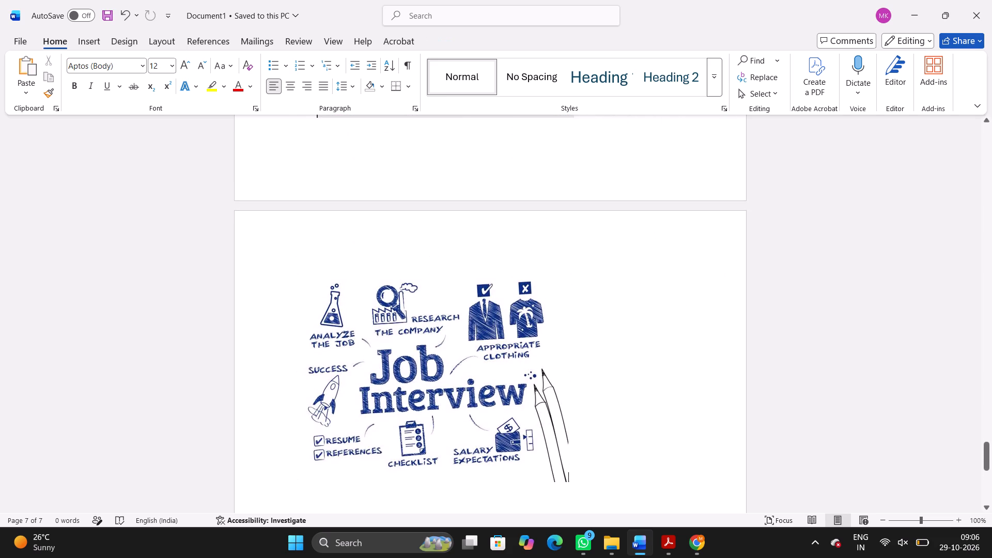
{"action": "key", "text": "Return"}
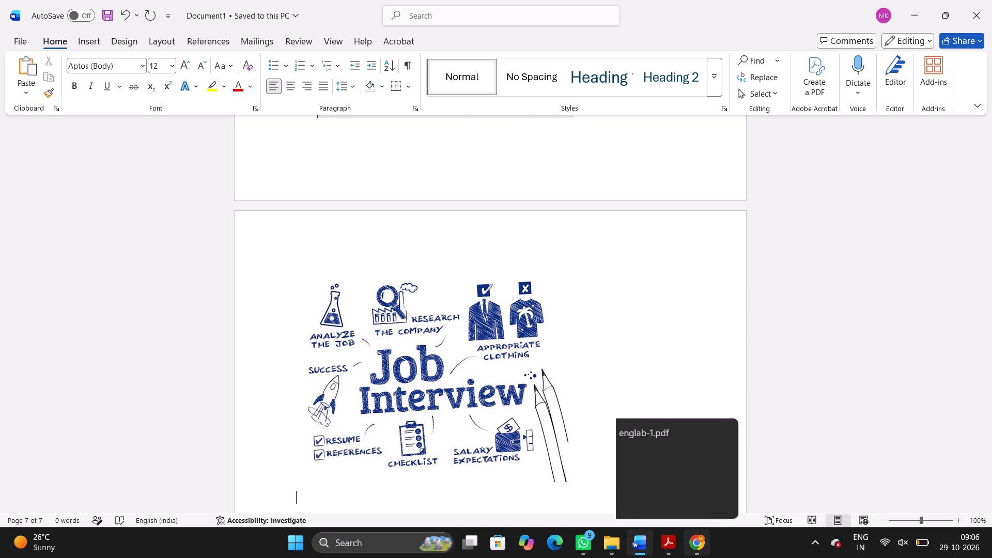
Switch to Chrome and copy the CXK picture of five interview tips.
{"action": "left_click", "coordinate": [699, 531]}
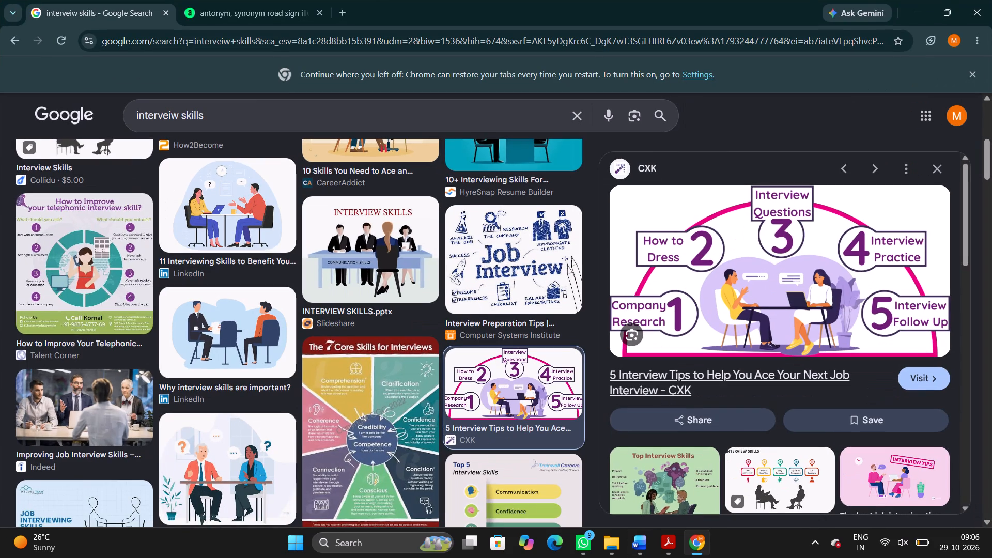
{"action": "right_click", "coordinate": [808, 261]}
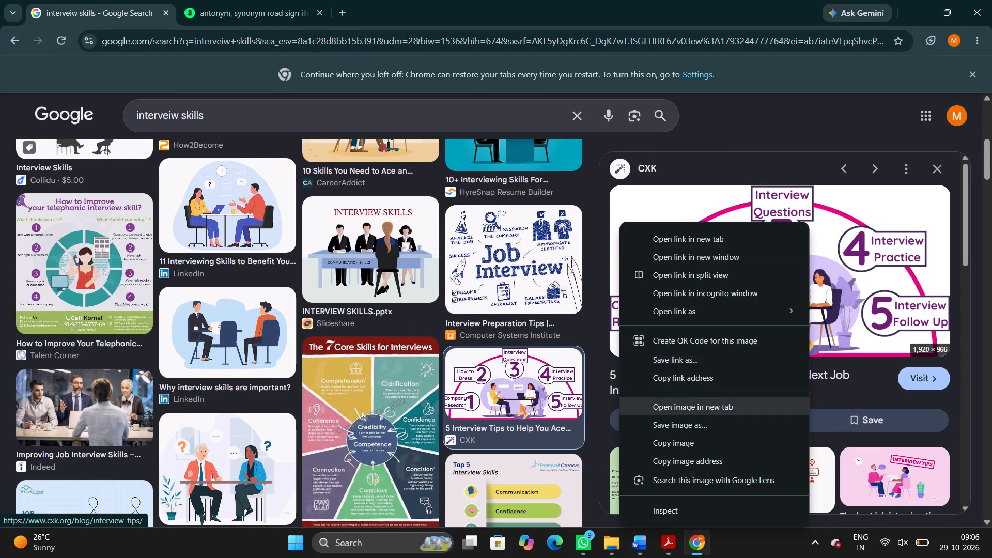
{"action": "left_click", "coordinate": [730, 446]}
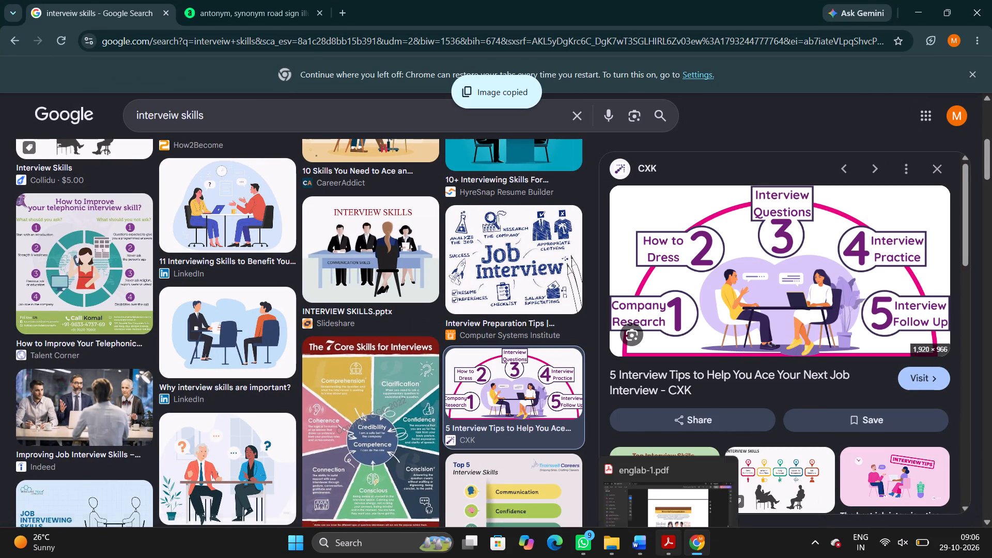
In Word, add a blank line below the Job Interview doodle, paste the five interview tips picture and shrink it proportionally to about 91%.
{"action": "left_click", "coordinate": [671, 547]}
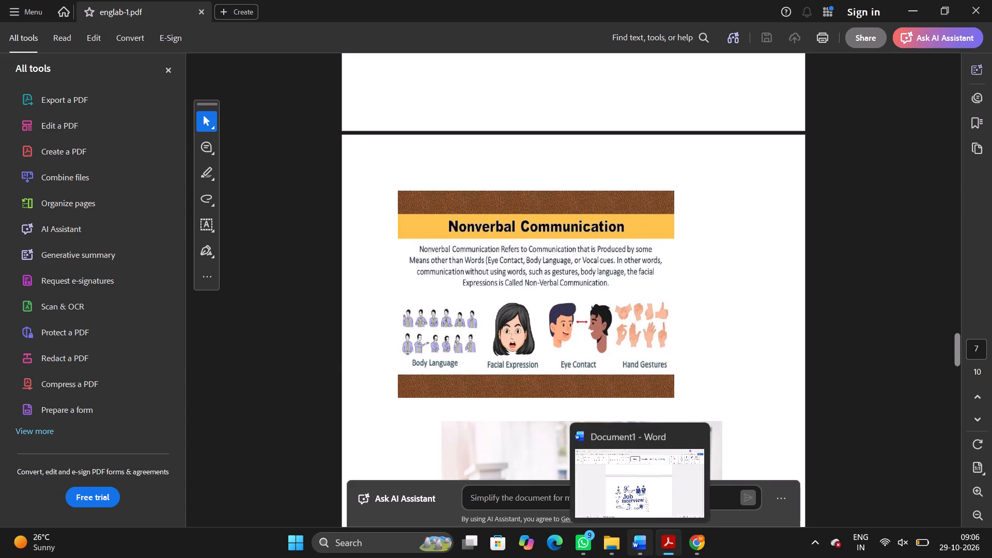
{"action": "left_click", "coordinate": [643, 540]}
{"action": "scroll", "coordinate": [634, 467], "scroll_direction": "down", "scroll_amount": 3}
{"action": "scroll", "coordinate": [634, 467], "scroll_direction": "up", "scroll_amount": 2}
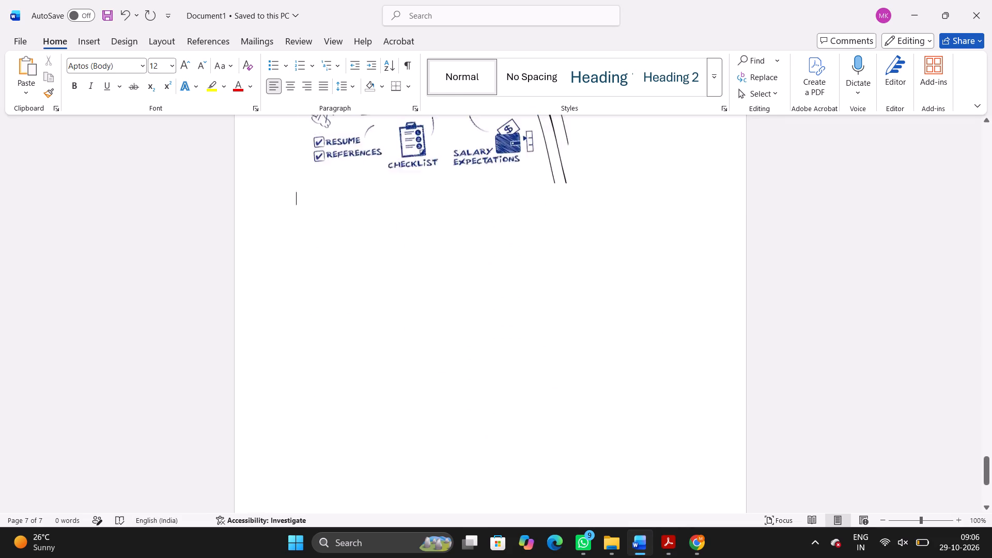
{"action": "scroll", "coordinate": [634, 467], "scroll_direction": "down", "scroll_amount": 1}
{"action": "key", "text": "Return"}
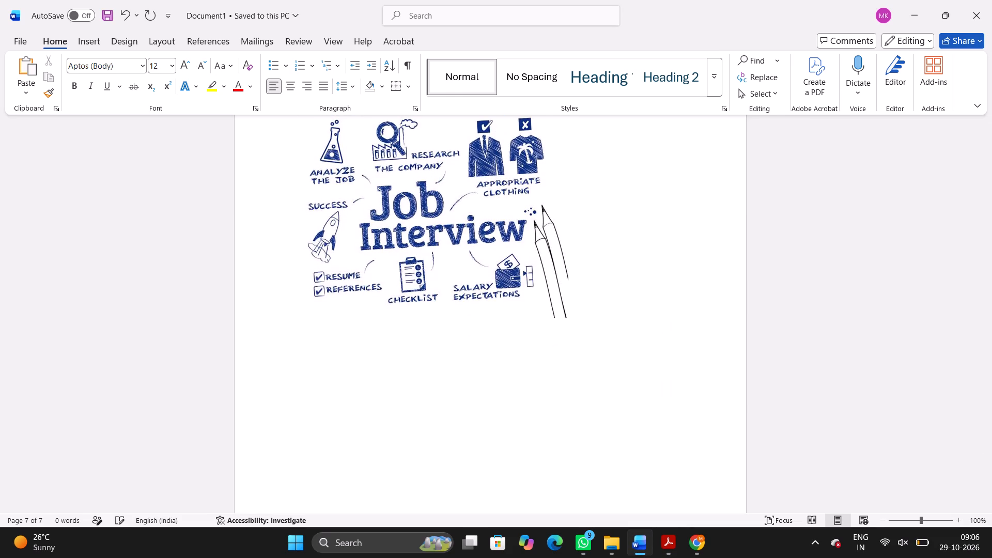
{"action": "key", "text": "ctrl+v"}
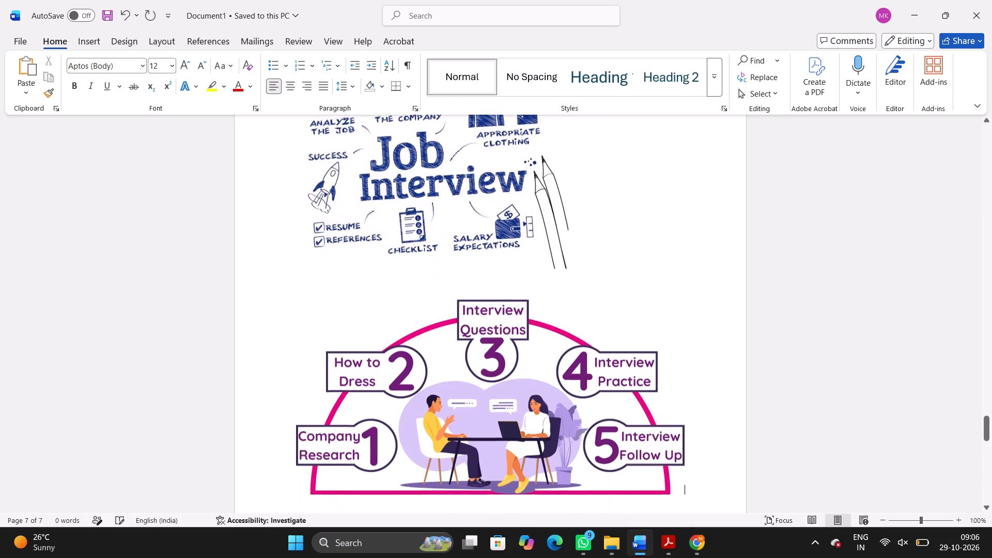
{"action": "left_click", "coordinate": [559, 378]}
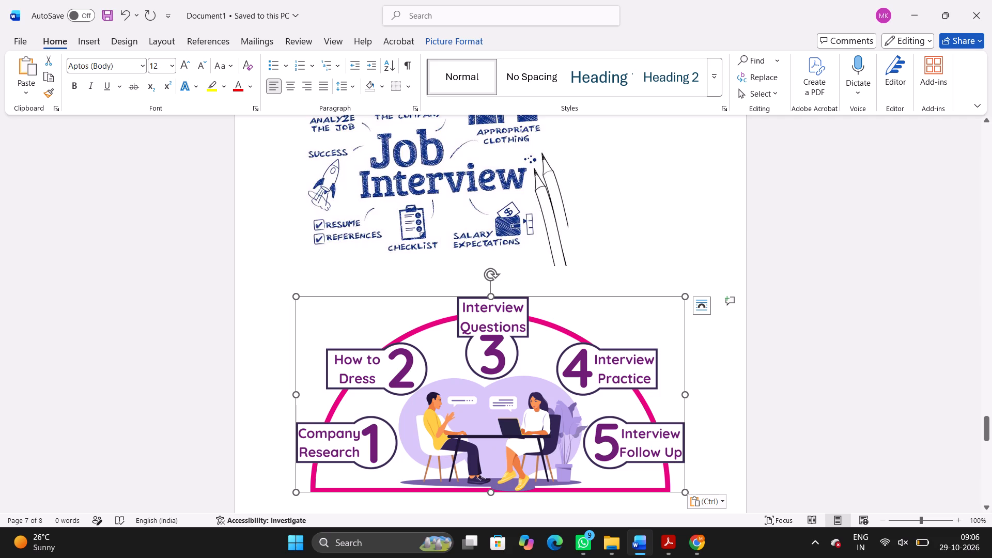
{"action": "left_click_drag", "start_coordinate": [681, 489], "coordinate": [641, 477]}
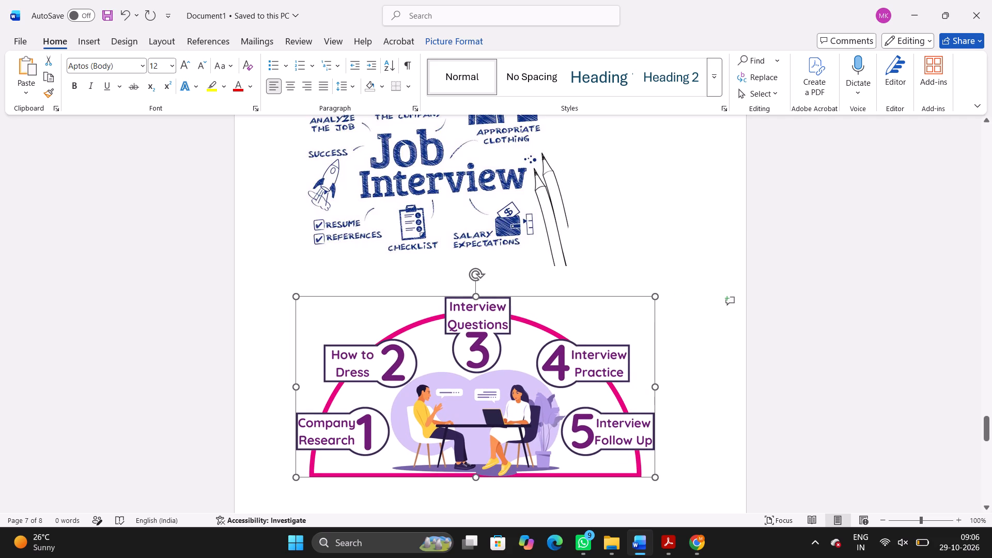
{"action": "left_click_drag", "start_coordinate": [641, 477], "coordinate": [622, 475]}
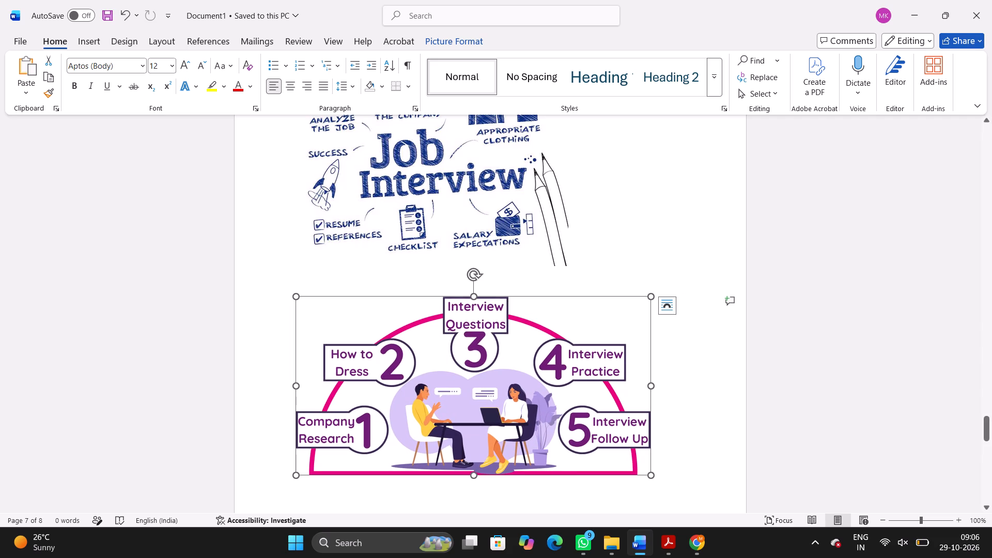
{"action": "left_click", "coordinate": [598, 497]}
Shrink the Job Interview doodle picture on page 7 slightly, proportionally to about 97% of its size.
{"action": "scroll", "coordinate": [598, 497], "scroll_direction": "up", "scroll_amount": 2}
{"action": "scroll", "coordinate": [598, 497], "scroll_direction": "down", "scroll_amount": 2}
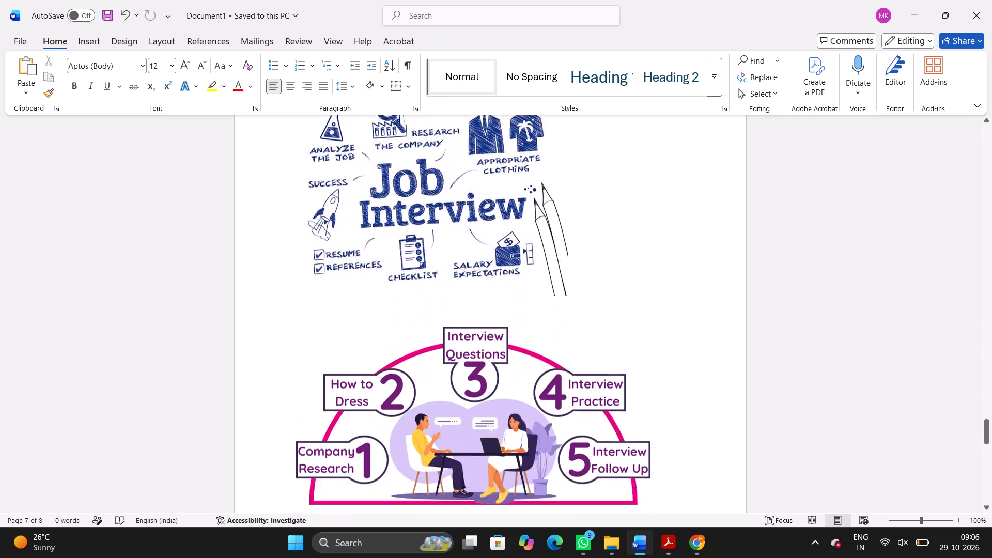
{"action": "scroll", "coordinate": [598, 497], "scroll_direction": "down", "scroll_amount": 2}
{"action": "scroll", "coordinate": [598, 497], "scroll_direction": "up", "scroll_amount": 3}
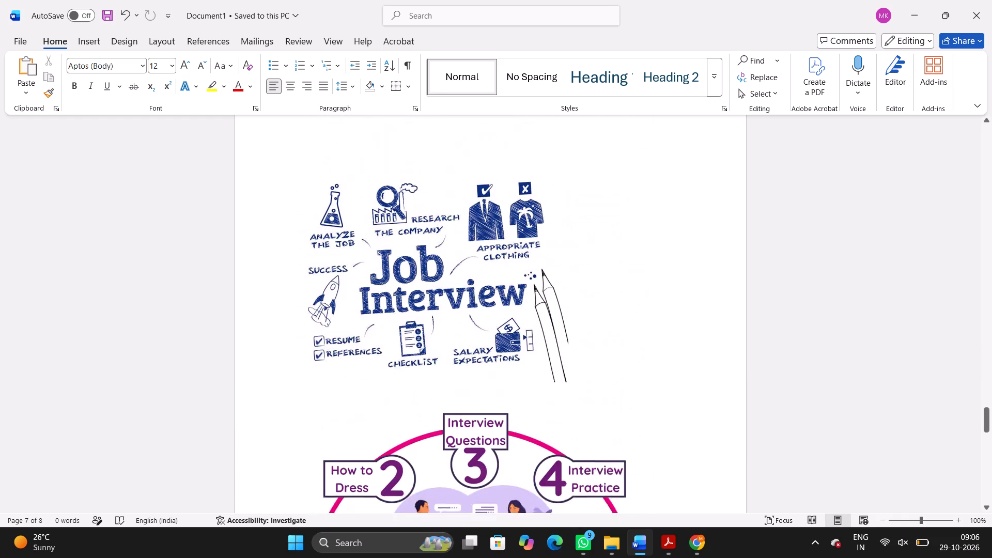
{"action": "scroll", "coordinate": [598, 497], "scroll_direction": "up", "scroll_amount": 1}
{"action": "left_click", "coordinate": [418, 349]}
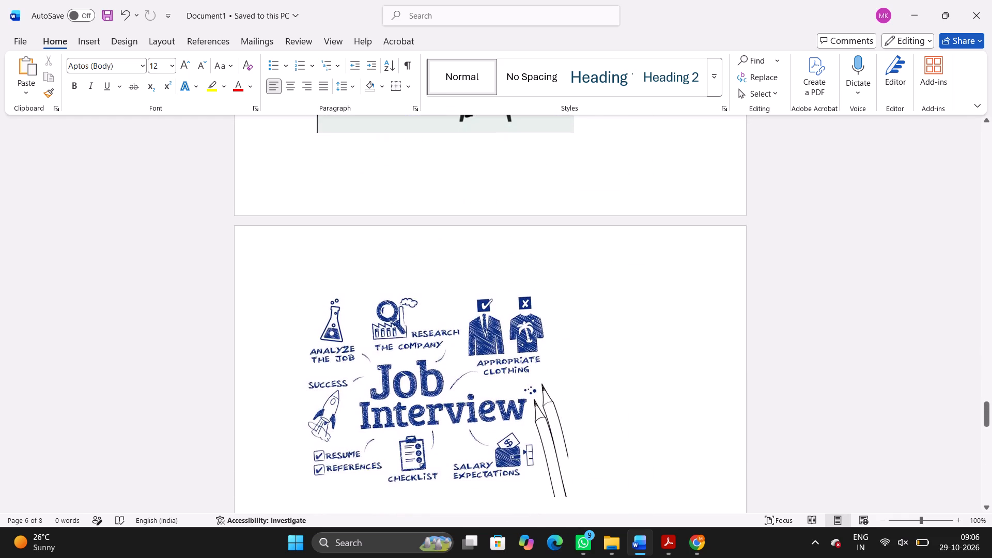
{"action": "left_click_drag", "start_coordinate": [570, 500], "coordinate": [560, 492]}
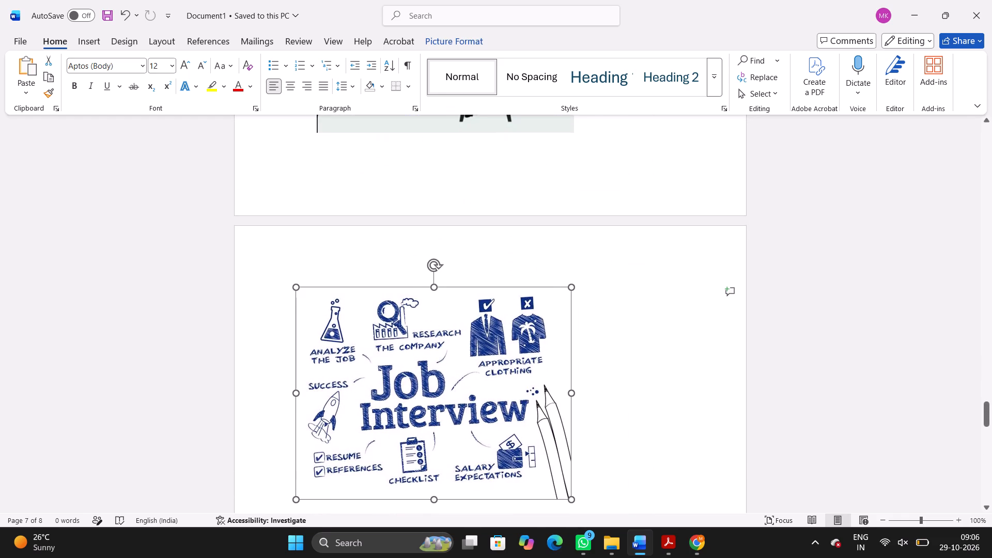
{"action": "left_click_drag", "start_coordinate": [560, 492], "coordinate": [553, 491]}
{"action": "left_click_drag", "start_coordinate": [420, 417], "coordinate": [434, 397]}
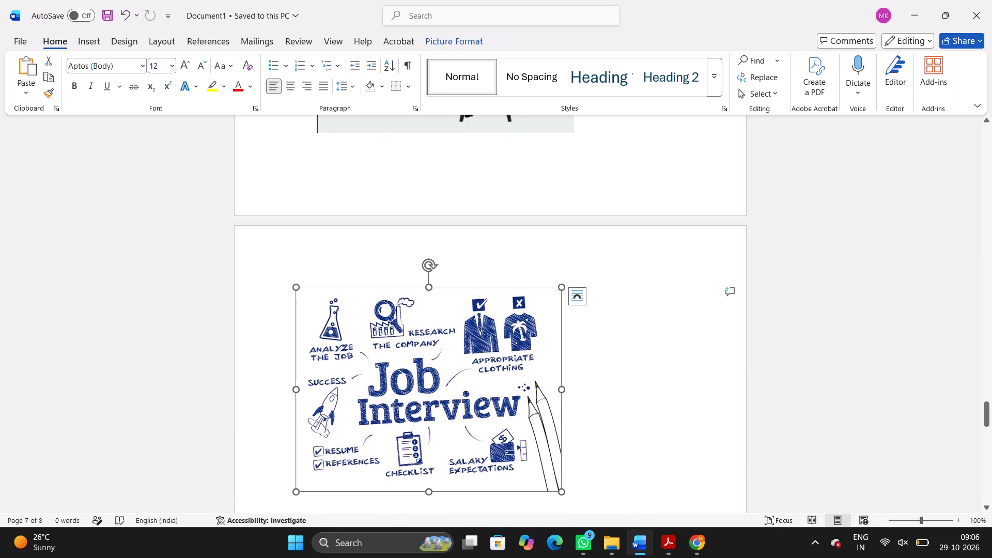
{"action": "left_click", "coordinate": [601, 456]}
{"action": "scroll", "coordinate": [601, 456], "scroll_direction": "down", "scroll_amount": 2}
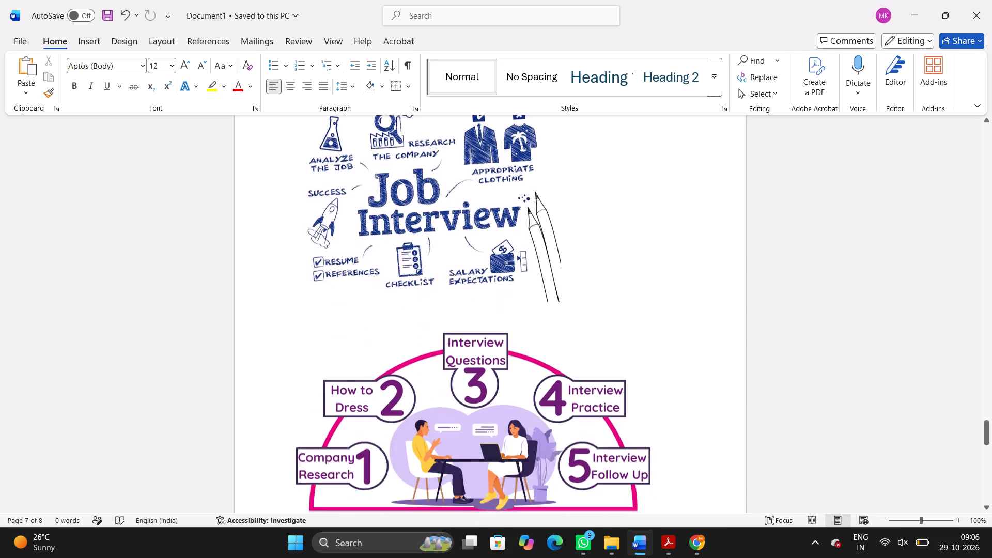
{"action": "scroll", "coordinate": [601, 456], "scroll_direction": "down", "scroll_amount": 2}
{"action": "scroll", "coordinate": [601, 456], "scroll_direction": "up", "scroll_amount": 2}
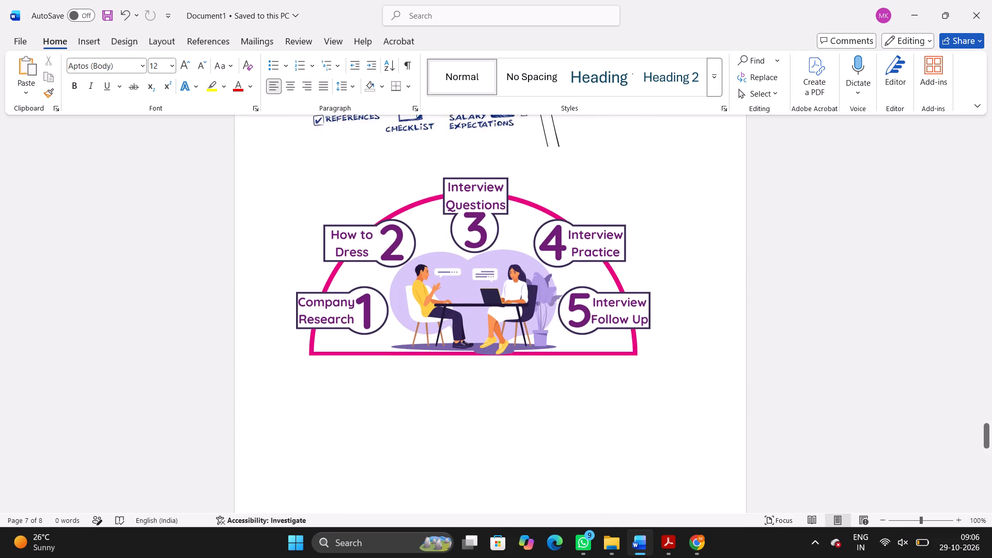
Switch to Chrome and search Google Images for group discussion.
{"action": "left_click", "coordinate": [690, 553]}
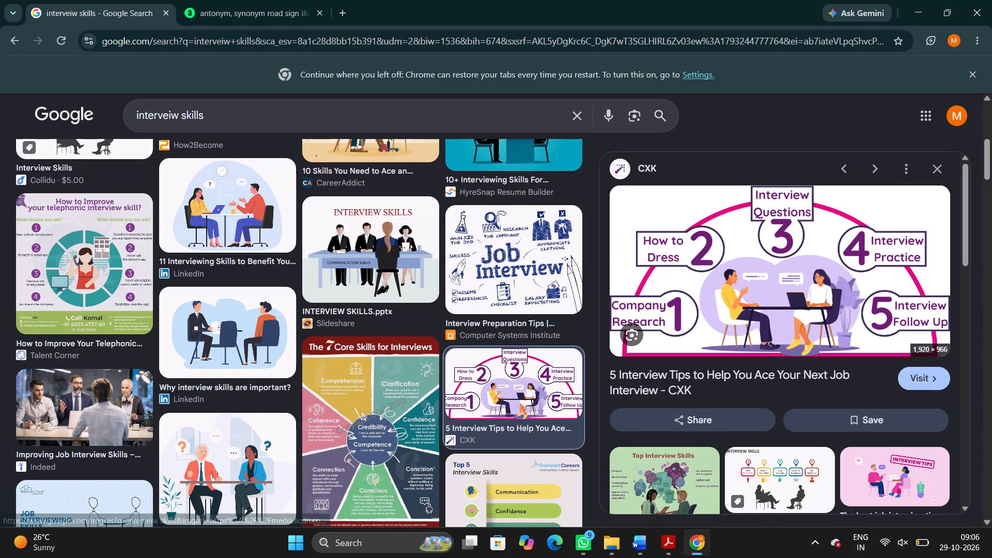
{"action": "left_click_drag", "start_coordinate": [212, 115], "coordinate": [111, 123]}
{"action": "key", "text": "BackSpace"}
{"action": "type", "text": "group discussion'"}
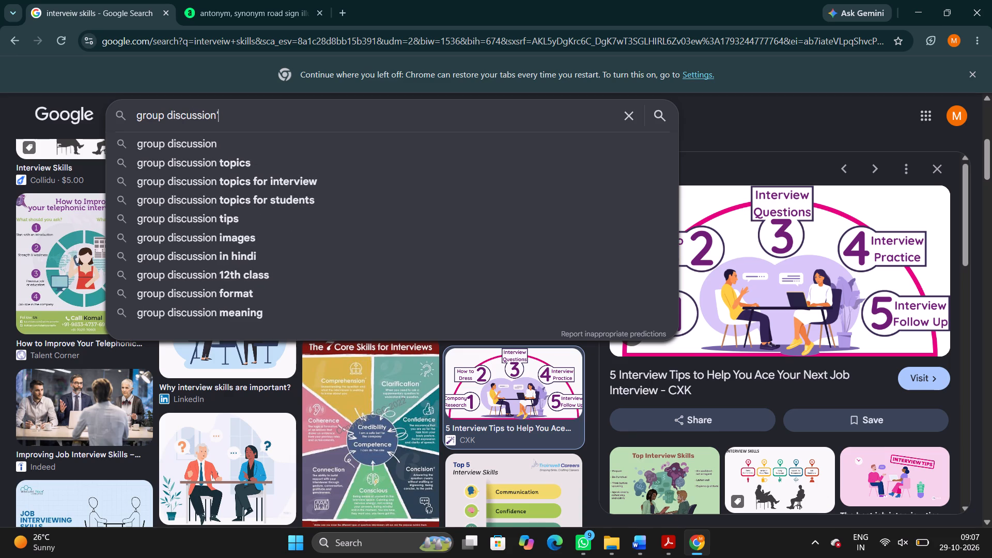
{"action": "key", "text": "Return"}
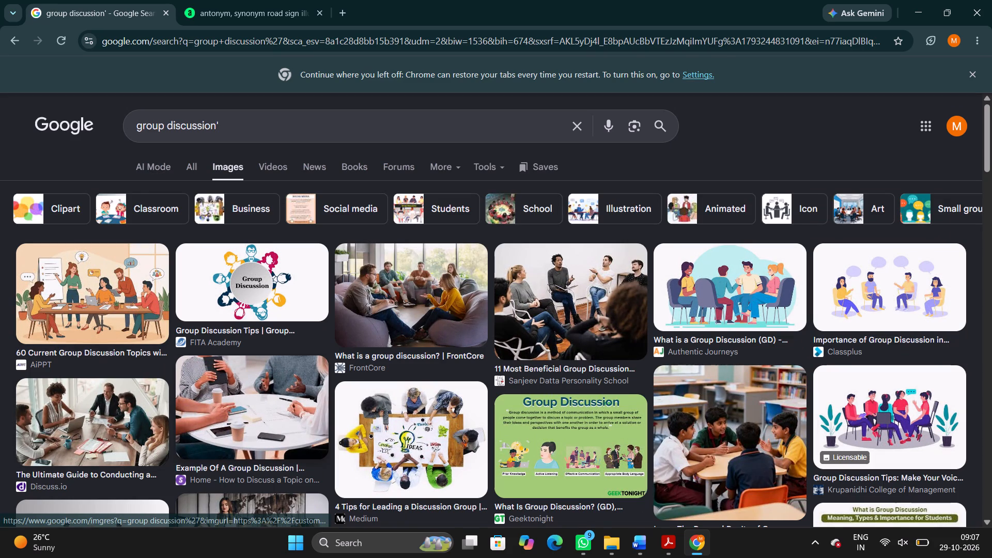
Copy the round-table photo titled "Example Of A Group Discussion" from the image results.
{"action": "left_click", "coordinate": [271, 400]}
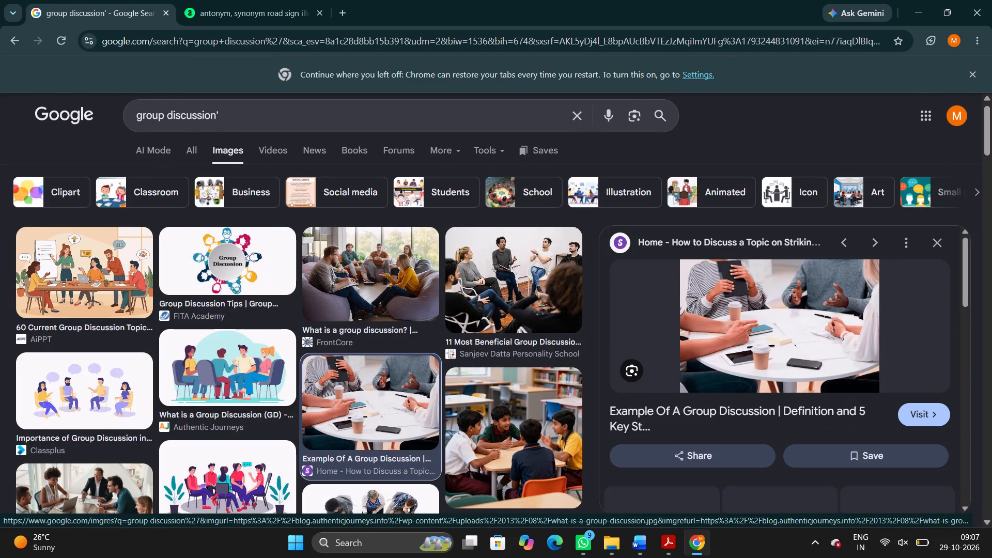
{"action": "right_click", "coordinate": [725, 312]}
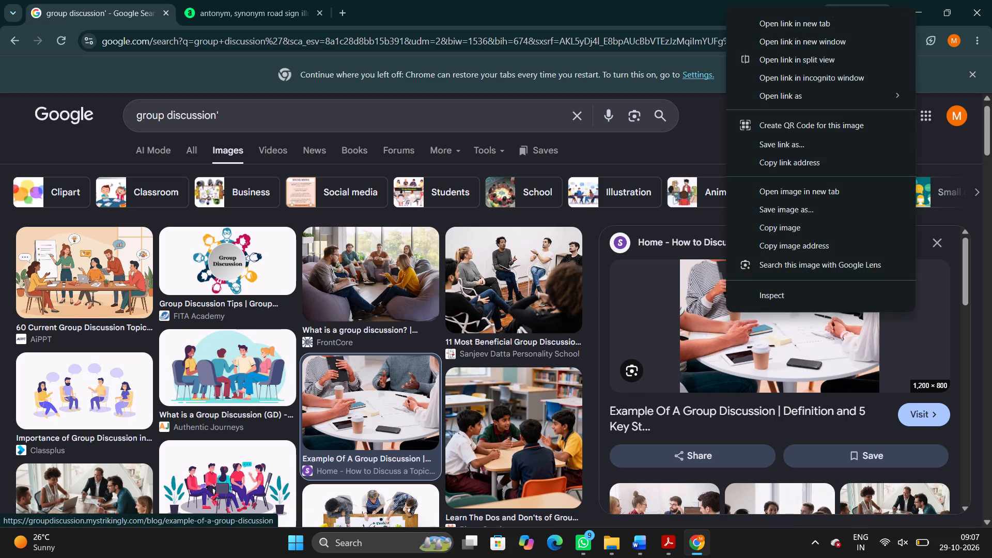
{"action": "left_click", "coordinate": [791, 226]}
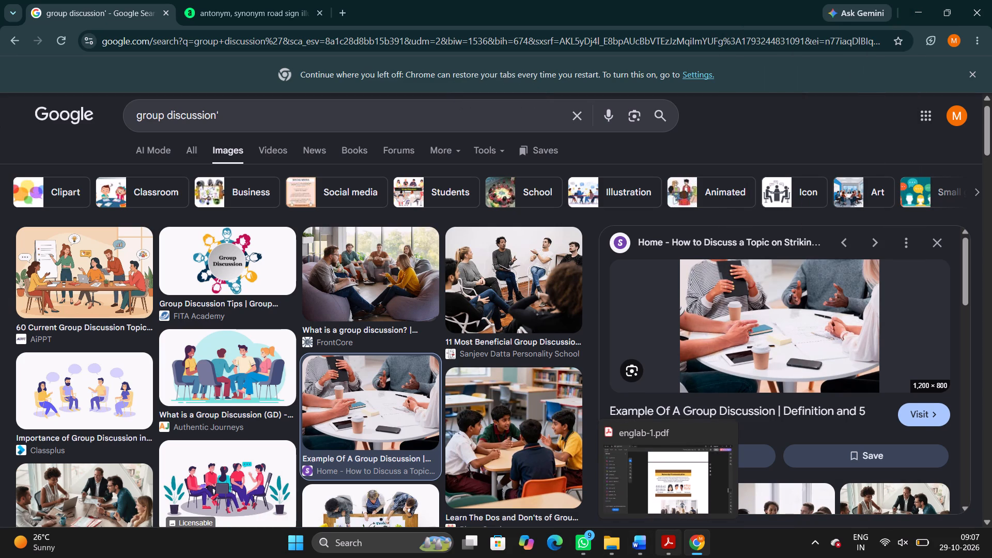
In Word, paste the round-table photo after the interview tips picture, shrink it proportionally to about 71%, and start a new line beneath it.
{"action": "left_click", "coordinate": [641, 540]}
{"action": "scroll", "coordinate": [468, 435], "scroll_direction": "up", "scroll_amount": 2}
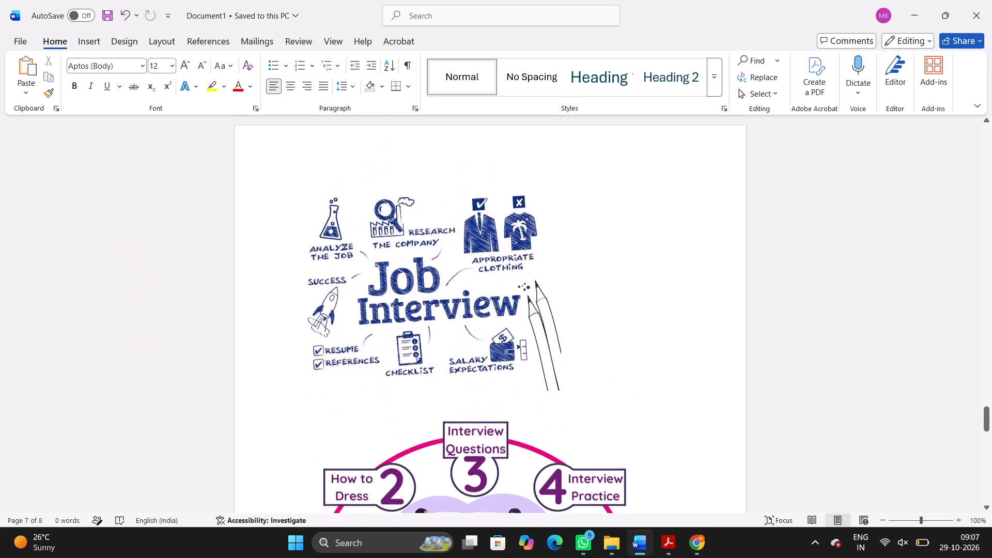
{"action": "scroll", "coordinate": [468, 435], "scroll_direction": "up", "scroll_amount": 1}
{"action": "scroll", "coordinate": [468, 435], "scroll_direction": "down", "scroll_amount": 6}
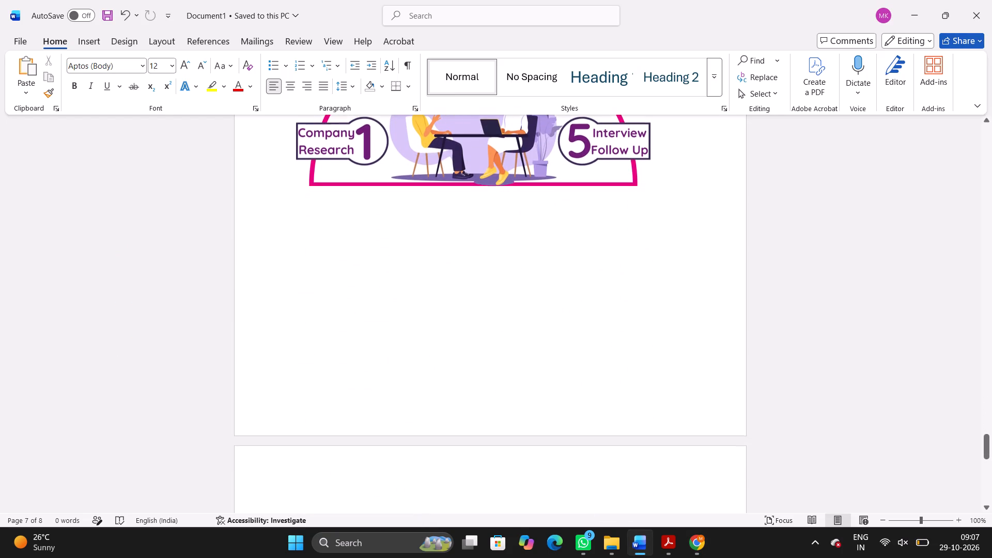
{"action": "left_click", "coordinate": [314, 229]}
{"action": "key", "text": "ctrl+v"}
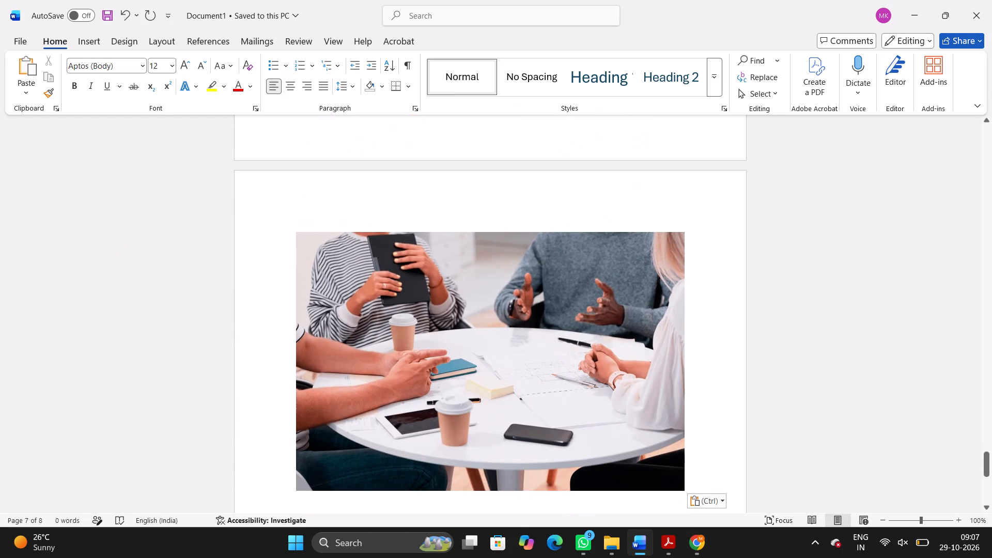
{"action": "left_click", "coordinate": [490, 366]}
{"action": "left_click_drag", "start_coordinate": [684, 492], "coordinate": [568, 428]}
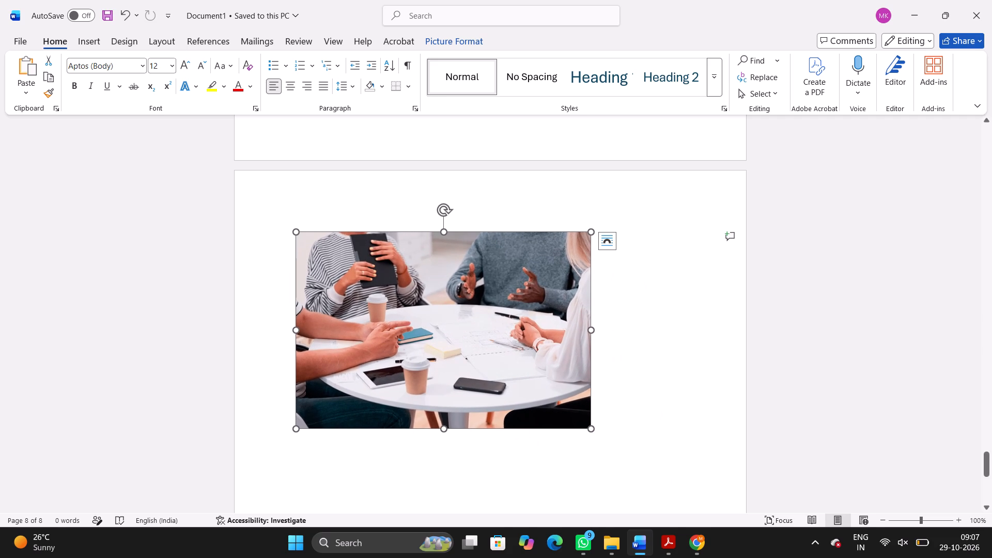
{"action": "left_click_drag", "start_coordinate": [588, 430], "coordinate": [565, 416]}
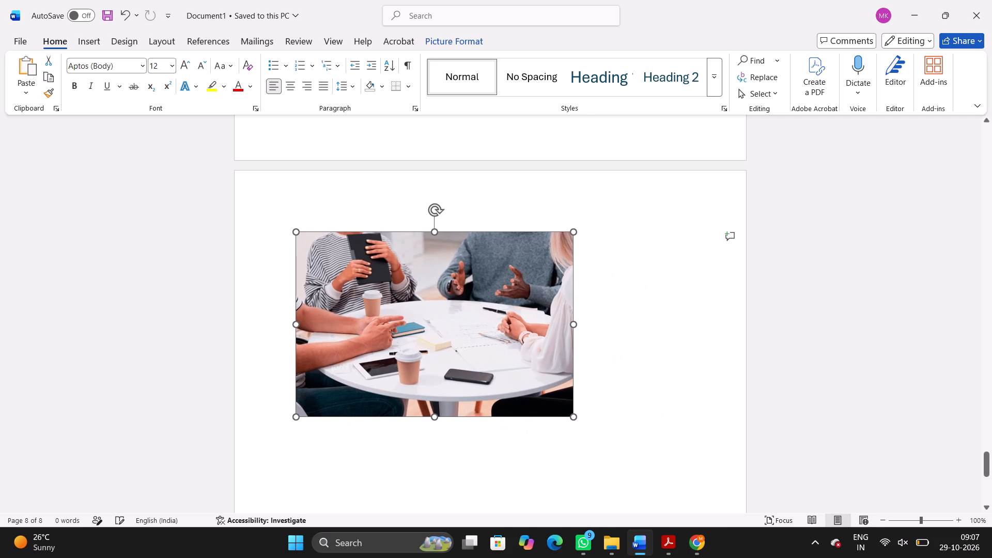
{"action": "left_click", "coordinate": [593, 416]}
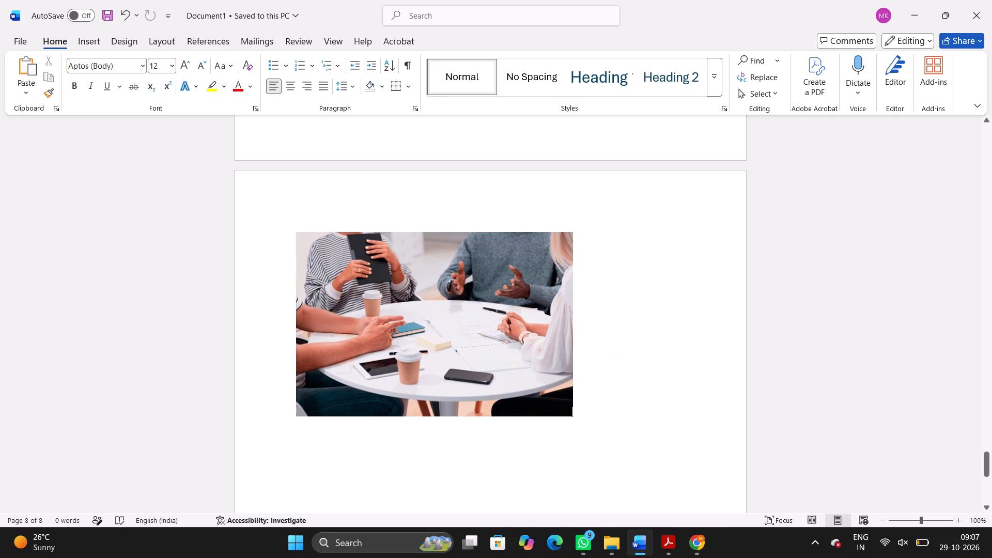
{"action": "key", "text": "Return"}
Switch to Chrome and copy the seated-circle photo titled "11 Most Beneficial Group Discussion Skills to Enhance" from the image results.
{"action": "left_click", "coordinate": [692, 547]}
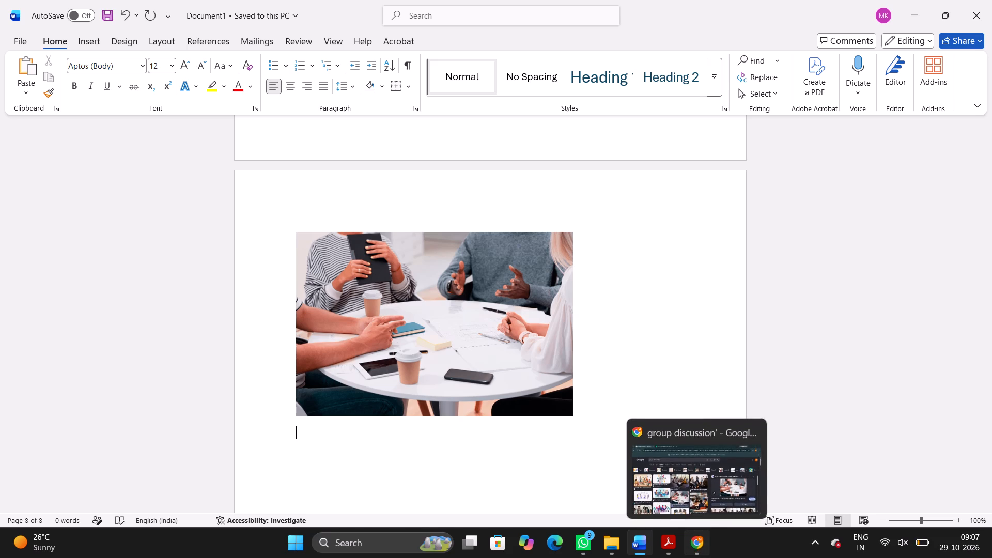
{"action": "scroll", "coordinate": [522, 452], "scroll_direction": "down", "scroll_amount": 3}
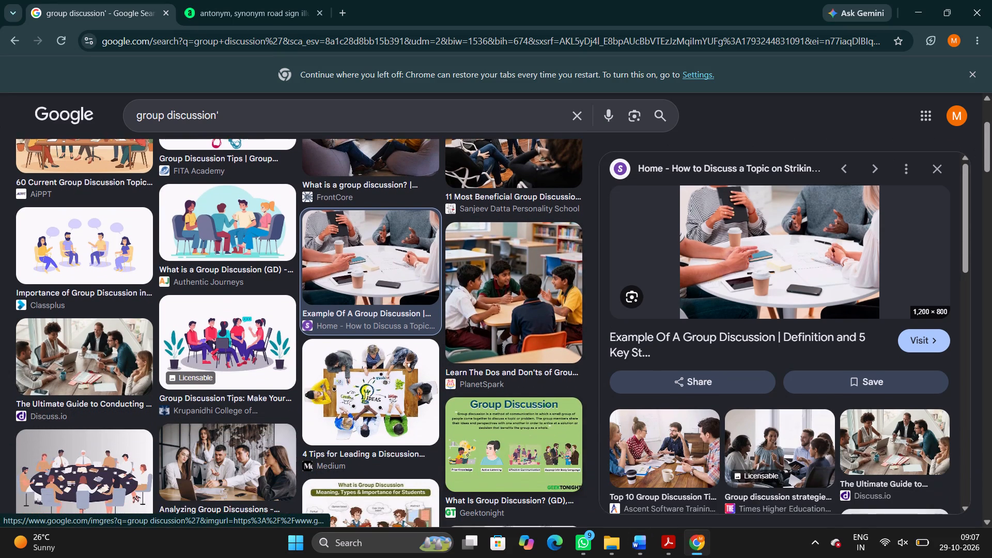
{"action": "scroll", "coordinate": [522, 452], "scroll_direction": "down", "scroll_amount": 1}
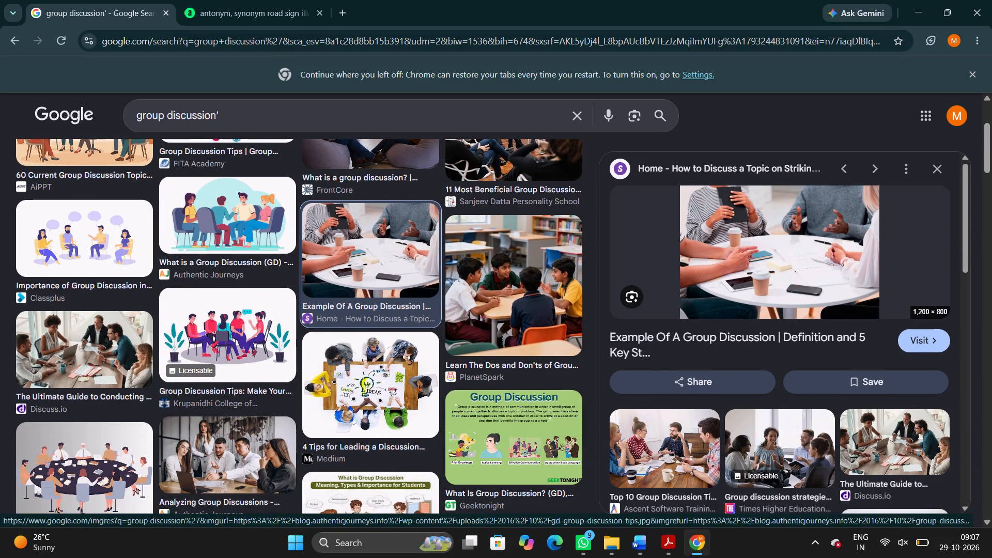
{"action": "scroll", "coordinate": [338, 380], "scroll_direction": "up", "scroll_amount": 2}
{"action": "left_click", "coordinate": [348, 291]}
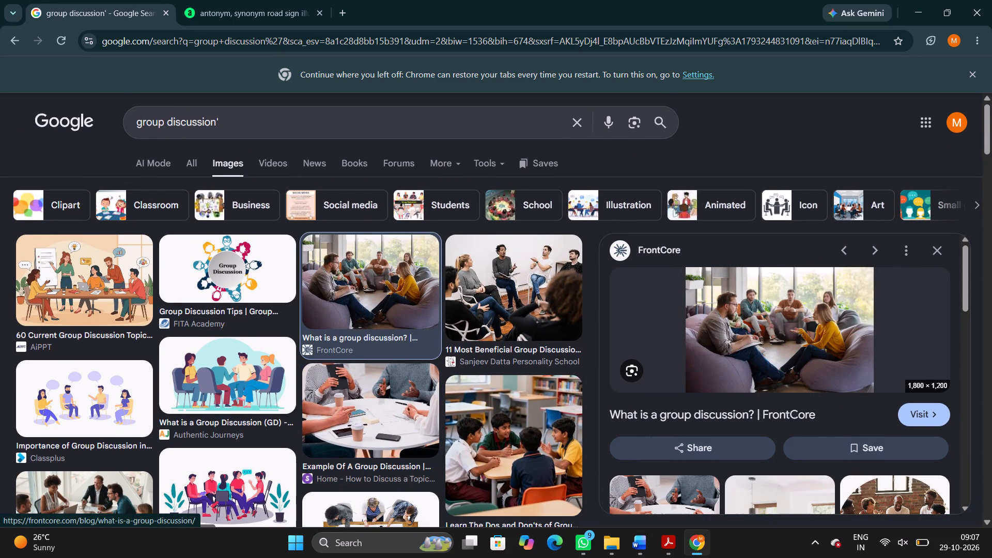
{"action": "left_click", "coordinate": [530, 313]}
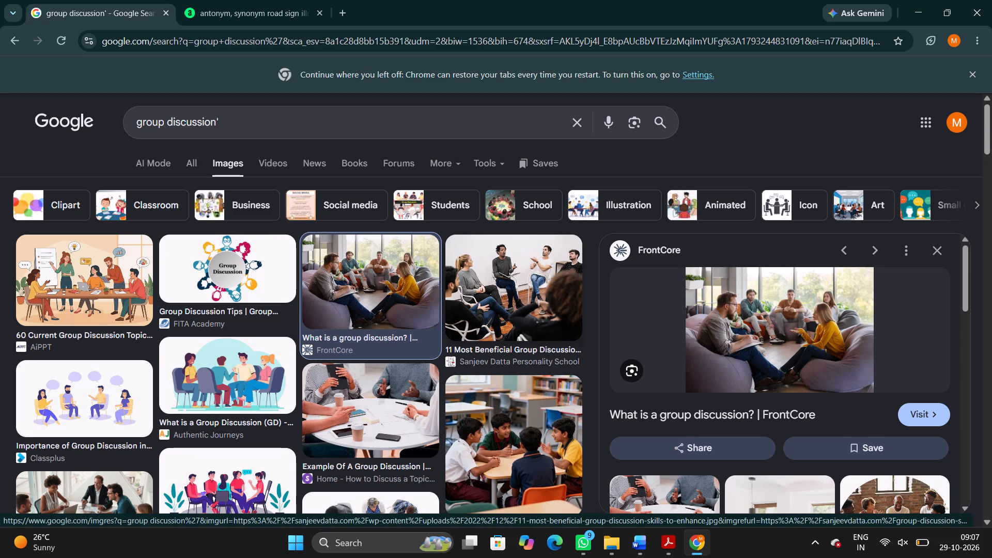
{"action": "scroll", "coordinate": [729, 416], "scroll_direction": "down", "scroll_amount": 1}
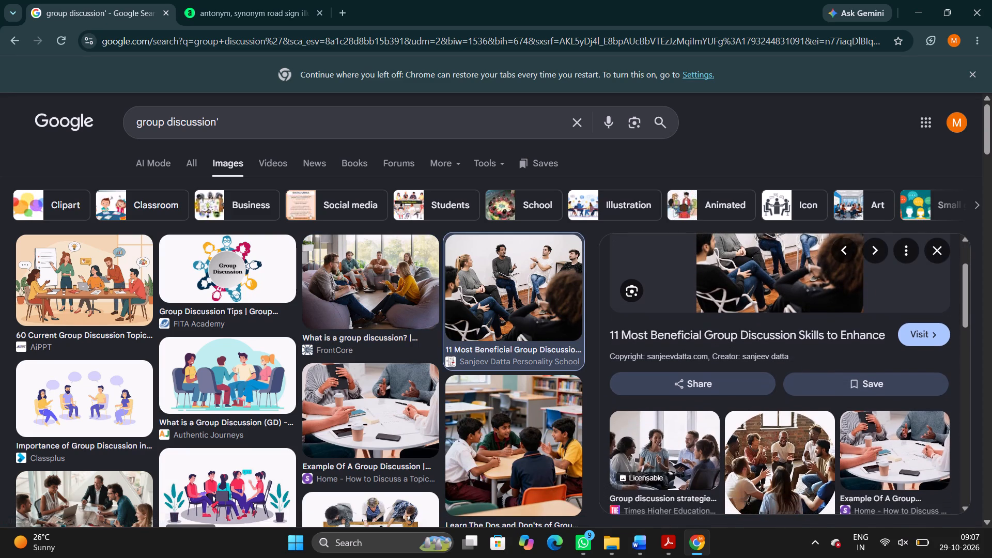
{"action": "scroll", "coordinate": [729, 416], "scroll_direction": "down", "scroll_amount": 1}
{"action": "scroll", "coordinate": [729, 416], "scroll_direction": "up", "scroll_amount": 2}
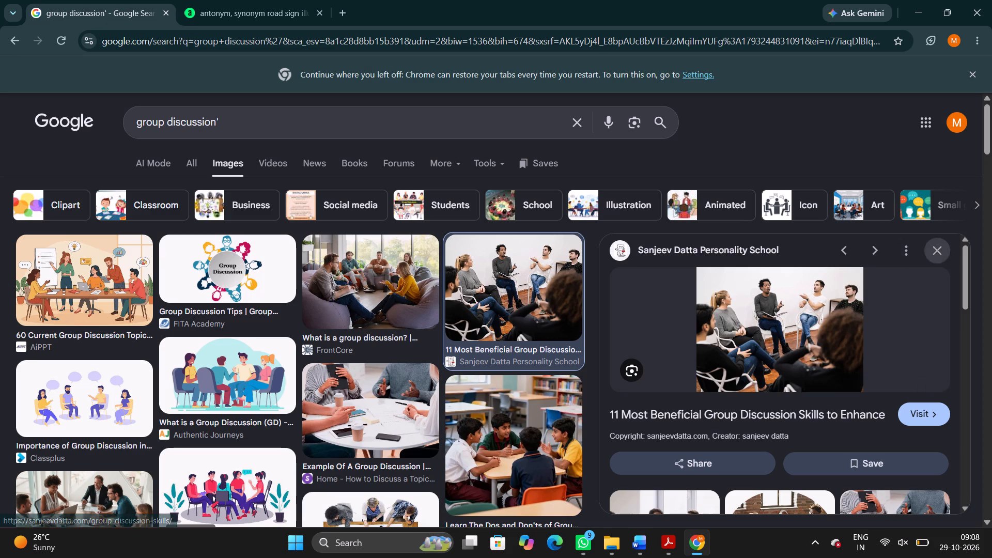
{"action": "right_click", "coordinate": [790, 314]}
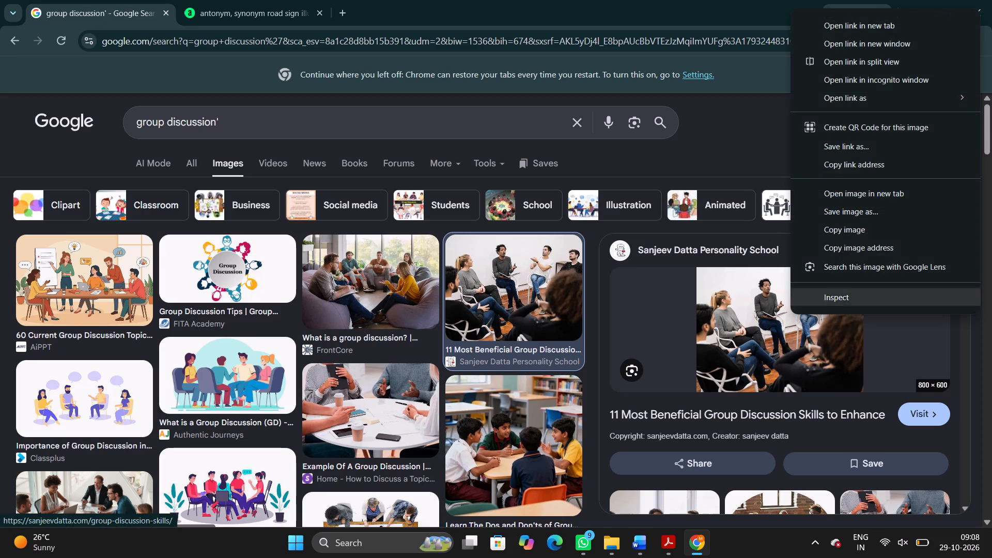
{"action": "left_click", "coordinate": [859, 233]}
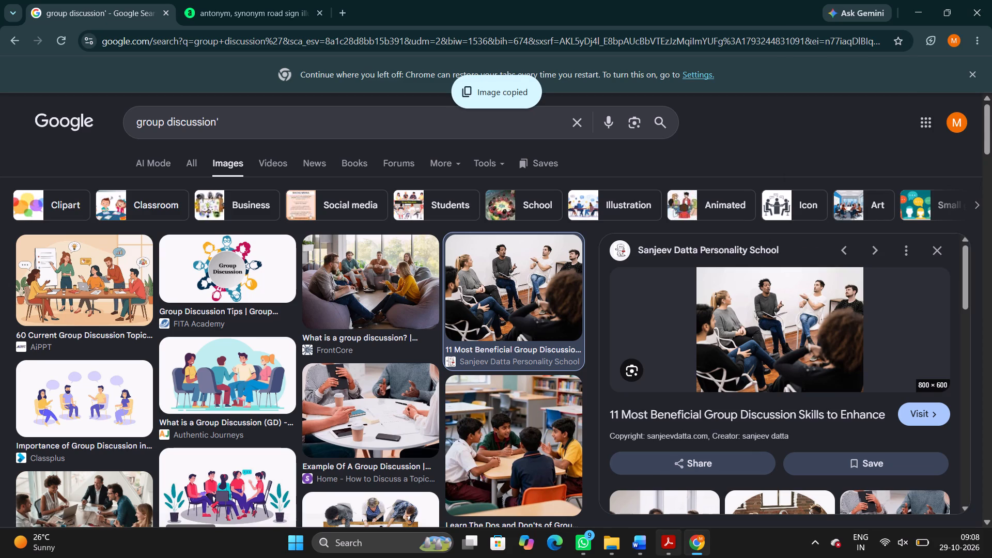
In Word, paste the seated-circle photo below the round-table photo, shrink it proportionally to about 75%, and start a new line beneath it.
{"action": "left_click", "coordinate": [634, 550]}
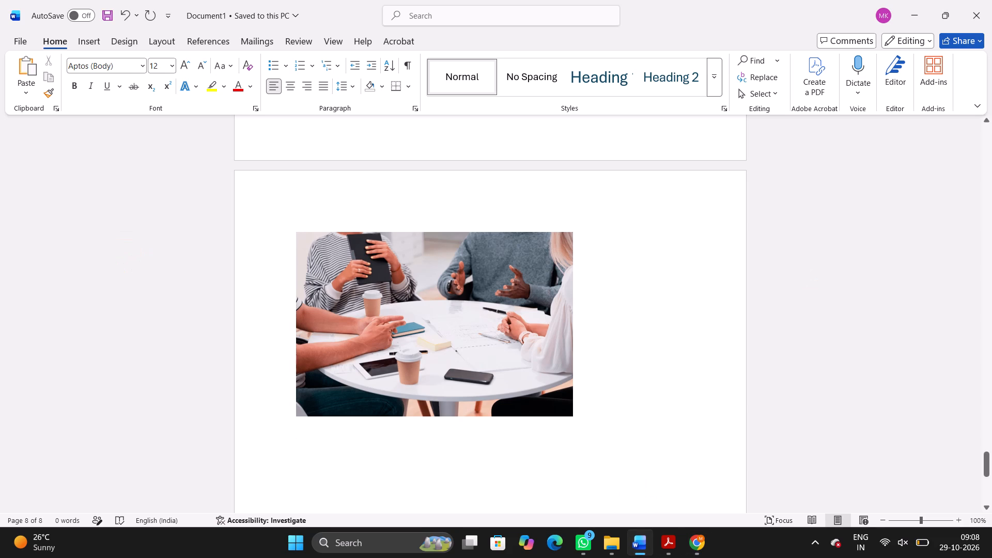
{"action": "key", "text": "ctrl+v"}
{"action": "scroll", "coordinate": [517, 491], "scroll_direction": "down", "scroll_amount": 1}
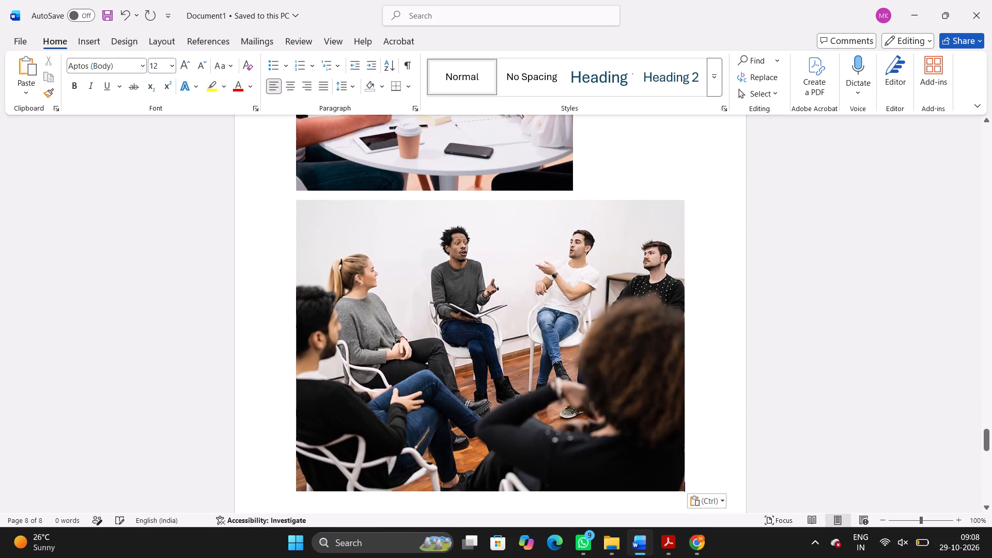
{"action": "left_click", "coordinate": [557, 411]}
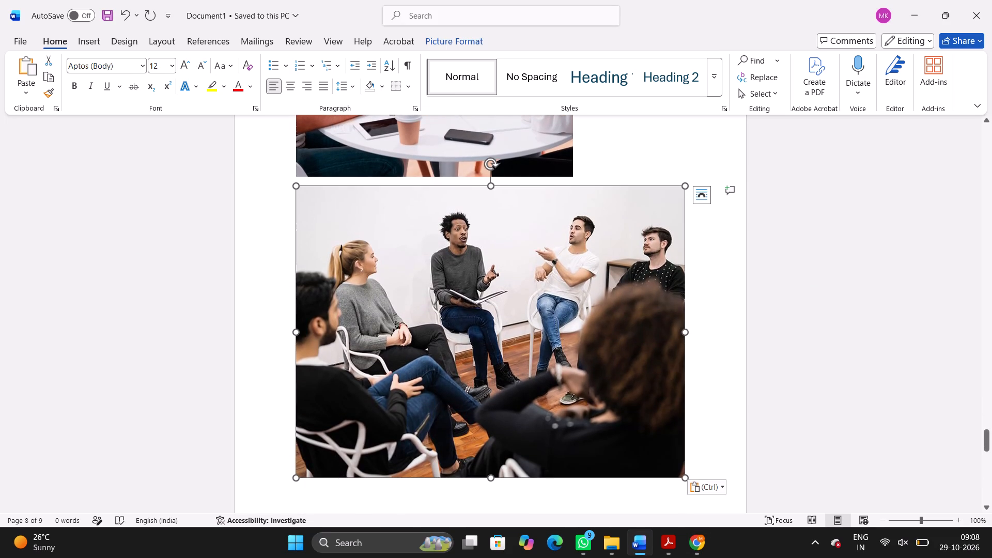
{"action": "left_click_drag", "start_coordinate": [684, 475], "coordinate": [571, 416]}
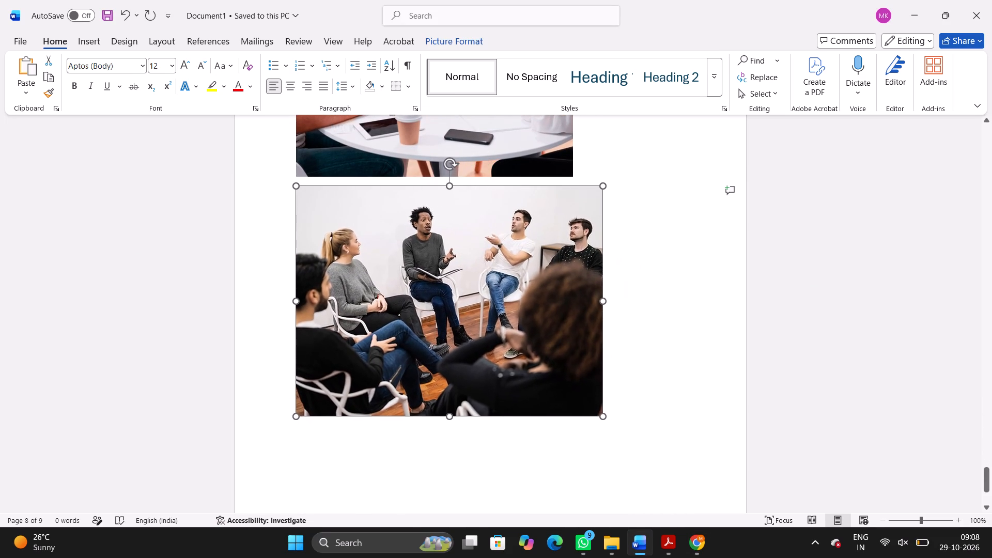
{"action": "left_click_drag", "start_coordinate": [571, 416], "coordinate": [541, 405]}
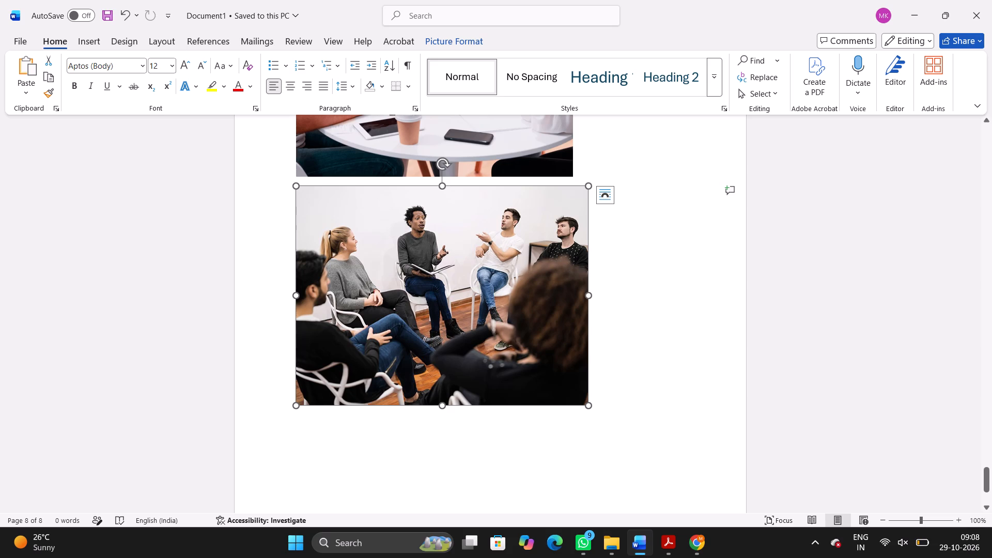
{"action": "left_click", "coordinate": [637, 391]}
{"action": "scroll", "coordinate": [637, 391], "scroll_direction": "up", "scroll_amount": 1}
{"action": "scroll", "coordinate": [637, 391], "scroll_direction": "down", "scroll_amount": 2}
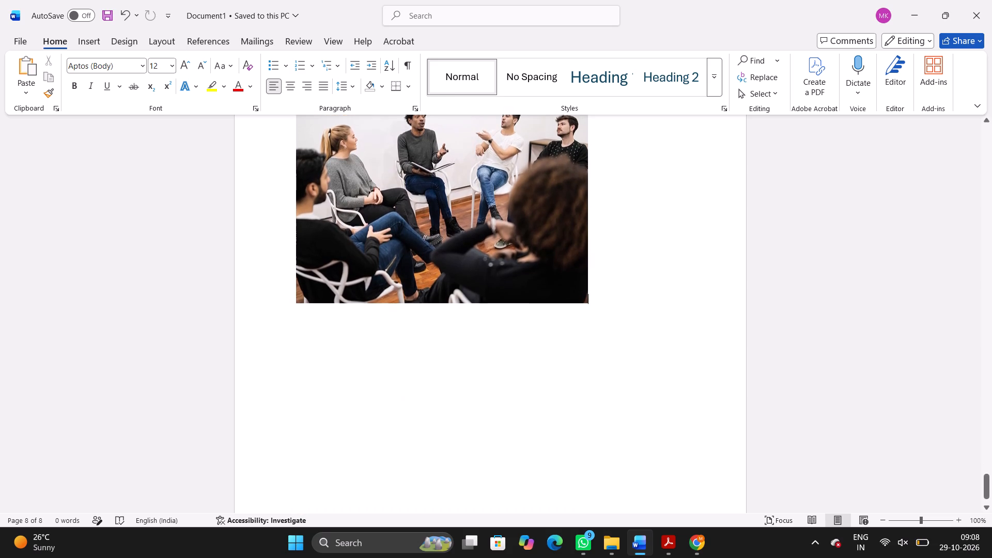
{"action": "key", "text": "Return"}
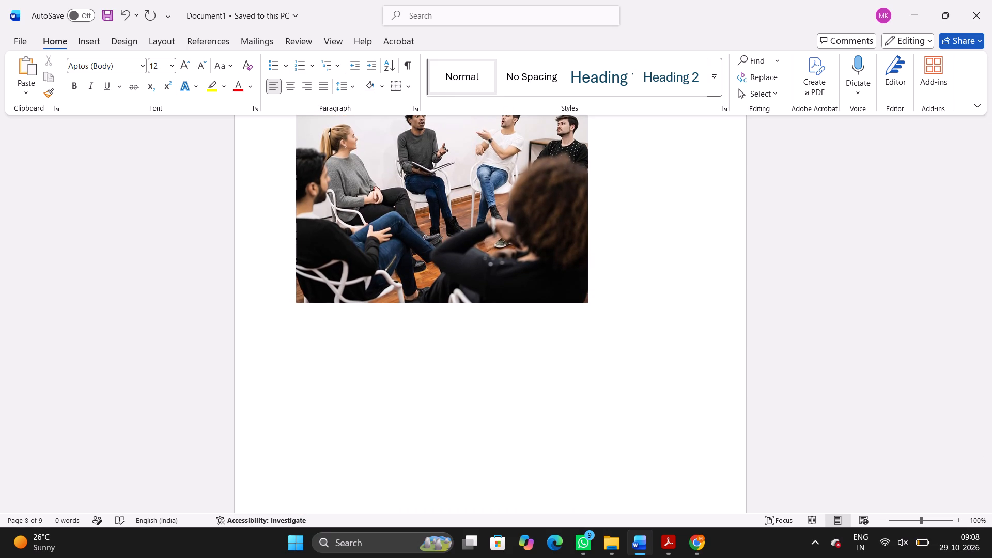
Glance at the reference englab-1.pdf in Acrobat and return to the group discussion image results in Chrome.
{"action": "left_click", "coordinate": [666, 557]}
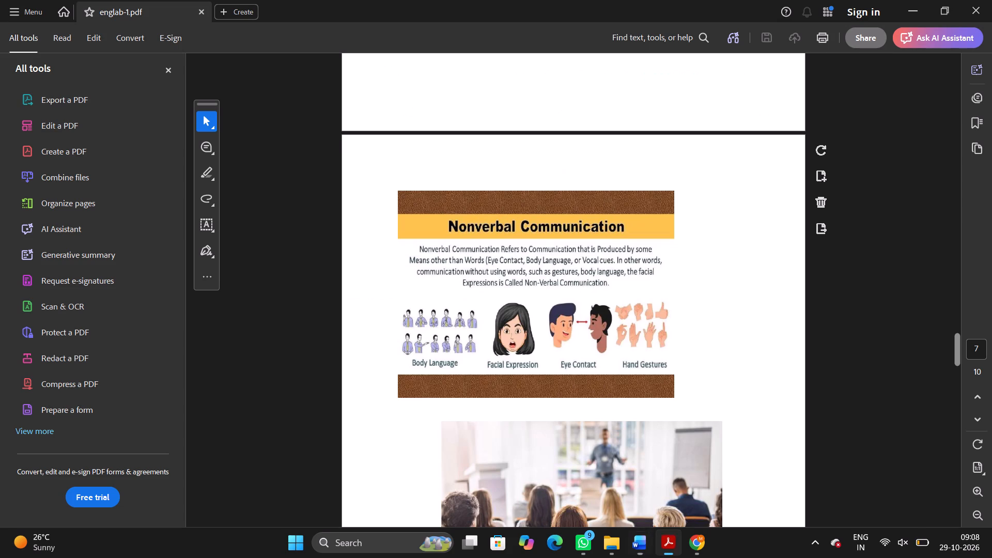
{"action": "left_click", "coordinate": [641, 552]}
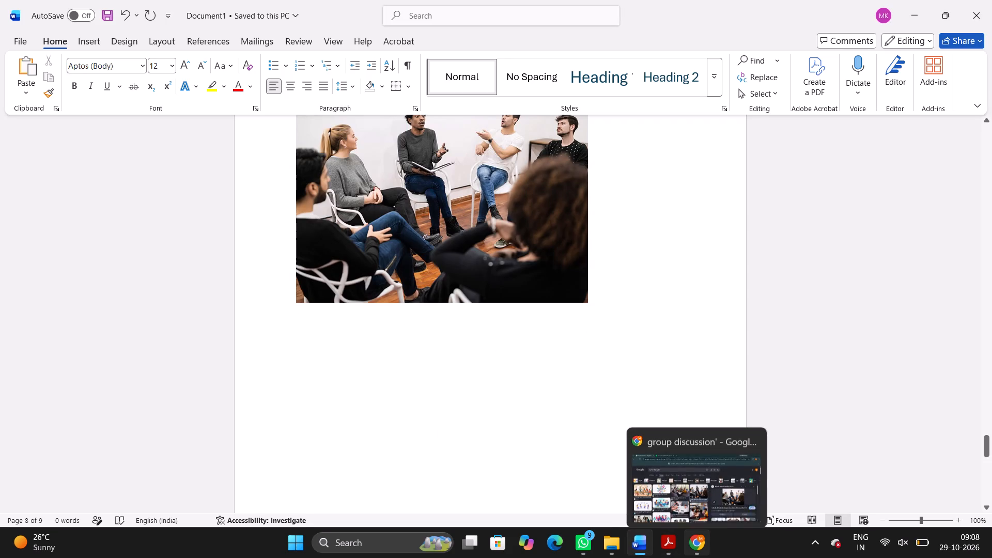
{"action": "left_click", "coordinate": [694, 543]}
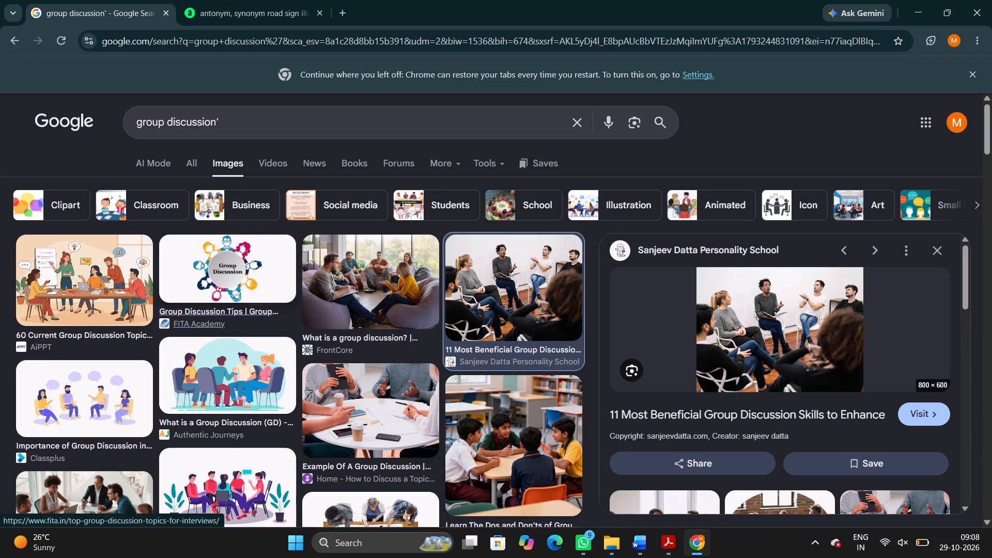
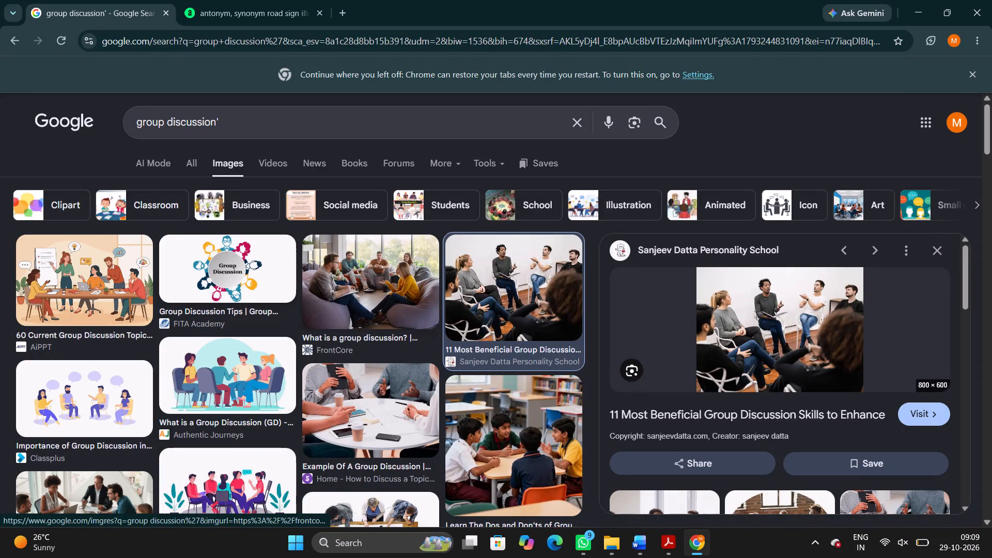
Copy the FITA Academy "Group Discussion" circle picture from the group discussion image results.
{"action": "left_click", "coordinate": [245, 266]}
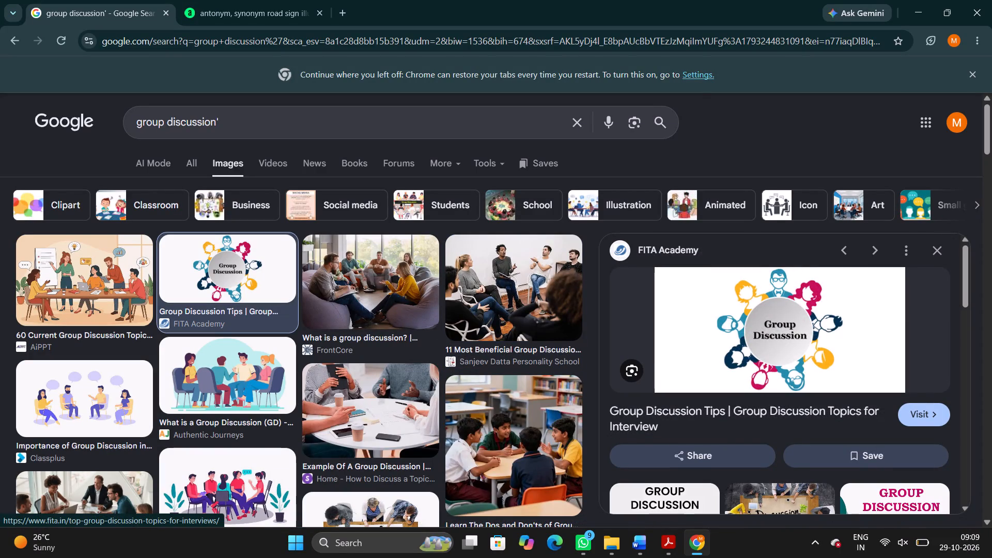
{"action": "right_click", "coordinate": [801, 280]}
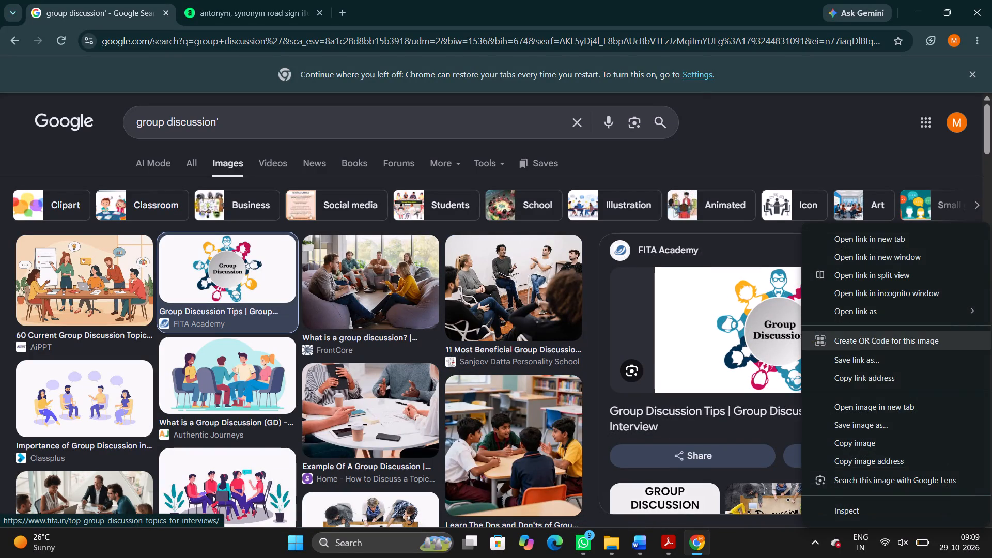
{"action": "left_click", "coordinate": [862, 445]}
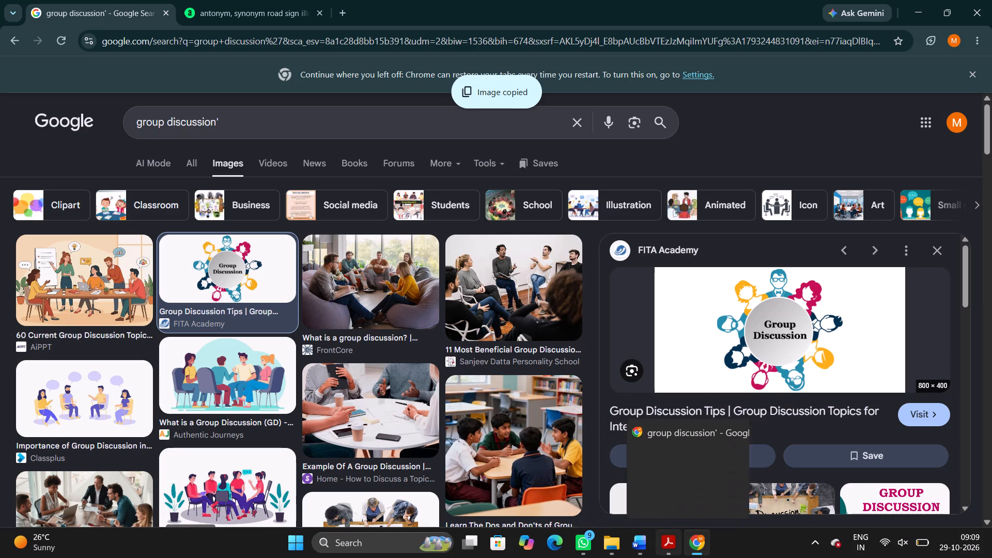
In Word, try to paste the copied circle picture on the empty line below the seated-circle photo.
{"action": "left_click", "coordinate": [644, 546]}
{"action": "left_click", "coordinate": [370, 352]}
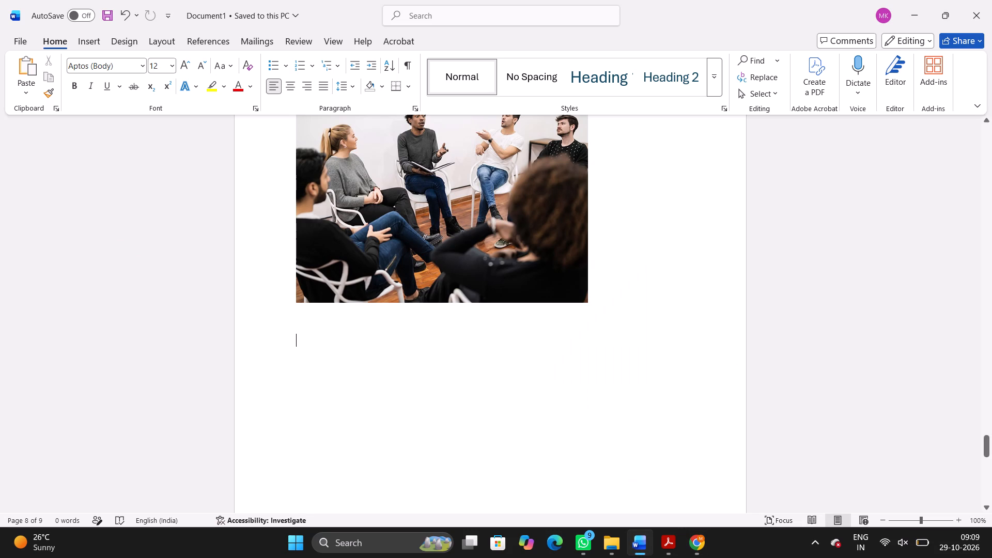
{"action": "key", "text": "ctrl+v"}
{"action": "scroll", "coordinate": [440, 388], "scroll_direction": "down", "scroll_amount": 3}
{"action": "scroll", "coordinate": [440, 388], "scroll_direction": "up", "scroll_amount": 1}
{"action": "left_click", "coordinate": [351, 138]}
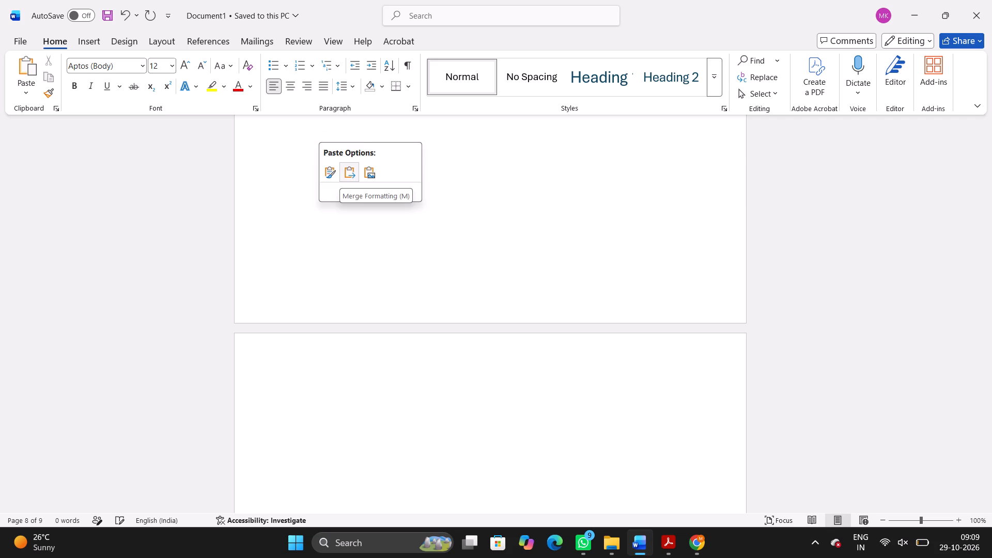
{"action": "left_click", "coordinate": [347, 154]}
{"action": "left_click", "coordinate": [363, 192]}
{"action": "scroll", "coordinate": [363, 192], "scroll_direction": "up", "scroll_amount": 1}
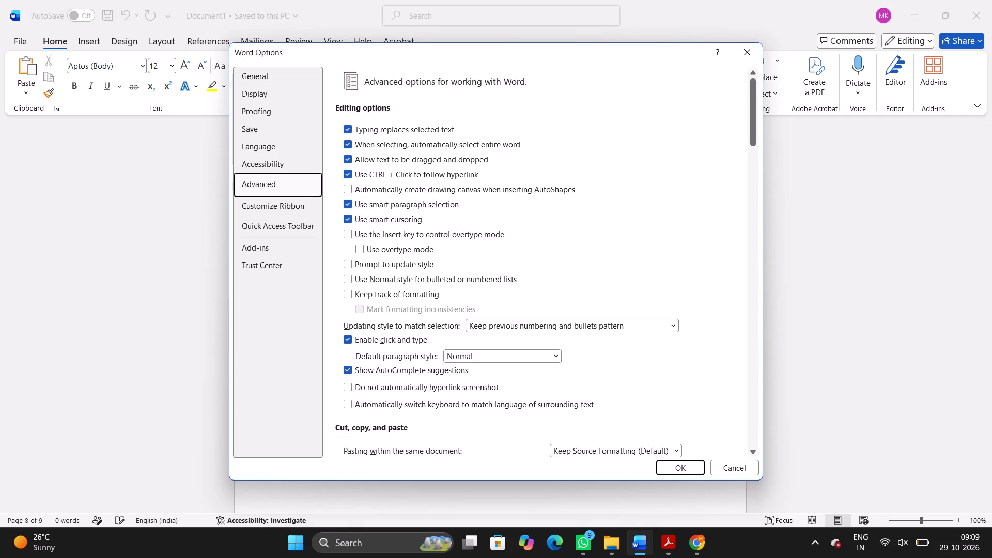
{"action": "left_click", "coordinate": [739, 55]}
Place the cursor in the blank space below the five-point interview tips picture on page 7.
{"action": "scroll", "coordinate": [578, 343], "scroll_direction": "up", "scroll_amount": 1}
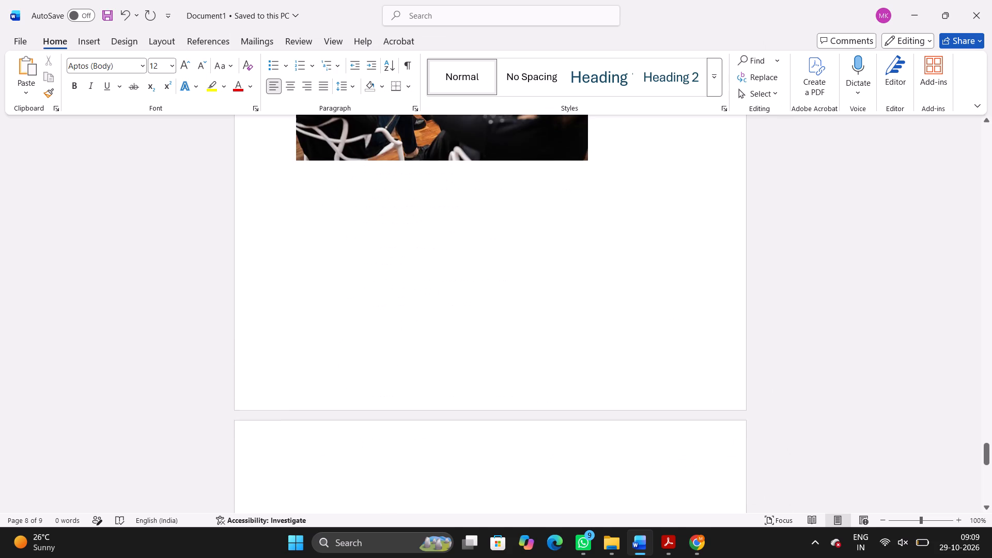
{"action": "scroll", "coordinate": [578, 343], "scroll_direction": "up", "scroll_amount": 3}
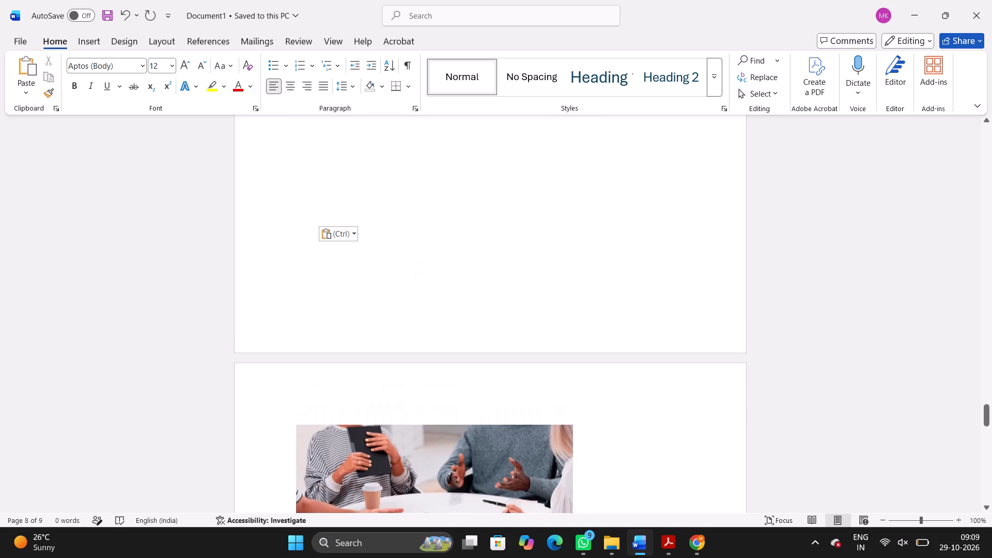
{"action": "scroll", "coordinate": [578, 343], "scroll_direction": "up", "scroll_amount": 3}
{"action": "scroll", "coordinate": [578, 343], "scroll_direction": "down", "scroll_amount": 4}
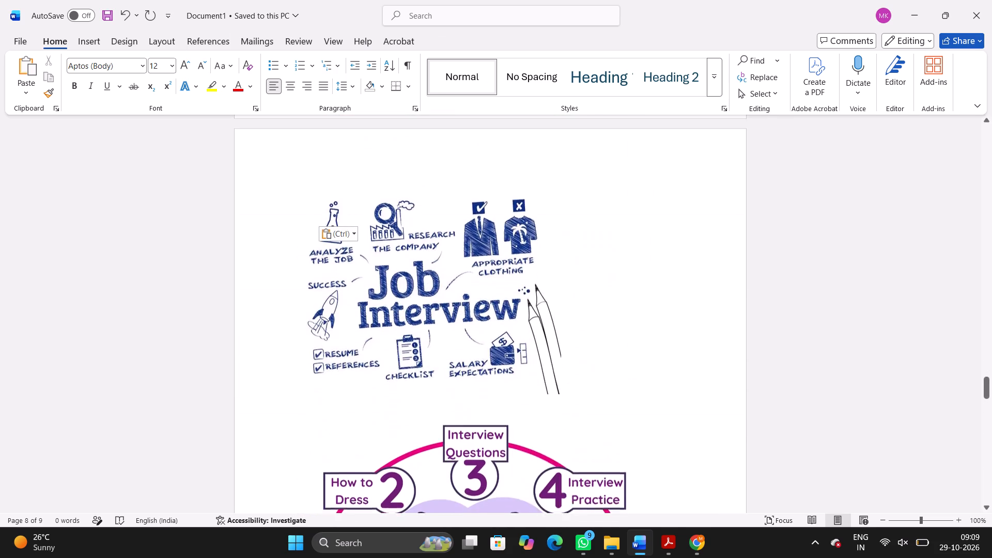
{"action": "scroll", "coordinate": [578, 343], "scroll_direction": "down", "scroll_amount": 1}
{"action": "left_click", "coordinate": [373, 297]}
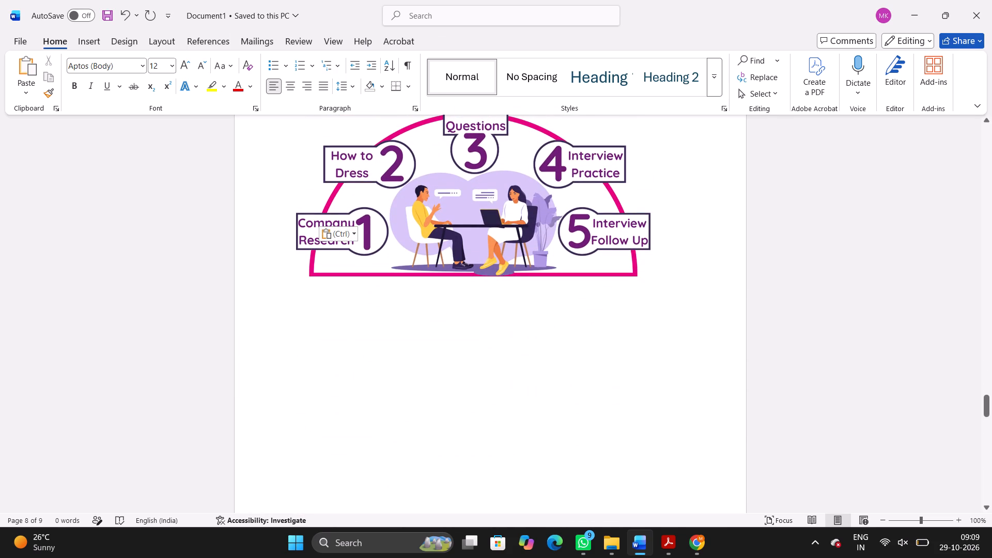
{"action": "left_click", "coordinate": [345, 330]}
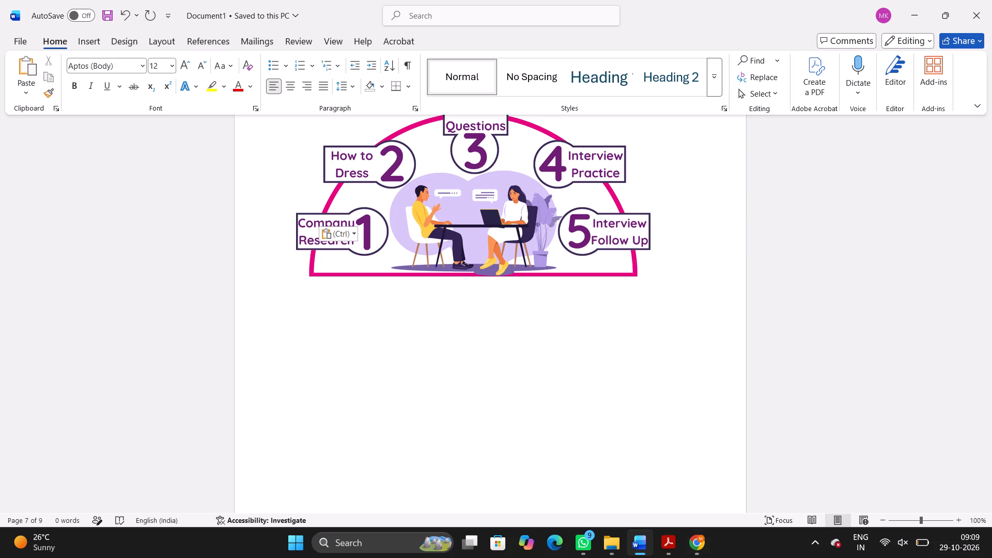
Switch to Chrome and capture a screen snip of the previewed "Group Discussion" circle picture.
{"action": "left_click", "coordinate": [695, 551]}
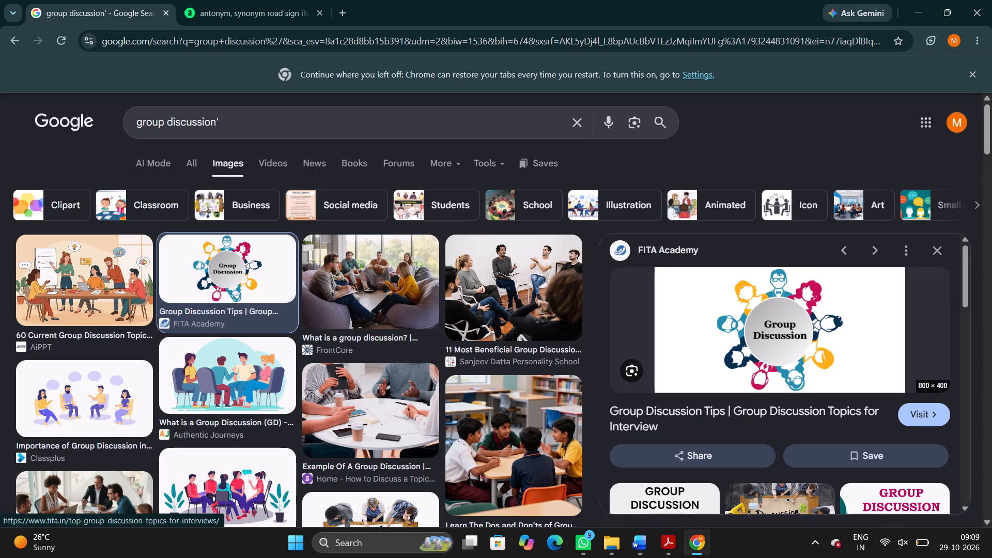
{"action": "key", "text": "shift+super+s"}
{"action": "left_click_drag", "start_coordinate": [660, 268], "coordinate": [722, 293]}
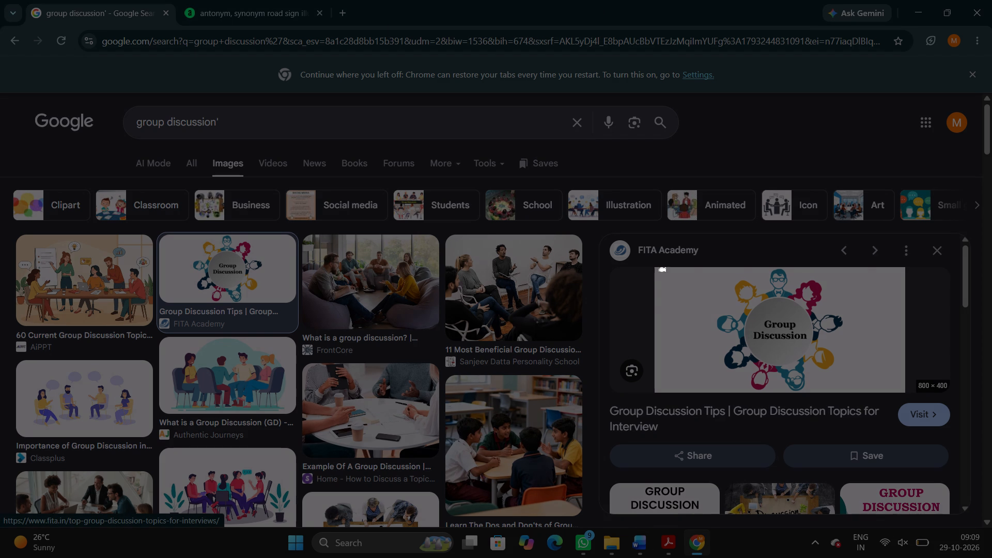
{"action": "left_click_drag", "start_coordinate": [722, 293], "coordinate": [880, 388]}
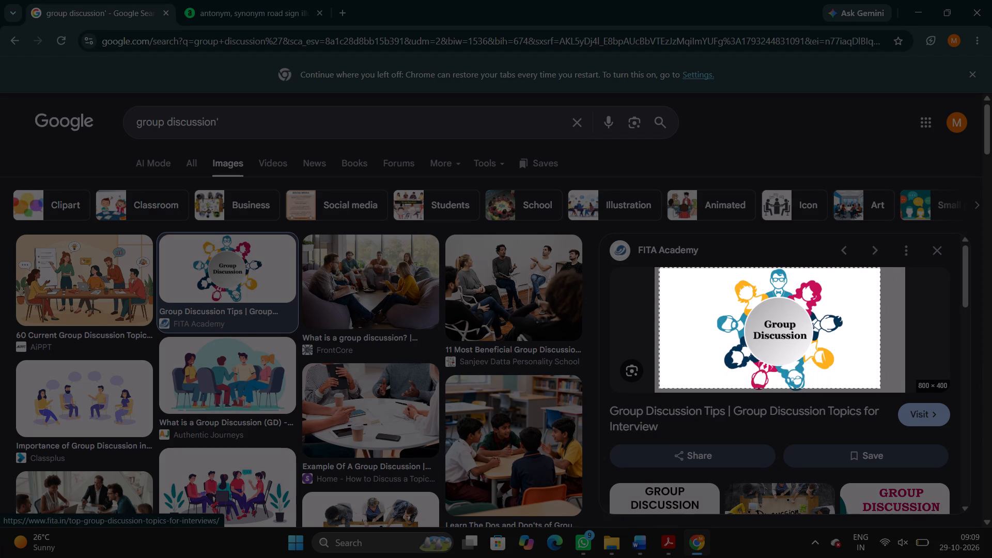
{"action": "left_click_drag", "start_coordinate": [880, 388], "coordinate": [874, 391]}
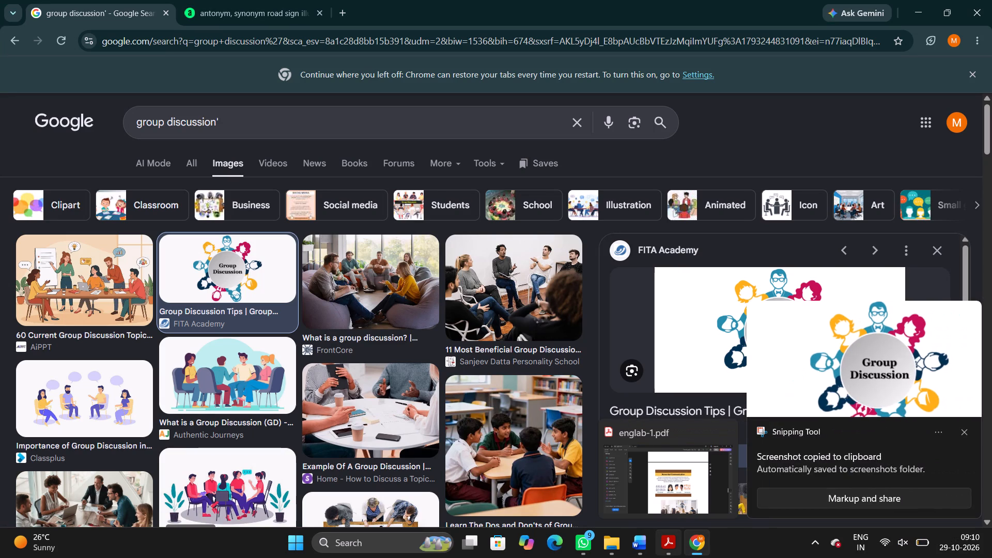
In Word, paste the snipped circle picture below the interview tips picture and enlarge it proportionally to about 146%.
{"action": "left_click", "coordinate": [651, 546]}
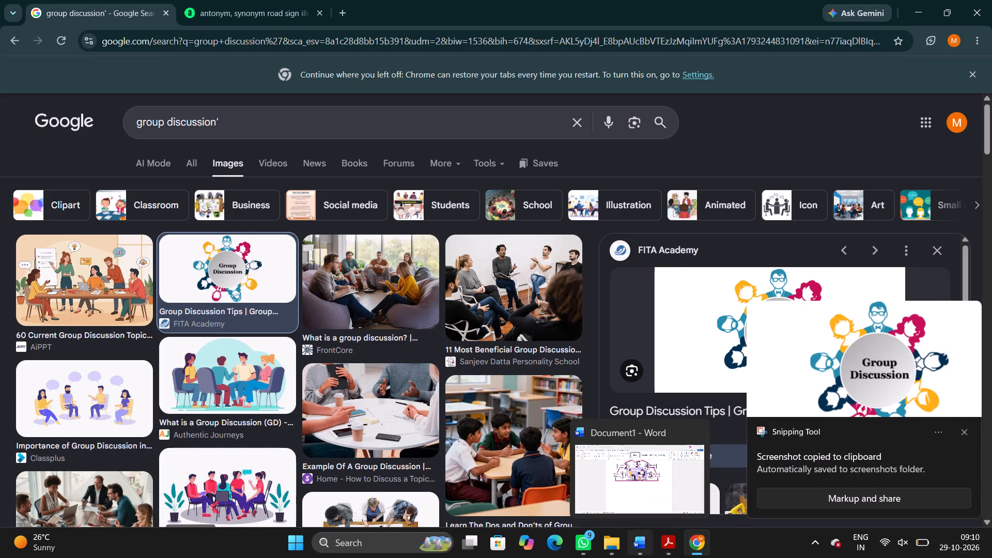
{"action": "key", "text": "ctrl+v"}
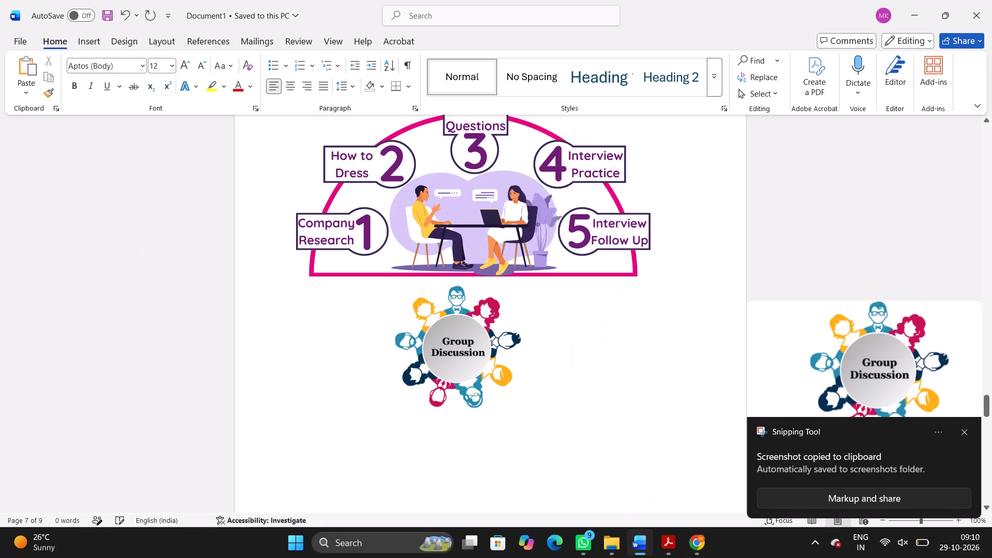
{"action": "left_click", "coordinate": [452, 367]}
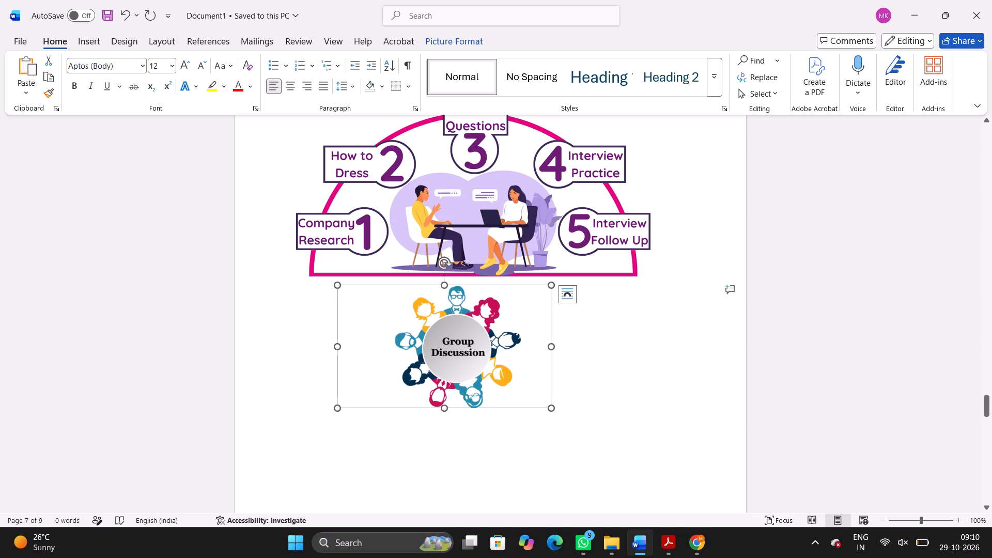
{"action": "left_click_drag", "start_coordinate": [548, 409], "coordinate": [623, 464]}
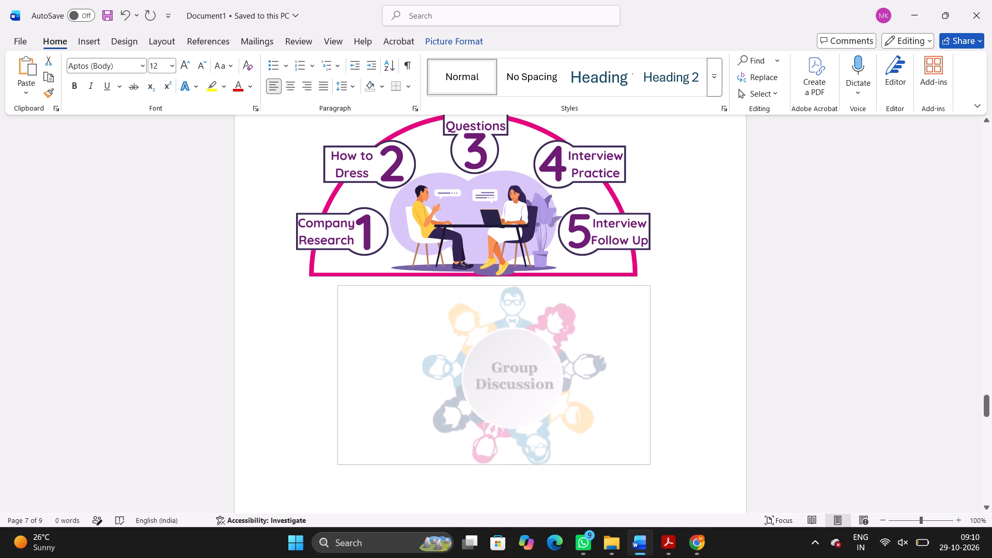
{"action": "left_click_drag", "start_coordinate": [623, 464], "coordinate": [608, 464]}
{"action": "left_click", "coordinate": [667, 262]}
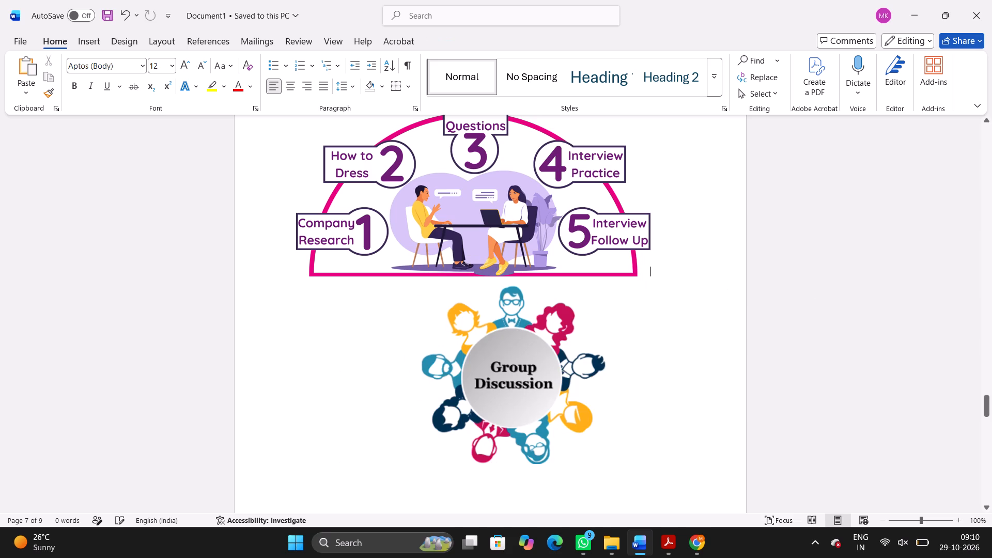
{"action": "key", "text": "Return"}
{"action": "key", "text": "ctrl+z"}
Check the picture layout on the surrounding pages and place the cursor below the seated-circle photo on page 8.
{"action": "scroll", "coordinate": [569, 381], "scroll_direction": "down", "scroll_amount": 1}
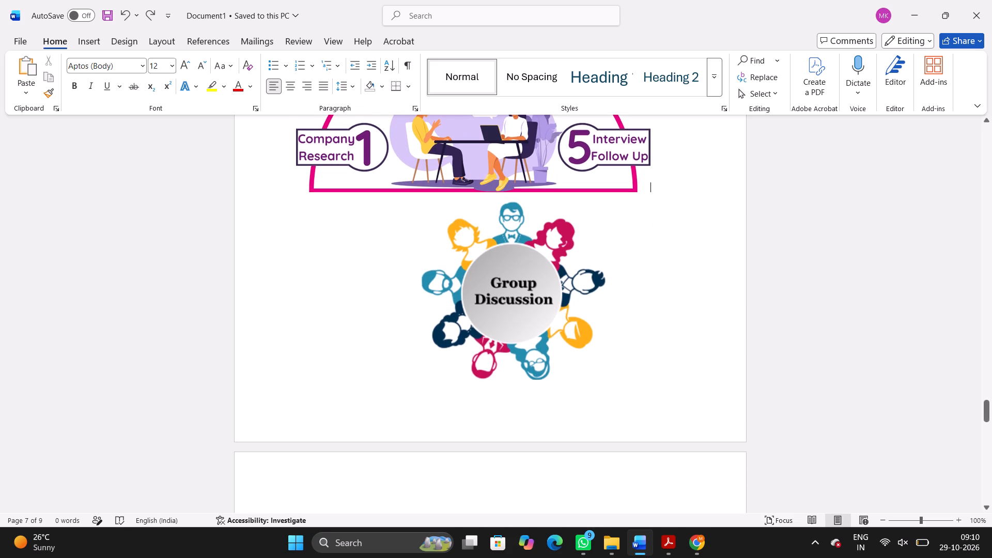
{"action": "scroll", "coordinate": [579, 234], "scroll_direction": "up", "scroll_amount": 2}
{"action": "scroll", "coordinate": [579, 234], "scroll_direction": "down", "scroll_amount": 2}
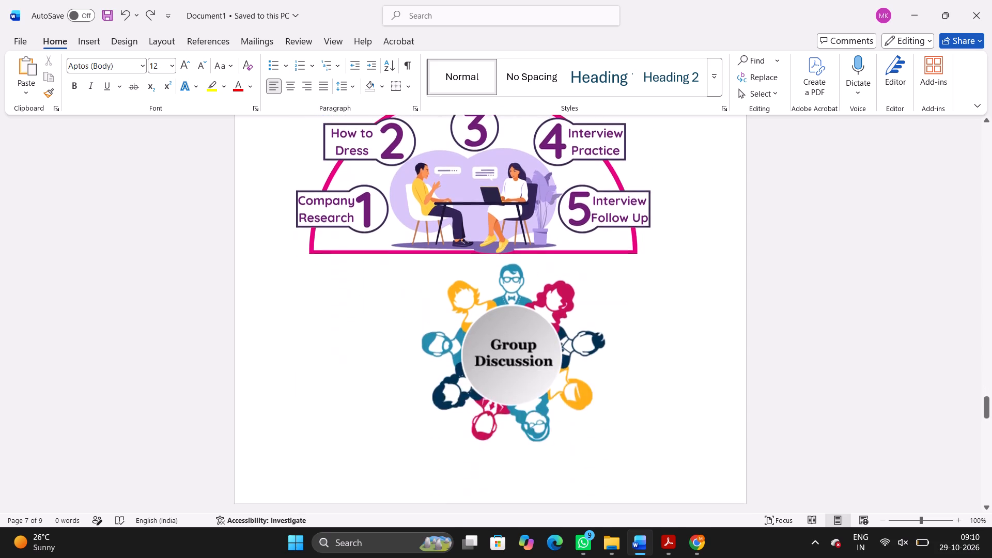
{"action": "scroll", "coordinate": [579, 234], "scroll_direction": "down", "scroll_amount": 2}
{"action": "scroll", "coordinate": [579, 234], "scroll_direction": "up", "scroll_amount": 1}
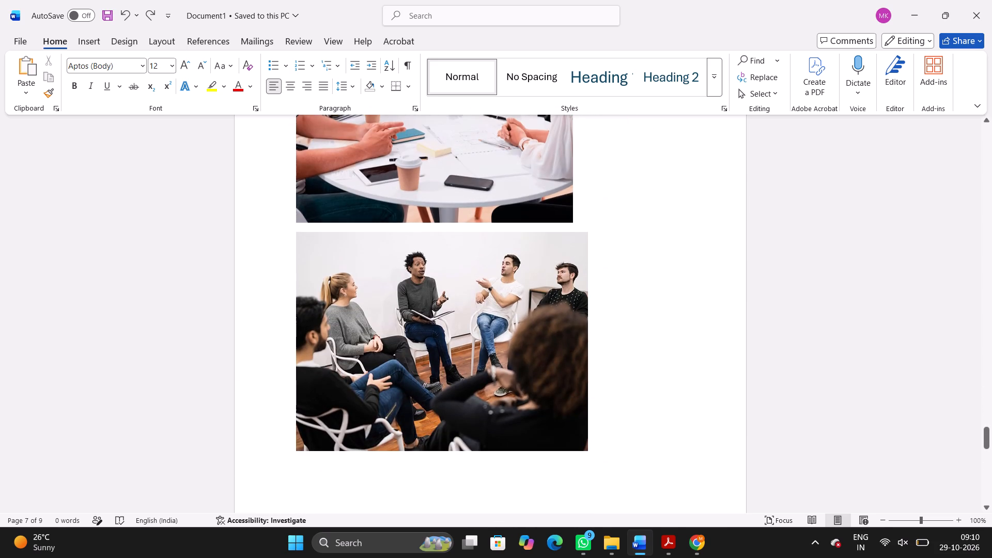
{"action": "scroll", "coordinate": [468, 362], "scroll_direction": "down", "scroll_amount": 1}
{"action": "left_click", "coordinate": [359, 342]}
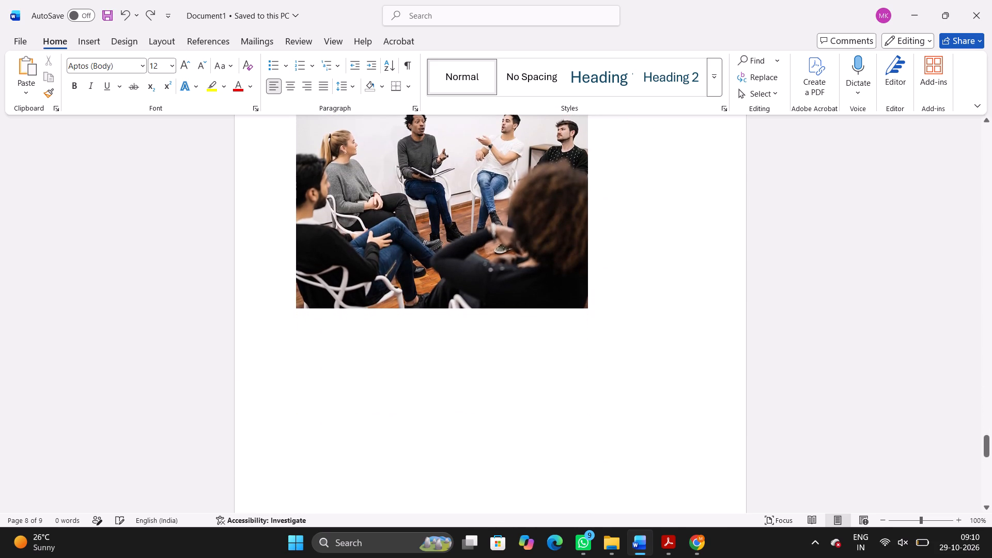
Switch to Chrome and run an image search for "resume writing".
{"action": "left_click", "coordinate": [690, 556]}
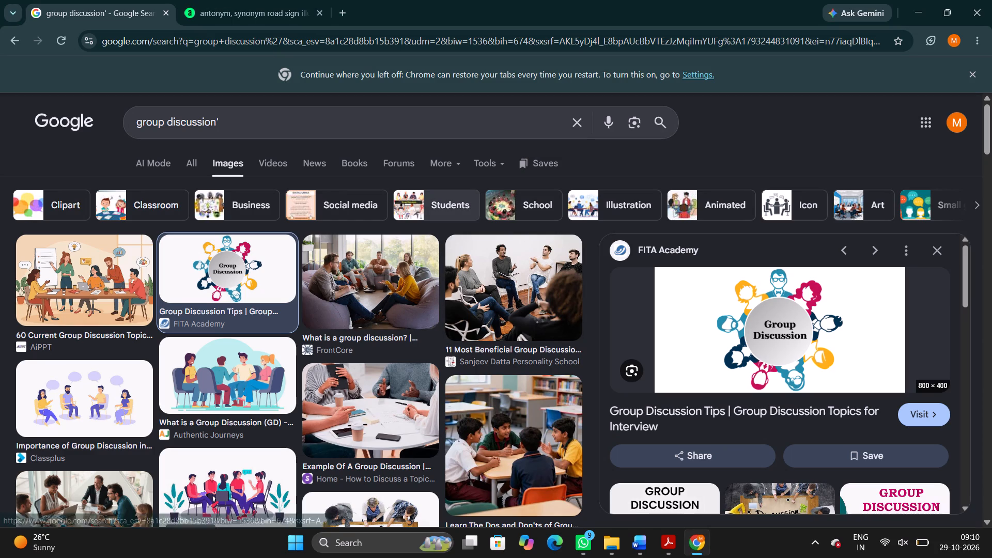
{"action": "left_click_drag", "start_coordinate": [266, 121], "coordinate": [94, 122]}
{"action": "key", "text": "BackSpace"}
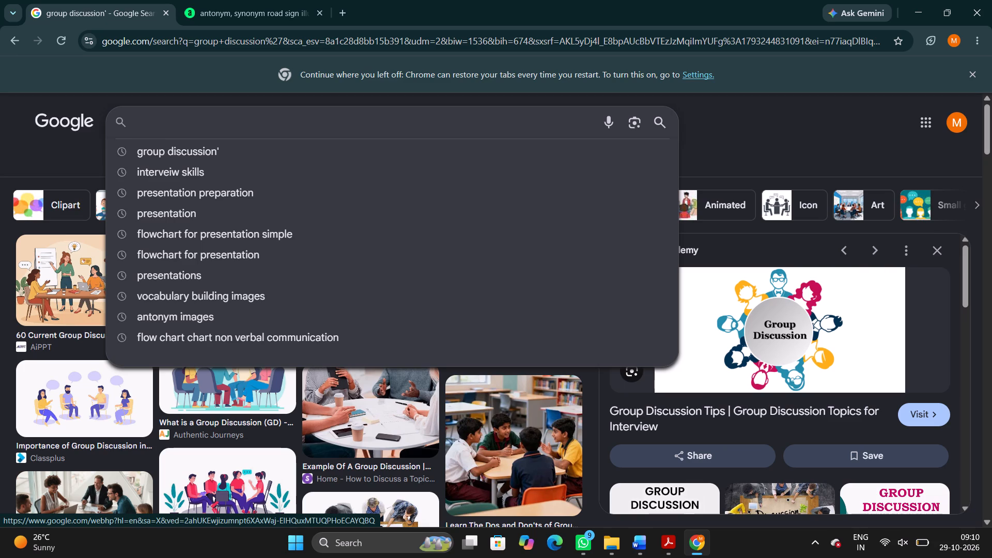
{"action": "type", "text": "resume writing"}
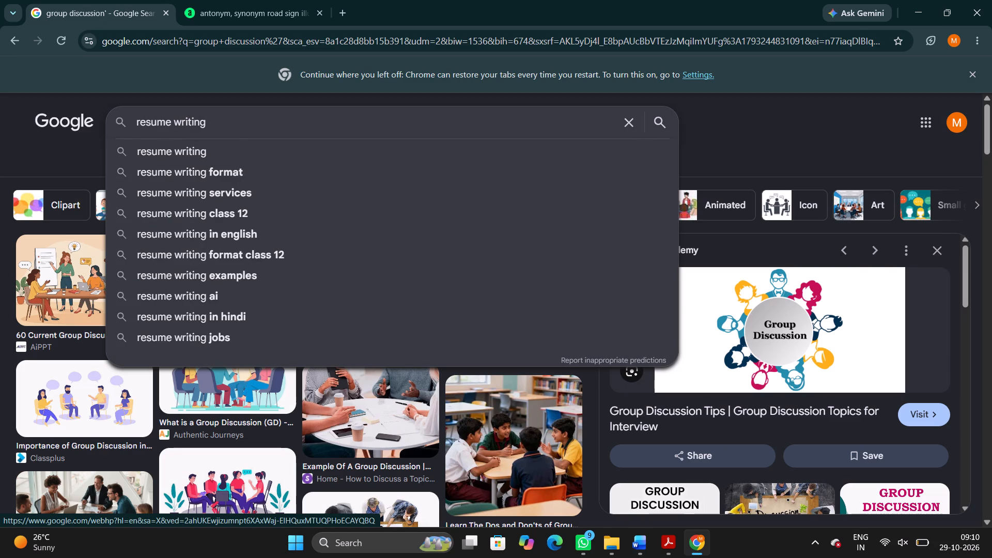
{"action": "key", "text": "Return"}
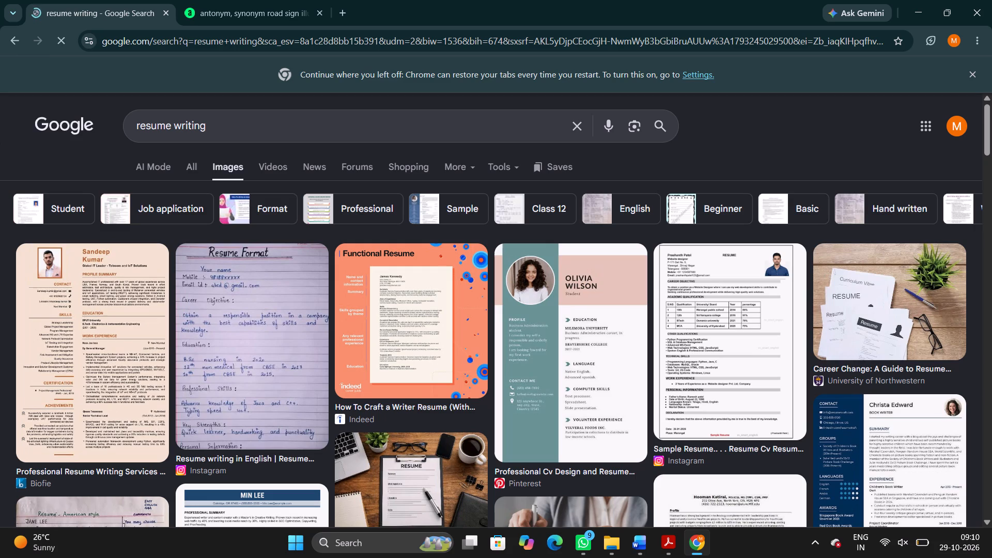
Browse the "resume writing" image results and copy the University of Northwestern picture of resume papers with a plant and glasses.
{"action": "scroll", "coordinate": [518, 347], "scroll_direction": "down", "scroll_amount": 3}
{"action": "scroll", "coordinate": [518, 347], "scroll_direction": "up", "scroll_amount": 2}
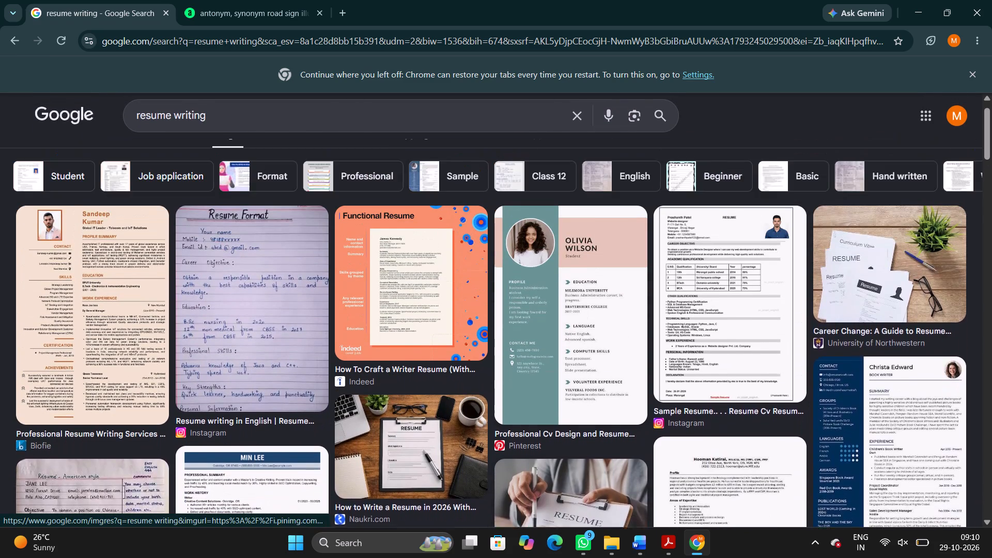
{"action": "scroll", "coordinate": [518, 347], "scroll_direction": "down", "scroll_amount": 4}
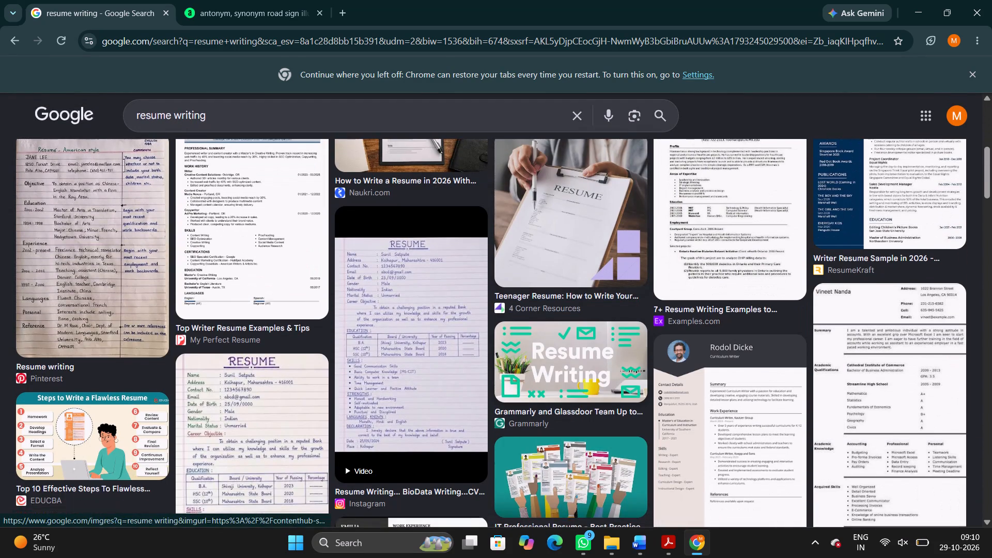
{"action": "left_click", "coordinate": [573, 250]}
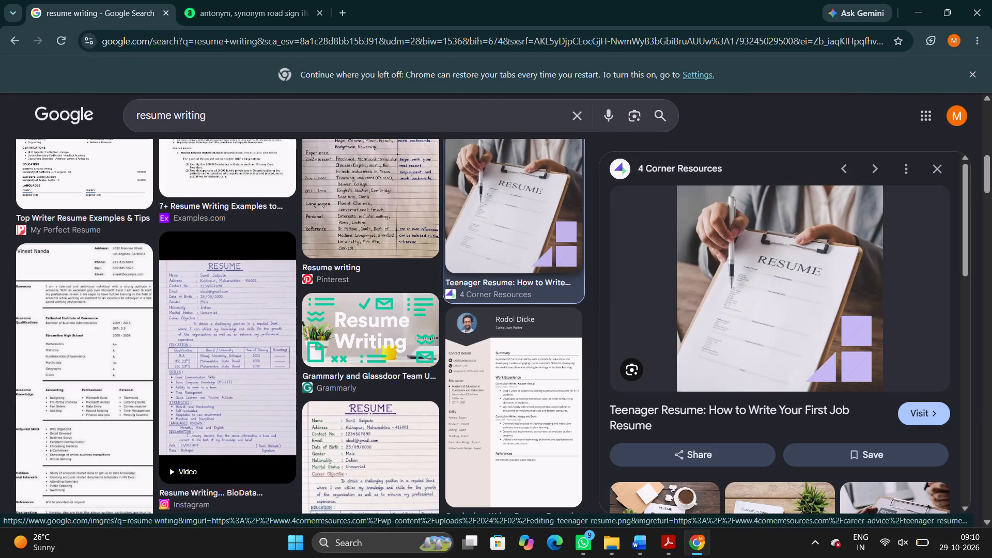
{"action": "scroll", "coordinate": [747, 422], "scroll_direction": "down", "scroll_amount": 3}
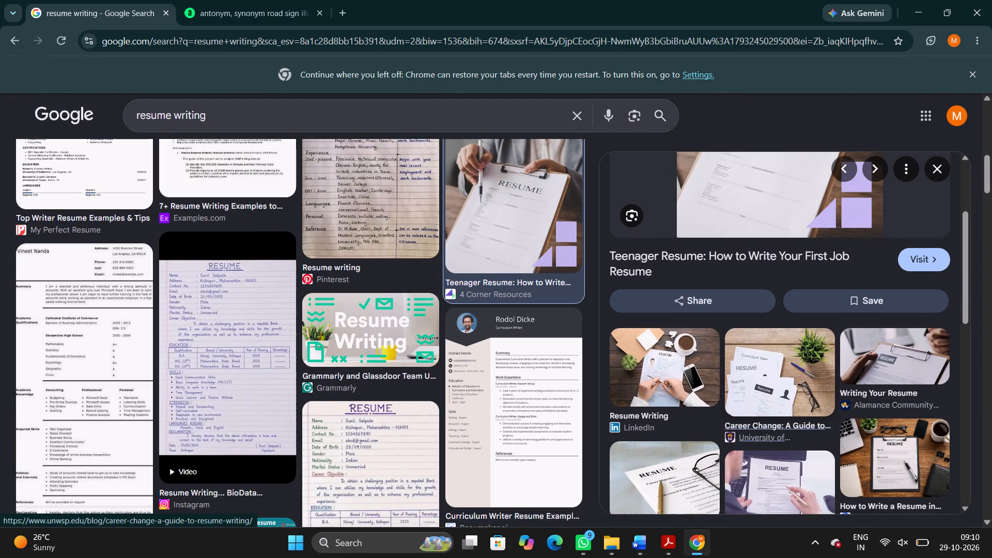
{"action": "left_click", "coordinate": [766, 388]}
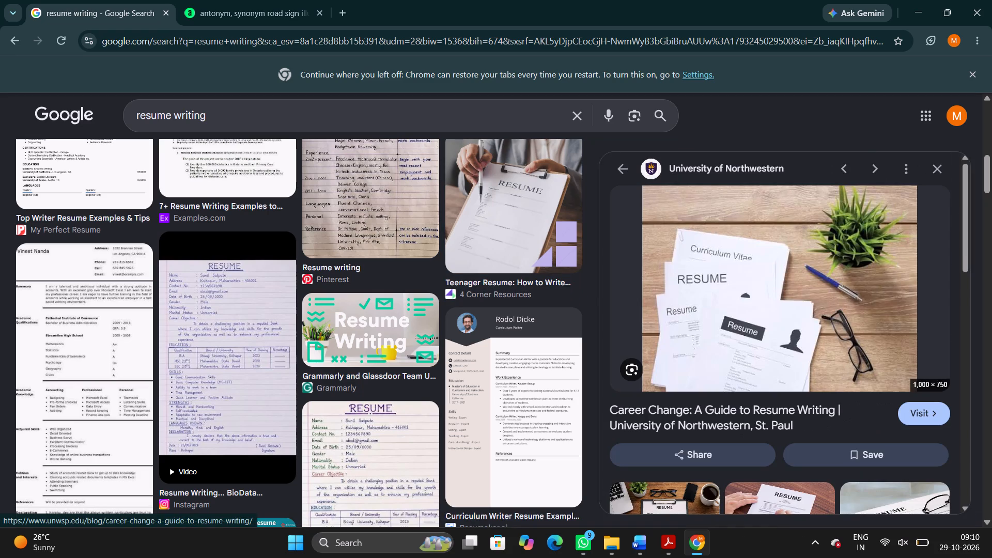
{"action": "right_click", "coordinate": [777, 270]}
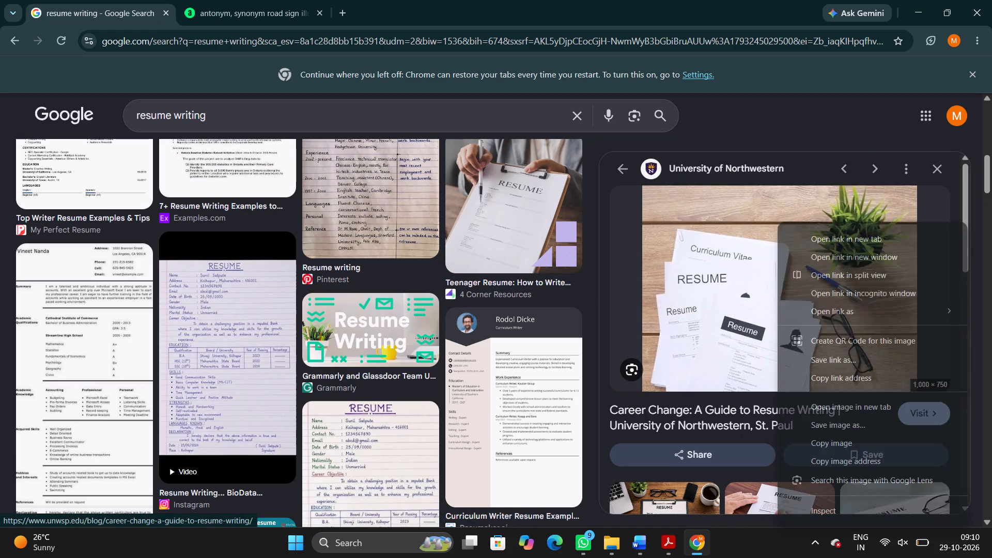
{"action": "left_click", "coordinate": [808, 438]}
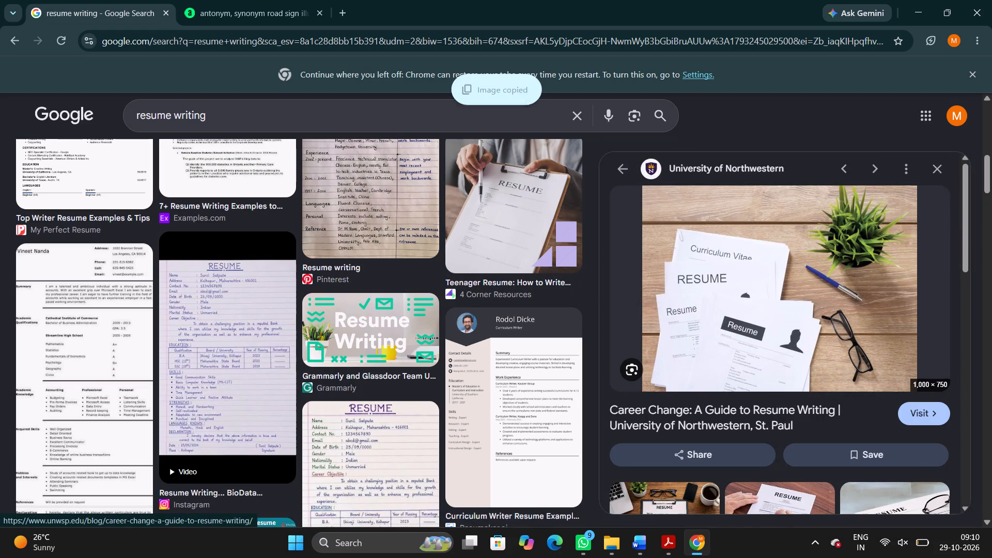
In Word, paste the resume picture below the seated-circle photo and shrink it proportionally to about half the page width.
{"action": "left_click", "coordinate": [637, 552]}
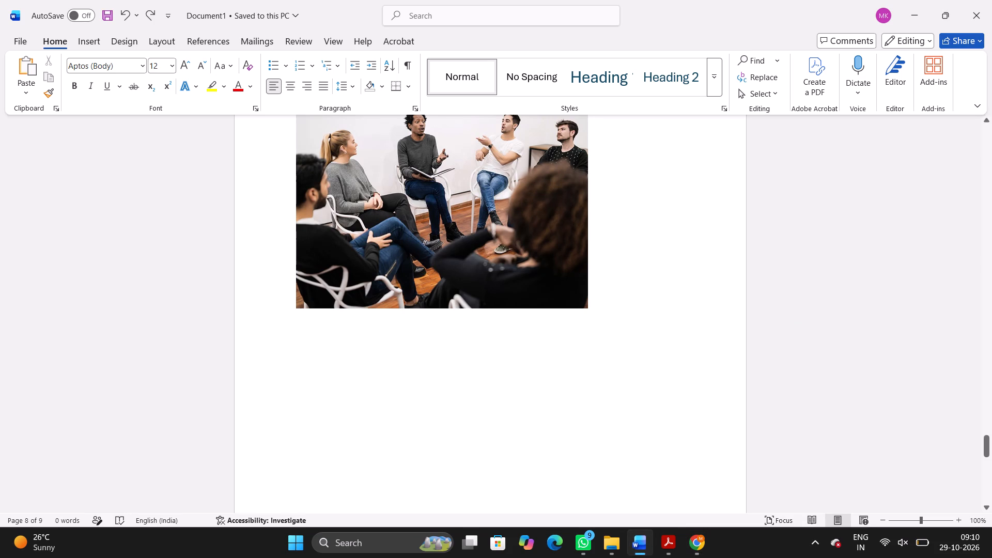
{"action": "left_click", "coordinate": [347, 350]}
{"action": "key", "text": "ctrl+v"}
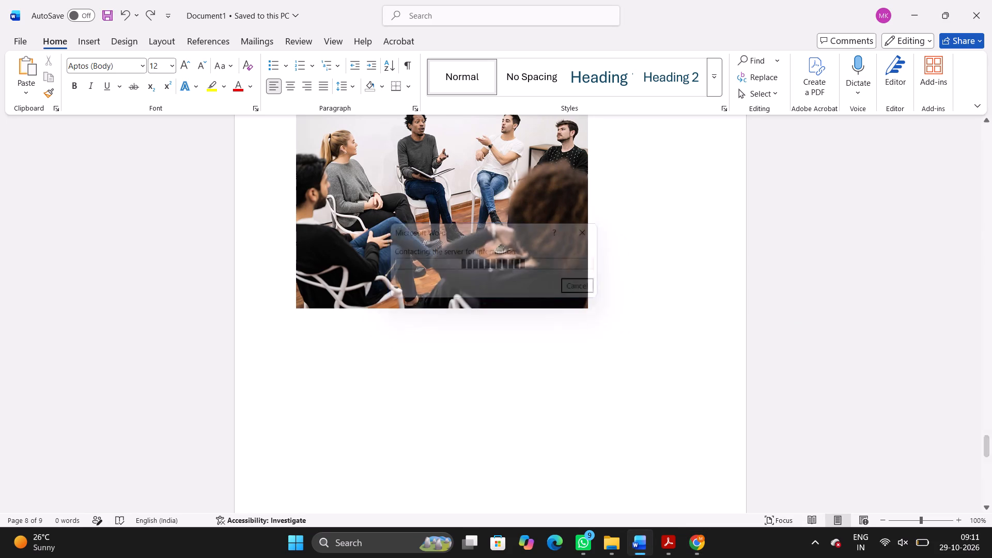
{"action": "left_click", "coordinate": [442, 410]}
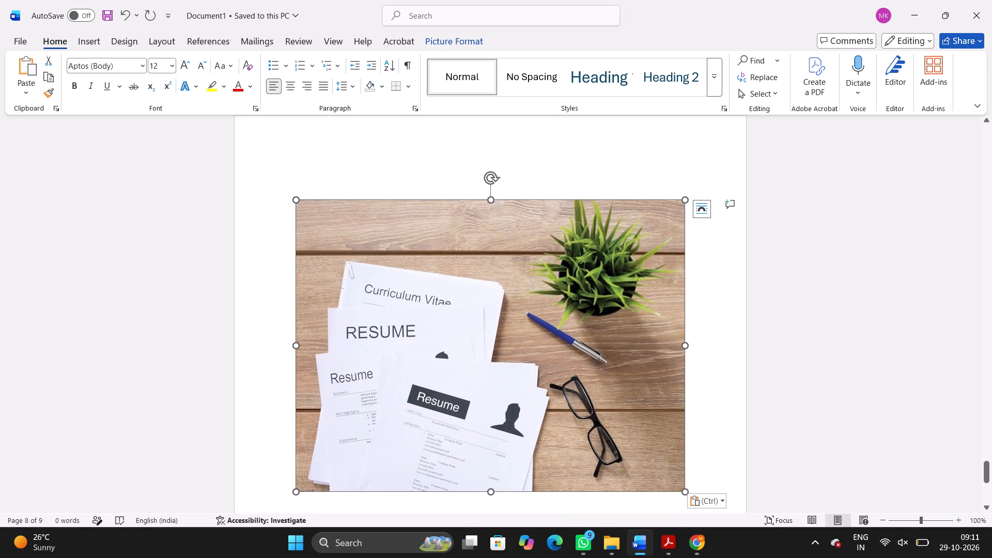
{"action": "left_click_drag", "start_coordinate": [685, 492], "coordinate": [581, 388]}
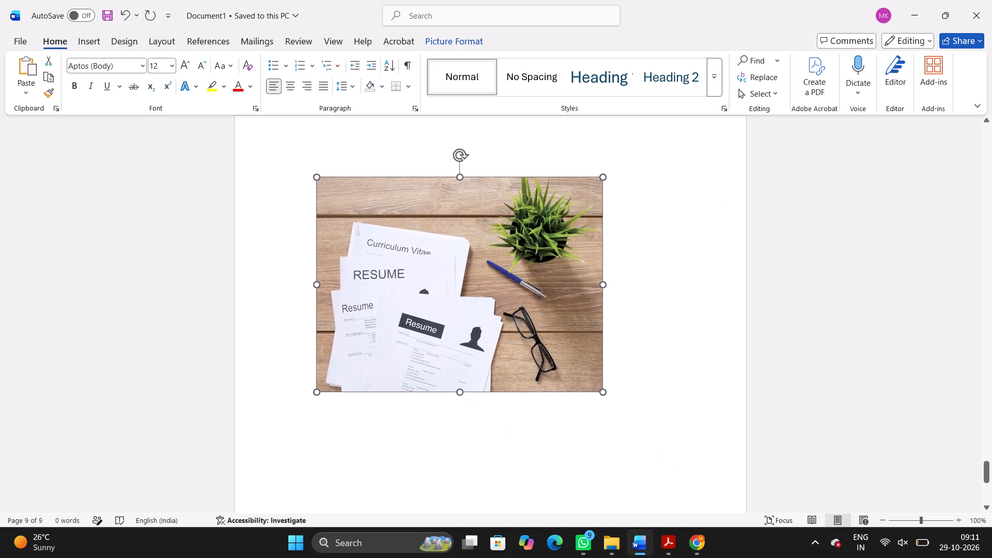
{"action": "left_click_drag", "start_coordinate": [581, 388], "coordinate": [568, 380]}
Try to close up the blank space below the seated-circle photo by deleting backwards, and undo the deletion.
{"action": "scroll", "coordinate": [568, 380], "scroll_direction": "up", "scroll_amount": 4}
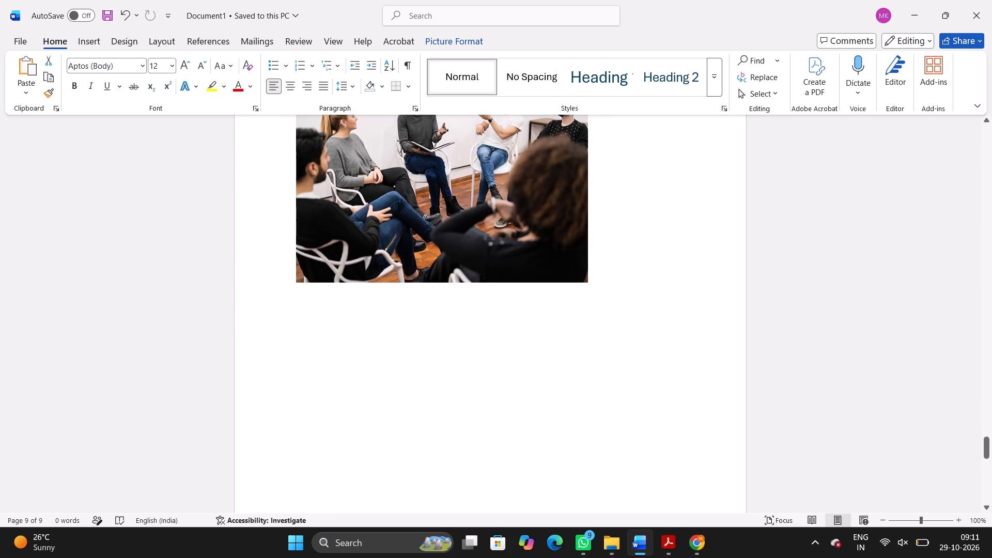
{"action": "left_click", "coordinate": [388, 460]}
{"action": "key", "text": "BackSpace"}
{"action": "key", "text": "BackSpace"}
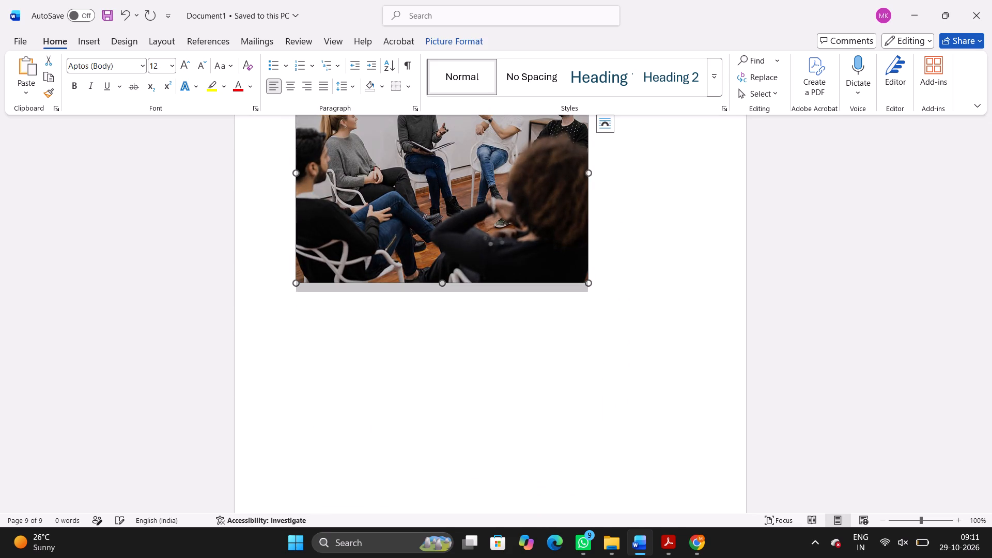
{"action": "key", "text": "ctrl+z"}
Add two new lines after the resume picture on page 9.
{"action": "scroll", "coordinate": [388, 460], "scroll_direction": "down", "scroll_amount": 3}
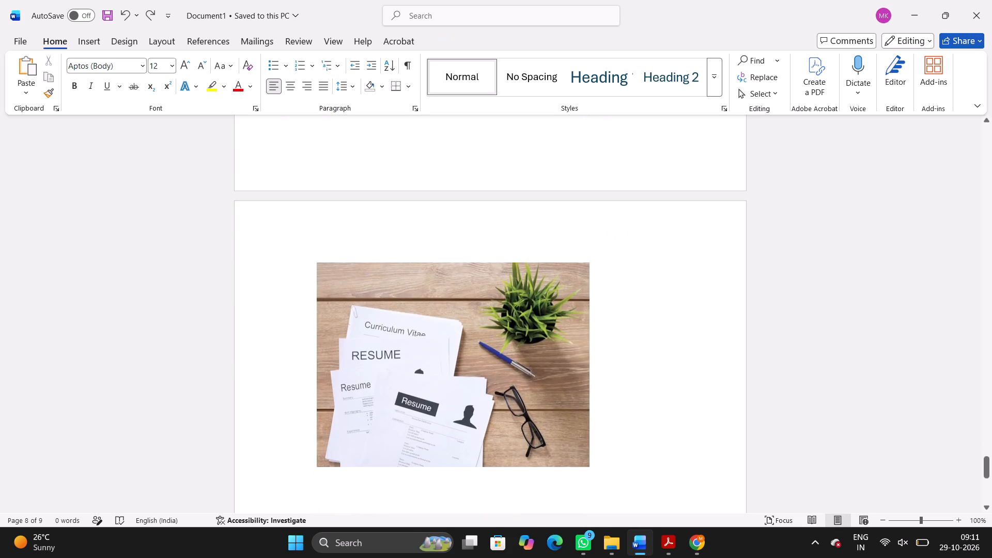
{"action": "scroll", "coordinate": [388, 460], "scroll_direction": "up", "scroll_amount": 2}
{"action": "scroll", "coordinate": [388, 460], "scroll_direction": "down", "scroll_amount": 2}
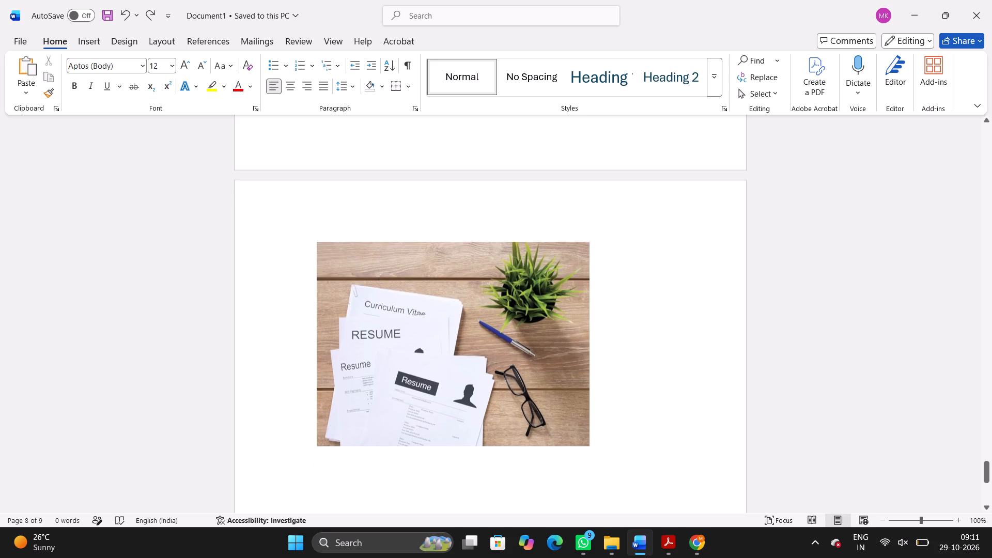
{"action": "scroll", "coordinate": [388, 460], "scroll_direction": "down", "scroll_amount": 1}
{"action": "left_click", "coordinate": [659, 261]}
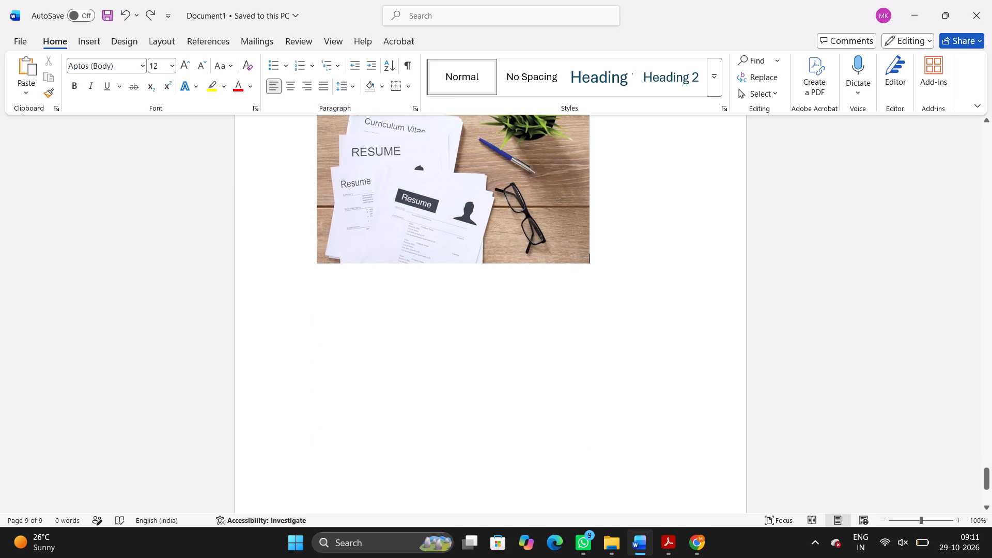
{"action": "key", "text": "Return"}
{"action": "key", "text": "Return"}
Switch to Chrome, run an image search for "video resume" and look through the results for a suitable picture.
{"action": "left_click", "coordinate": [685, 541]}
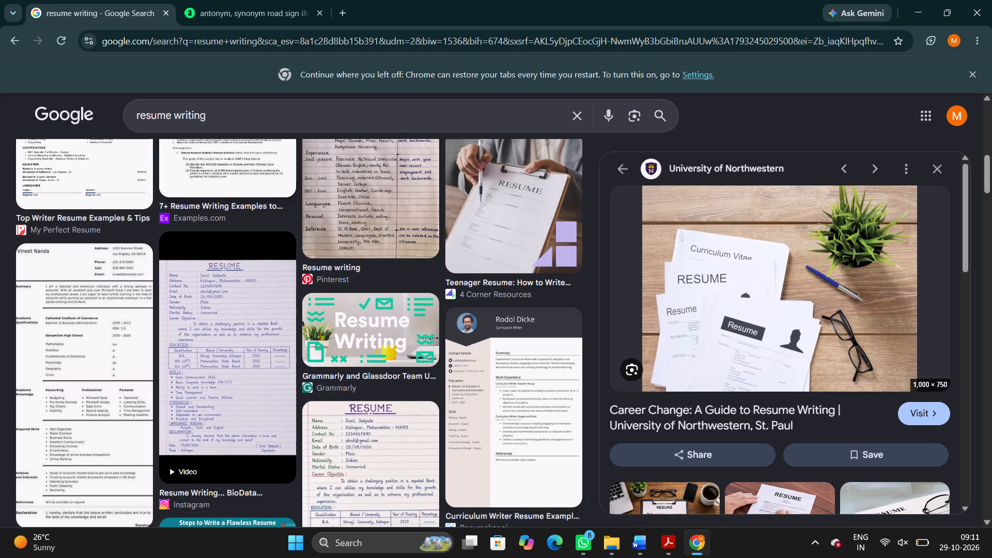
{"action": "left_click_drag", "start_coordinate": [231, 110], "coordinate": [144, 101]}
{"action": "key", "text": "BackSpace"}
{"action": "key", "text": "BackSpace"}
{"action": "key", "text": "BackSpace"}
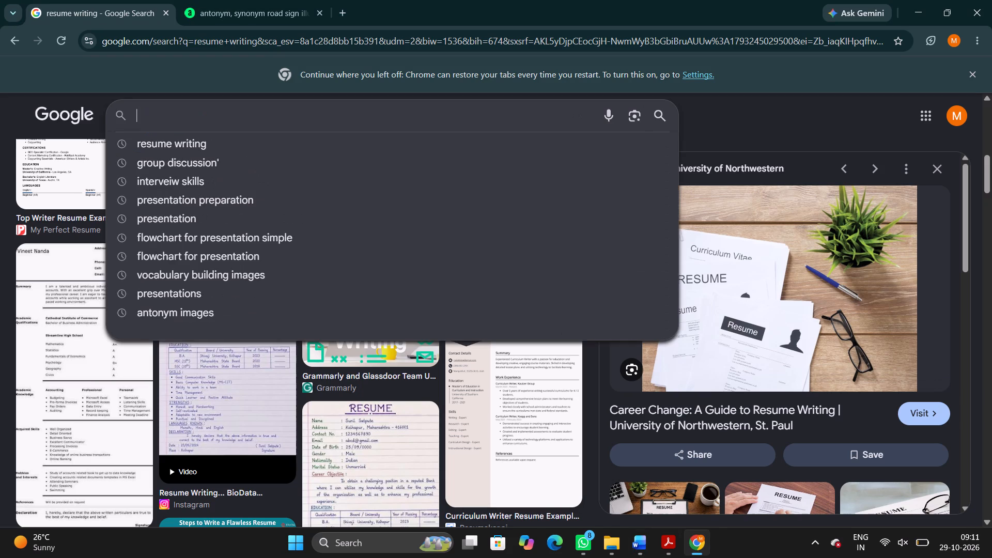
{"action": "type", "text": "video resume"}
{"action": "key", "text": "Return"}
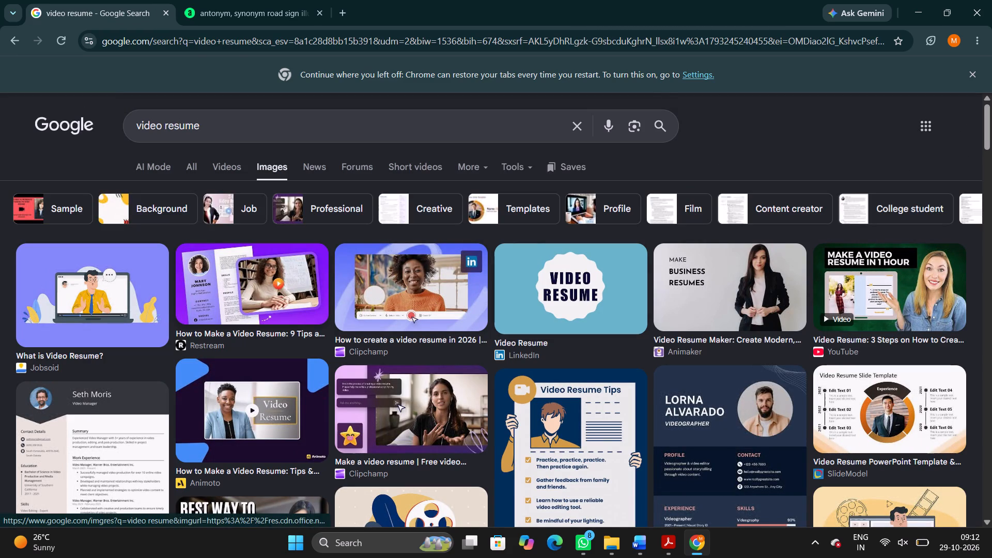
{"action": "scroll", "coordinate": [488, 365], "scroll_direction": "down", "scroll_amount": 2}
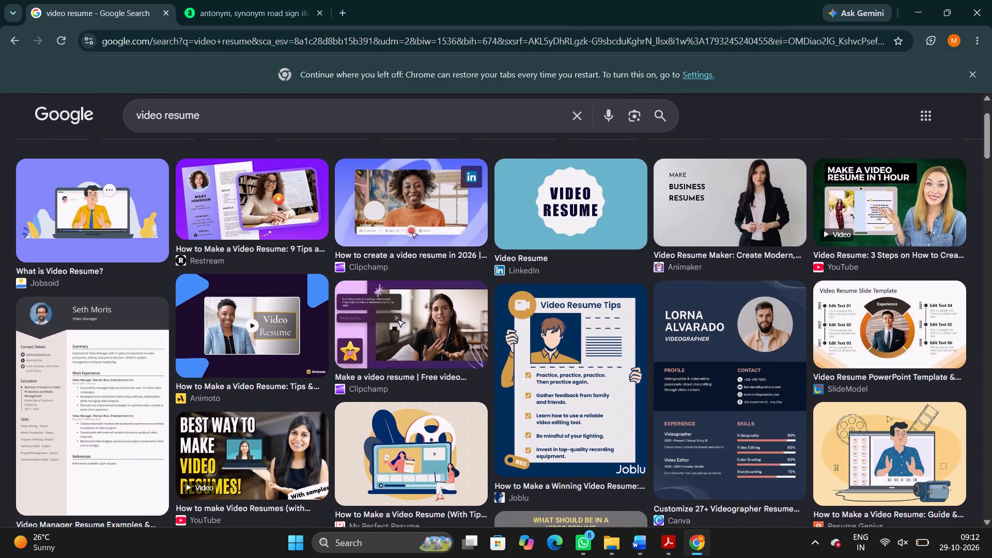
{"action": "scroll", "coordinate": [488, 365], "scroll_direction": "down", "scroll_amount": 3}
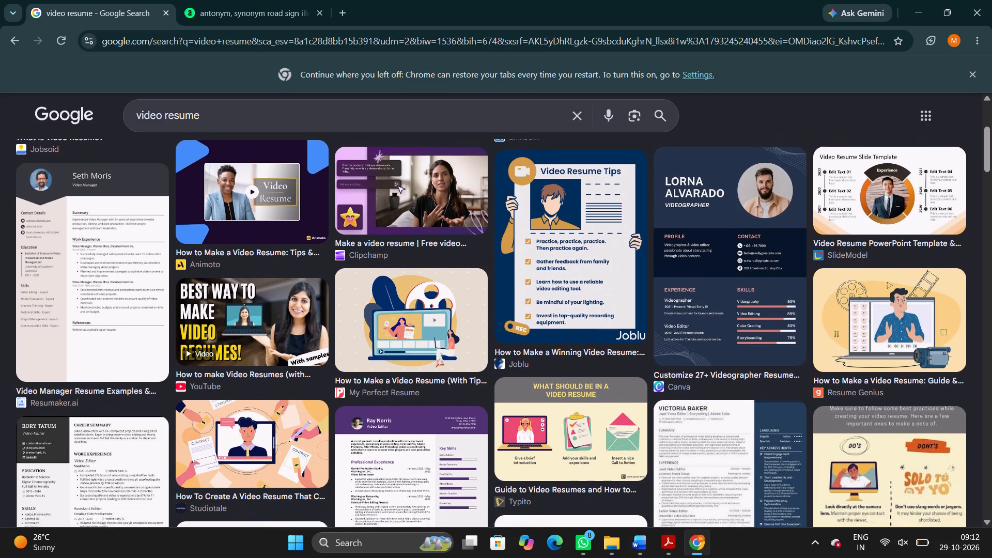
{"action": "scroll", "coordinate": [488, 365], "scroll_direction": "down", "scroll_amount": 1}
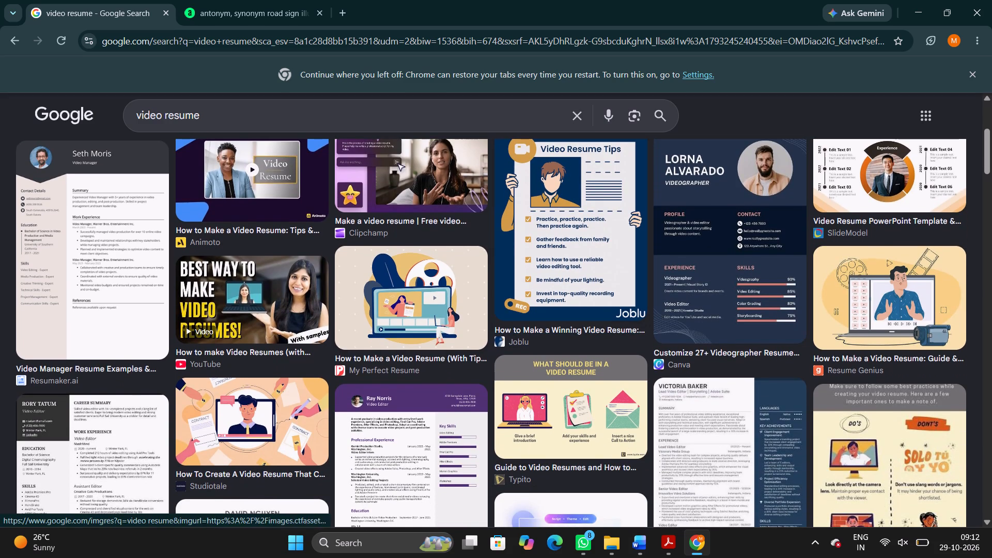
Clear the "video resume" query from the image search box.
{"action": "left_click_drag", "start_coordinate": [245, 119], "coordinate": [99, 122]}
{"action": "key", "text": "BackSpace"}
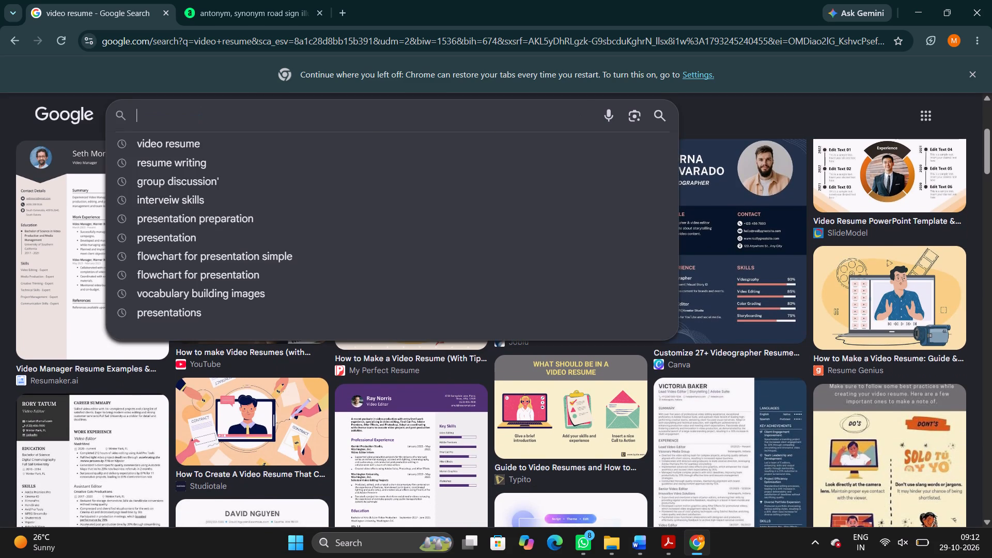
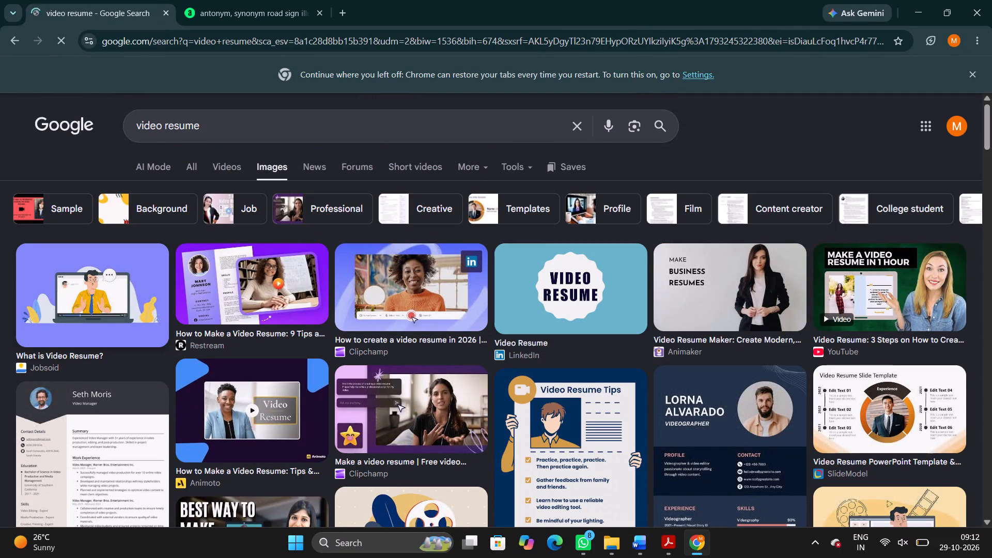
Open Jobsoid's "What is Video Resume?" picture from the image results and copy it.
{"action": "left_click", "coordinate": [77, 267]}
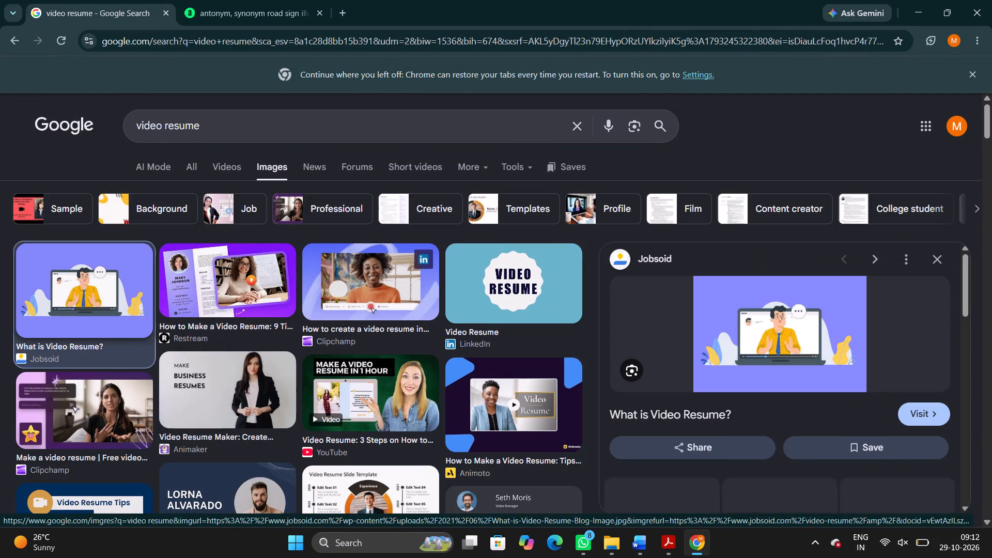
{"action": "scroll", "coordinate": [385, 426], "scroll_direction": "down", "scroll_amount": 3}
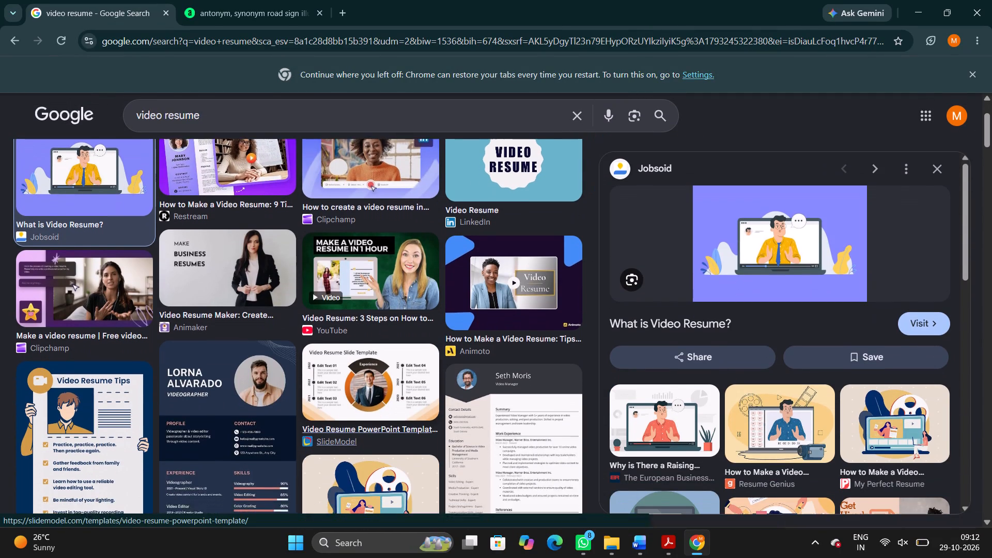
{"action": "scroll", "coordinate": [385, 426], "scroll_direction": "down", "scroll_amount": 2}
{"action": "scroll", "coordinate": [385, 426], "scroll_direction": "up", "scroll_amount": 3}
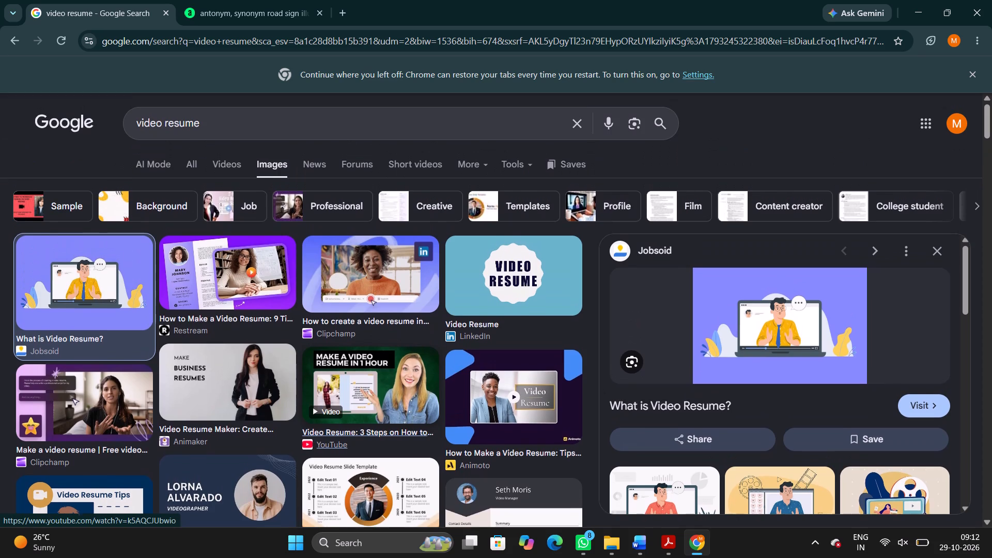
{"action": "right_click", "coordinate": [790, 297]}
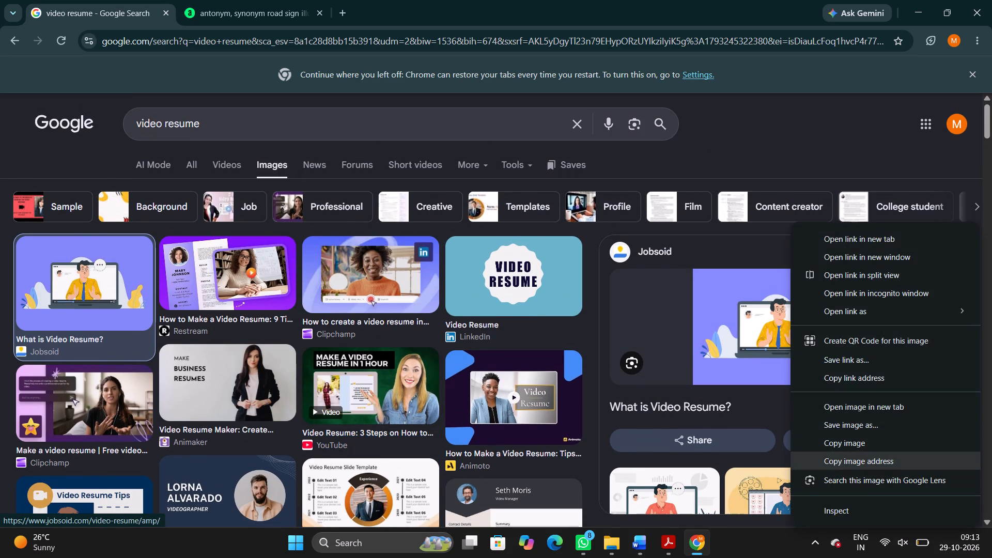
{"action": "left_click", "coordinate": [834, 439]}
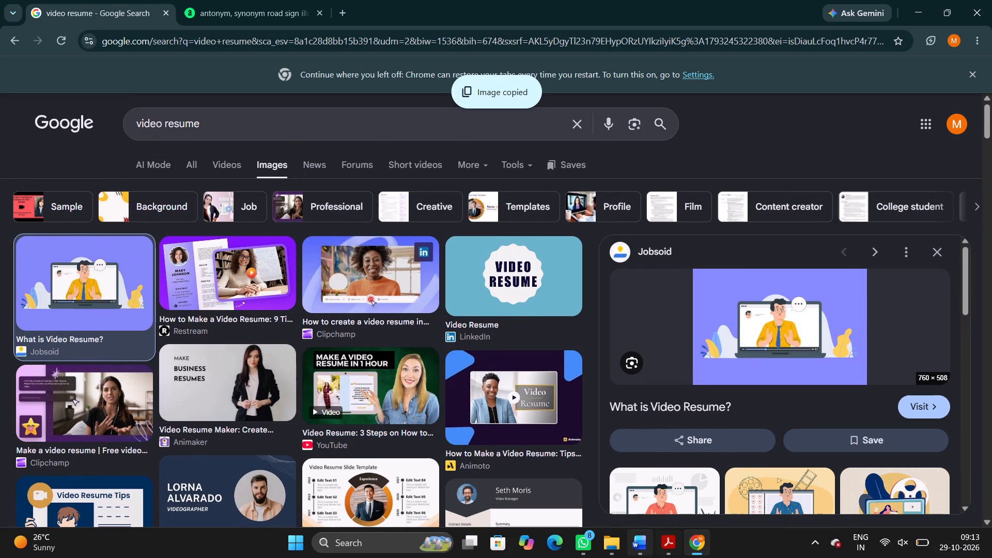
Paste the copied laptop illustration below the resume picture in the Word document and shrink it proportionally to about three quarters of its width.
{"action": "left_click", "coordinate": [636, 546]}
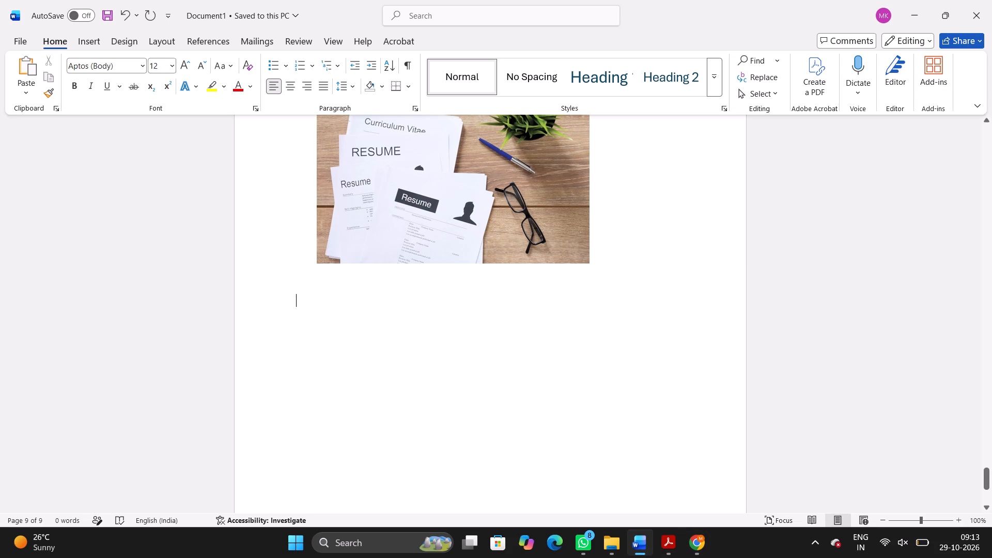
{"action": "key", "text": "ctrl+v"}
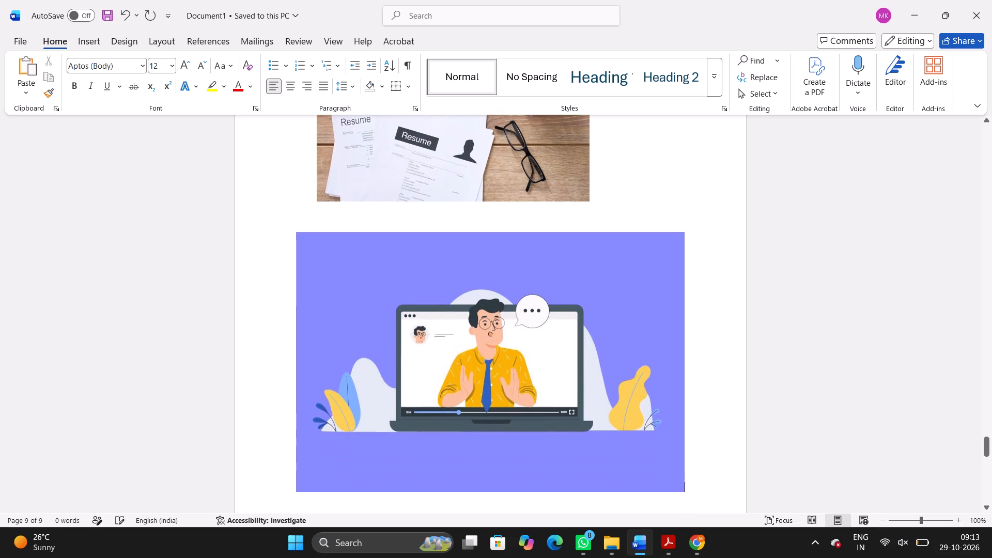
{"action": "left_click", "coordinate": [504, 399]}
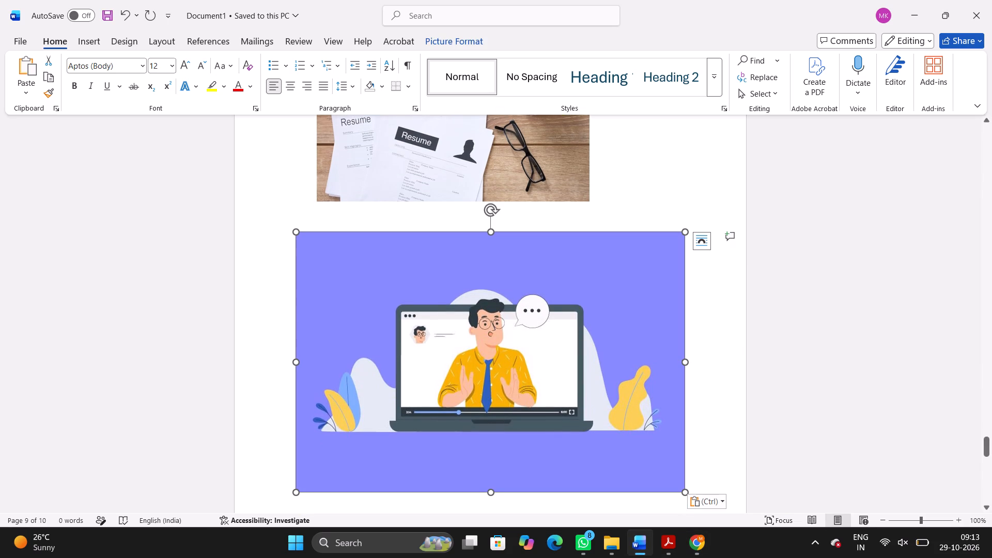
{"action": "left_click_drag", "start_coordinate": [682, 491], "coordinate": [570, 423]}
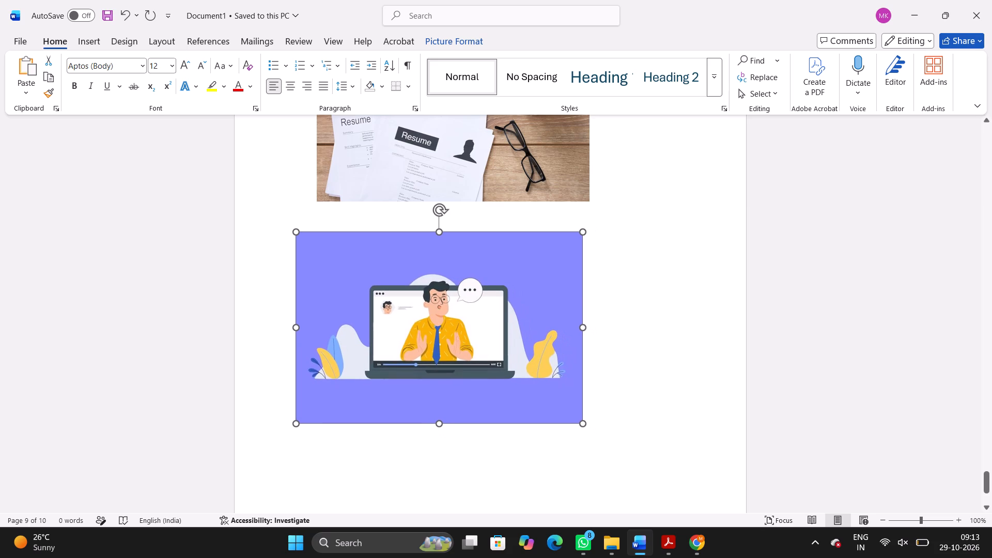
{"action": "left_click_drag", "start_coordinate": [570, 423], "coordinate": [569, 422]}
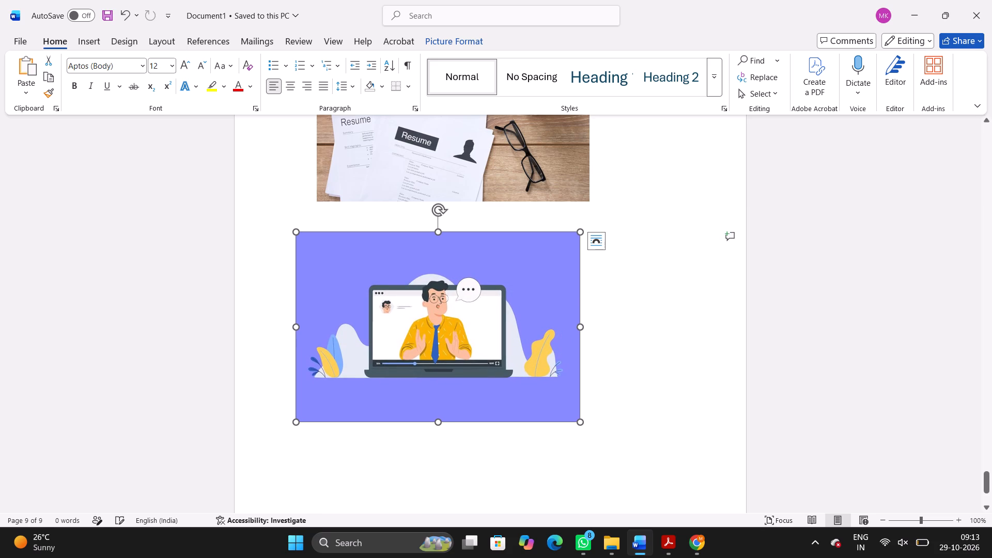
Add a new line after the laptop illustration on page 9.
{"action": "left_click", "coordinate": [603, 415]}
{"action": "key", "text": "Return"}
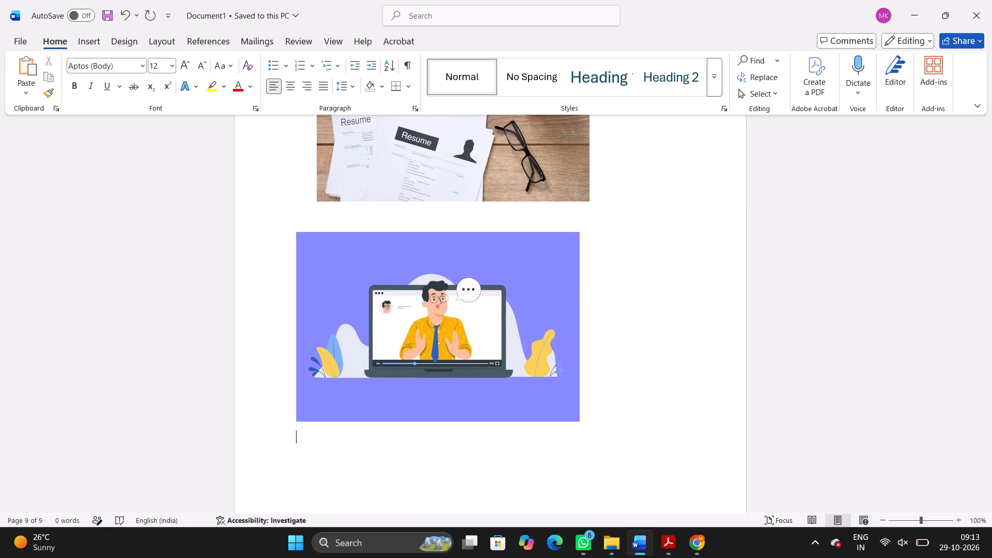
{"action": "scroll", "coordinate": [603, 415], "scroll_direction": "down", "scroll_amount": 3}
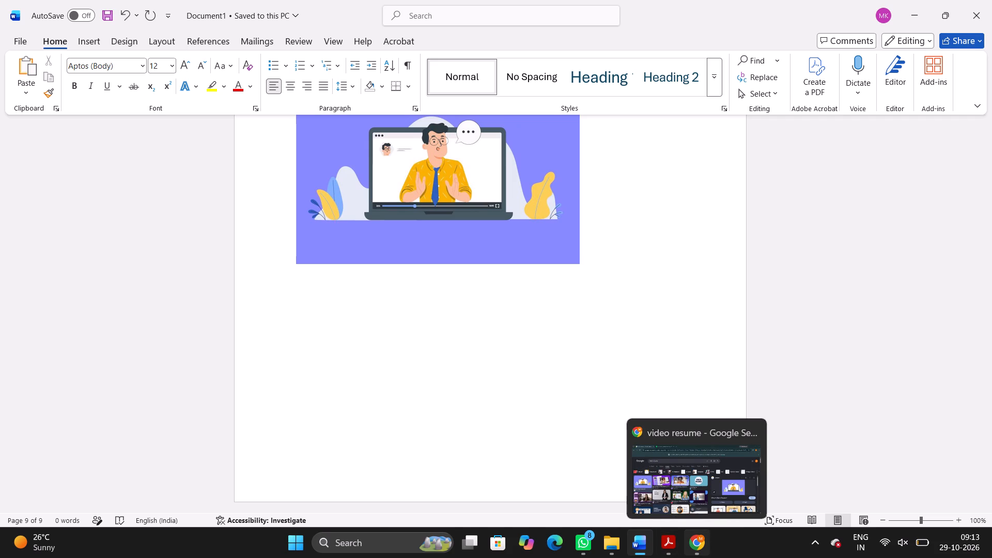
Switch to Chrome and copy Joblu's "Video Resume Tips" picture from the image results, closing any page tab opened along the way.
{"action": "left_click", "coordinate": [687, 550]}
{"action": "scroll", "coordinate": [483, 450], "scroll_direction": "down", "scroll_amount": 1}
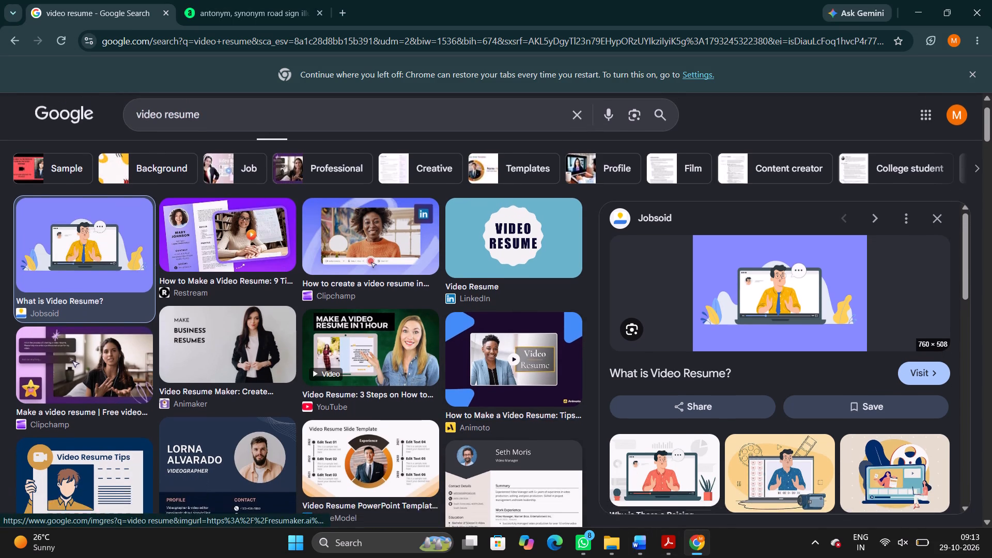
{"action": "scroll", "coordinate": [483, 450], "scroll_direction": "down", "scroll_amount": 1}
{"action": "scroll", "coordinate": [483, 450], "scroll_direction": "up", "scroll_amount": 1}
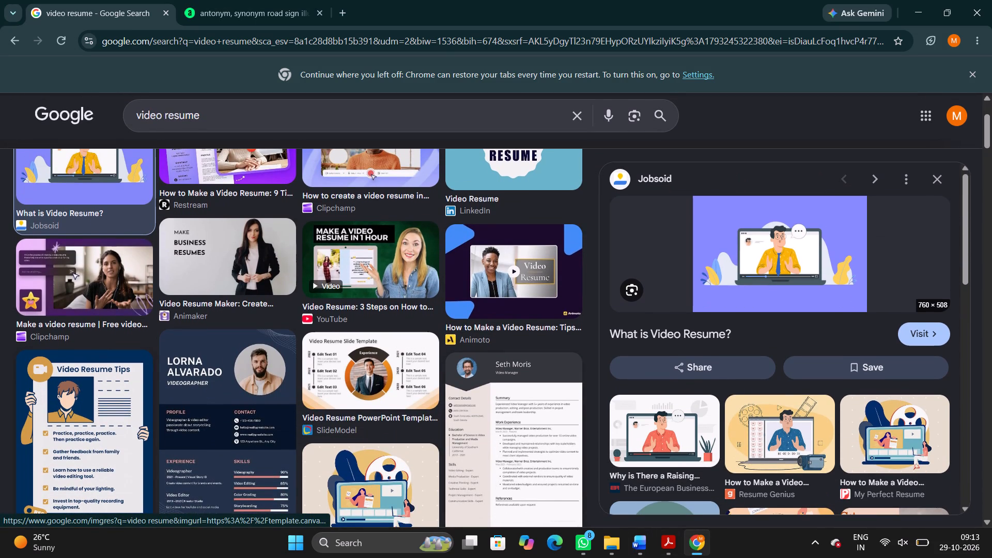
{"action": "left_click", "coordinate": [98, 466]}
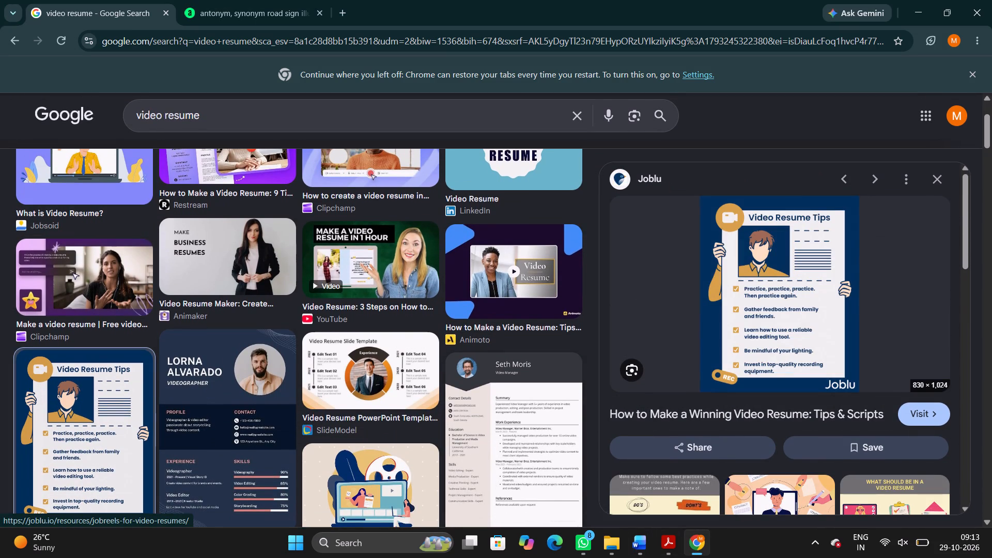
{"action": "right_click", "coordinate": [716, 336]}
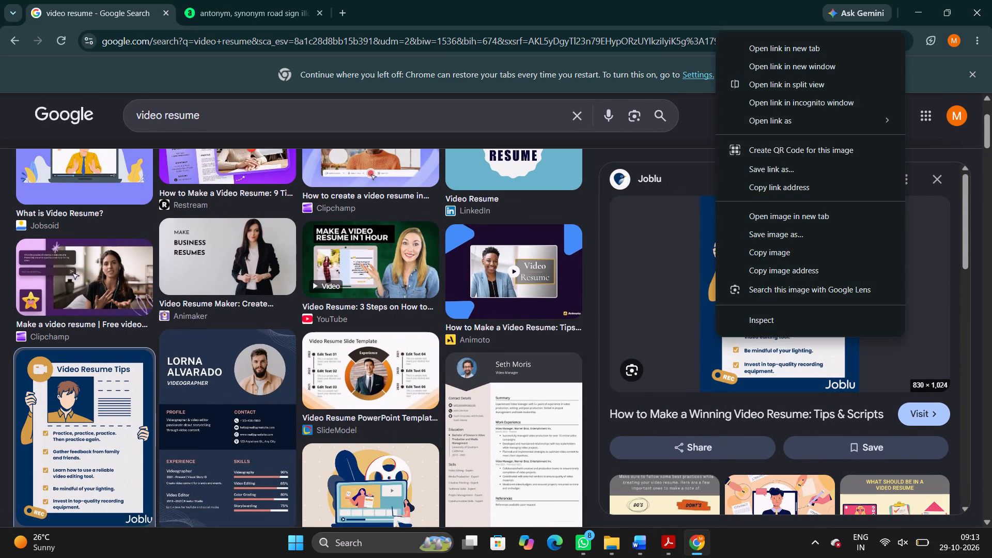
{"action": "double_click", "coordinate": [802, 259]}
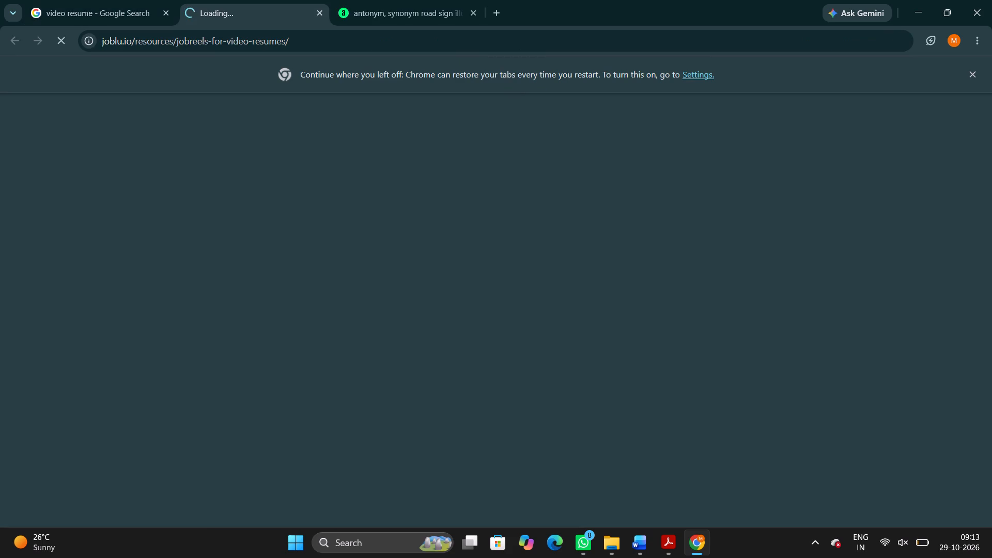
{"action": "left_click", "coordinate": [318, 14]}
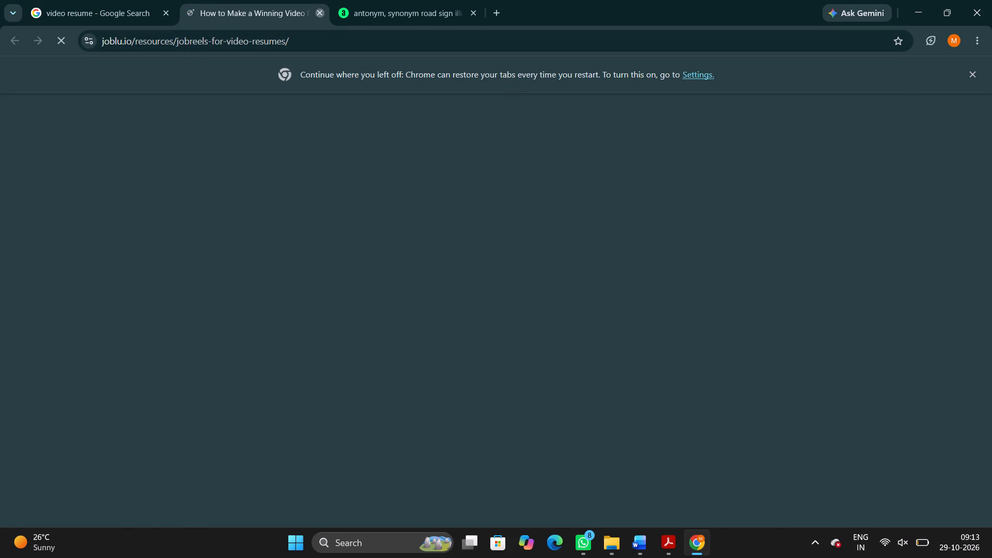
{"action": "scroll", "coordinate": [799, 410], "scroll_direction": "down", "scroll_amount": 2}
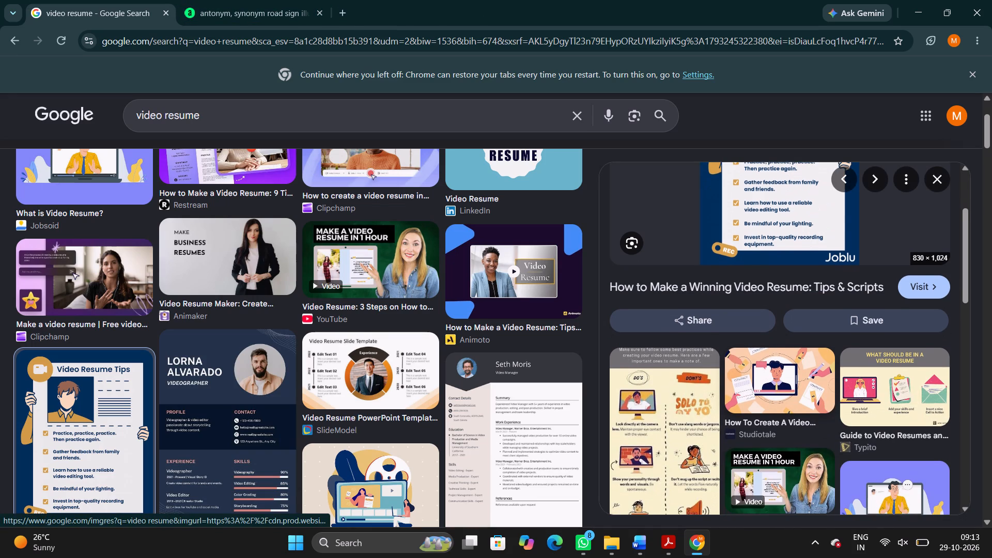
{"action": "left_click", "coordinate": [964, 371]}
{"action": "scroll", "coordinate": [872, 363], "scroll_direction": "up", "scroll_amount": 3}
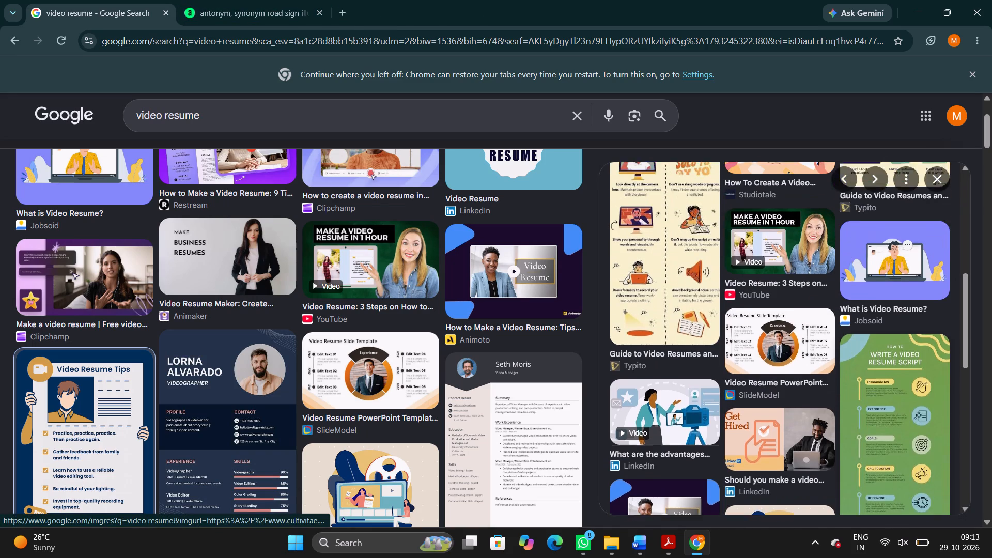
{"action": "scroll", "coordinate": [872, 363], "scroll_direction": "up", "scroll_amount": 3}
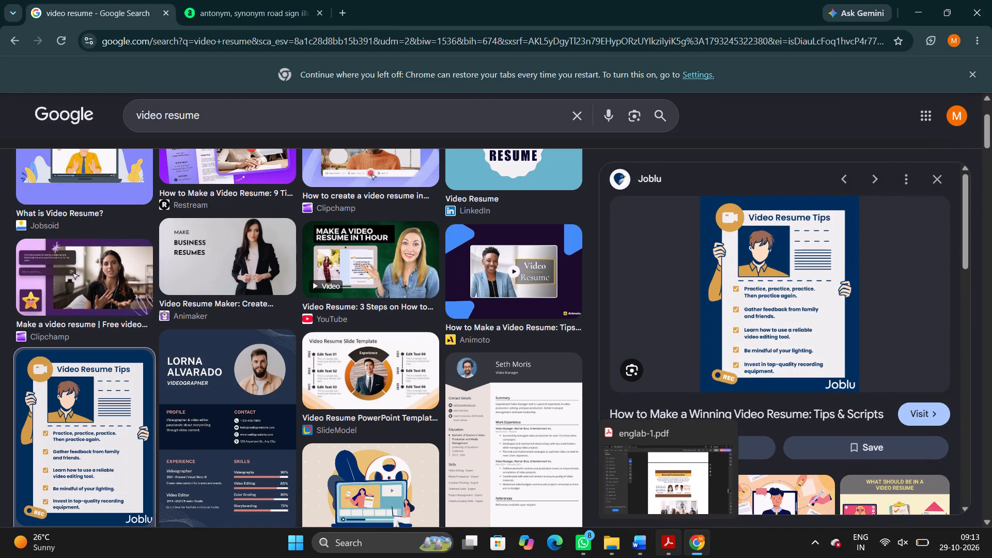
Paste the "Video Resume Tips" picture after the laptop illustration in Word and shrink it proportionally to about half its width.
{"action": "left_click", "coordinate": [644, 548]}
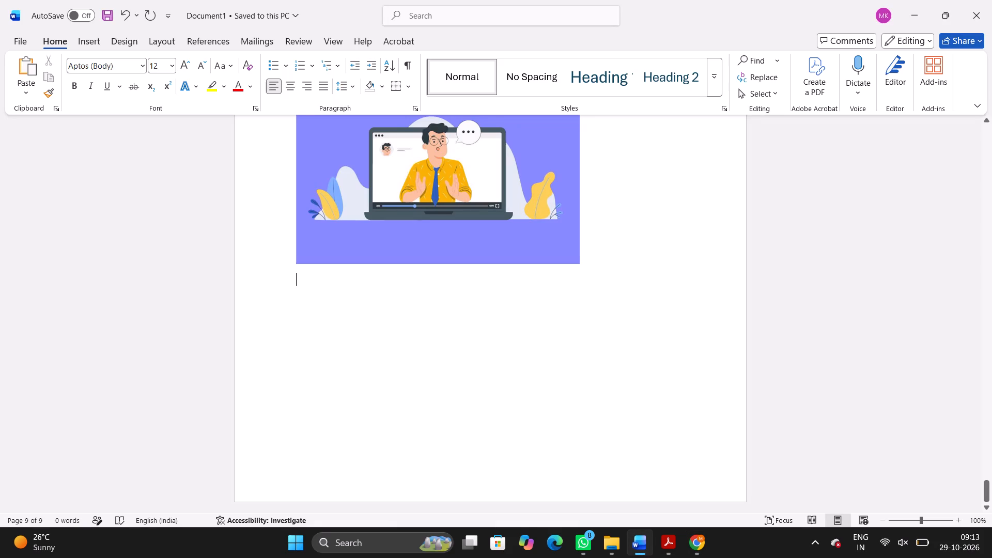
{"action": "key", "text": "ctrl+v"}
{"action": "scroll", "coordinate": [427, 365], "scroll_direction": "down", "scroll_amount": 1}
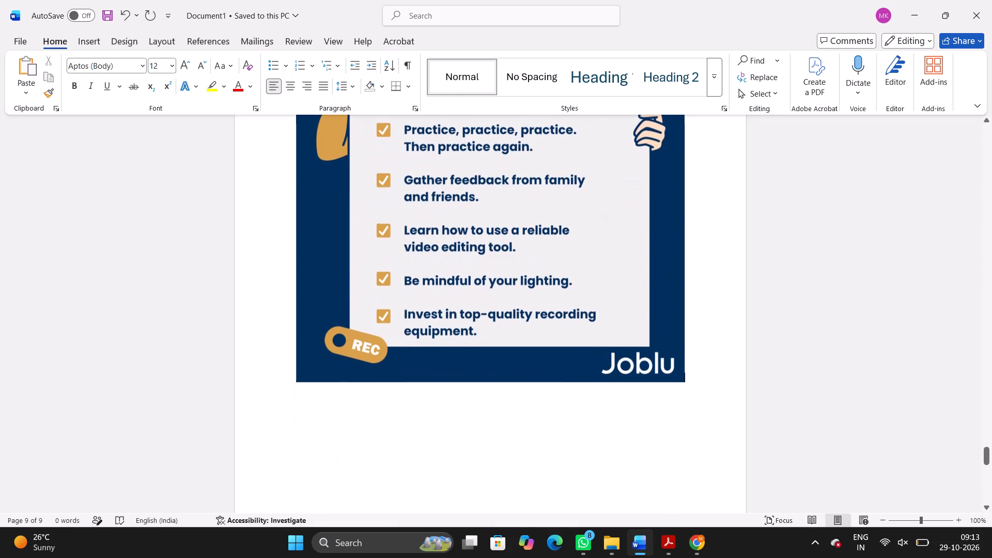
{"action": "left_click", "coordinate": [497, 301]}
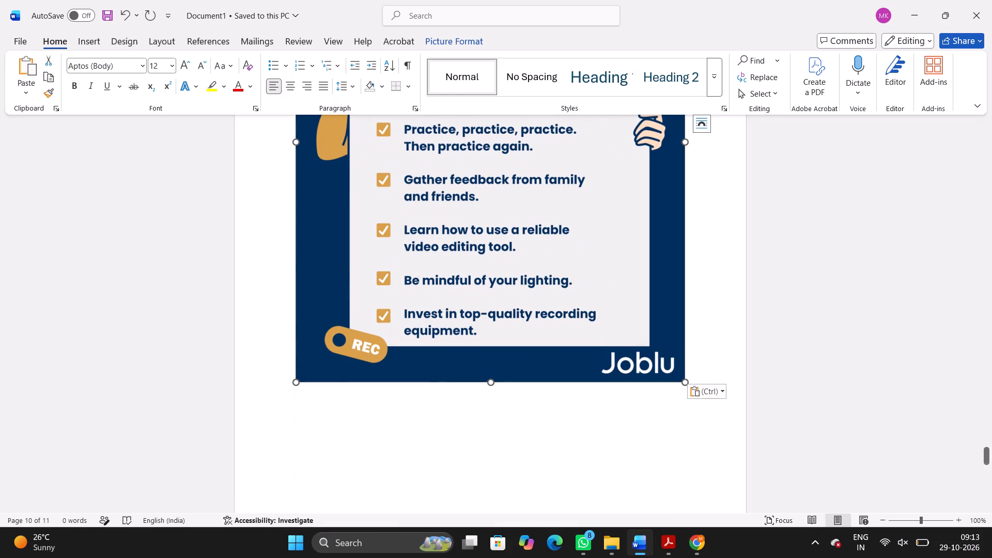
{"action": "left_click_drag", "start_coordinate": [682, 382], "coordinate": [584, 238]}
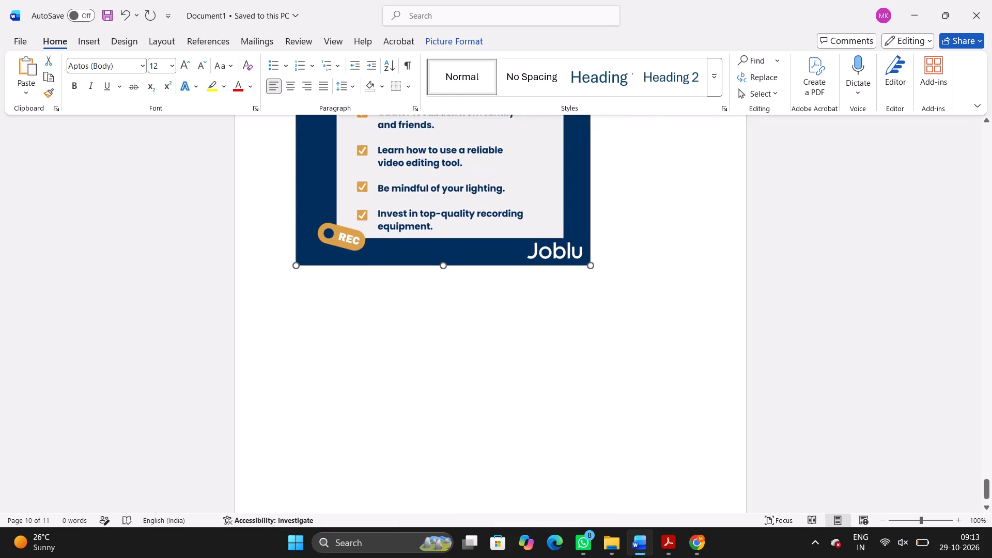
{"action": "left_click_drag", "start_coordinate": [584, 238], "coordinate": [566, 211]}
{"action": "scroll", "coordinate": [566, 211], "scroll_direction": "up", "scroll_amount": 1}
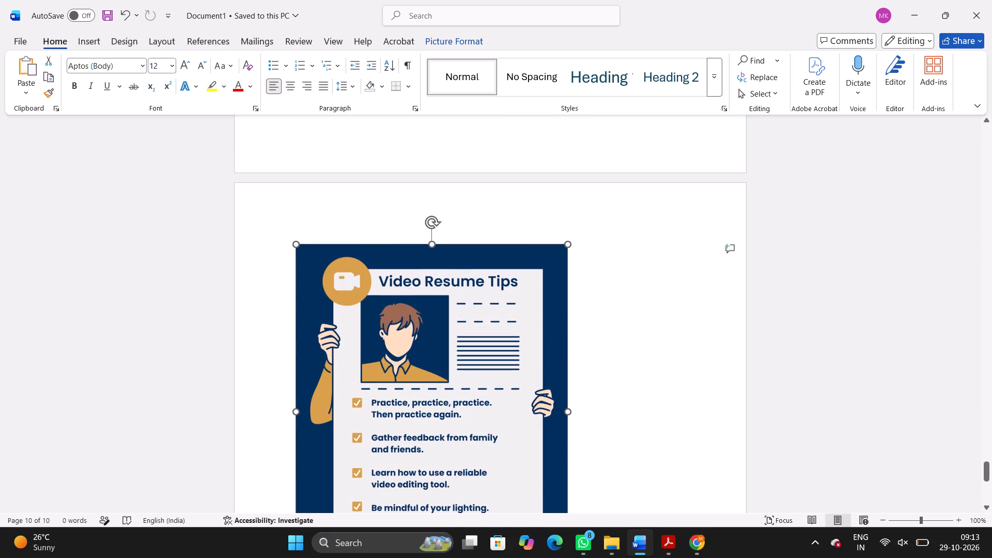
{"action": "left_click", "coordinate": [563, 243]}
{"action": "left_click_drag", "start_coordinate": [566, 246], "coordinate": [485, 312]}
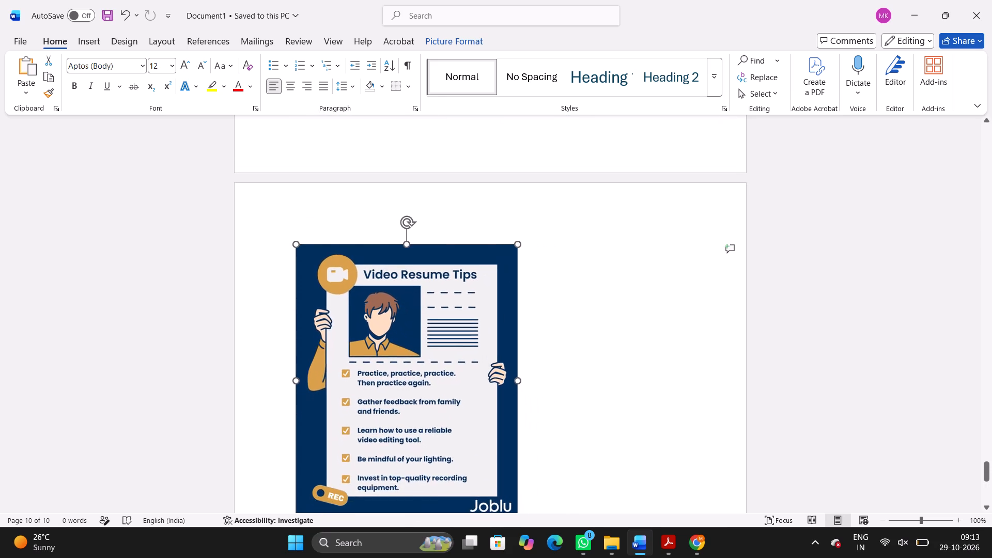
{"action": "left_click_drag", "start_coordinate": [485, 312], "coordinate": [333, 343]}
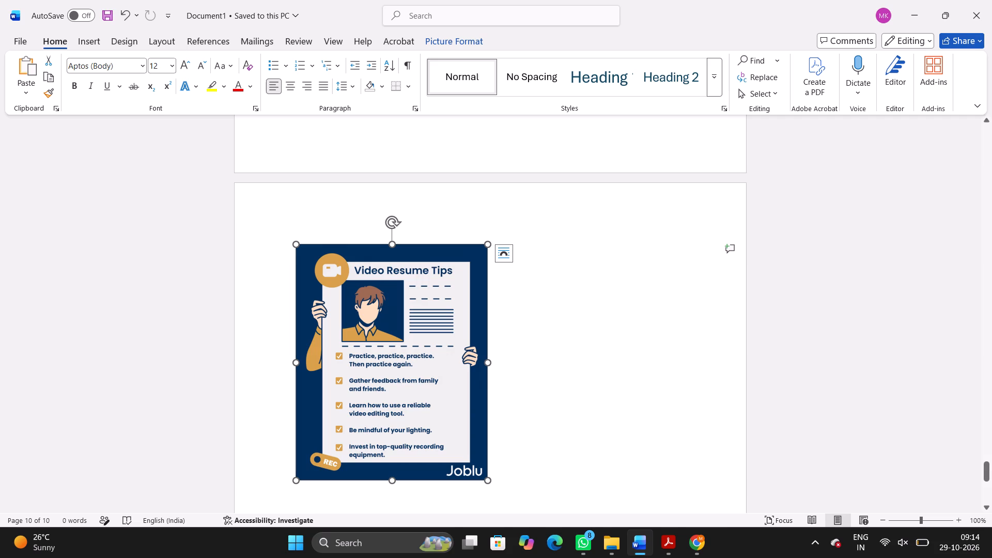
{"action": "left_click_drag", "start_coordinate": [483, 479], "coordinate": [477, 464]}
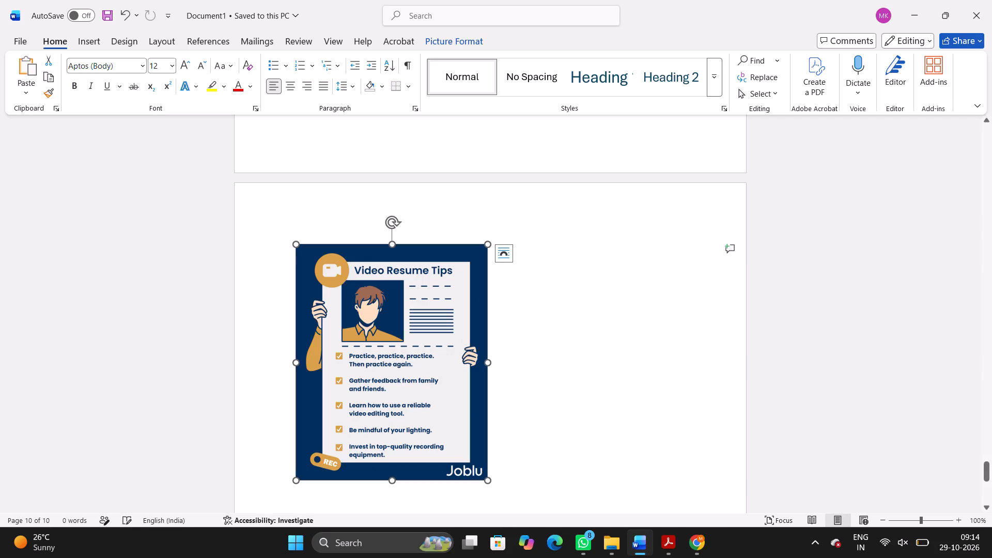
{"action": "left_click", "coordinate": [468, 460]}
{"action": "left_click_drag", "start_coordinate": [486, 482], "coordinate": [502, 497]}
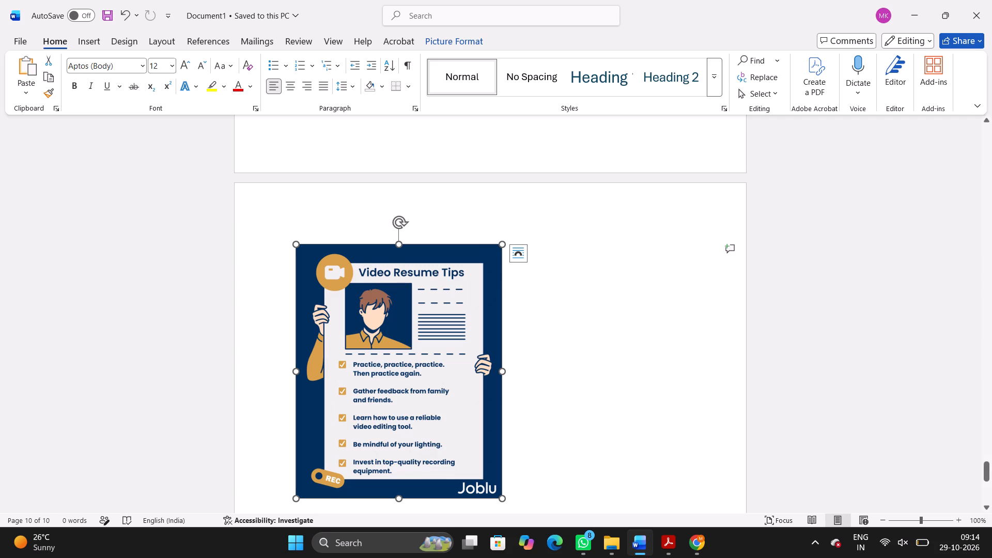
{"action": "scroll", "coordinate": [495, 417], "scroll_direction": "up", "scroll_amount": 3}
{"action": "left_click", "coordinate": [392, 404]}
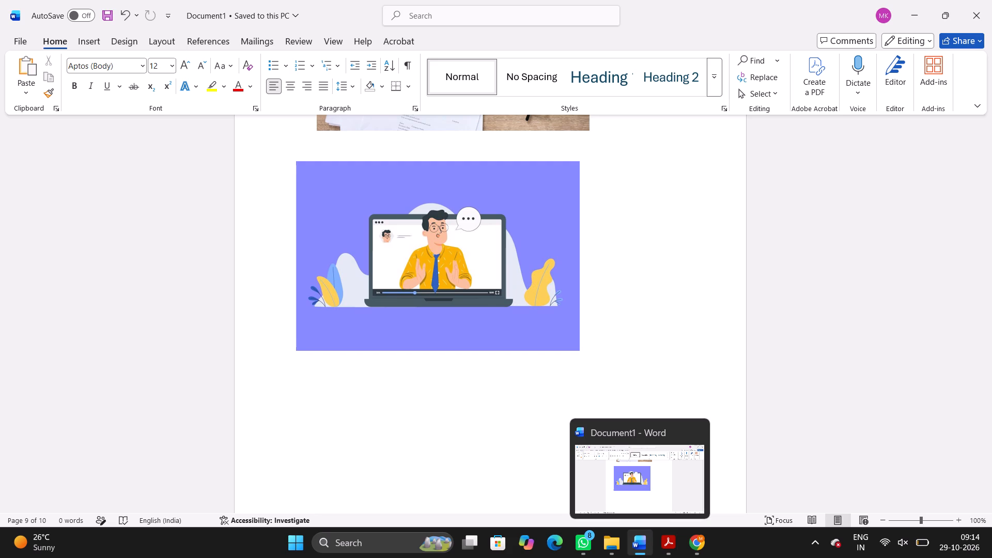
Switch to Chrome and replace the image search with "technical report writing".
{"action": "left_click", "coordinate": [694, 545]}
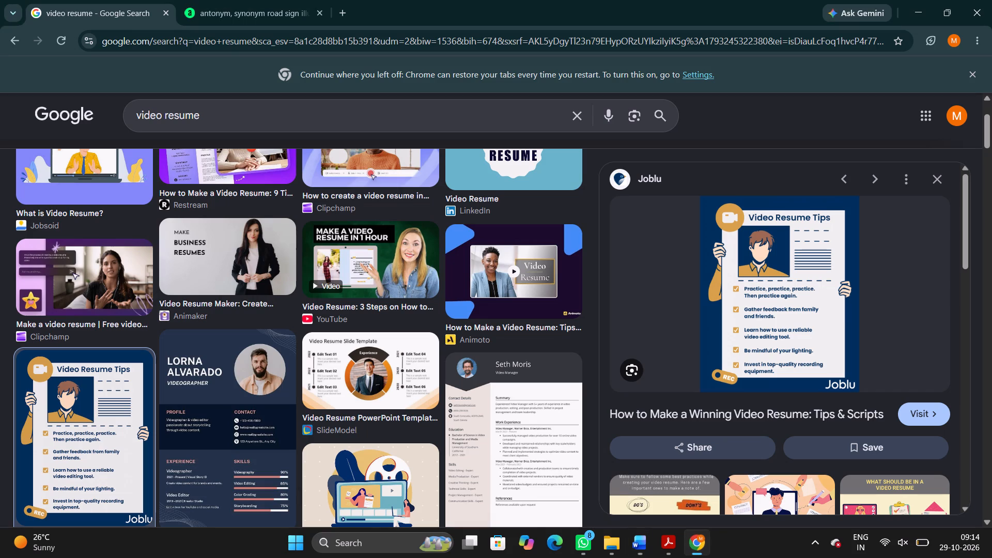
{"action": "left_click_drag", "start_coordinate": [204, 113], "coordinate": [106, 95]}
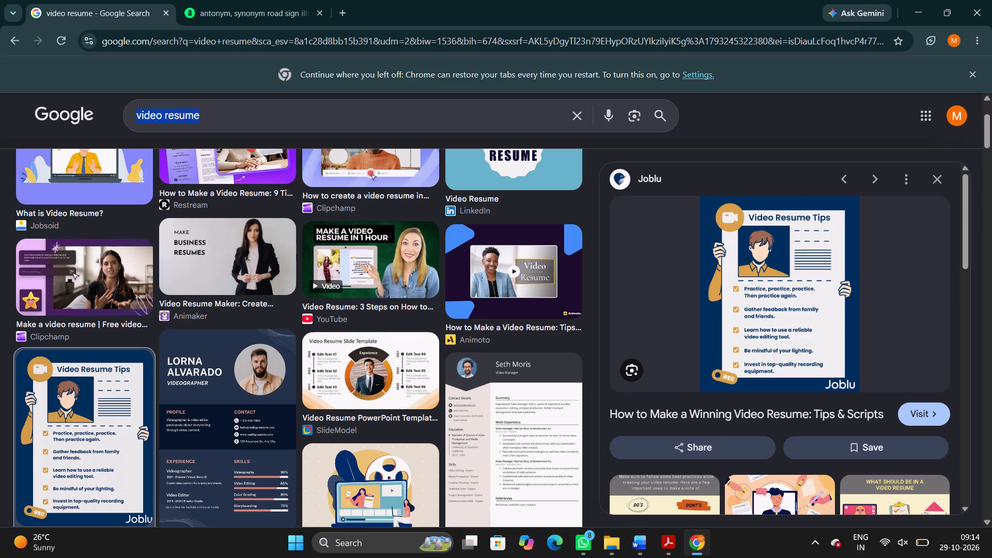
{"action": "key", "text": "BackSpace"}
{"action": "type", "text": "technical"}
{"action": "key", "text": "space"}
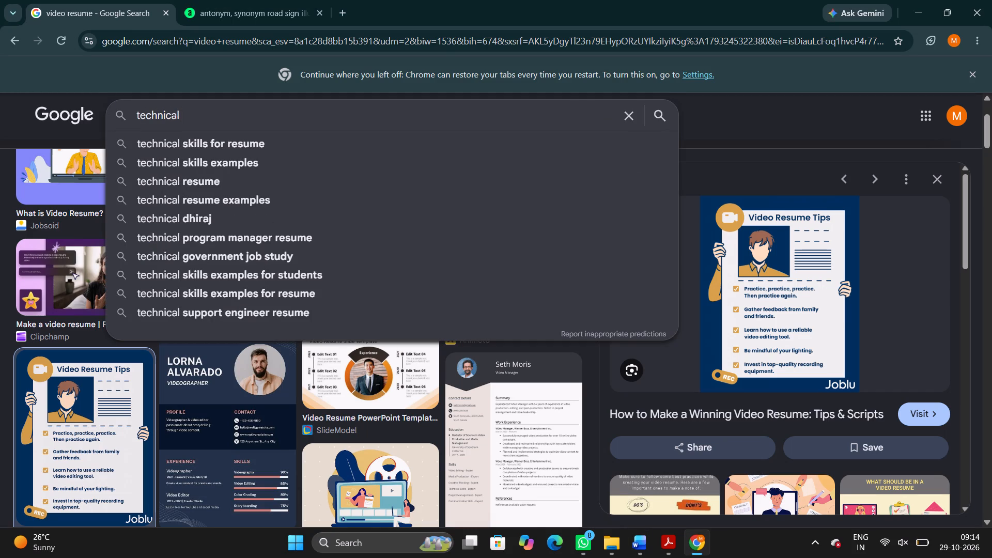
{"action": "type", "text": "report"}
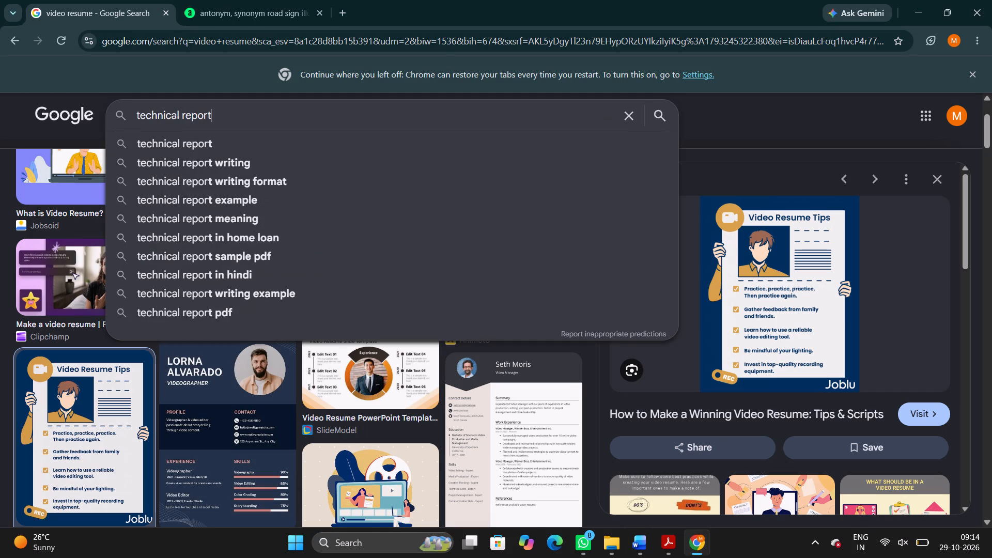
{"action": "left_click", "coordinate": [160, 166]}
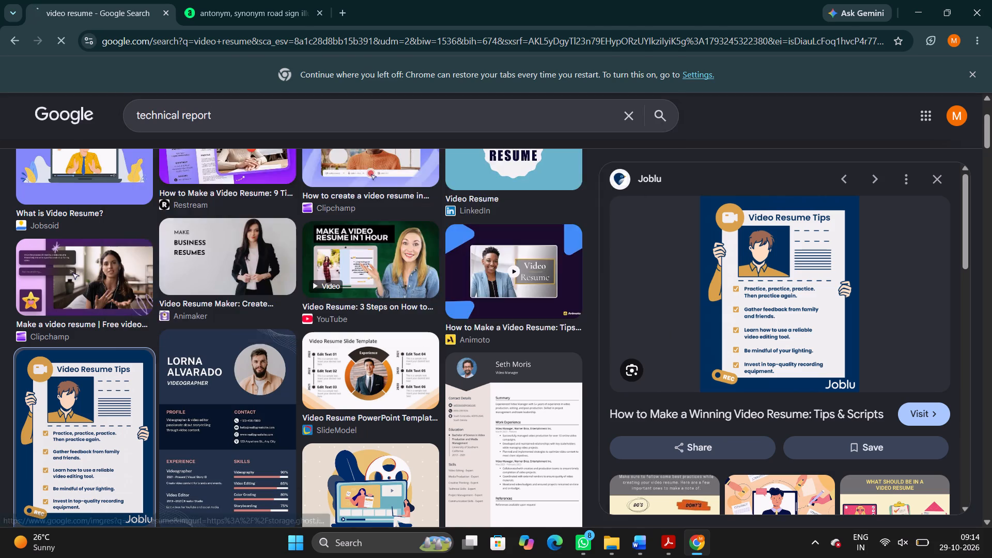
Preview AboutCivil.Org's "Technical Report Structure" image result and open its source page.
{"action": "left_click", "coordinate": [542, 298]}
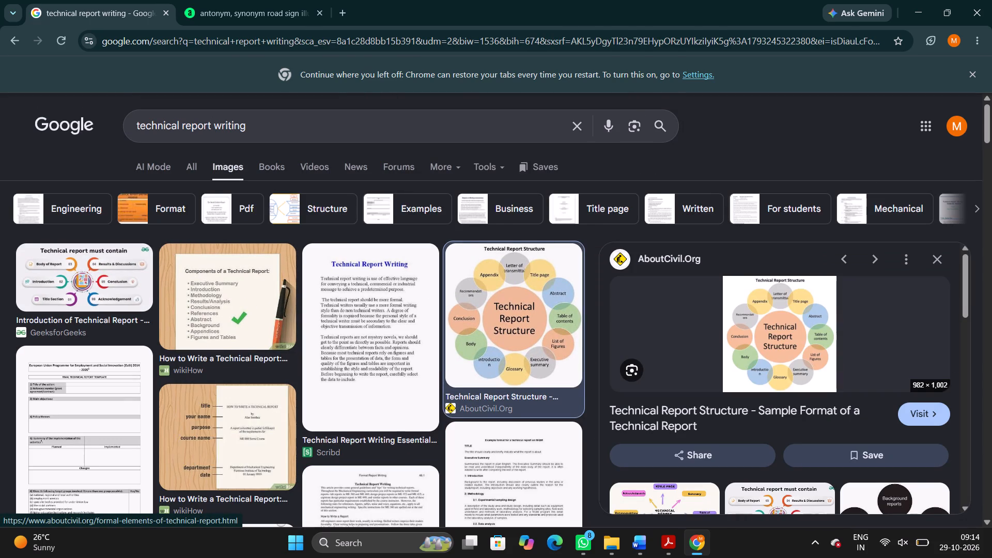
{"action": "right_click", "coordinate": [857, 282]}
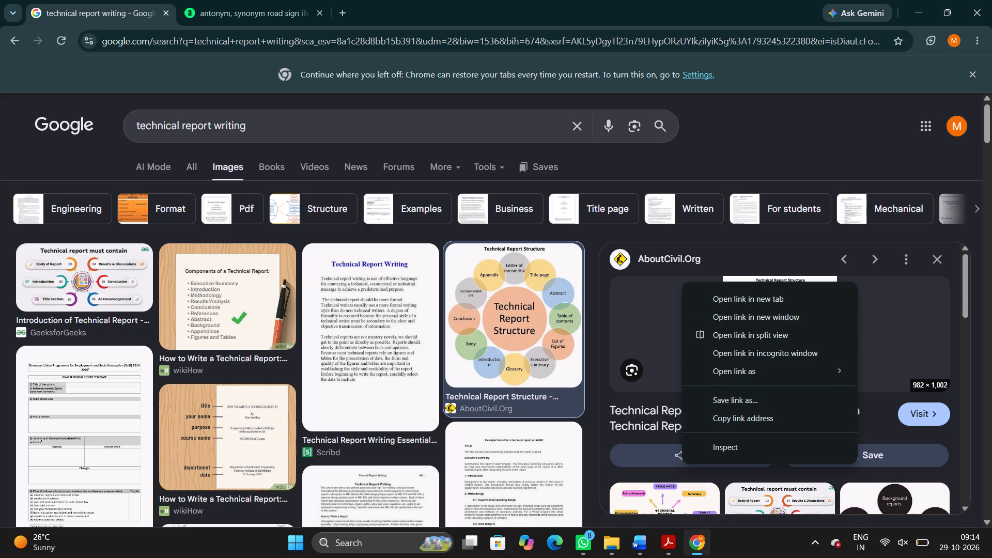
{"action": "left_click", "coordinate": [875, 338]}
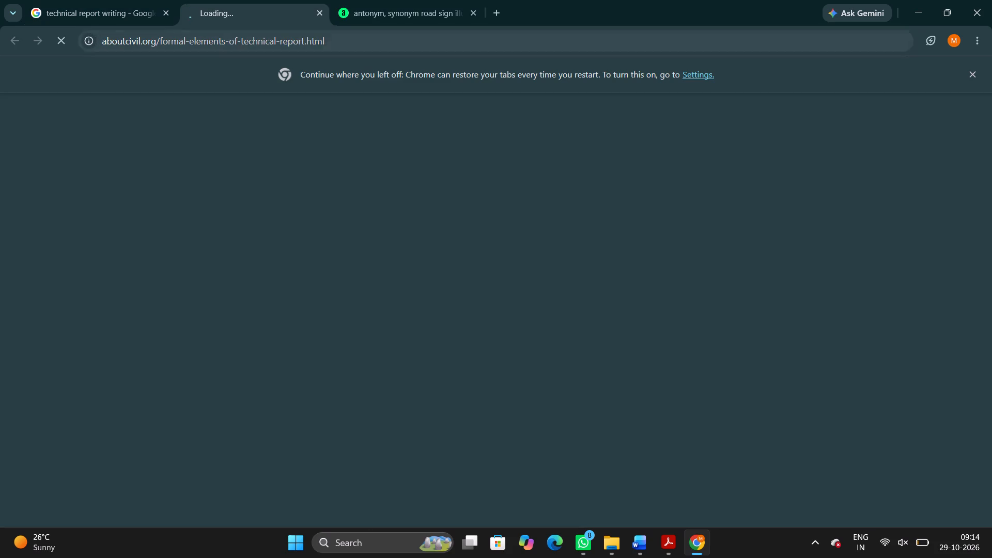
Find the circular "Technical Report Structure" diagram in the AboutCivil article and copy the image.
{"action": "scroll", "coordinate": [427, 317], "scroll_direction": "down", "scroll_amount": 2}
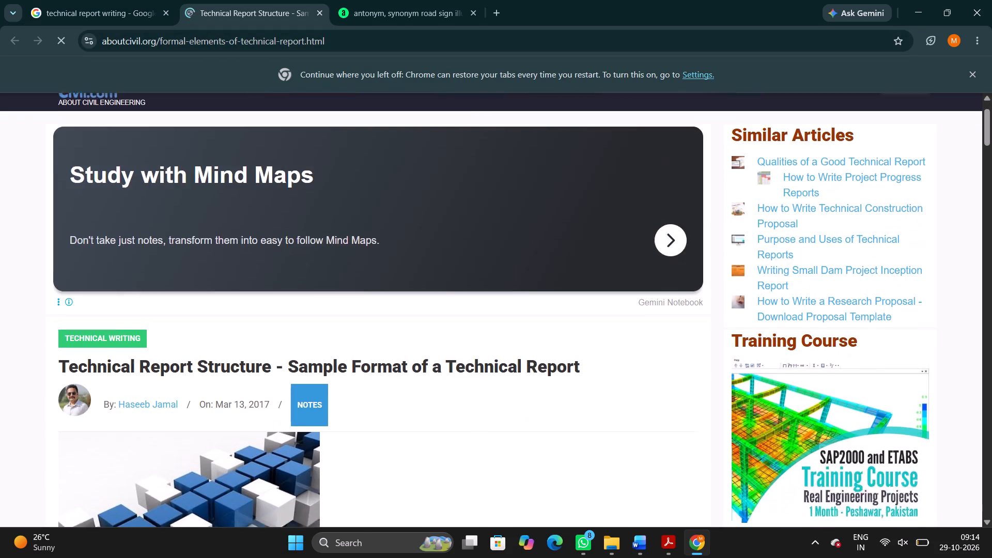
{"action": "scroll", "coordinate": [427, 317], "scroll_direction": "down", "scroll_amount": 6}
{"action": "scroll", "coordinate": [478, 279], "scroll_direction": "down", "scroll_amount": 1}
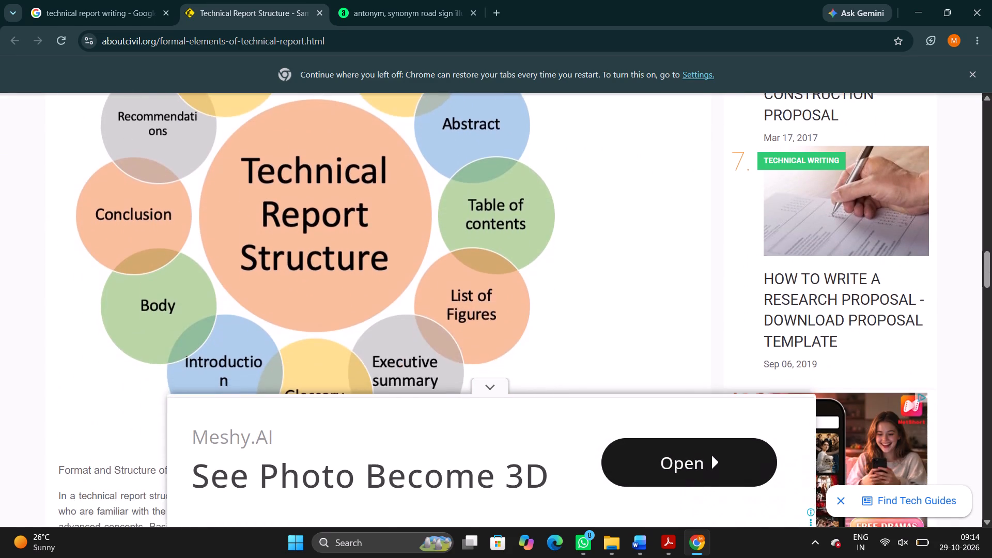
{"action": "scroll", "coordinate": [478, 279], "scroll_direction": "down", "scroll_amount": 2}
{"action": "scroll", "coordinate": [488, 261], "scroll_direction": "up", "scroll_amount": 1}
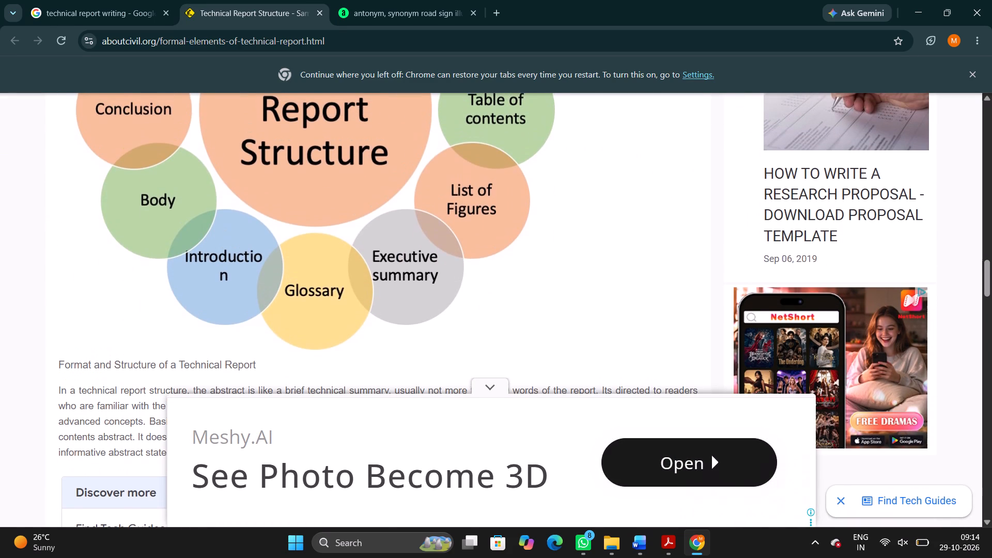
{"action": "scroll", "coordinate": [358, 198], "scroll_direction": "up", "scroll_amount": 1}
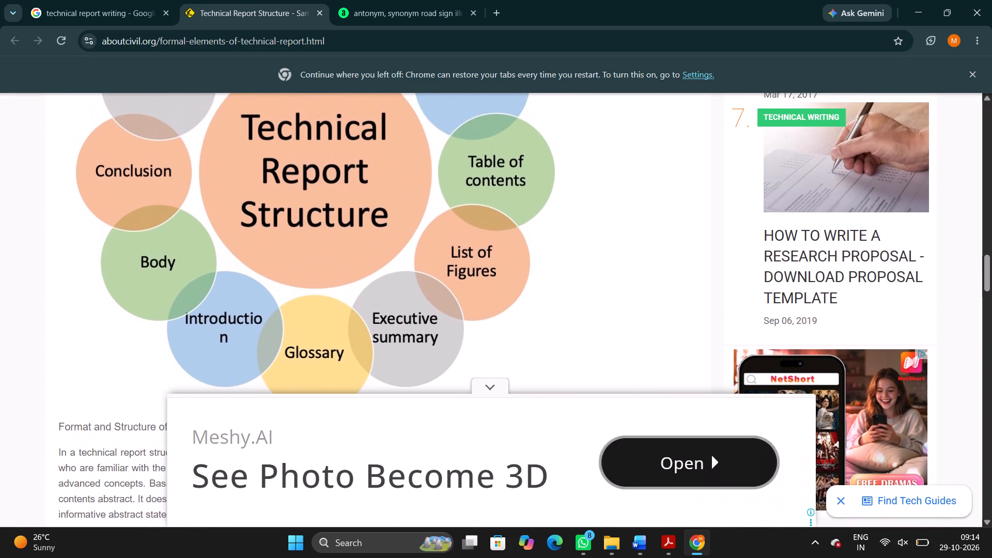
{"action": "scroll", "coordinate": [392, 281], "scroll_direction": "up", "scroll_amount": 2}
{"action": "left_click", "coordinate": [316, 243]}
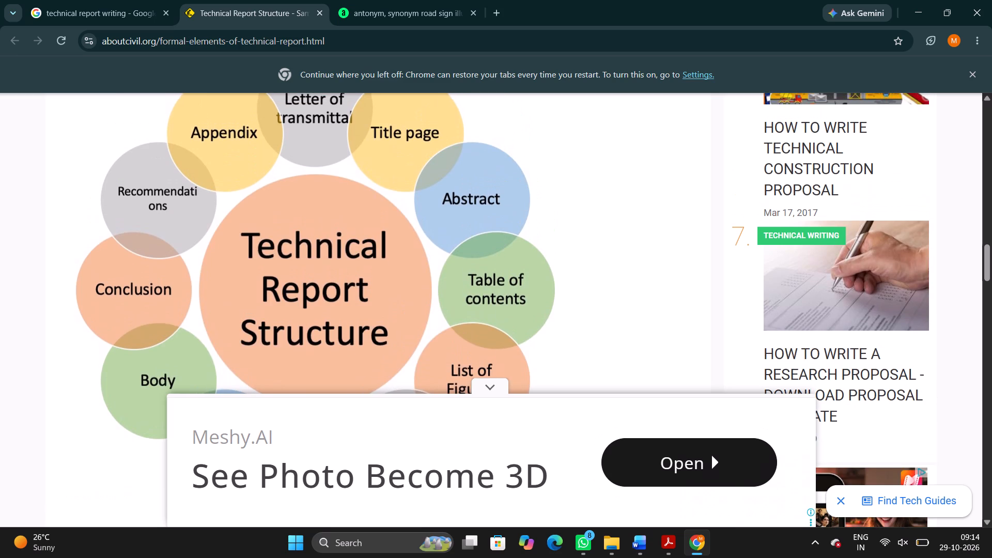
{"action": "right_click", "coordinate": [316, 243]}
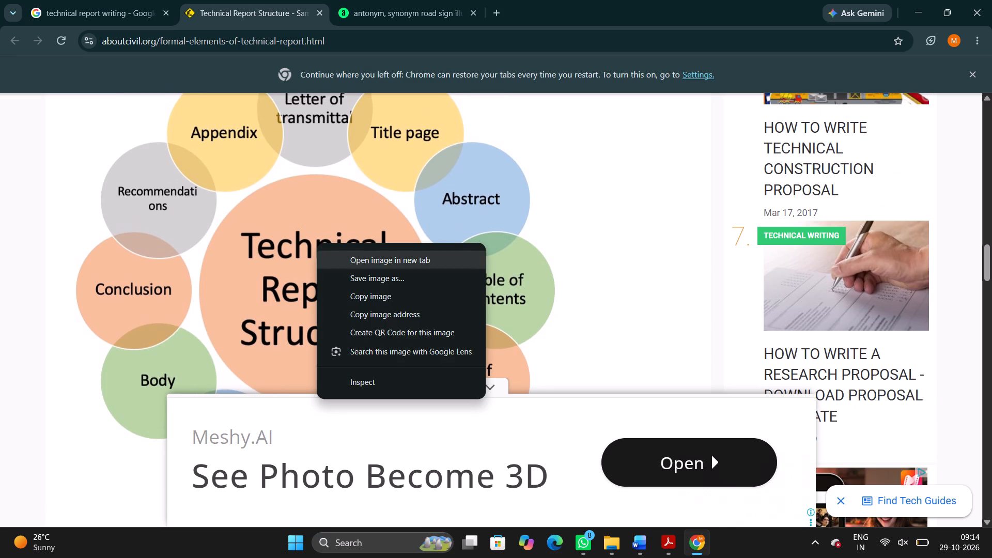
{"action": "left_click", "coordinate": [377, 305]}
{"action": "right_click", "coordinate": [345, 279]}
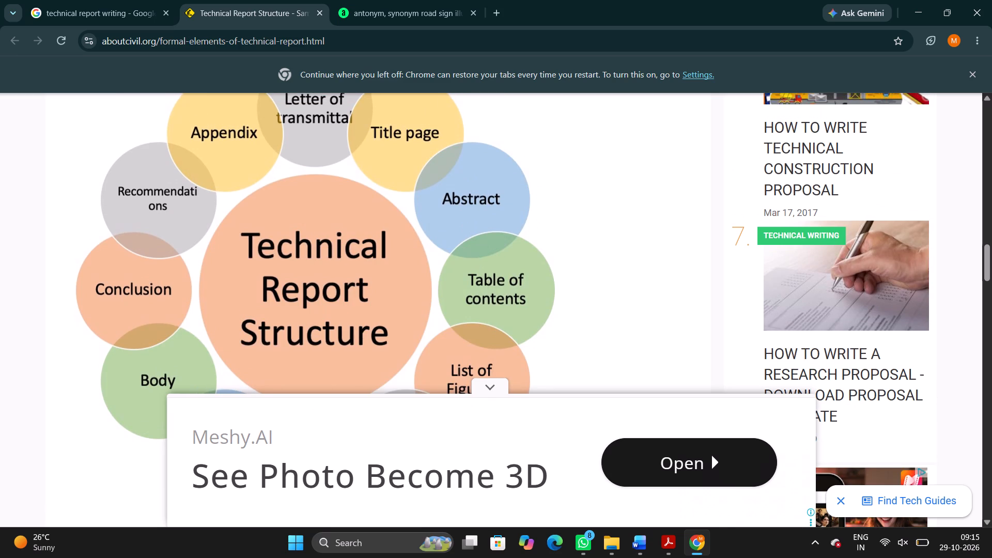
{"action": "left_click", "coordinate": [366, 334]}
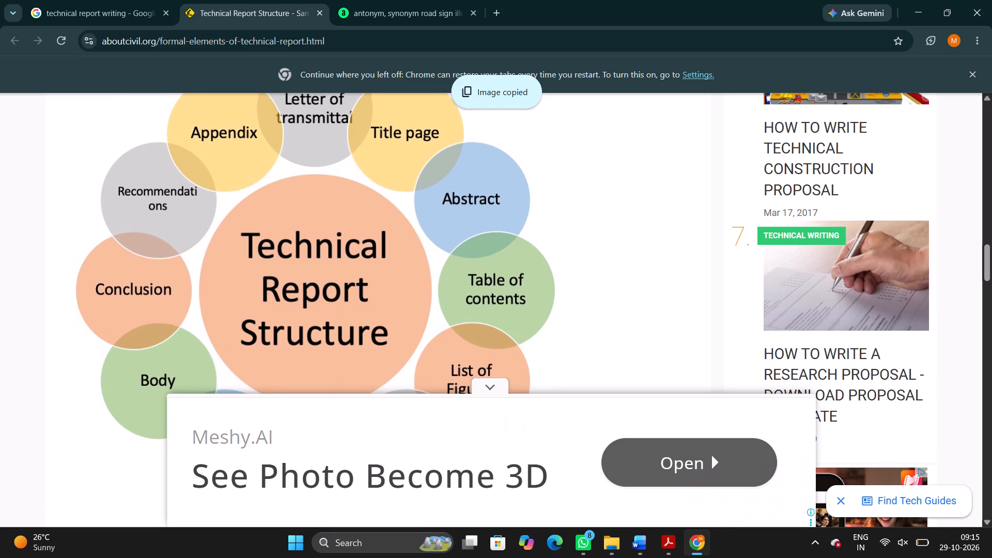
Paste the Technical Report Structure diagram below the "Video Resume Tips" picture in Word and shrink it proportionally to about 70% of its width.
{"action": "left_click", "coordinate": [632, 546]}
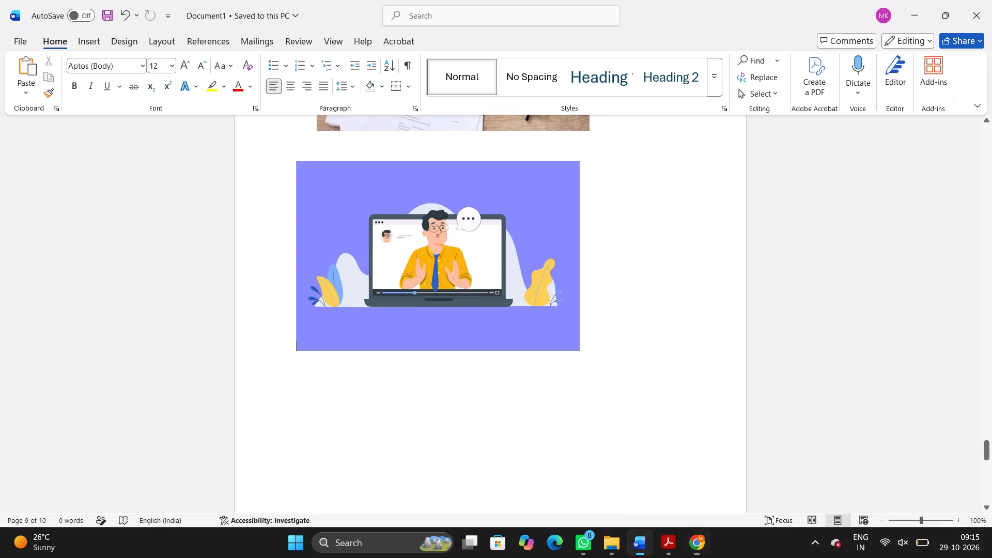
{"action": "scroll", "coordinate": [364, 371], "scroll_direction": "down", "scroll_amount": 3}
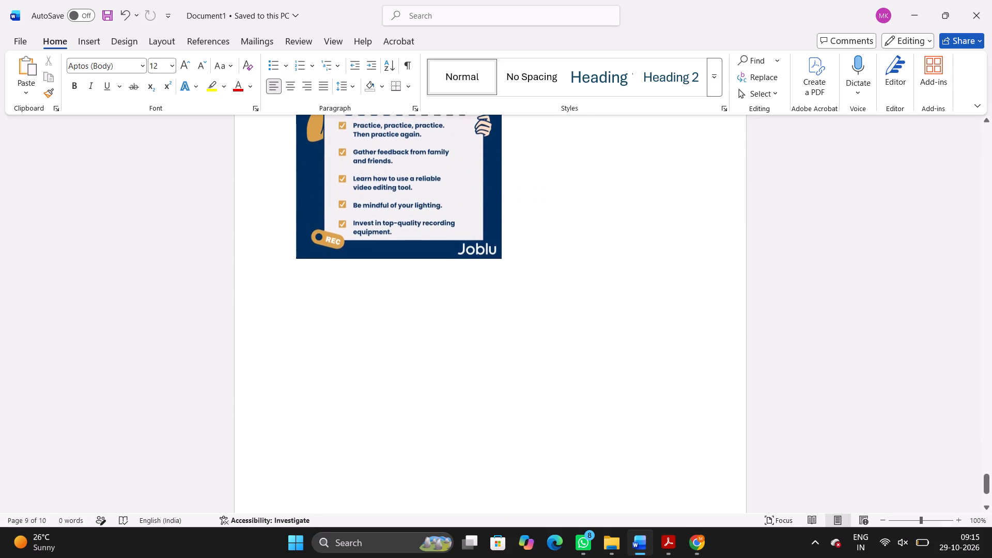
{"action": "left_click", "coordinate": [319, 322]}
{"action": "left_click", "coordinate": [307, 288]}
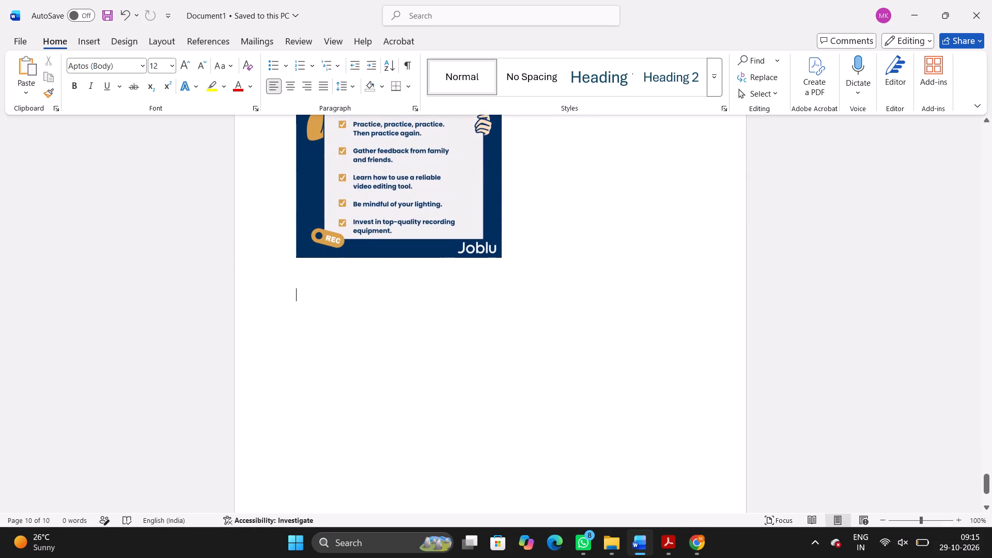
{"action": "key", "text": "ctrl+v"}
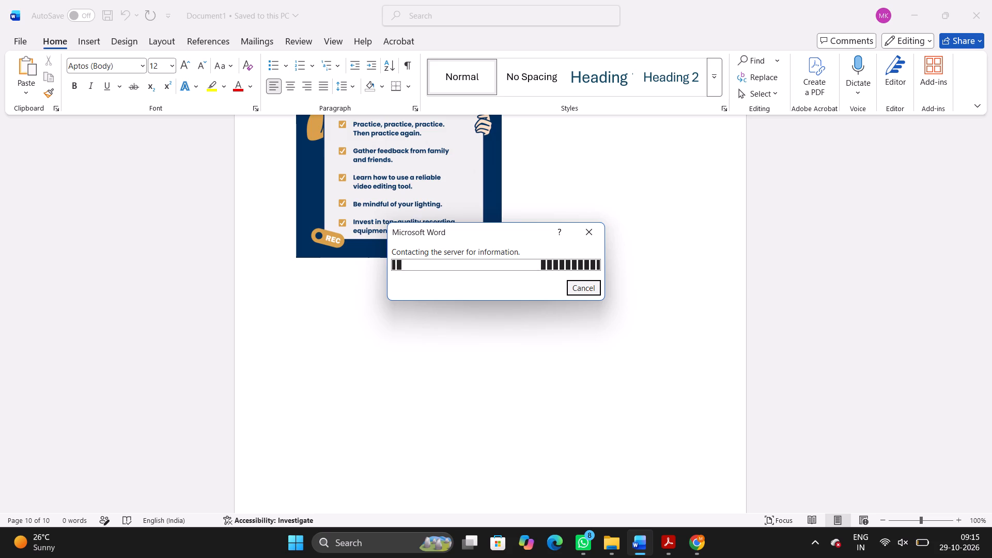
{"action": "left_click", "coordinate": [460, 374]}
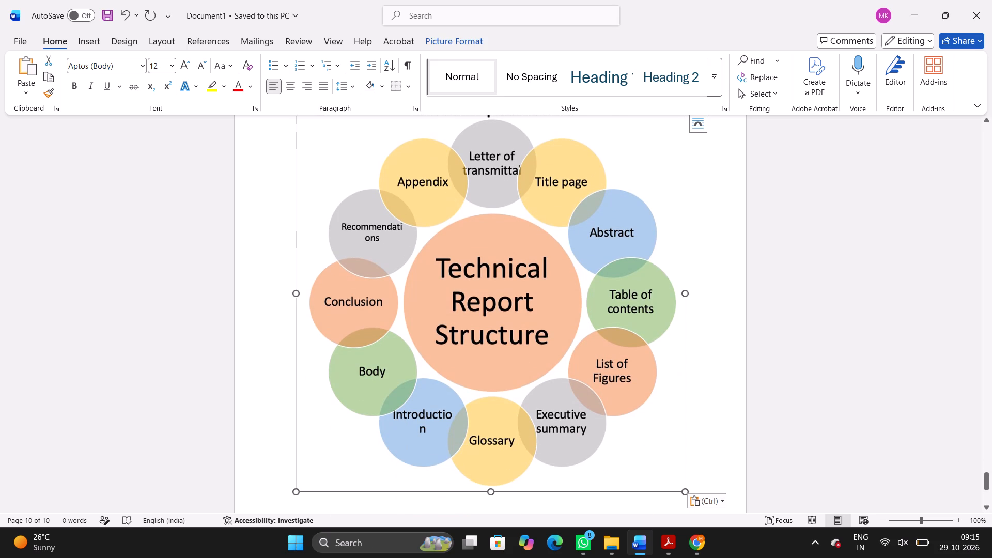
{"action": "left_click_drag", "start_coordinate": [685, 491], "coordinate": [637, 444]}
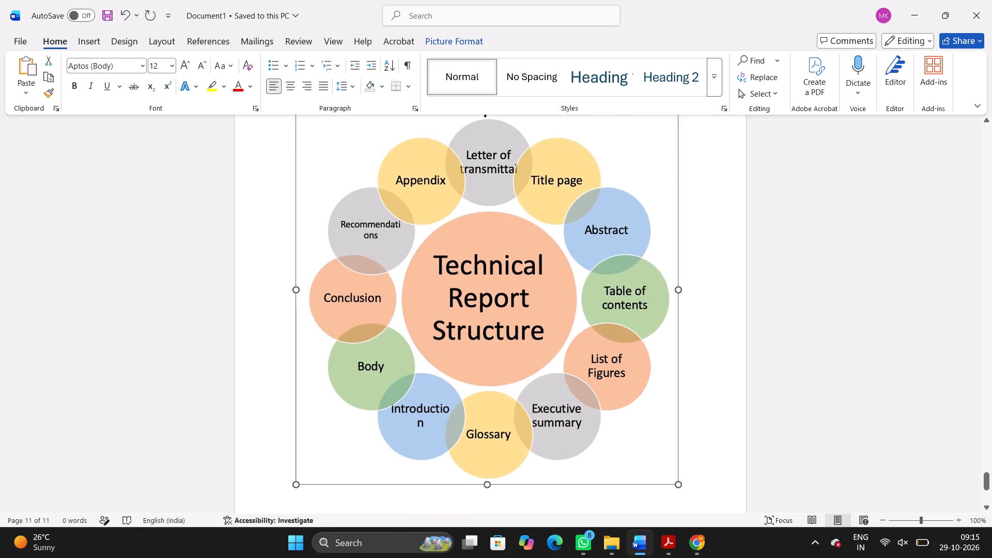
{"action": "left_click_drag", "start_coordinate": [637, 444], "coordinate": [531, 312]}
{"action": "scroll", "coordinate": [531, 312], "scroll_direction": "up", "scroll_amount": 1}
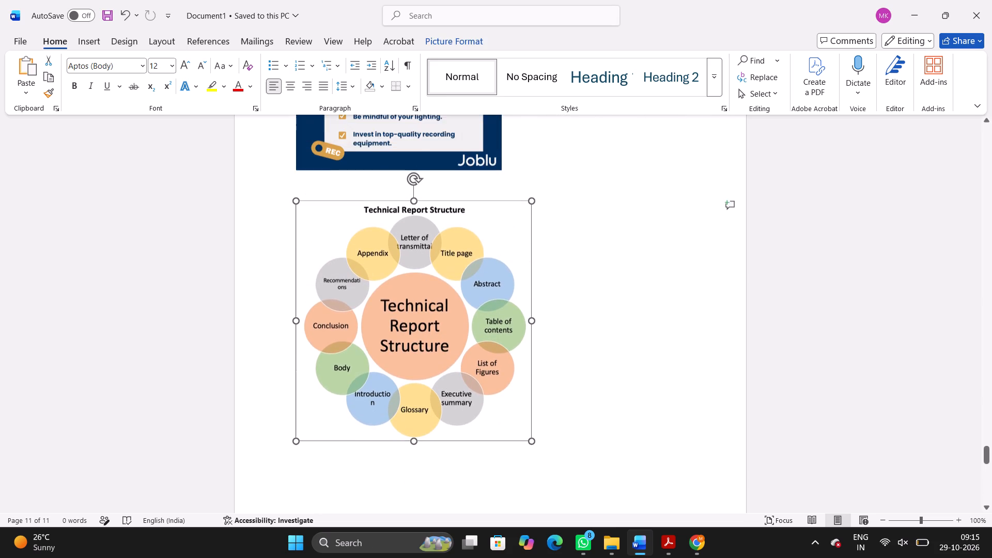
{"action": "left_click_drag", "start_coordinate": [531, 443], "coordinate": [532, 450]}
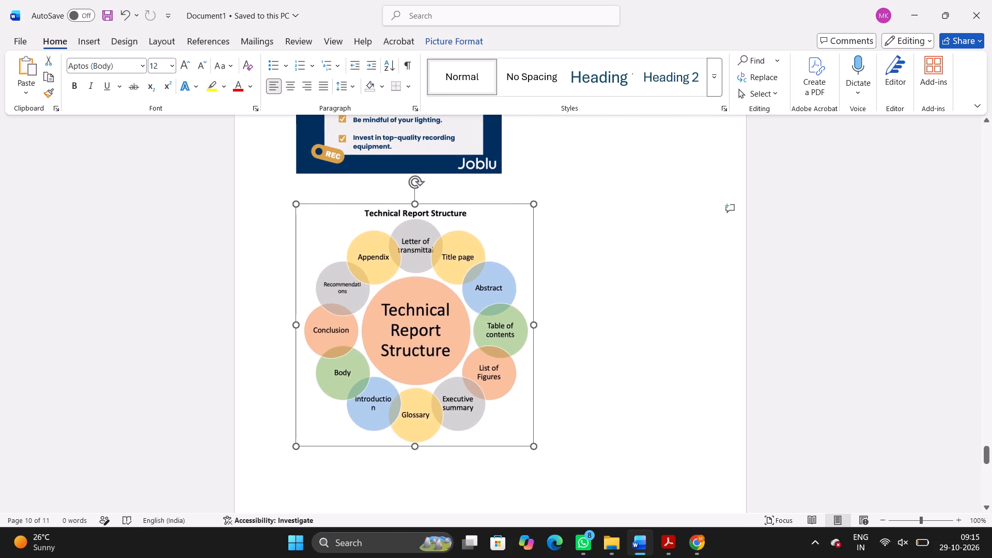
{"action": "left_click_drag", "start_coordinate": [532, 450], "coordinate": [566, 476]}
{"action": "left_click", "coordinate": [628, 470]}
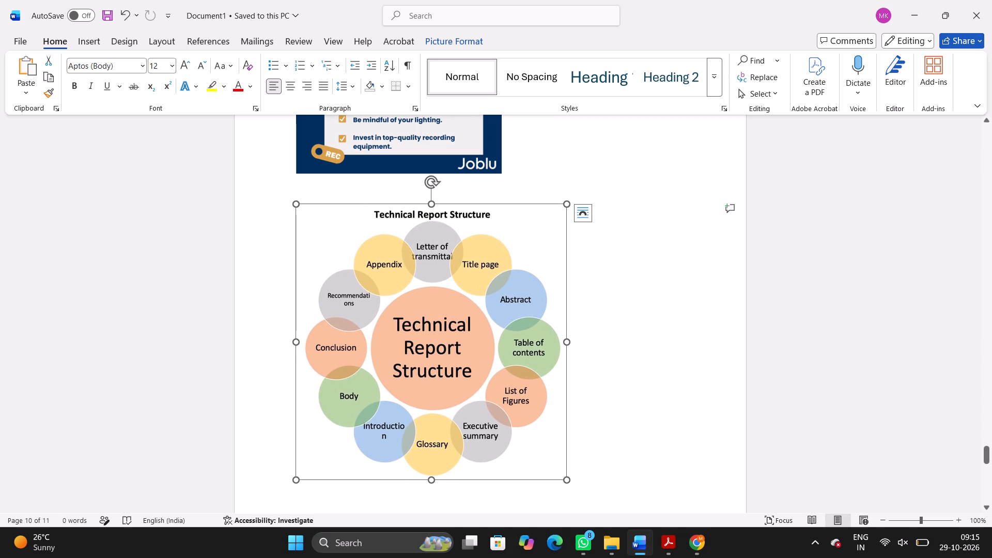
Place the text cursor at the start of the blank page 11.
{"action": "scroll", "coordinate": [628, 470], "scroll_direction": "down", "scroll_amount": 4}
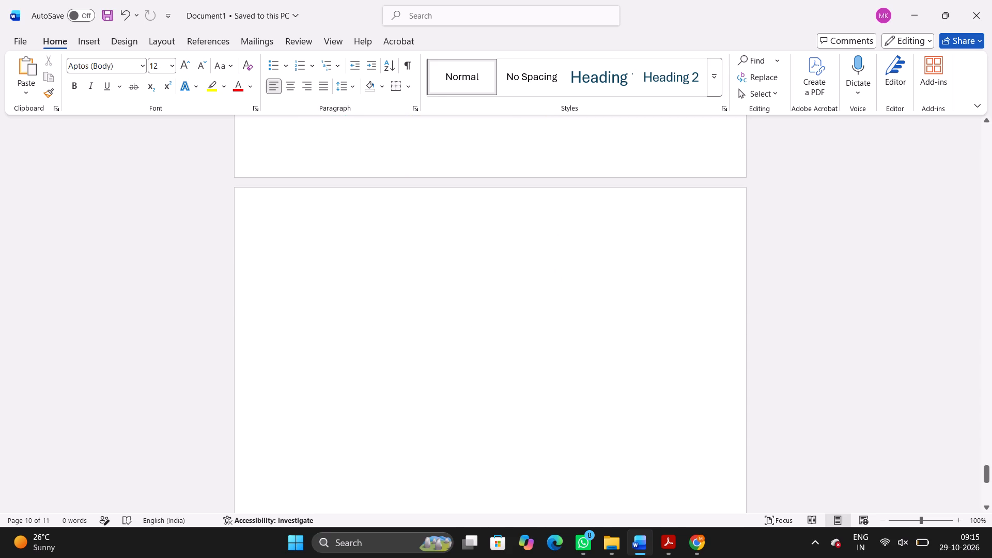
{"action": "left_click", "coordinate": [358, 212]}
Switch to Chrome, close the AboutCivil article tab, and search Google Images for "information transfer".
{"action": "left_click", "coordinate": [692, 551]}
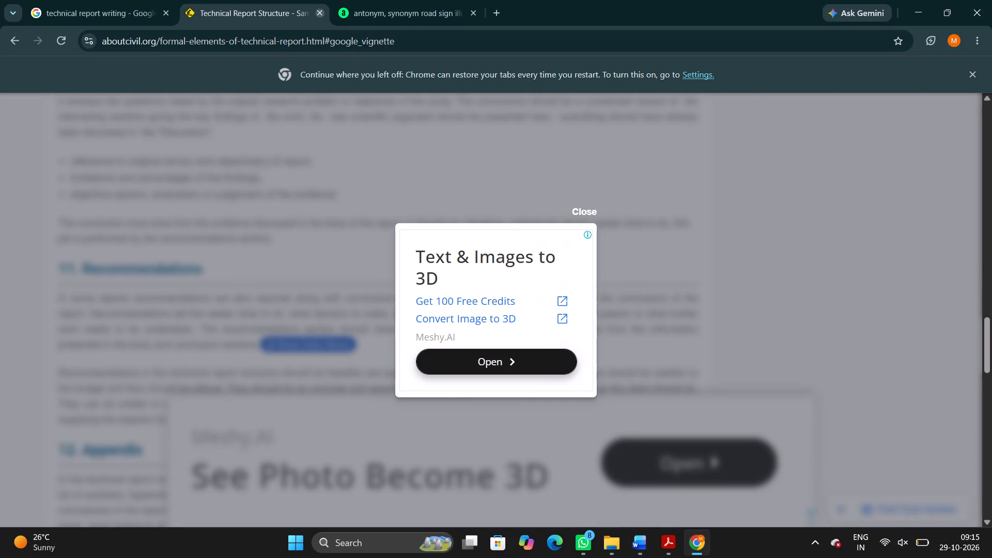
{"action": "left_click", "coordinate": [323, 16]}
{"action": "left_click_drag", "start_coordinate": [269, 126], "coordinate": [29, 127]}
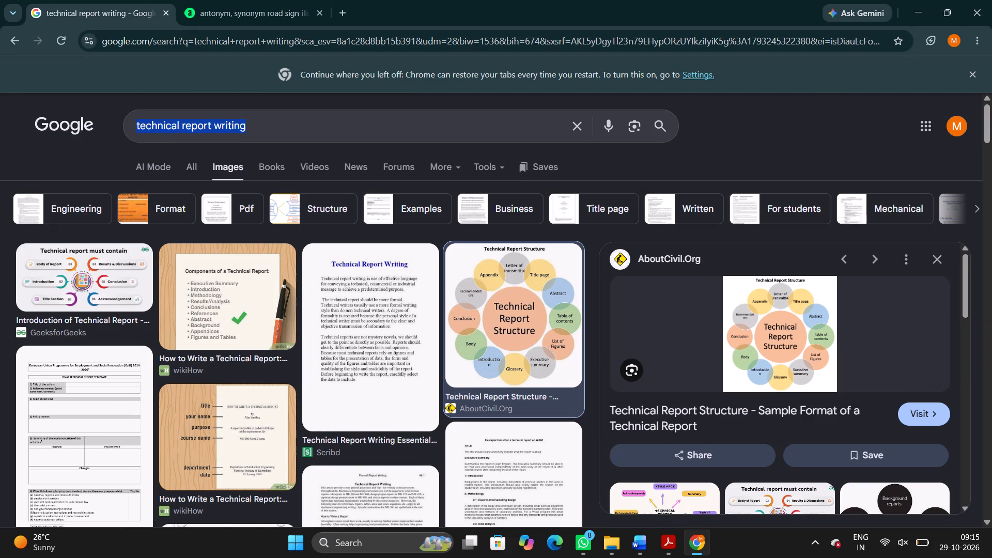
{"action": "type", "text": "information"}
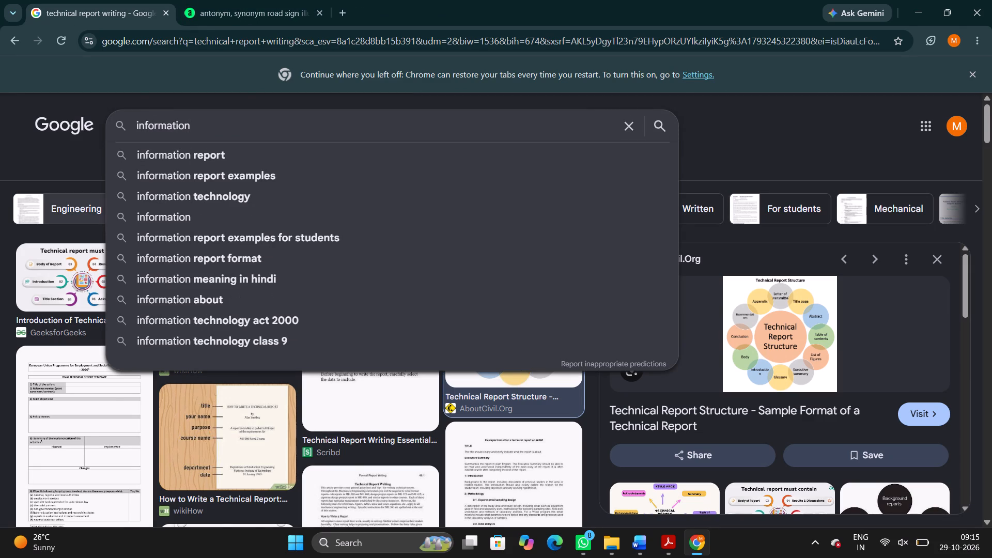
{"action": "key", "text": "space"}
{"action": "type", "text": "transfer"}
{"action": "key", "text": "Return"}
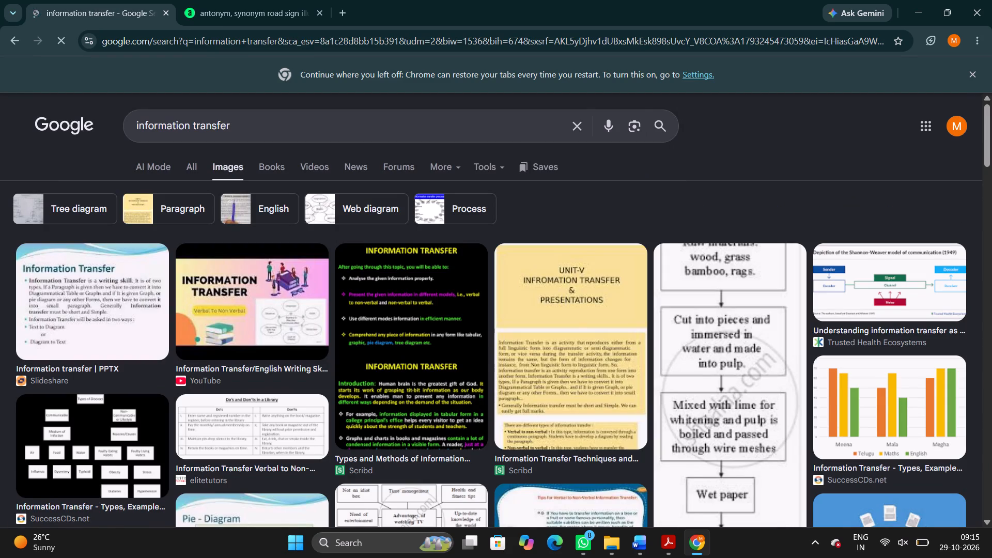
Copy YouTube's "Information Transfer – Verbal To Non Verbal" picture from the image results.
{"action": "left_click", "coordinate": [301, 297]}
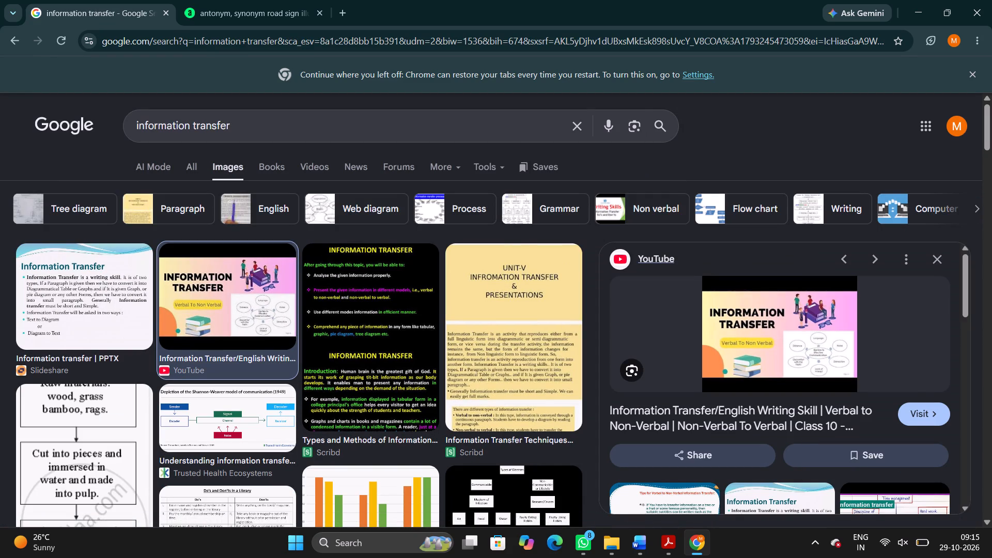
{"action": "right_click", "coordinate": [776, 313]}
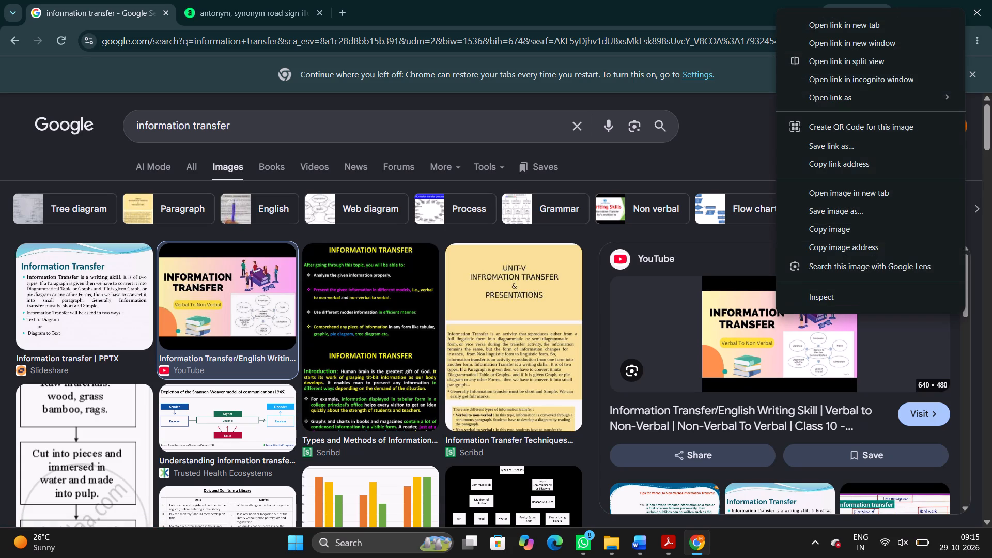
{"action": "left_click", "coordinate": [825, 229]}
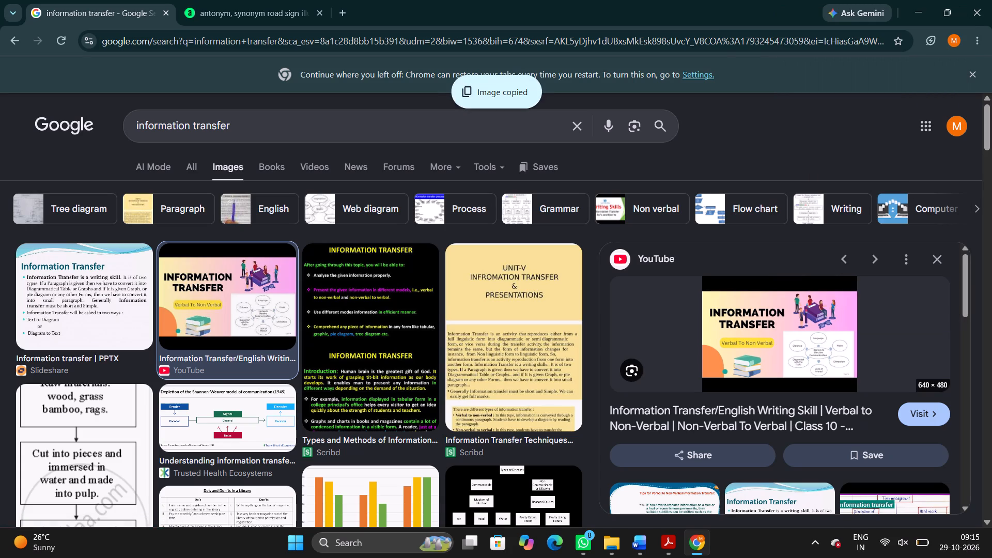
Paste the copied "Information Transfer" picture onto page 11 in Word, shrink it proportionally to about 78%, and start a new line below.
{"action": "left_click", "coordinate": [673, 549]}
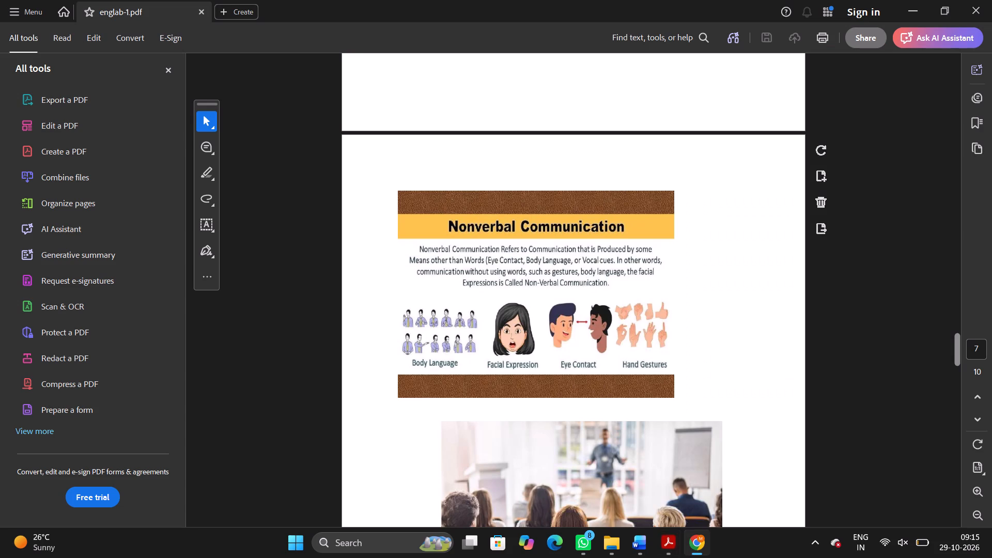
{"action": "left_click", "coordinate": [630, 552]}
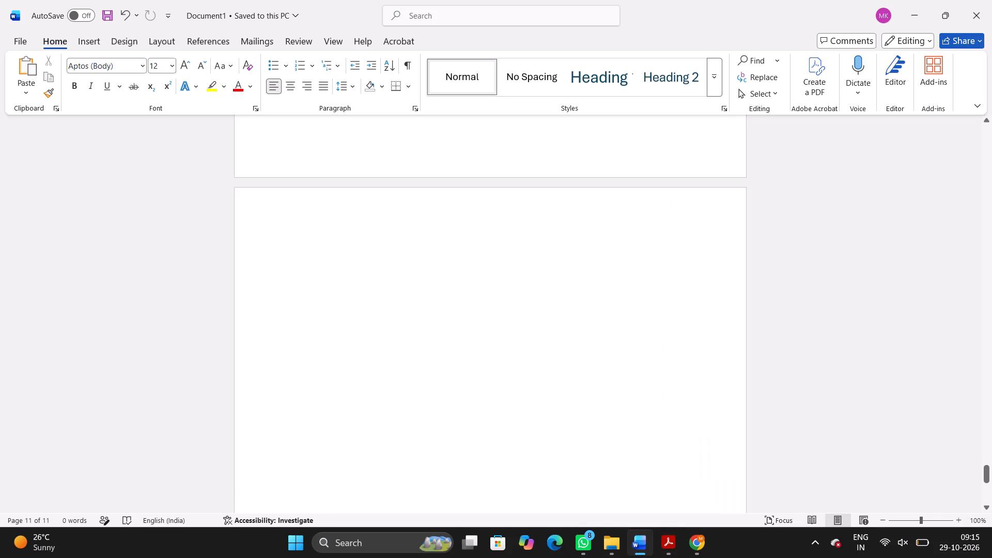
{"action": "key", "text": "ctrl+v"}
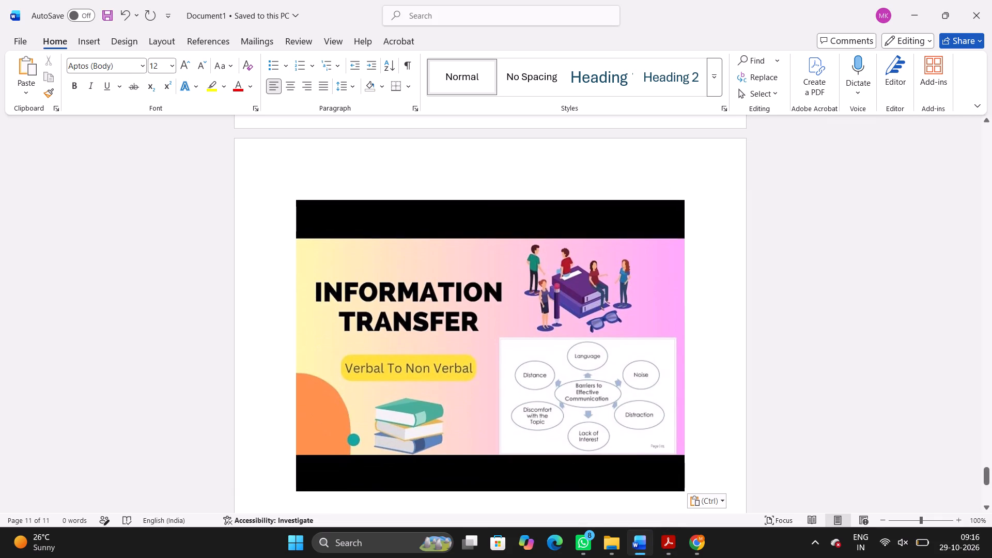
{"action": "left_click", "coordinate": [495, 318]}
{"action": "left_click_drag", "start_coordinate": [687, 492], "coordinate": [594, 427]}
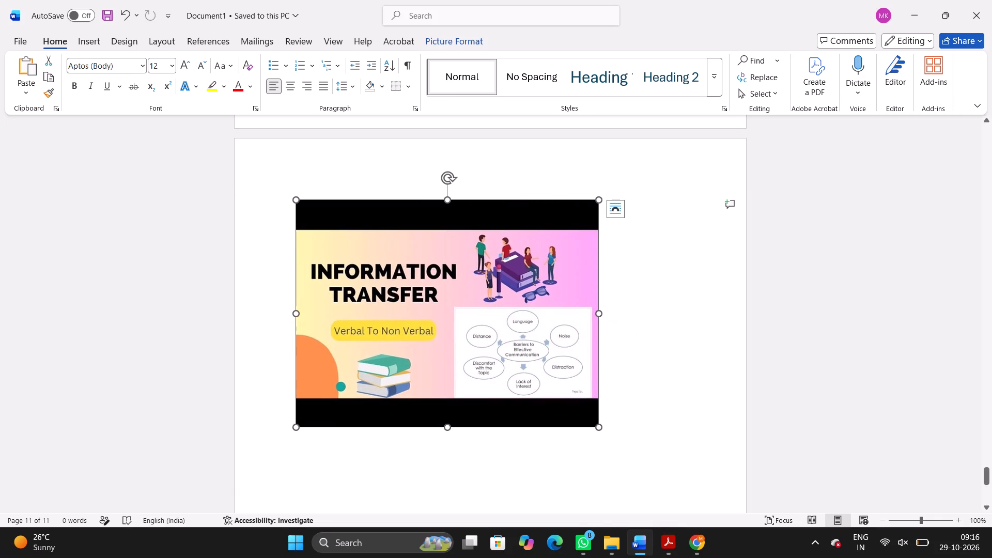
{"action": "left_click", "coordinate": [634, 416]}
{"action": "key", "text": "Return"}
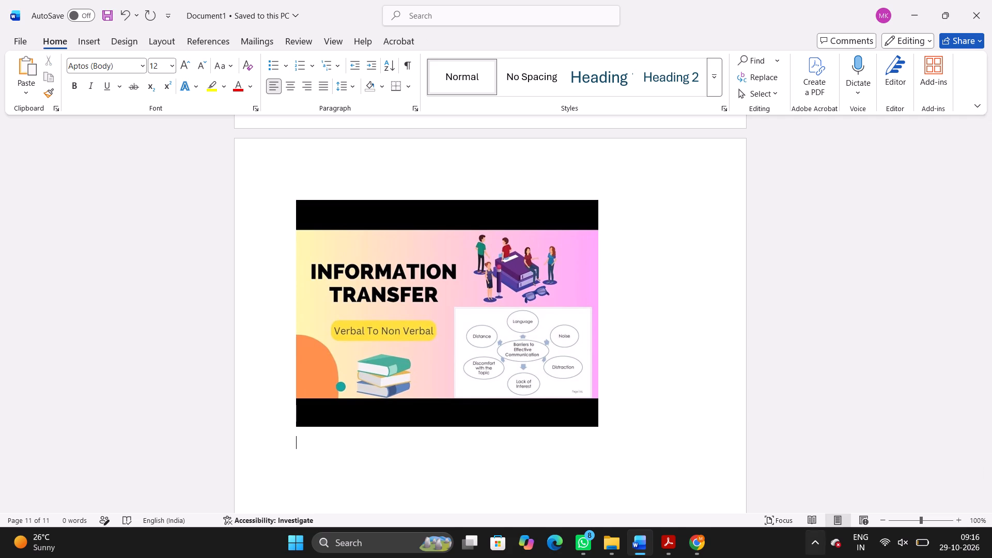
Return to Chrome and look through the "information transfer" image results, previewing Raysync's data transfer illustration with two laptops.
{"action": "left_click", "coordinate": [674, 539]}
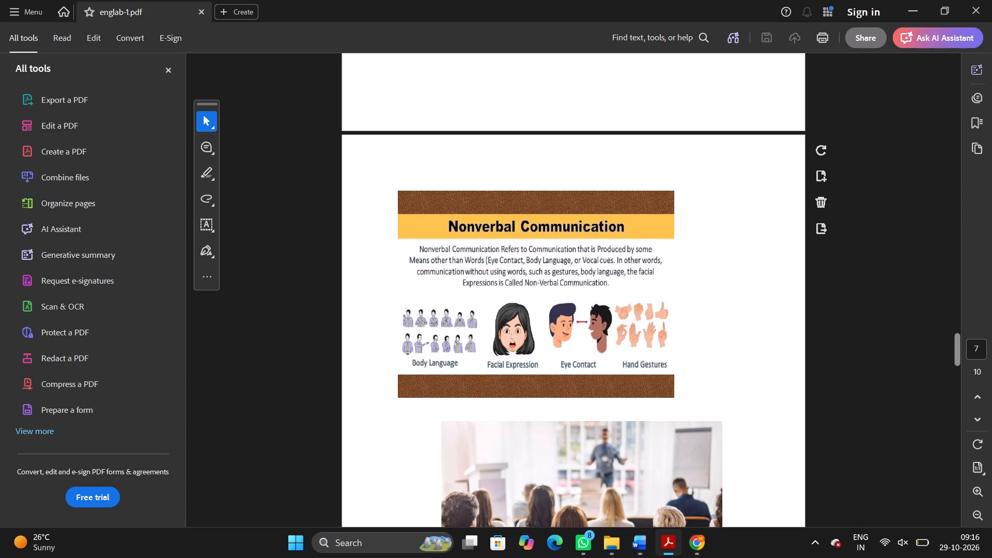
{"action": "left_click", "coordinate": [697, 543]}
{"action": "scroll", "coordinate": [473, 355], "scroll_direction": "down", "scroll_amount": 1}
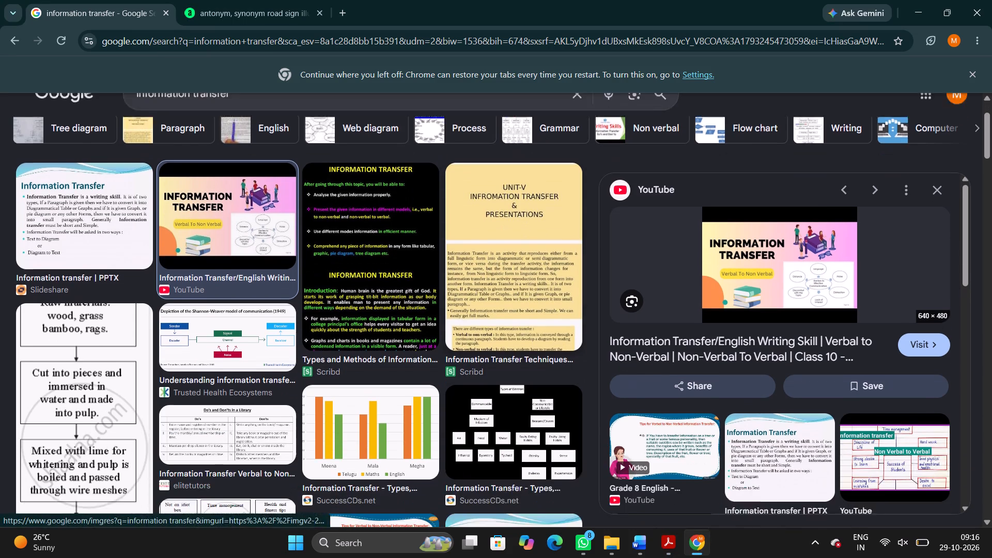
{"action": "scroll", "coordinate": [473, 355], "scroll_direction": "down", "scroll_amount": 4}
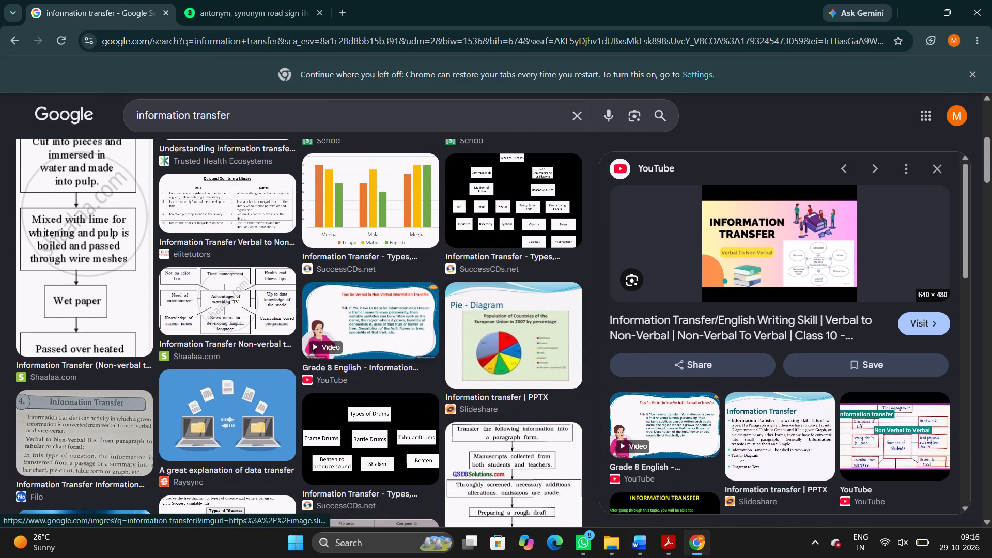
{"action": "left_click", "coordinate": [221, 420]}
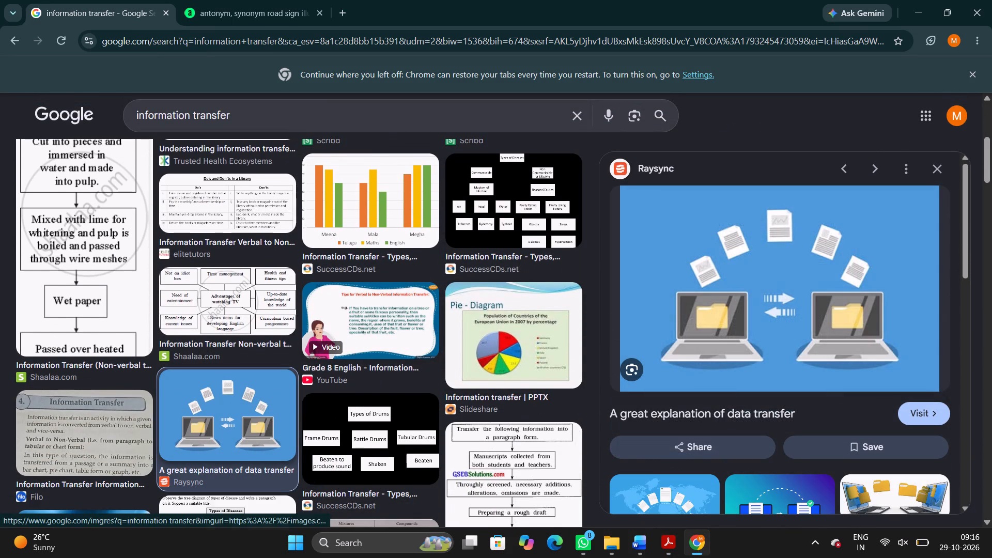
{"action": "scroll", "coordinate": [795, 352], "scroll_direction": "down", "scroll_amount": 2}
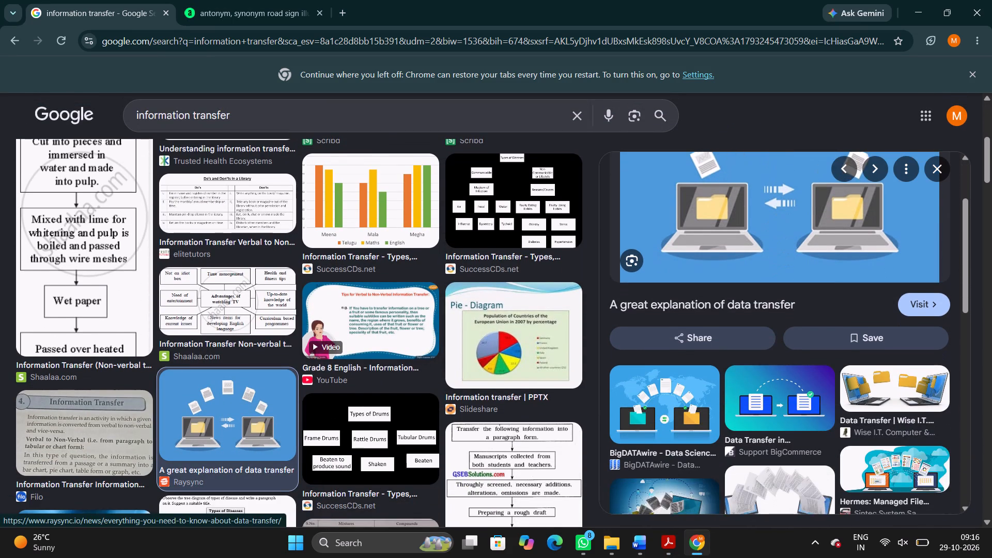
{"action": "scroll", "coordinate": [795, 352], "scroll_direction": "up", "scroll_amount": 2}
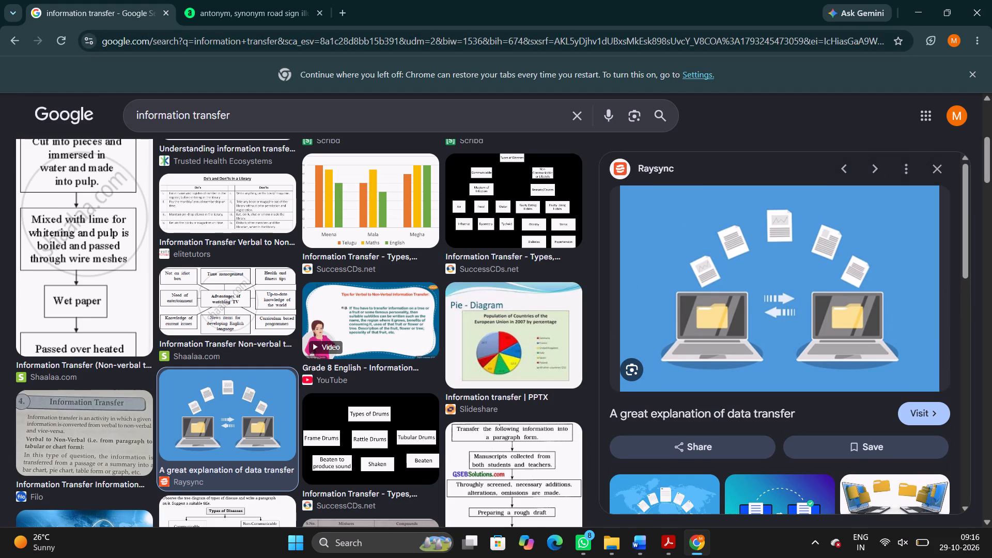
Refine the image search to "information transfer in english".
{"action": "left_click", "coordinate": [235, 111]}
{"action": "key", "text": "space"}
{"action": "type", "text": "in eng"}
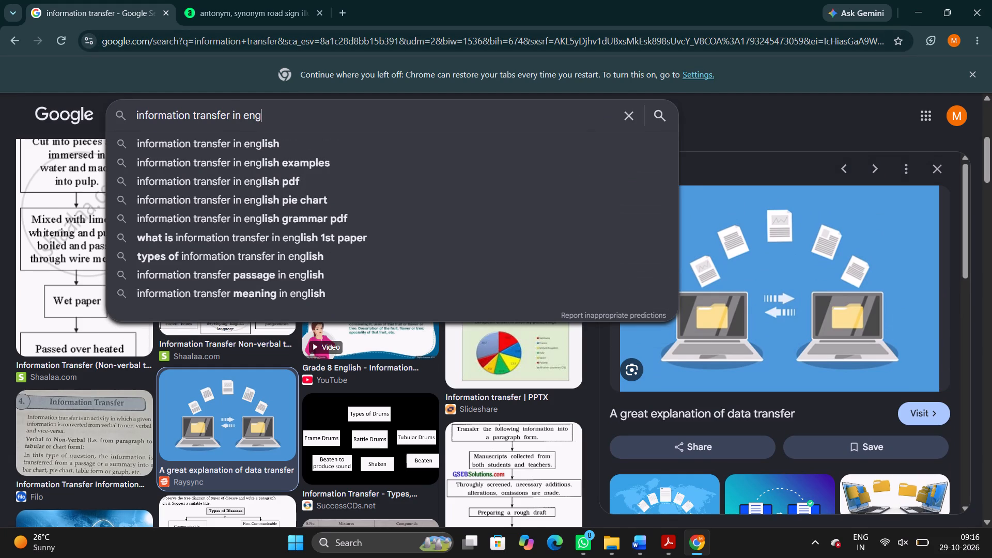
{"action": "left_click", "coordinate": [248, 136]}
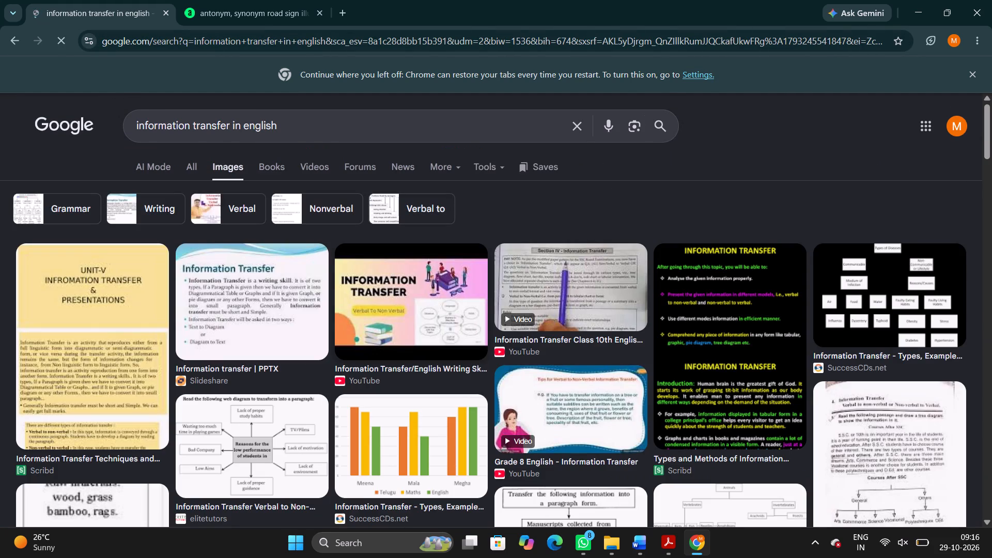
Examine the image results, previewing elitetutors' "Types of Diseases" tree diagram and Bhavya Education's manuscript printing flow chart.
{"action": "scroll", "coordinate": [400, 355], "scroll_direction": "down", "scroll_amount": 2}
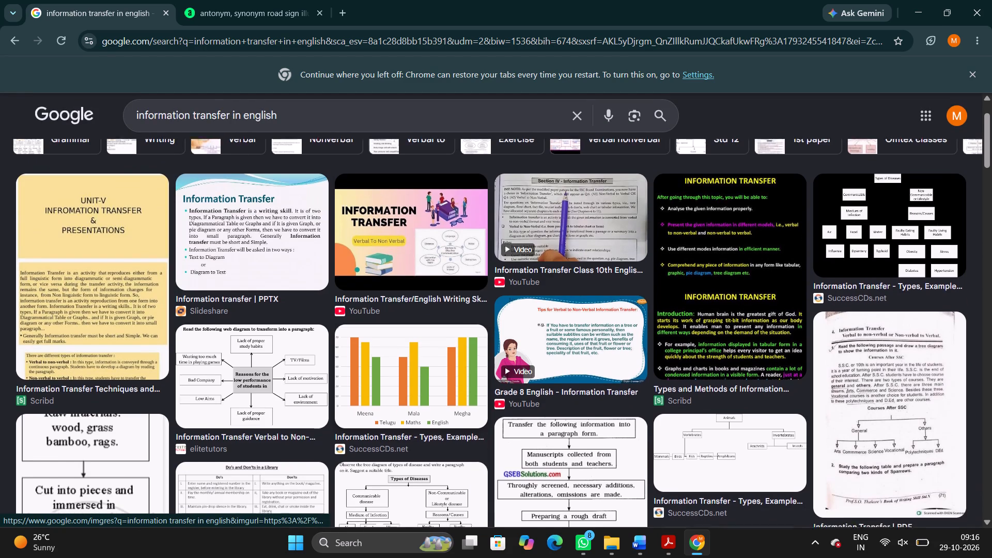
{"action": "scroll", "coordinate": [400, 355], "scroll_direction": "down", "scroll_amount": 3}
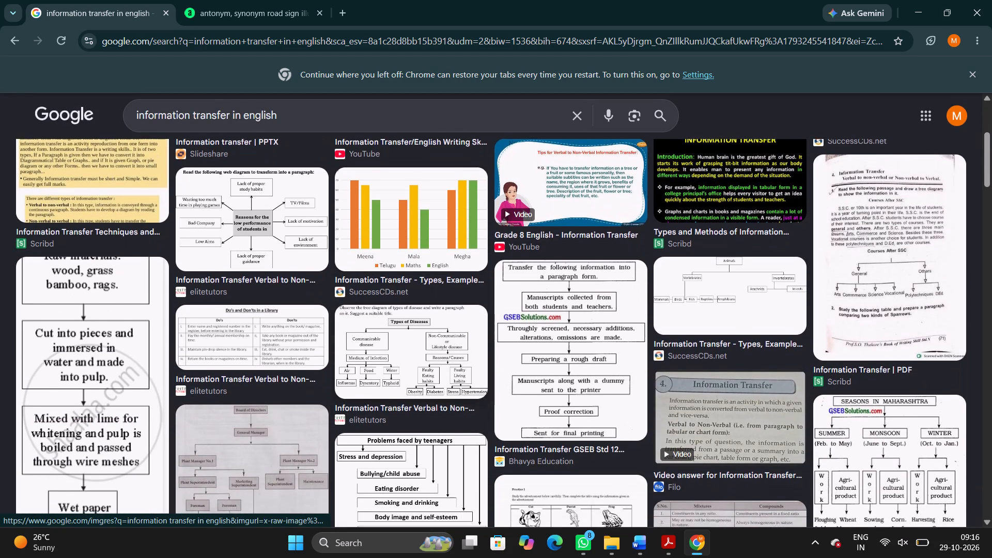
{"action": "scroll", "coordinate": [400, 355], "scroll_direction": "down", "scroll_amount": 3}
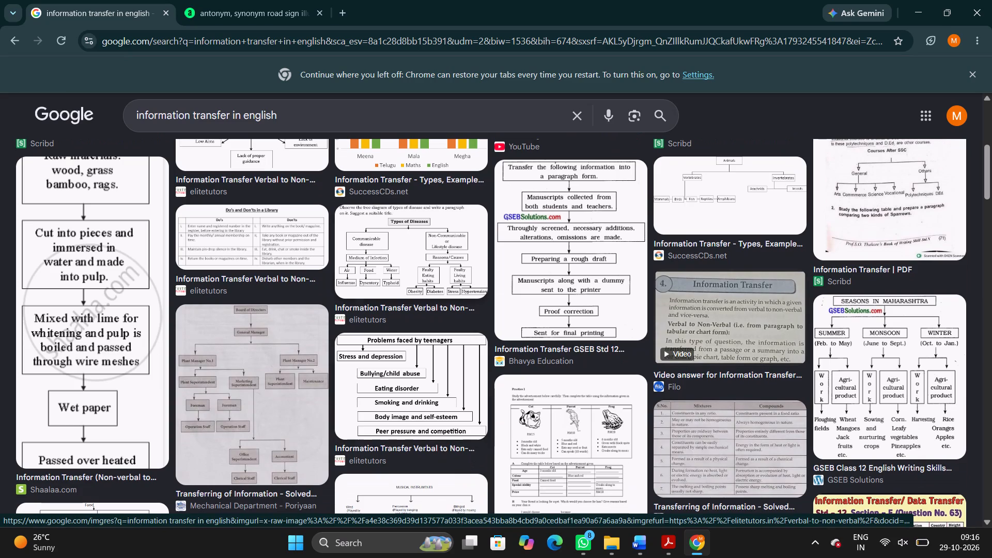
{"action": "scroll", "coordinate": [381, 269], "scroll_direction": "up", "scroll_amount": 3}
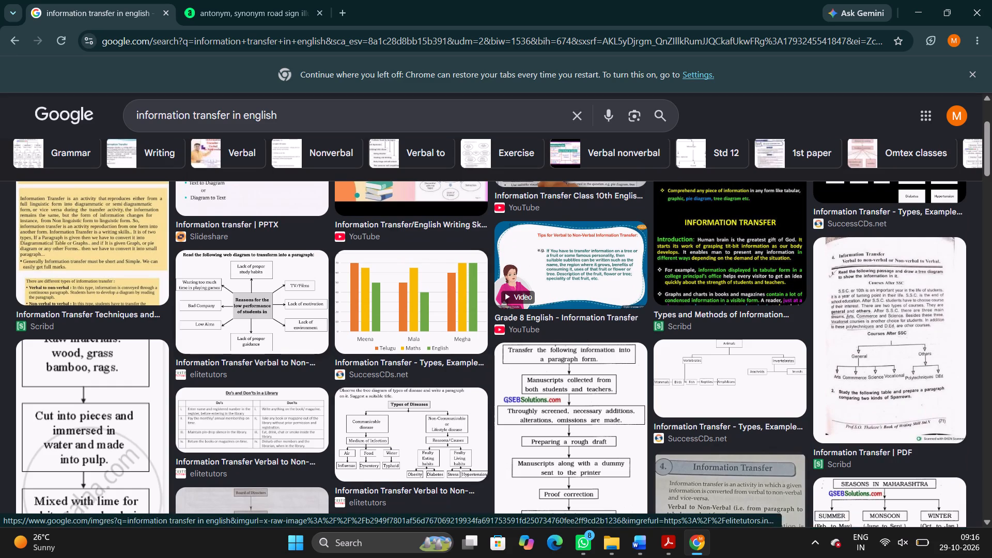
{"action": "scroll", "coordinate": [321, 276], "scroll_direction": "up", "scroll_amount": 2}
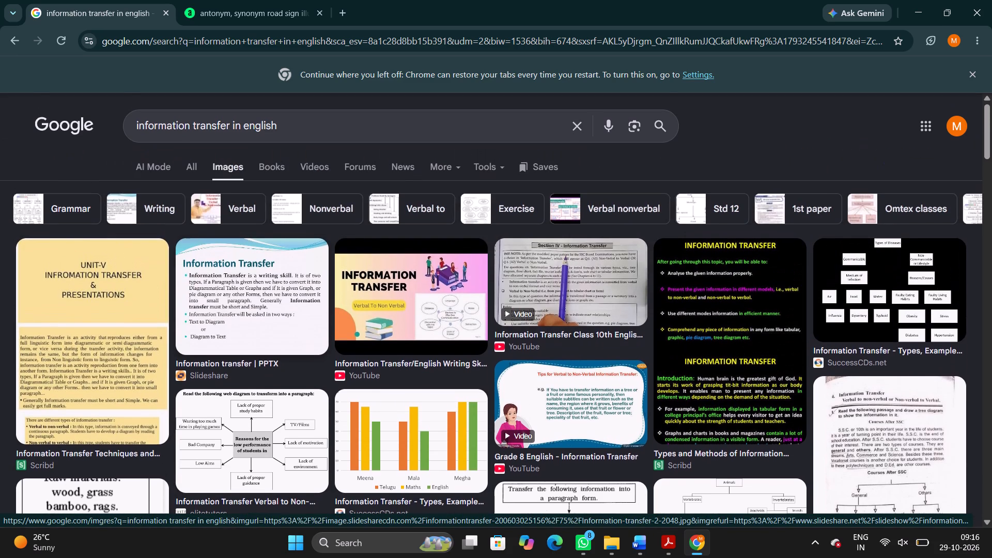
{"action": "scroll", "coordinate": [321, 276], "scroll_direction": "down", "scroll_amount": 3}
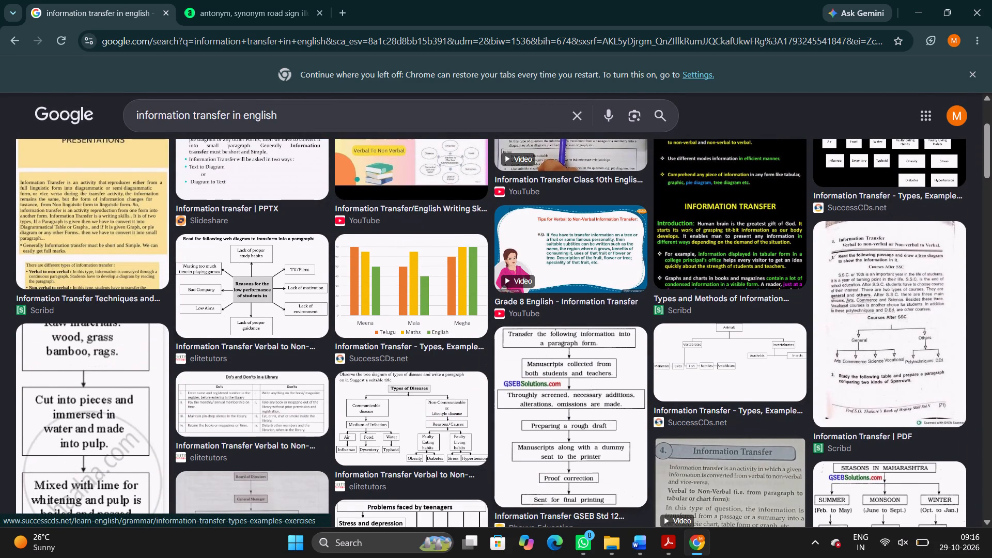
{"action": "scroll", "coordinate": [585, 416], "scroll_direction": "down", "scroll_amount": 1}
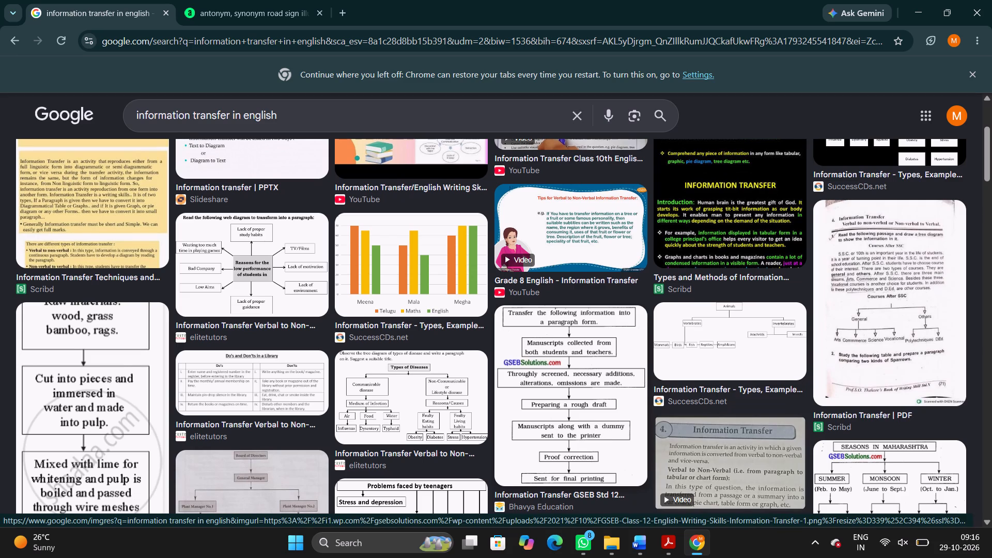
{"action": "scroll", "coordinate": [585, 416], "scroll_direction": "down", "scroll_amount": 1}
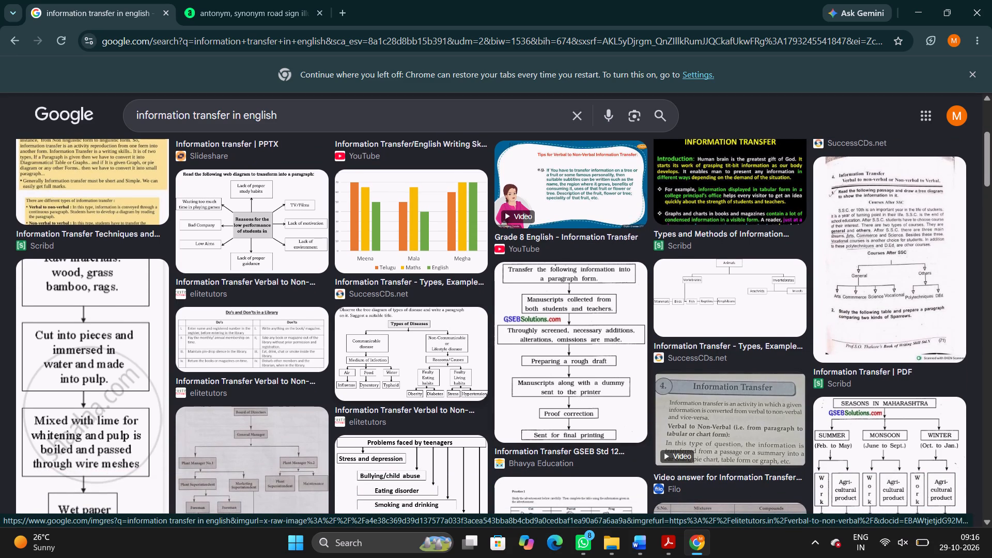
{"action": "left_click", "coordinate": [435, 366]}
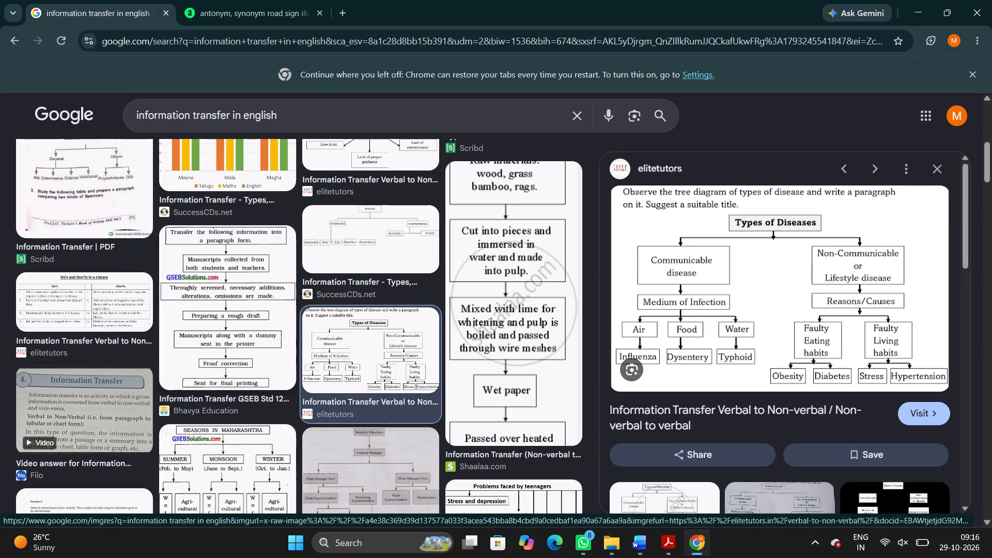
{"action": "left_click", "coordinate": [227, 380]}
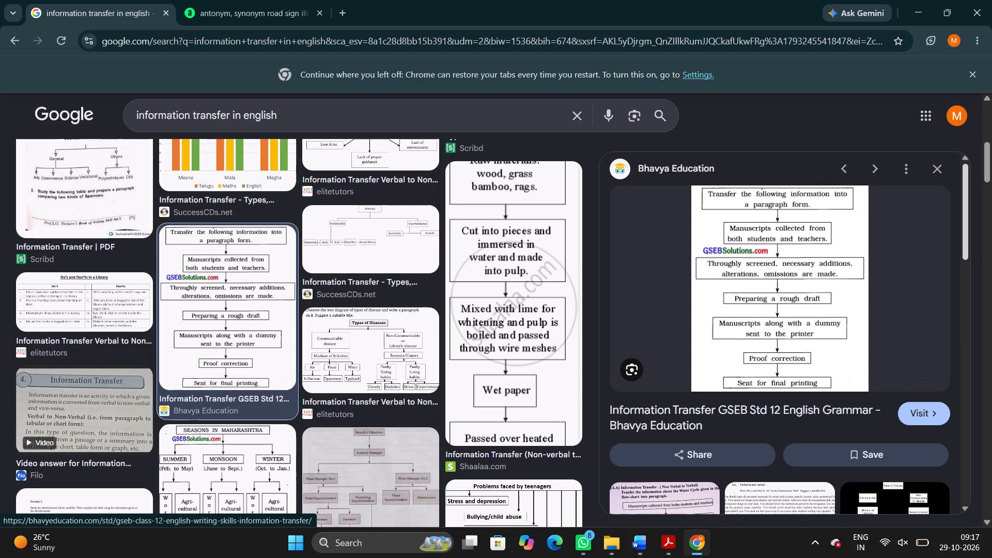
{"action": "left_click", "coordinate": [939, 169]}
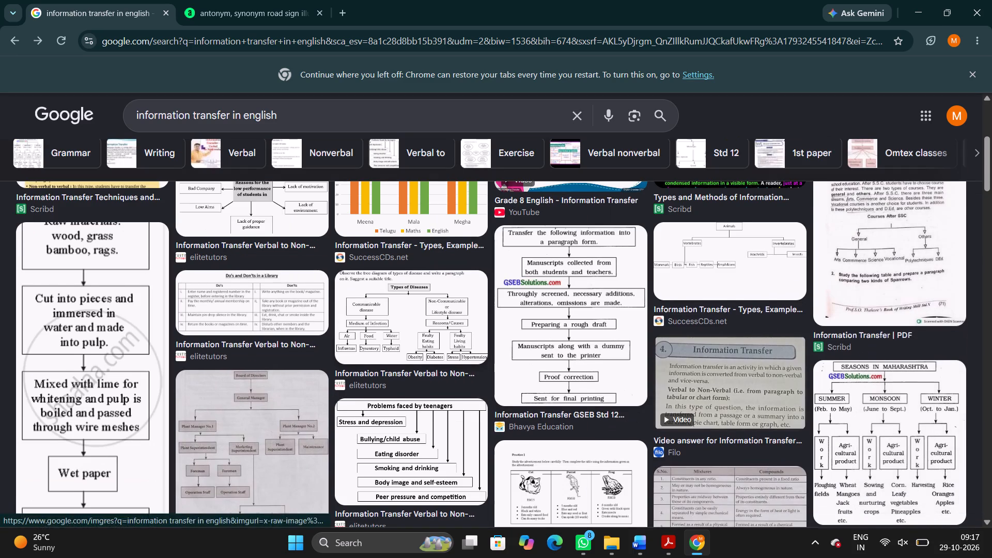
Look further through the image results and preview elitetutors' web diagram on reasons for students' low performance.
{"action": "scroll", "coordinate": [479, 340], "scroll_direction": "down", "scroll_amount": 6}
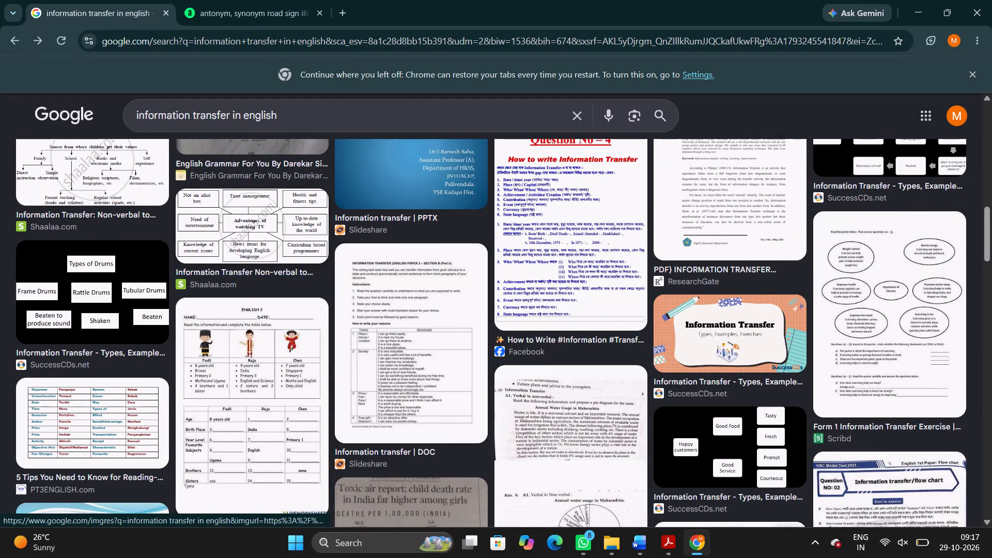
{"action": "scroll", "coordinate": [291, 243], "scroll_direction": "up", "scroll_amount": 4}
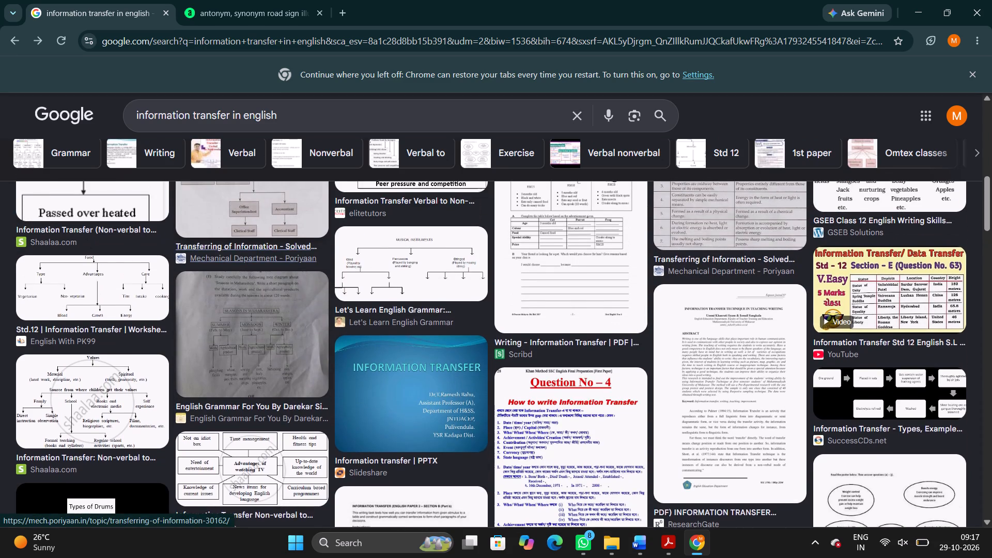
{"action": "scroll", "coordinate": [291, 243], "scroll_direction": "up", "scroll_amount": 4}
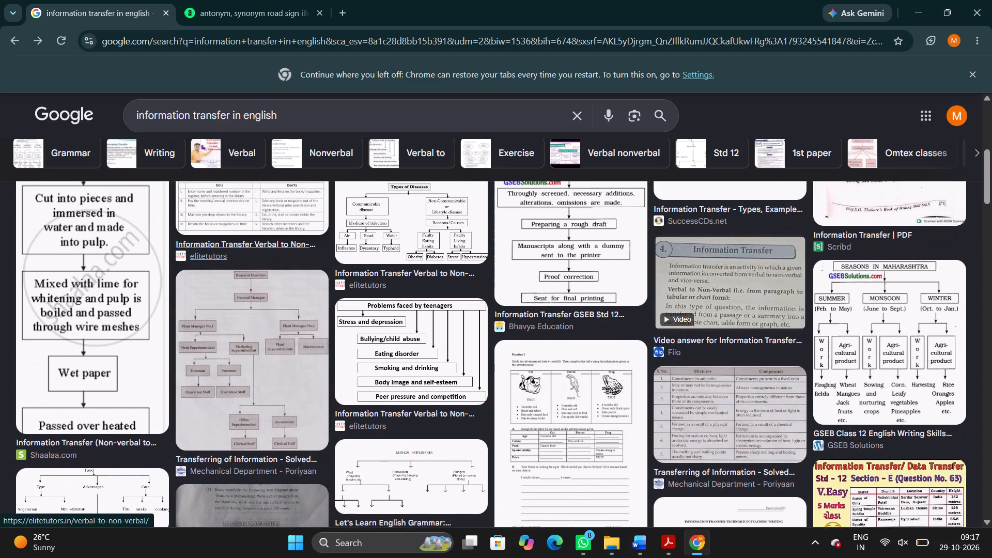
{"action": "scroll", "coordinate": [291, 243], "scroll_direction": "up", "scroll_amount": 2}
{"action": "scroll", "coordinate": [251, 298], "scroll_direction": "up", "scroll_amount": 1}
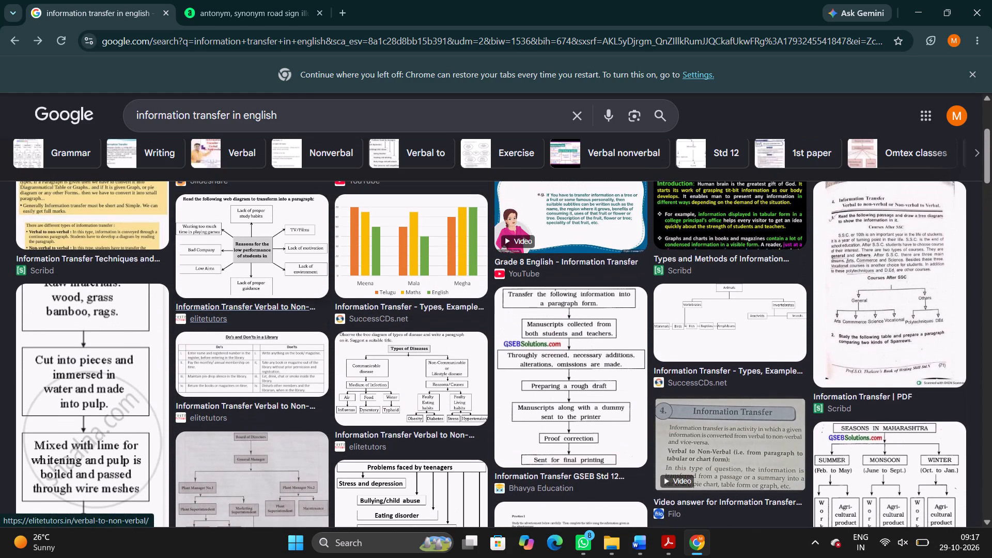
{"action": "scroll", "coordinate": [251, 298], "scroll_direction": "up", "scroll_amount": 2}
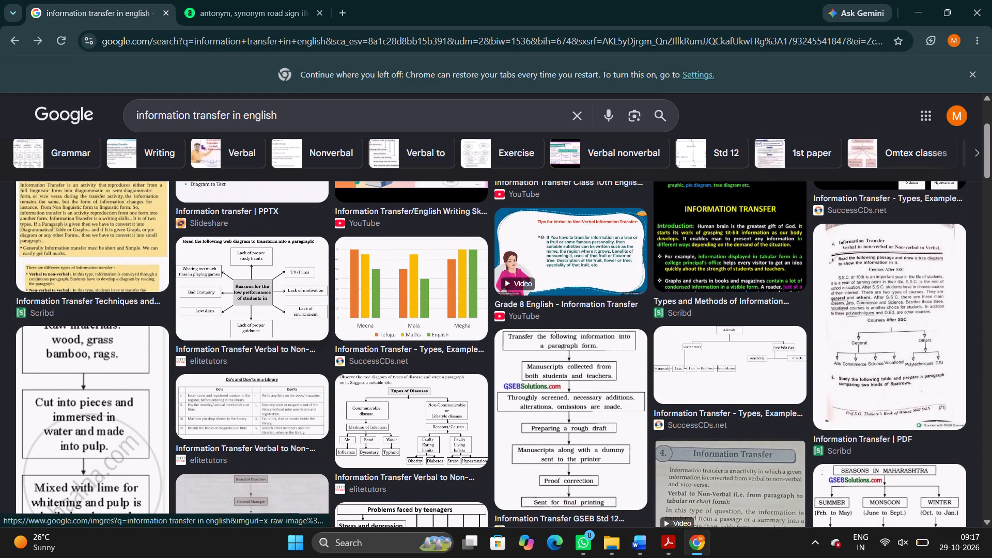
{"action": "left_click", "coordinate": [249, 272]}
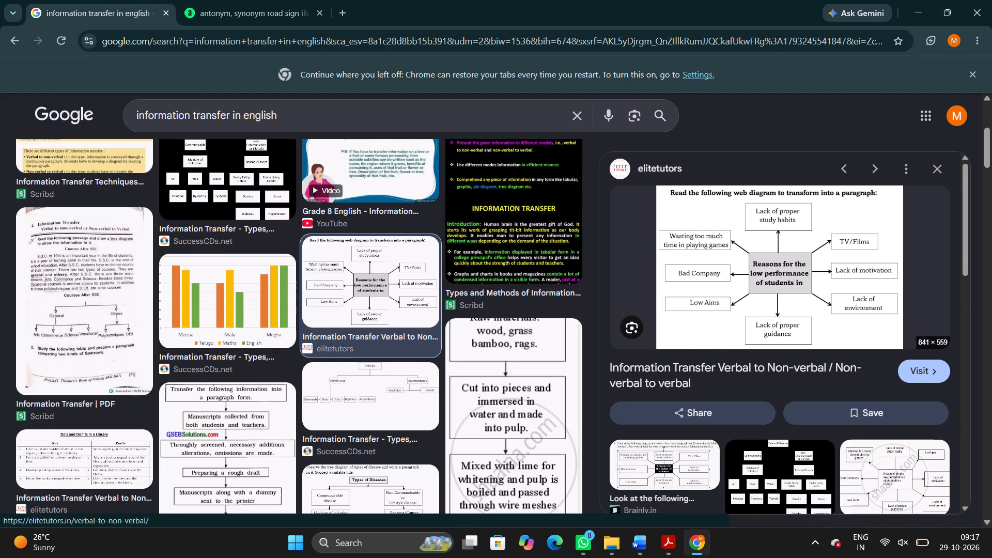
{"action": "left_click", "coordinate": [935, 170]}
Look through the "information transfer in english" image results for another suitable information transfer picture.
{"action": "scroll", "coordinate": [475, 358], "scroll_direction": "up", "scroll_amount": 1}
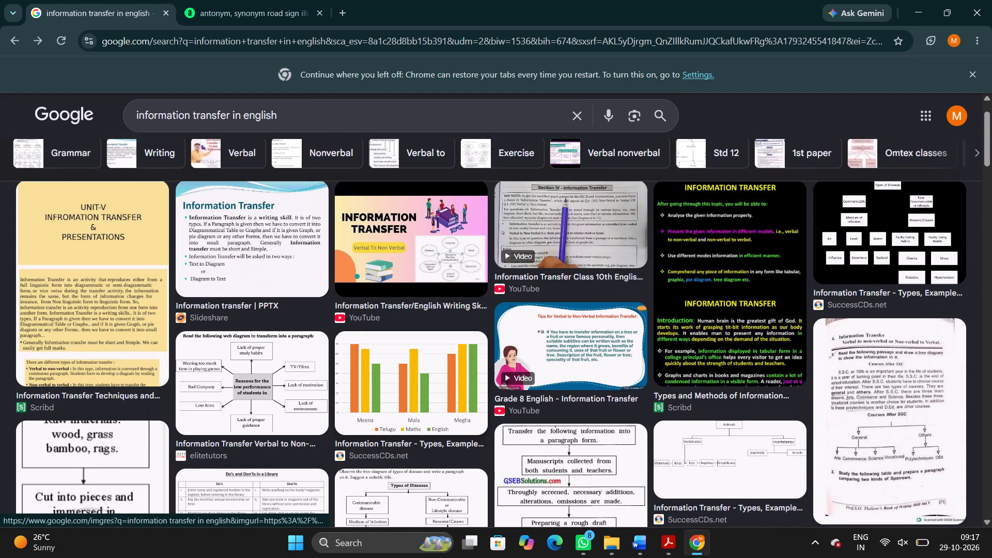
{"action": "scroll", "coordinate": [475, 358], "scroll_direction": "up", "scroll_amount": 1}
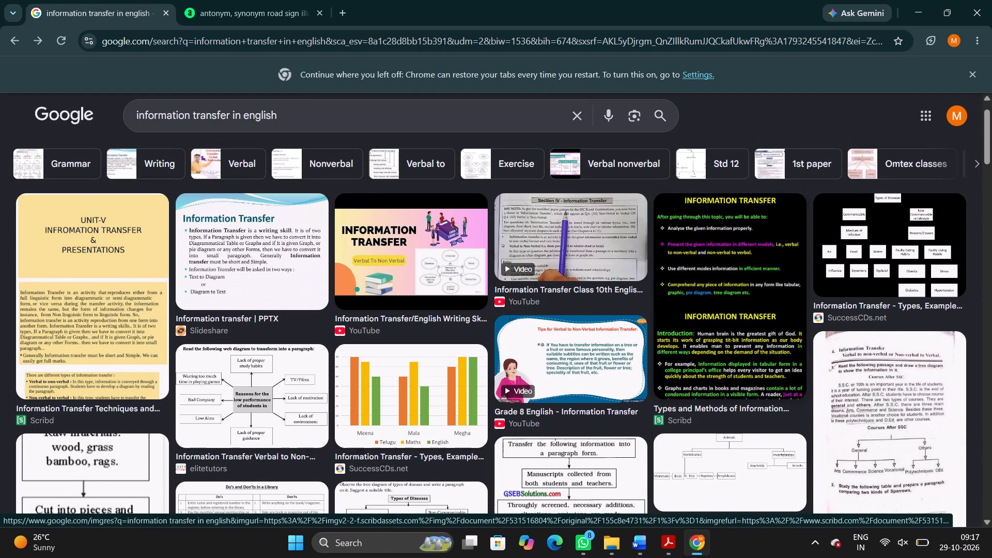
{"action": "scroll", "coordinate": [577, 395], "scroll_direction": "down", "scroll_amount": 2}
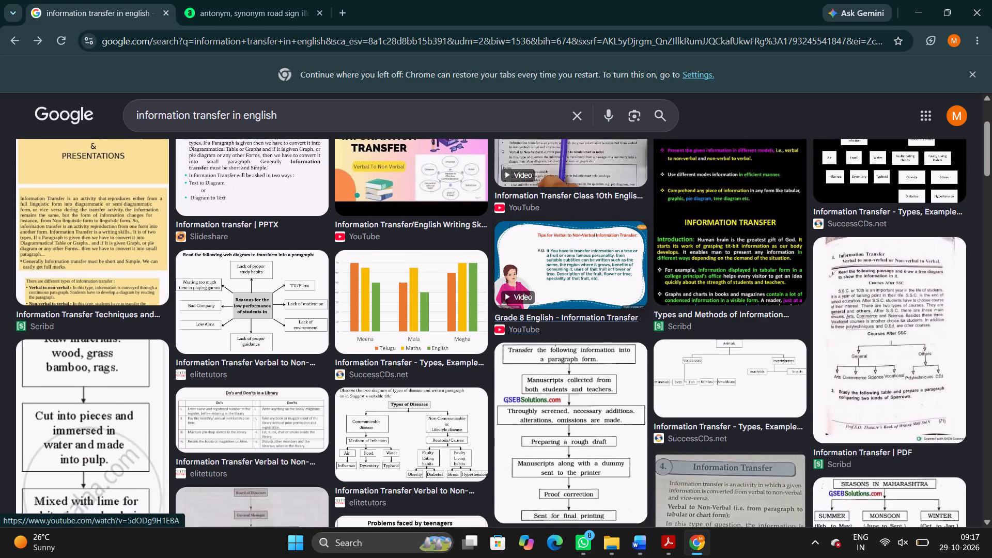
{"action": "scroll", "coordinate": [577, 395], "scroll_direction": "down", "scroll_amount": 5}
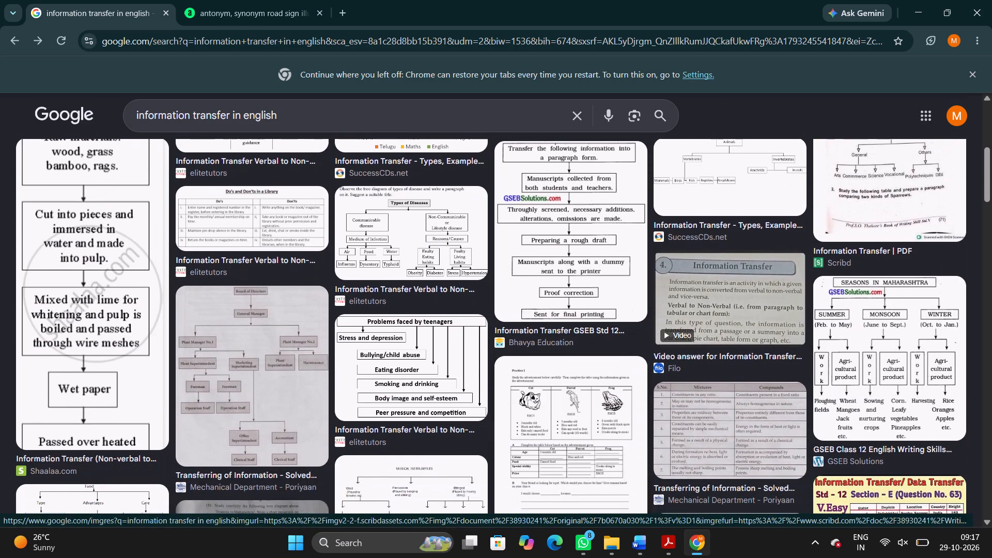
{"action": "scroll", "coordinate": [467, 399], "scroll_direction": "down", "scroll_amount": 1}
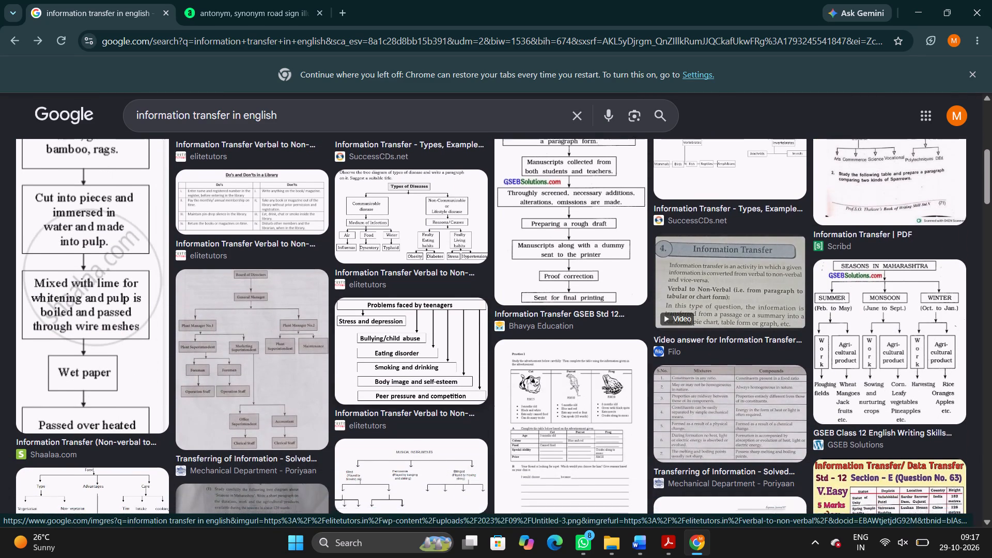
{"action": "scroll", "coordinate": [467, 399], "scroll_direction": "down", "scroll_amount": 5}
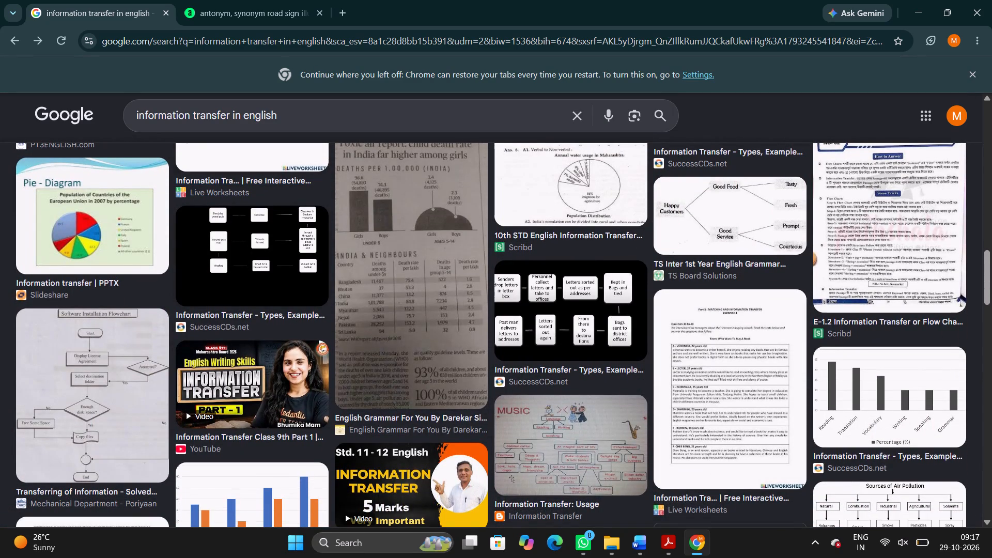
Go back to the "information transfer" image results and preview Shaalaa's "Advantages of watching TV" web chart and Trusted Health Ecosystems' Shannon-Weaver model.
{"action": "left_click", "coordinate": [11, 43]}
{"action": "scroll", "coordinate": [285, 323], "scroll_direction": "up", "scroll_amount": 1}
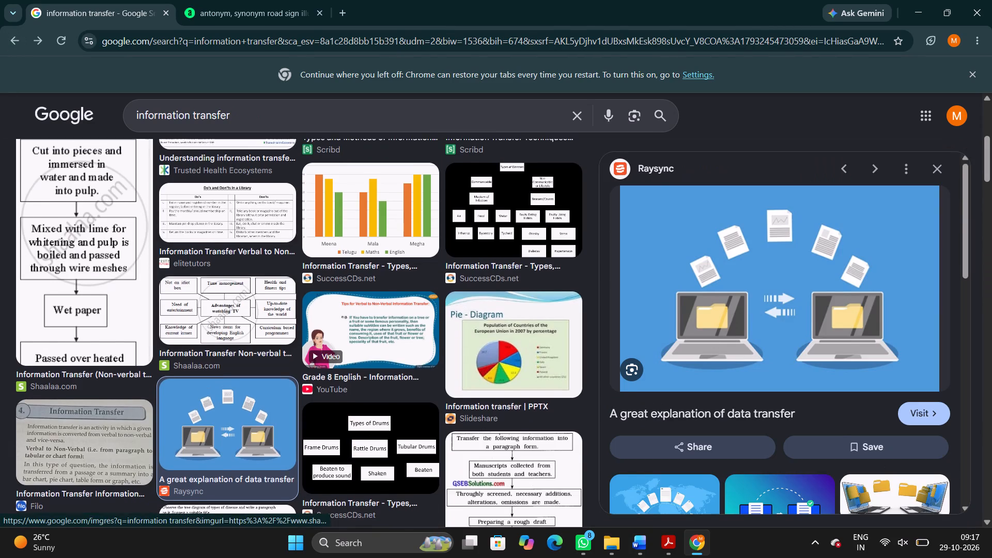
{"action": "scroll", "coordinate": [285, 323], "scroll_direction": "up", "scroll_amount": 2}
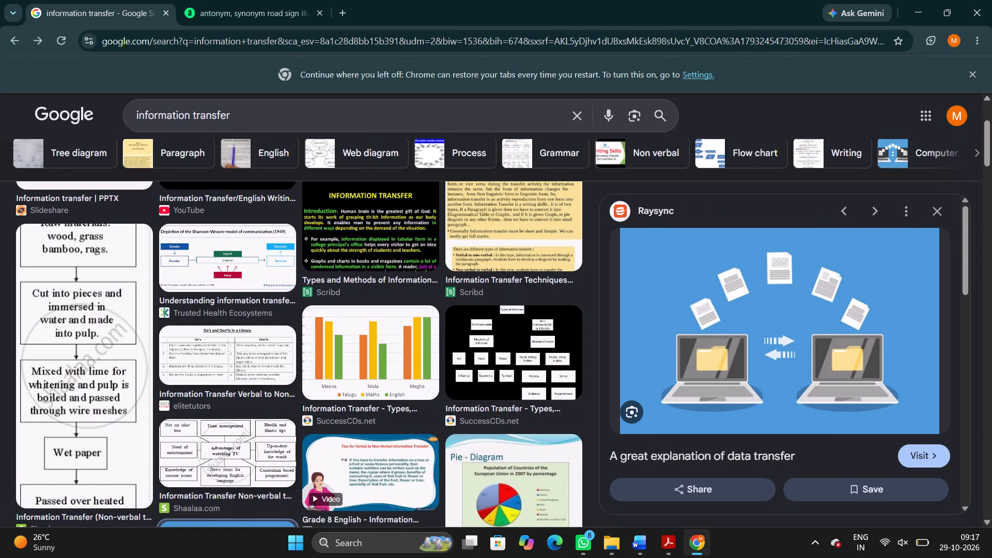
{"action": "left_click", "coordinate": [224, 439]}
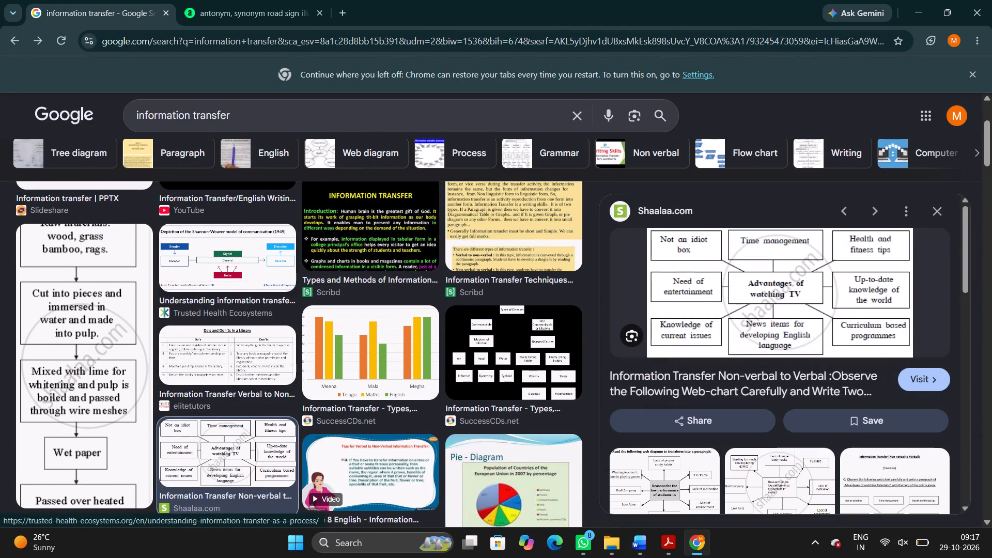
{"action": "scroll", "coordinate": [254, 265], "scroll_direction": "up", "scroll_amount": 2}
{"action": "left_click", "coordinate": [209, 308]}
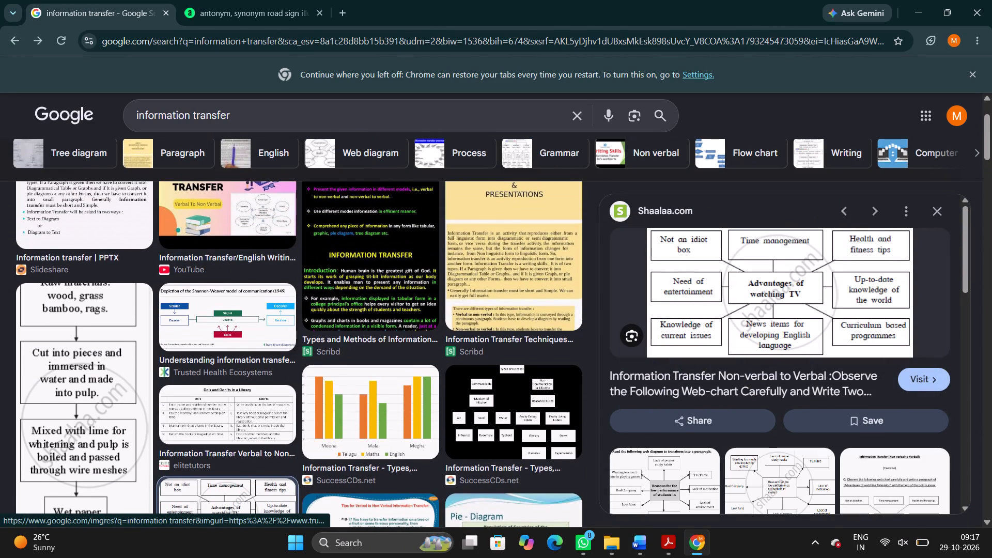
{"action": "scroll", "coordinate": [305, 293], "scroll_direction": "up", "scroll_amount": 1}
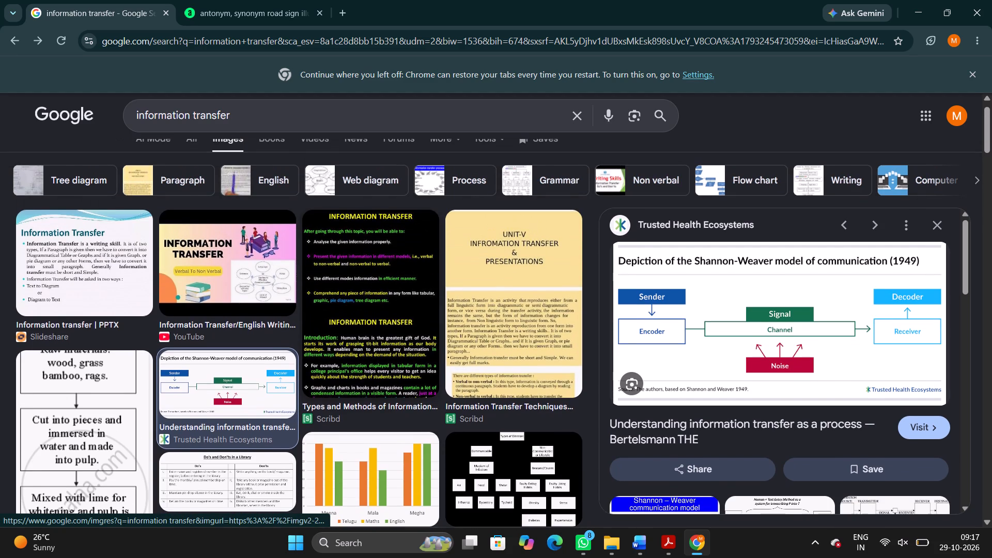
{"action": "scroll", "coordinate": [305, 293], "scroll_direction": "down", "scroll_amount": 1}
{"action": "scroll", "coordinate": [305, 293], "scroll_direction": "up", "scroll_amount": 1}
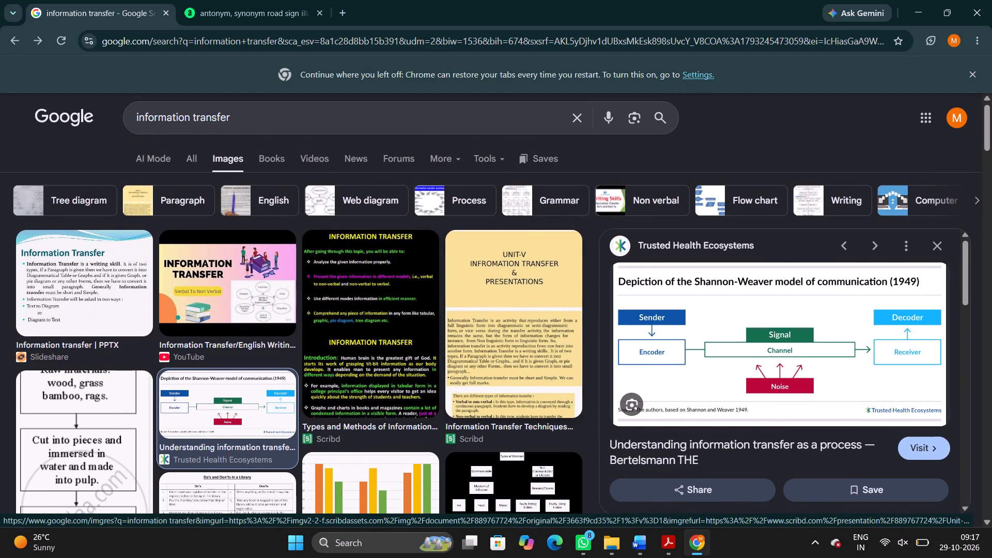
Look further down the "information transfer" image results for a suitable diagram or illustration.
{"action": "scroll", "coordinate": [469, 357], "scroll_direction": "down", "scroll_amount": 6}
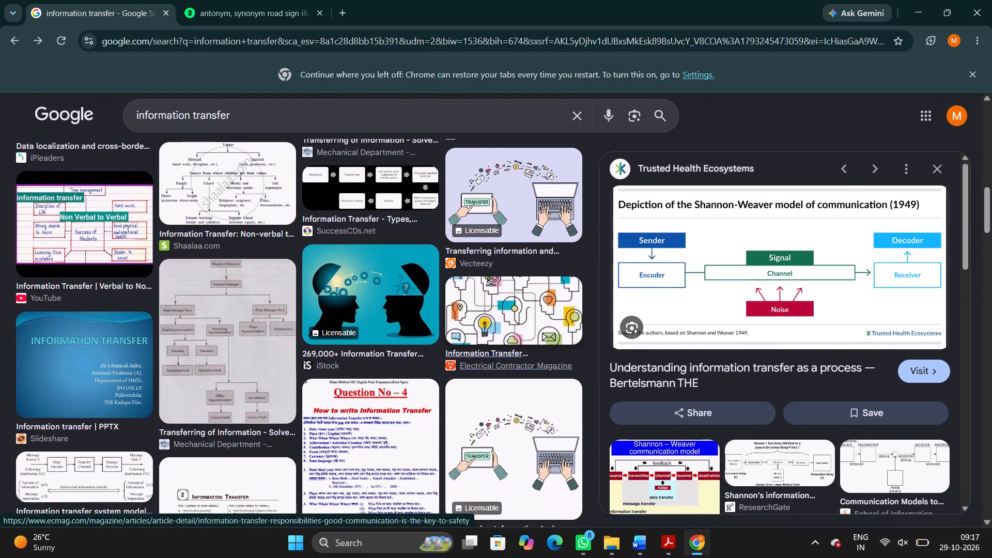
{"action": "scroll", "coordinate": [469, 357], "scroll_direction": "down", "scroll_amount": 3}
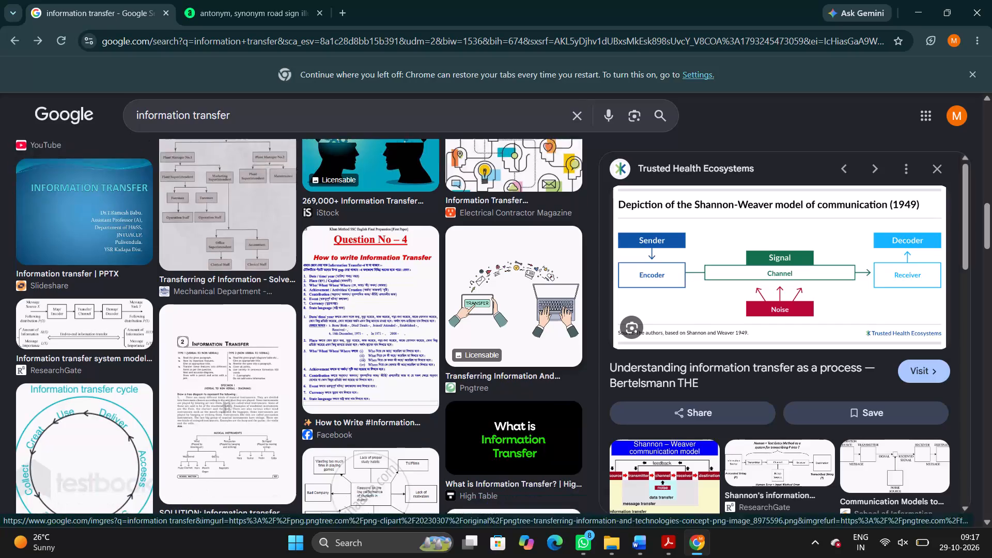
{"action": "scroll", "coordinate": [469, 357], "scroll_direction": "down", "scroll_amount": 3}
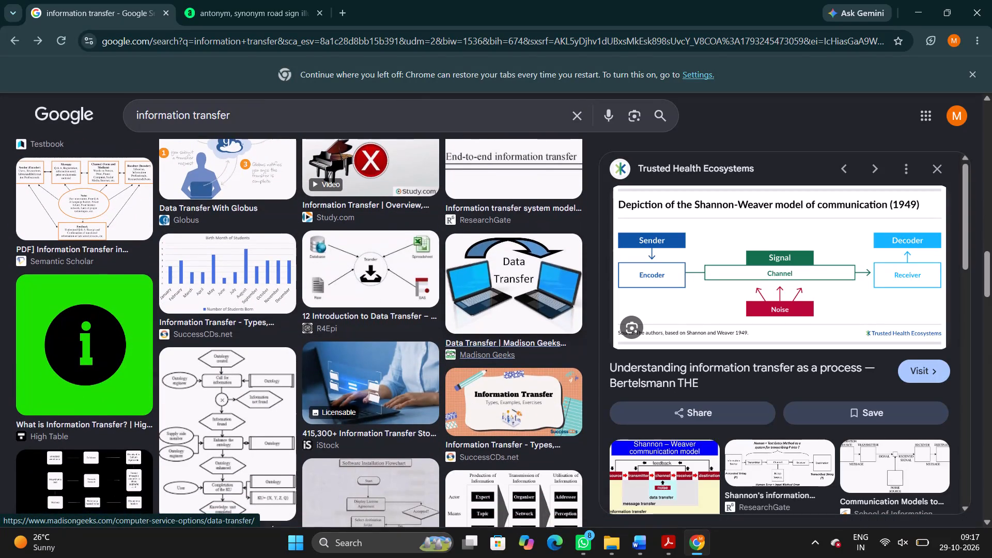
Refine the image search to "information transfer steps" and dismiss the low battery notice.
{"action": "left_click", "coordinate": [258, 111]}
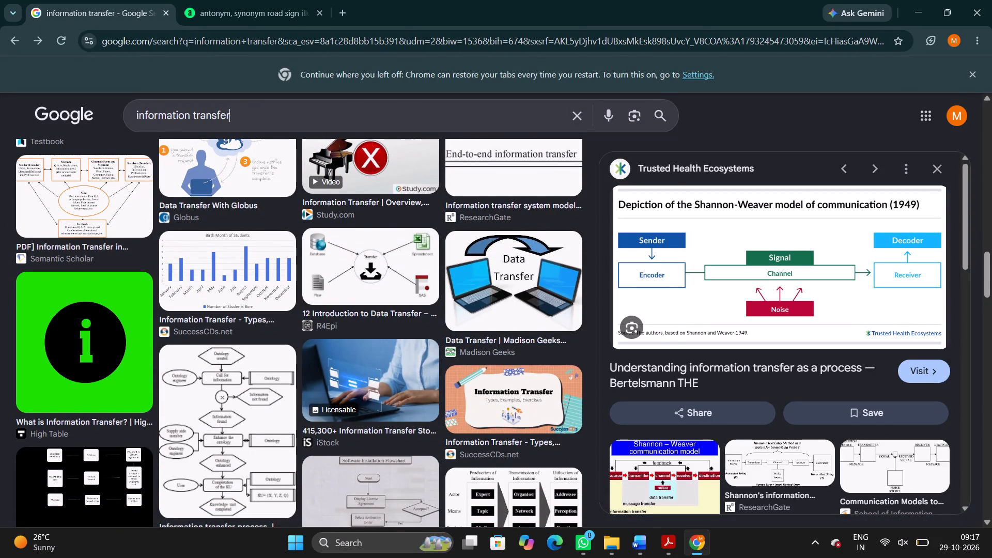
{"action": "key", "text": "space"}
{"action": "type", "text": "steps"}
{"action": "key", "text": "Return"}
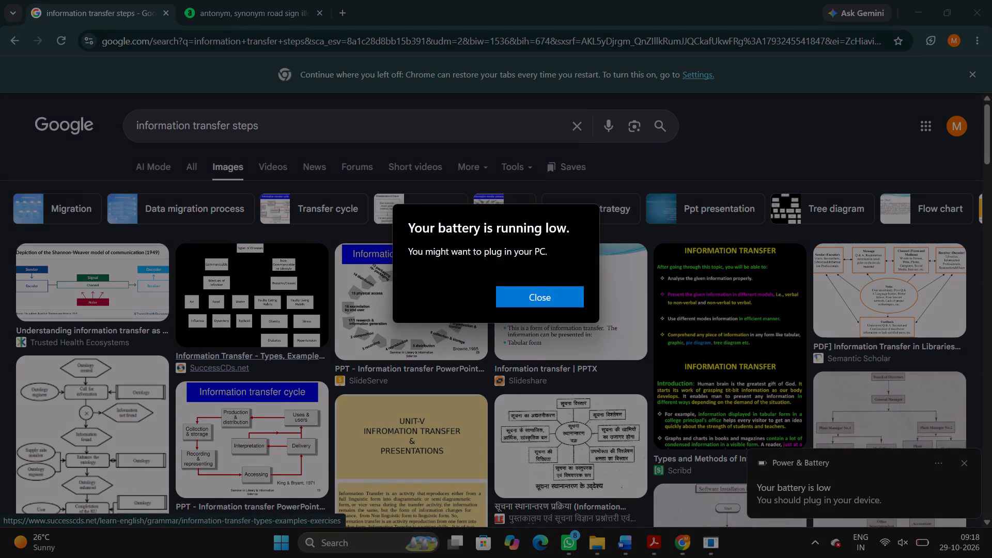
{"action": "double_click", "coordinate": [545, 301]}
{"action": "left_click", "coordinate": [545, 301]}
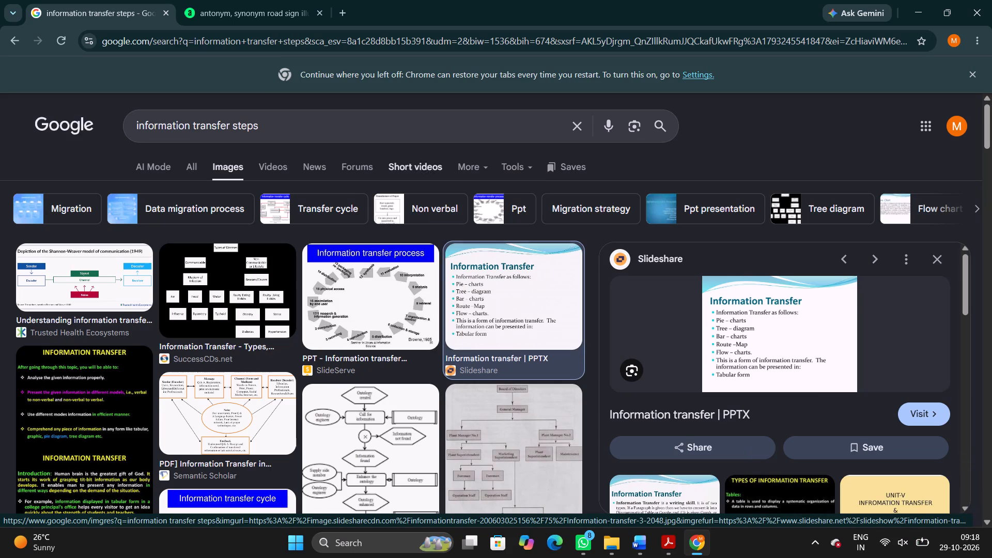
Replace the image search with "organising meetings and multitasking".
{"action": "left_click_drag", "start_coordinate": [289, 121], "coordinate": [58, 133]}
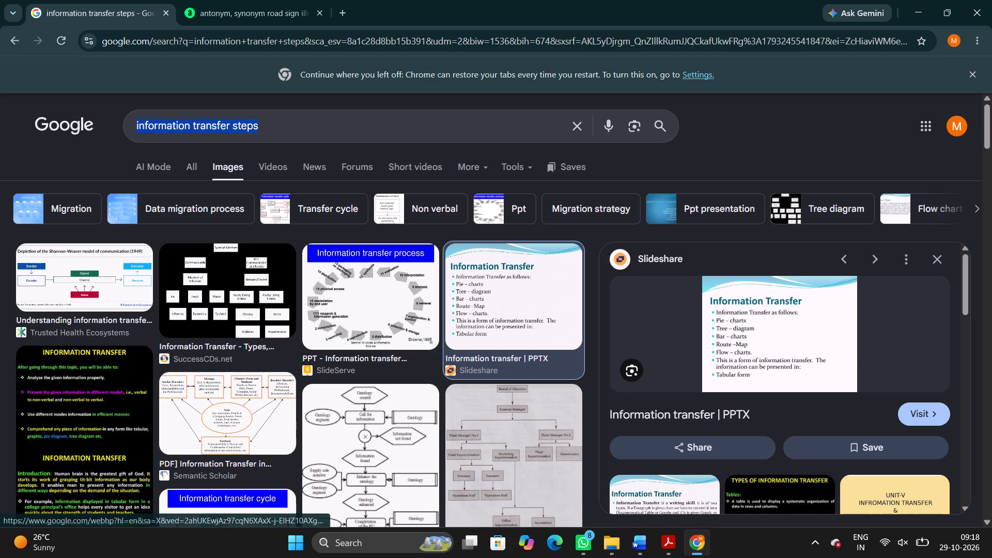
{"action": "key", "text": "BackSpace"}
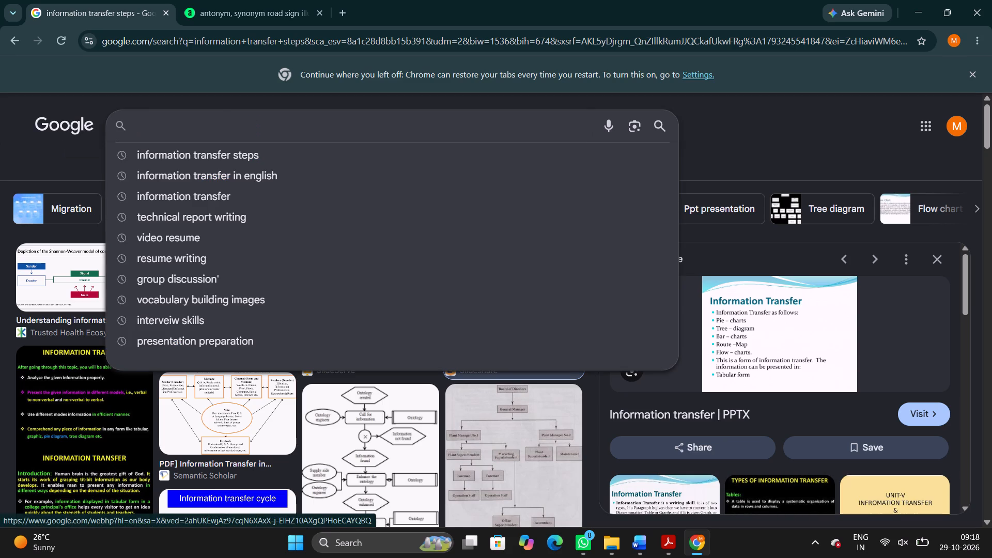
{"action": "type", "text": "organising meetim"}
{"action": "key", "text": "BackSpace"}
{"action": "type", "text": "ngs"}
{"action": "key", "text": "space"}
{"action": "key", "text": "a"}
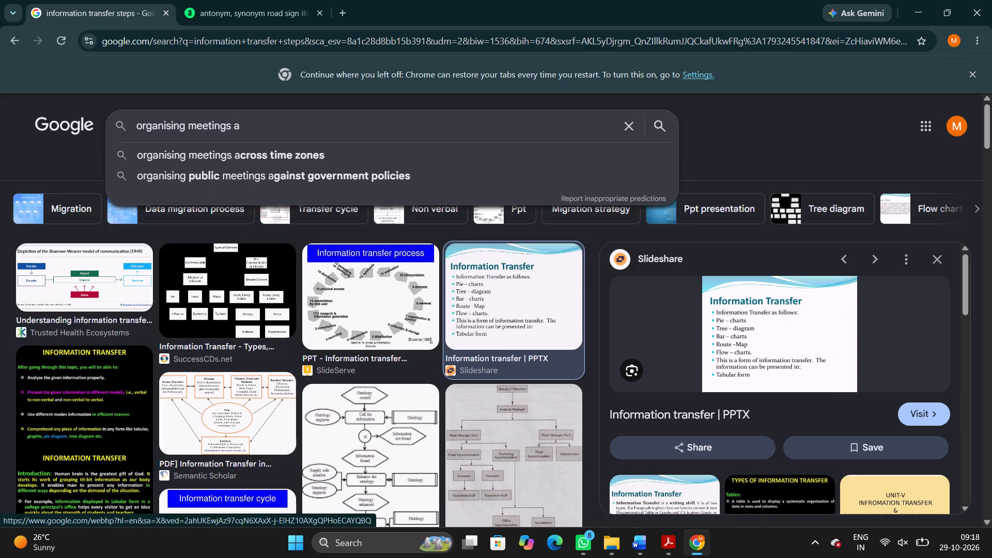
{"action": "type", "text": "nd"}
{"action": "key", "text": "space"}
{"action": "type", "text": "st"}
{"action": "key", "text": "BackSpace"}
{"action": "key", "text": "BackSpace"}
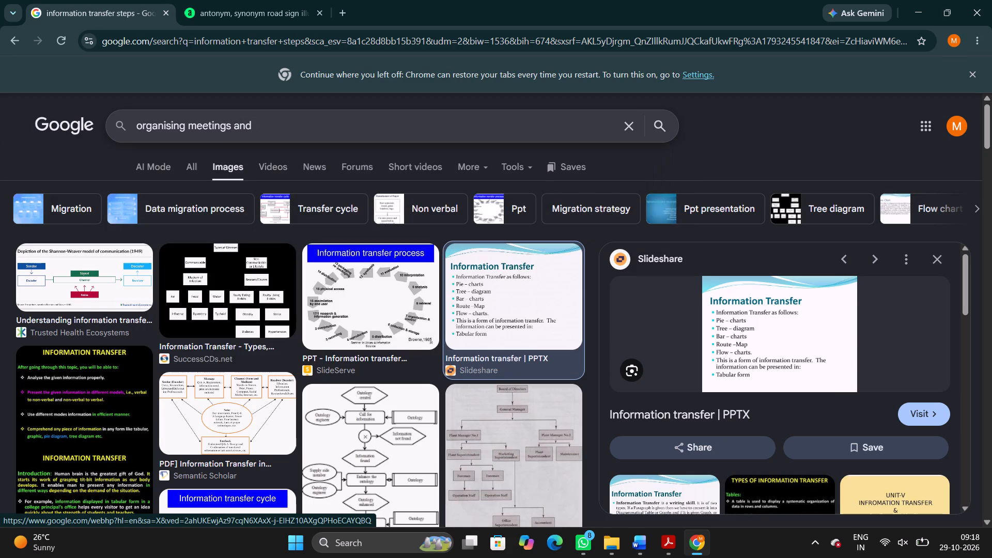
{"action": "type", "text": "multi"}
{"action": "type", "text": "tasking"}
{"action": "key", "text": "Return"}
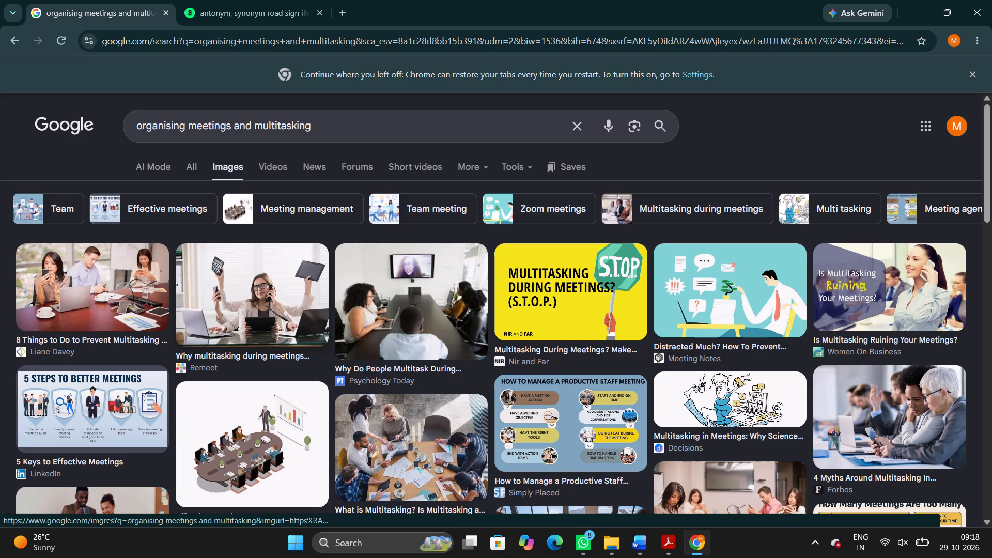
Copy Holistique Training's illustration of a meeting around an oval table from the image results.
{"action": "scroll", "coordinate": [283, 432], "scroll_direction": "down", "scroll_amount": 1}
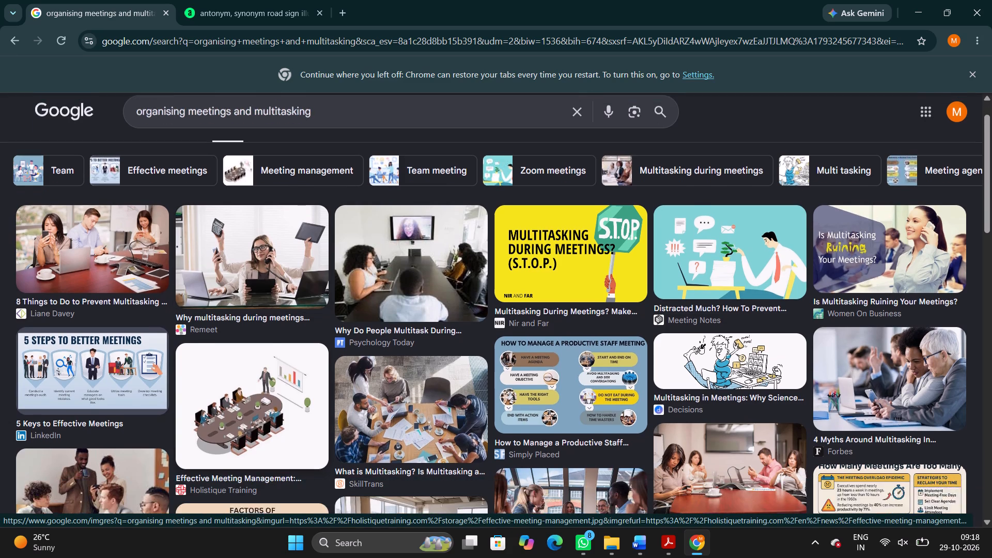
{"action": "scroll", "coordinate": [283, 432], "scroll_direction": "down", "scroll_amount": 1}
{"action": "scroll", "coordinate": [275, 377], "scroll_direction": "down", "scroll_amount": 1}
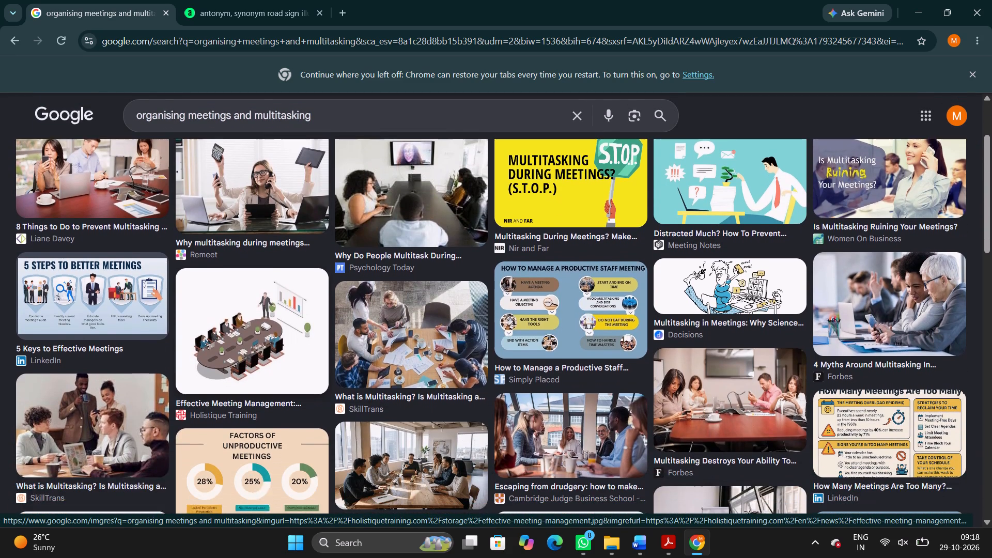
{"action": "scroll", "coordinate": [275, 377], "scroll_direction": "down", "scroll_amount": 1}
{"action": "scroll", "coordinate": [275, 377], "scroll_direction": "up", "scroll_amount": 1}
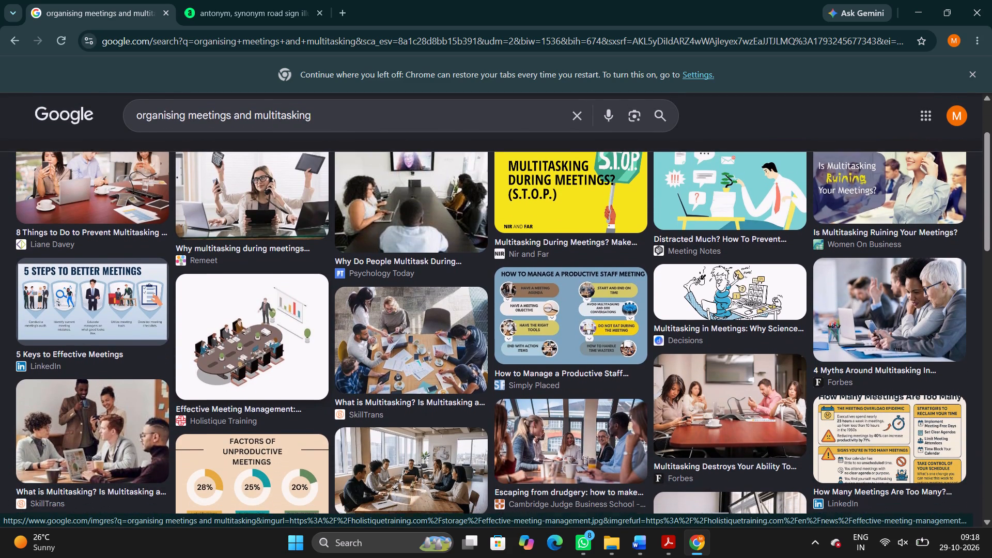
{"action": "scroll", "coordinate": [275, 377], "scroll_direction": "up", "scroll_amount": 1}
{"action": "left_click", "coordinate": [248, 352]}
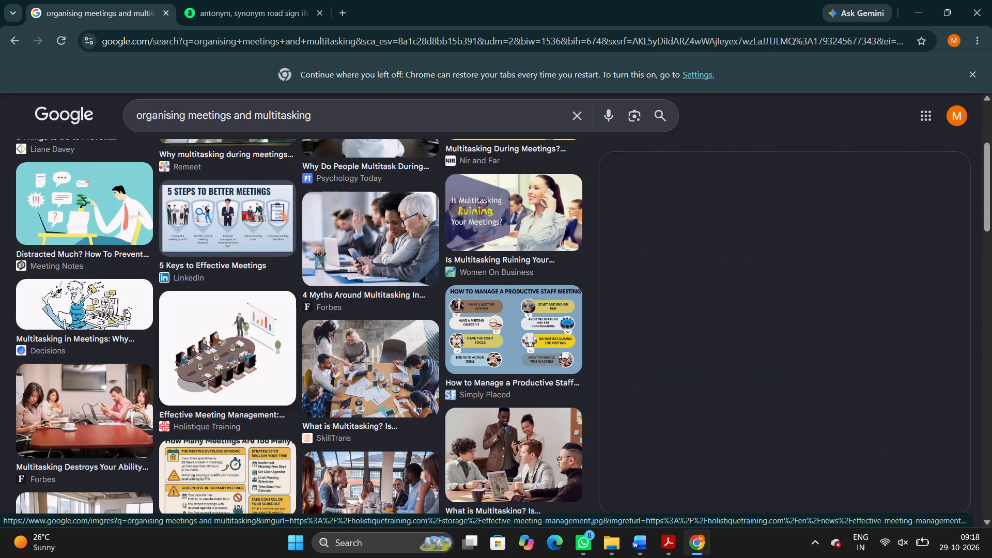
{"action": "right_click", "coordinate": [693, 314]}
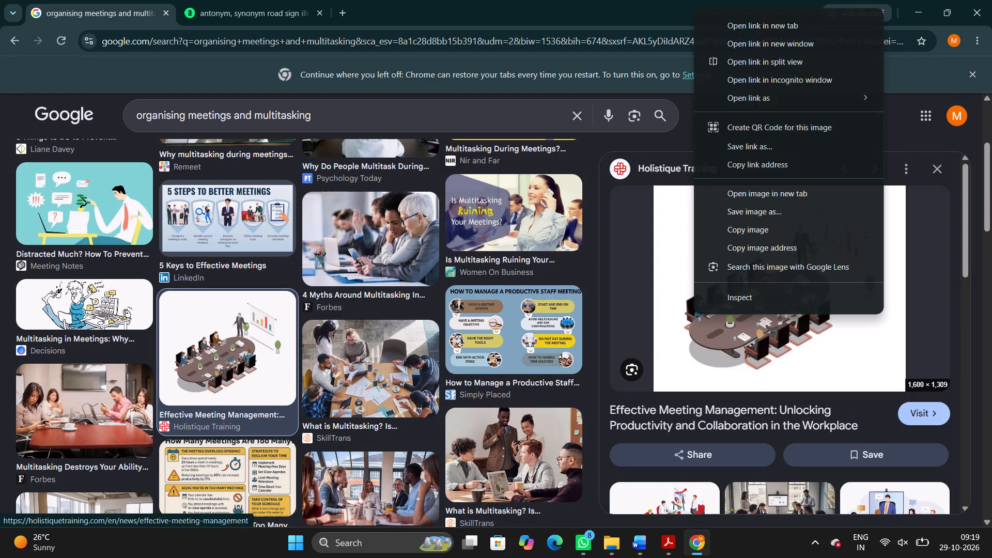
{"action": "left_click", "coordinate": [755, 228]}
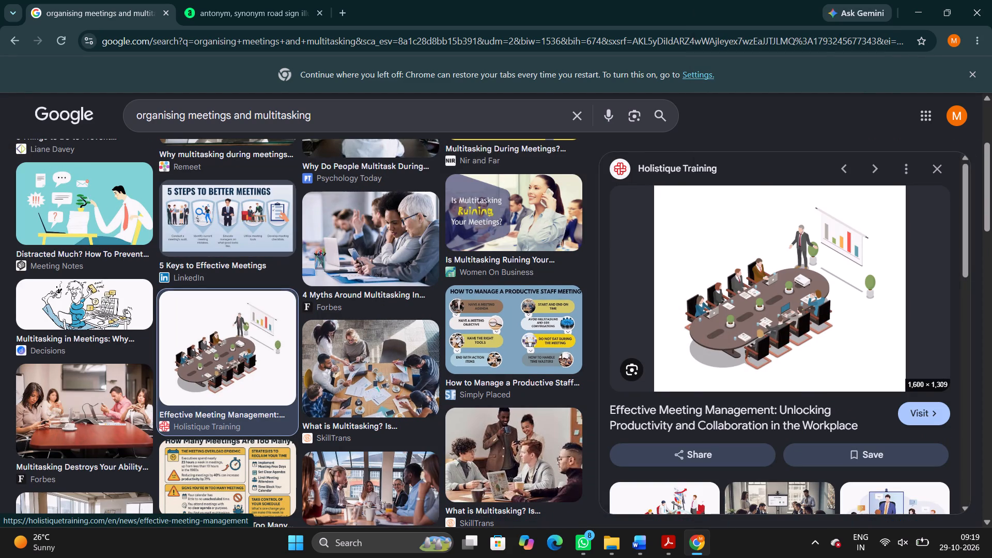
Switch to Word and paste the meeting illustration on a new line below the information transfer picture on page 11.
{"action": "left_click", "coordinate": [640, 540]}
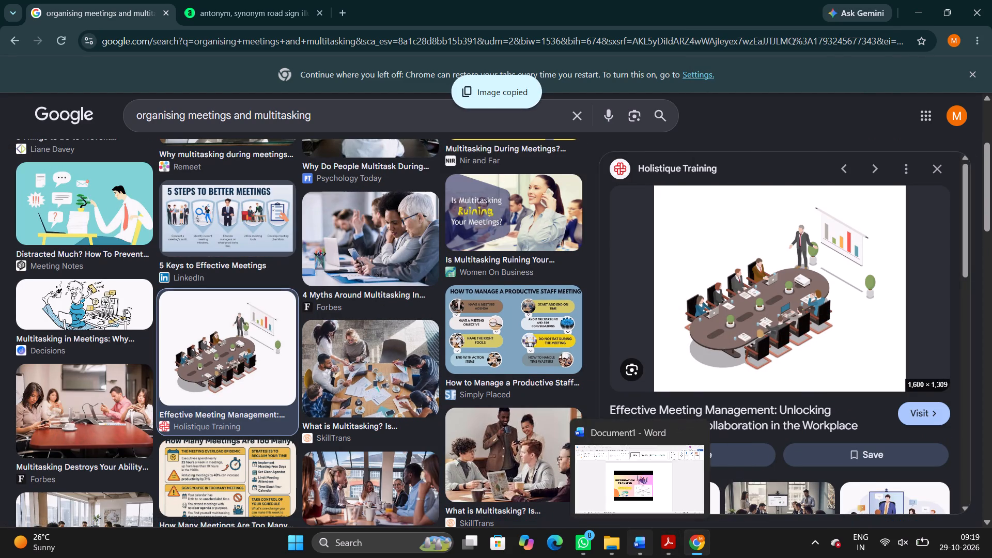
{"action": "scroll", "coordinate": [456, 454], "scroll_direction": "down", "scroll_amount": 1}
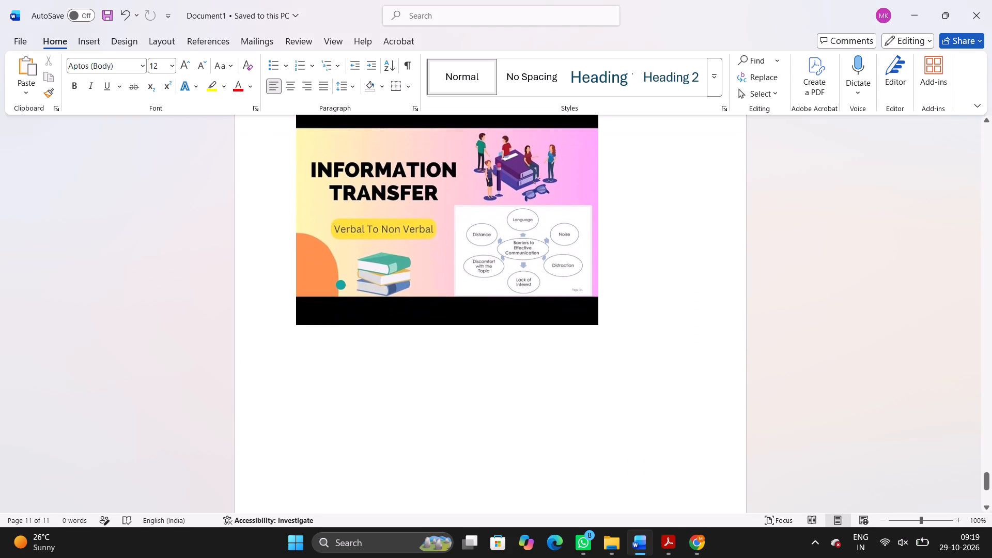
{"action": "key", "text": "Return"}
{"action": "key", "text": "ctrl+v"}
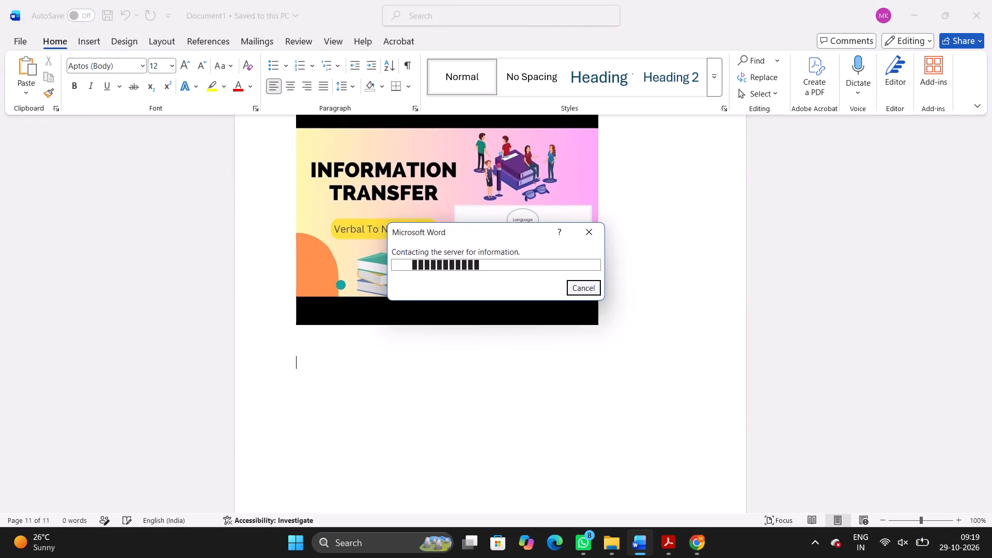
Shrink the meeting illustration proportionally to about the width of the information transfer picture above it.
{"action": "left_click", "coordinate": [517, 404]}
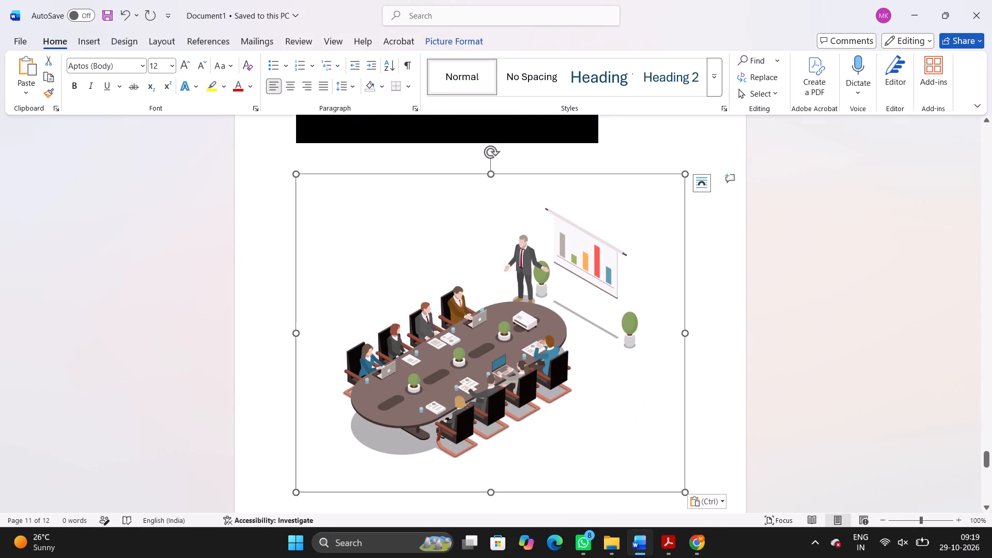
{"action": "left_click_drag", "start_coordinate": [683, 493], "coordinate": [648, 475]}
{"action": "left_click_drag", "start_coordinate": [648, 475], "coordinate": [597, 427]}
{"action": "left_click", "coordinate": [647, 442]}
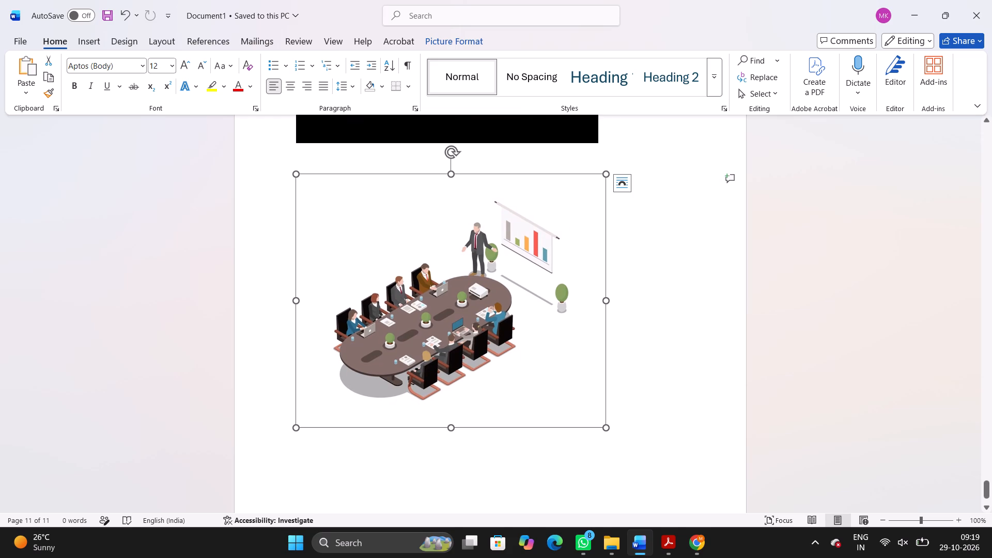
Start a new line below the meeting illustration on page 11.
{"action": "key", "text": "Return"}
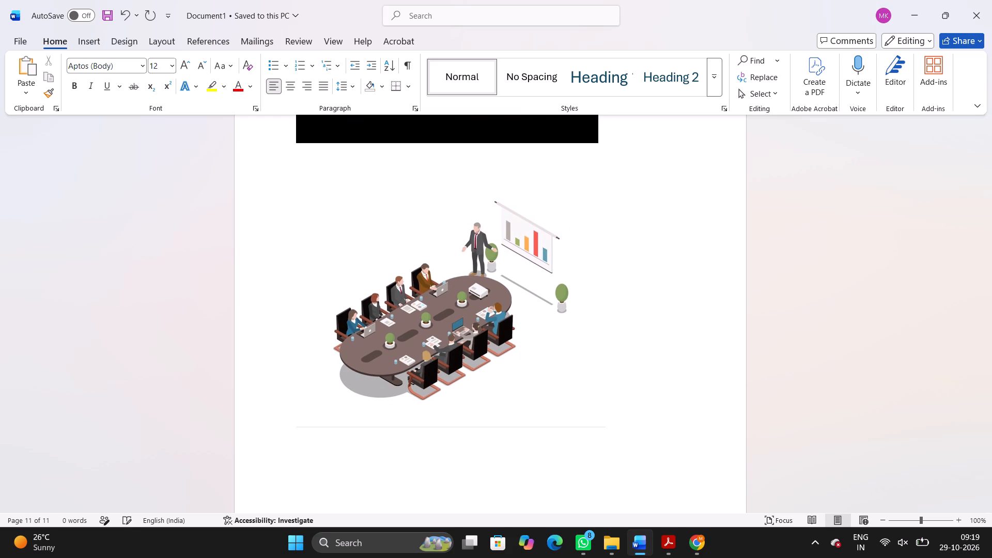
{"action": "scroll", "coordinate": [698, 484], "scroll_direction": "up", "scroll_amount": 1}
{"action": "scroll", "coordinate": [698, 484], "scroll_direction": "down", "scroll_amount": 1}
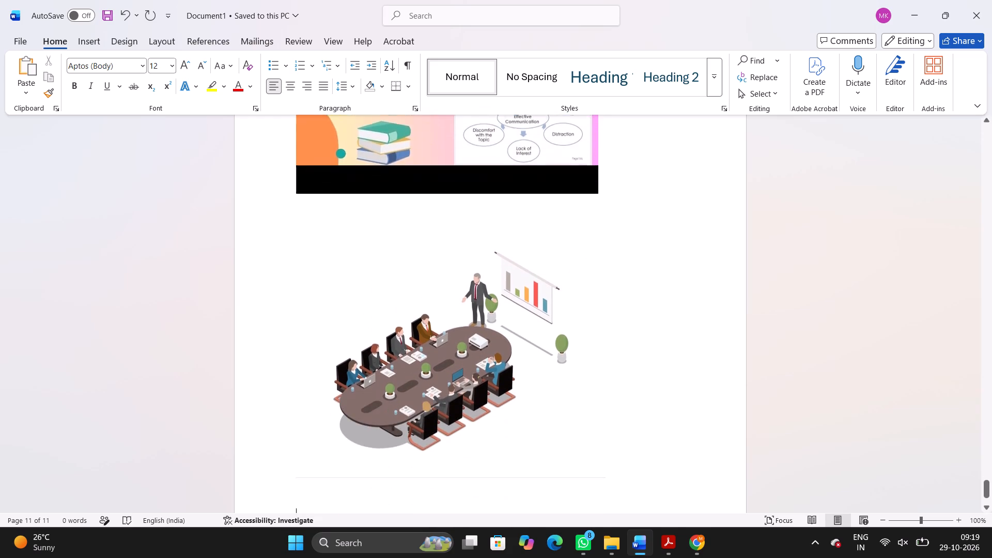
{"action": "scroll", "coordinate": [698, 484], "scroll_direction": "down", "scroll_amount": 1}
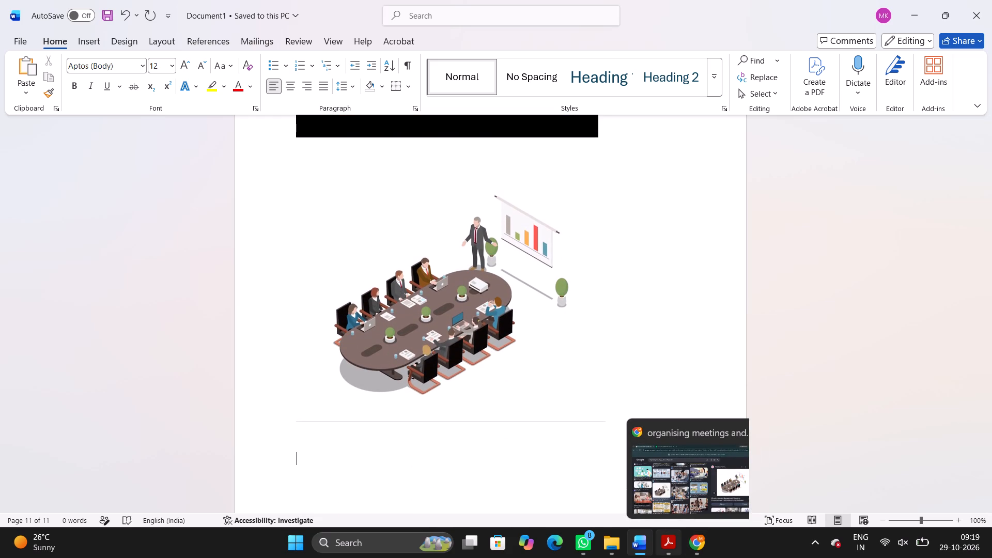
Switch to Chrome and shorten the image search to "multitasking".
{"action": "left_click", "coordinate": [702, 546]}
{"action": "scroll", "coordinate": [493, 387], "scroll_direction": "up", "scroll_amount": 3}
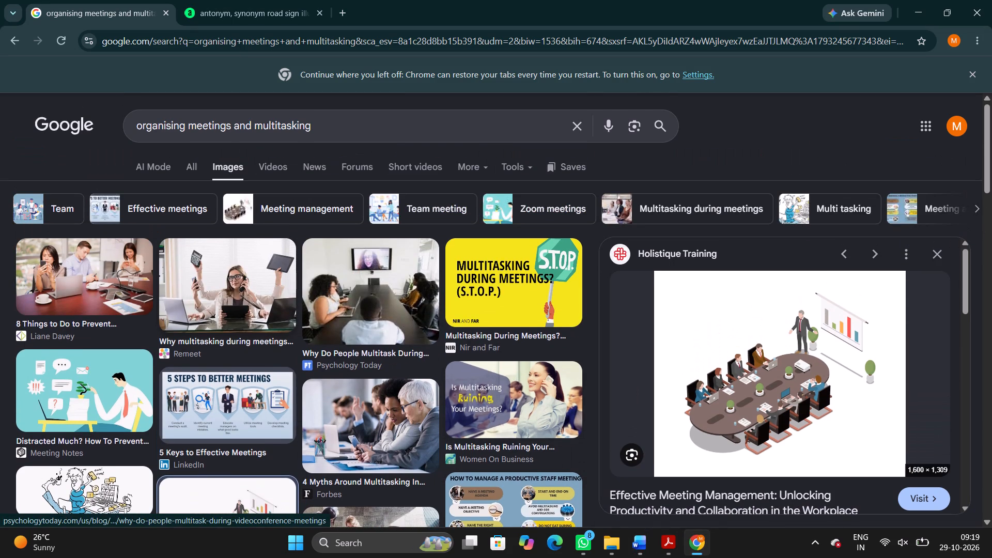
{"action": "left_click", "coordinate": [191, 278]}
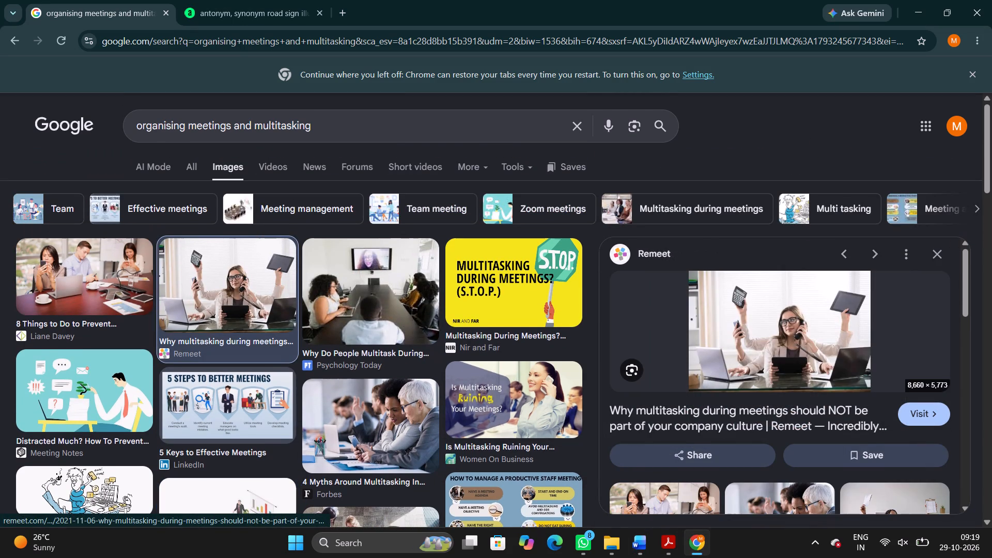
{"action": "scroll", "coordinate": [711, 354], "scroll_direction": "down", "scroll_amount": 1}
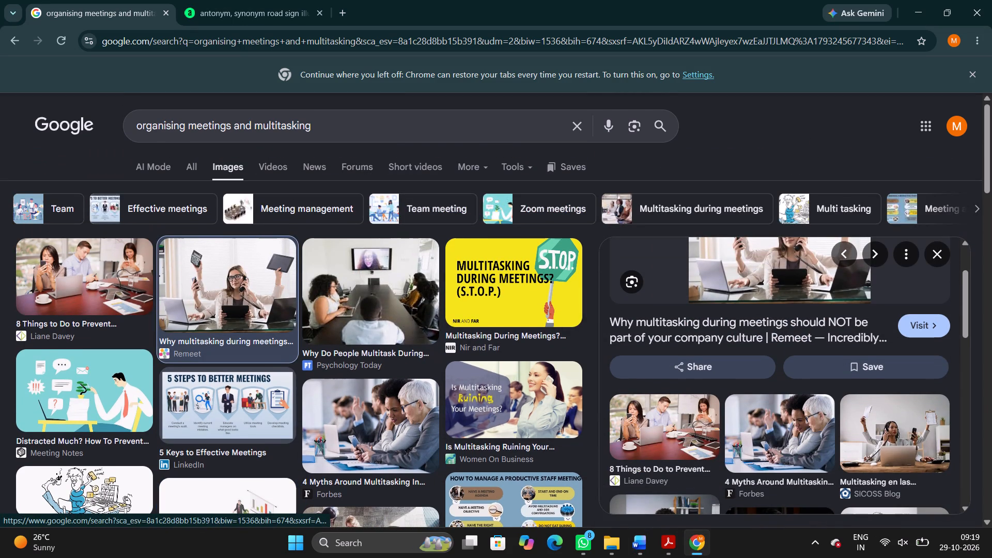
{"action": "left_click", "coordinate": [256, 130]}
{"action": "left_click_drag", "start_coordinate": [256, 130], "coordinate": [243, 127]}
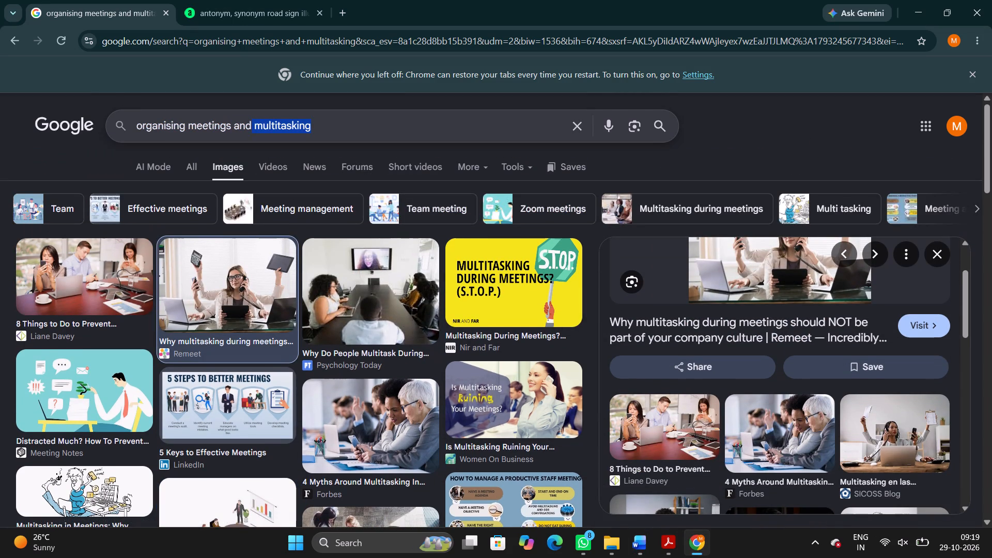
{"action": "left_click_drag", "start_coordinate": [243, 127], "coordinate": [184, 117]}
{"action": "left_click", "coordinate": [184, 117]}
{"action": "left_click_drag", "start_coordinate": [253, 127], "coordinate": [80, 138]}
{"action": "key", "text": "BackSpace"}
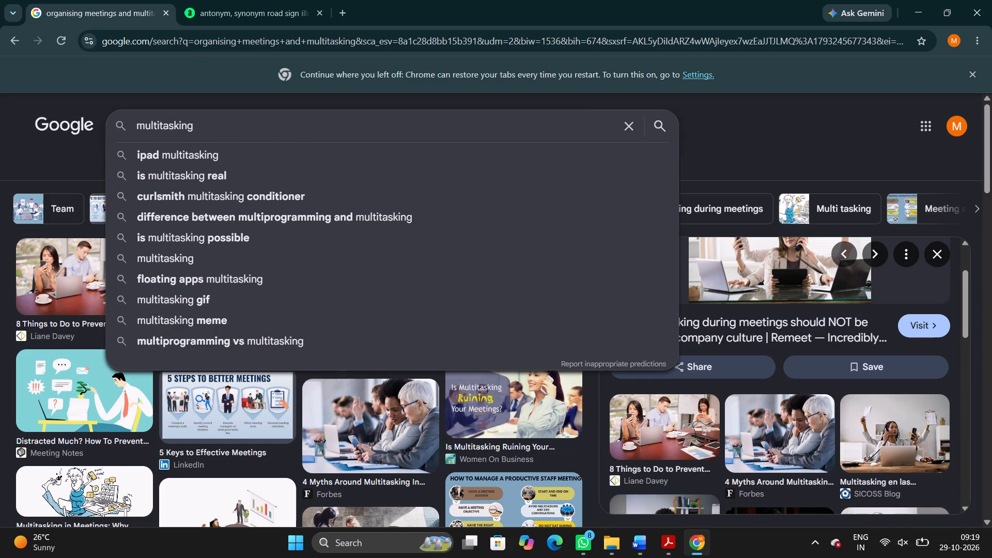
{"action": "key", "text": "Return"}
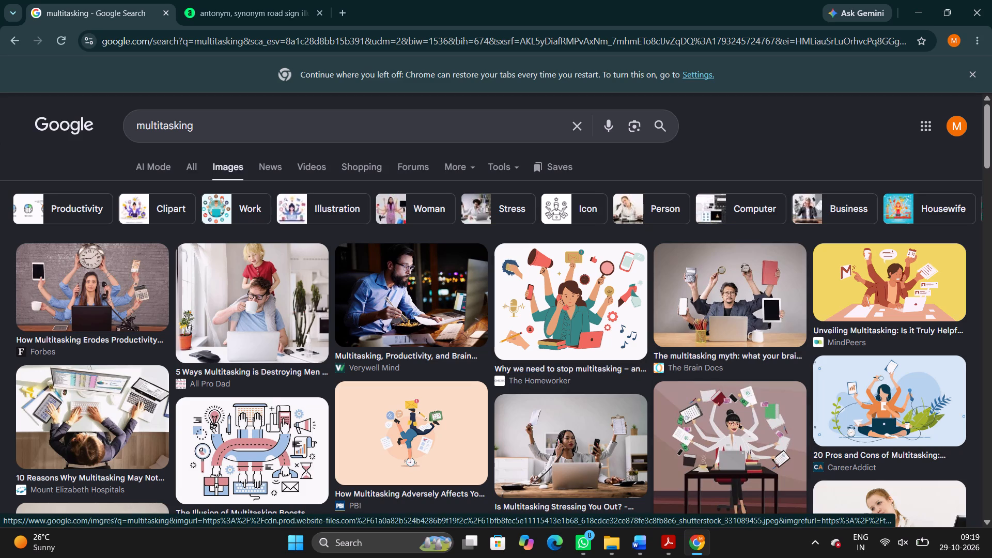
Find Foundations Cognitive Schools' illustration of a multitasking woman with many arms in the image results and copy it.
{"action": "left_click", "coordinate": [119, 297]}
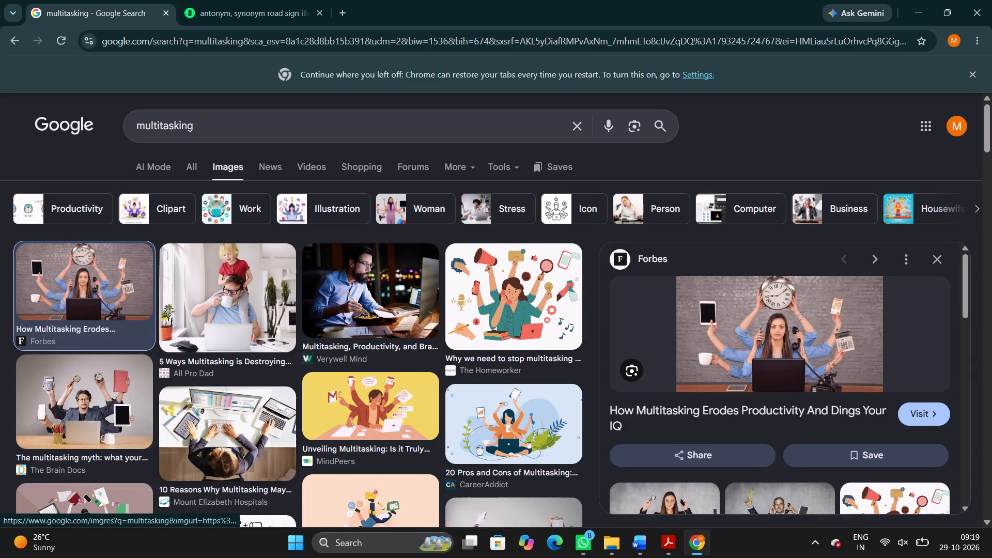
{"action": "left_click", "coordinate": [244, 428]}
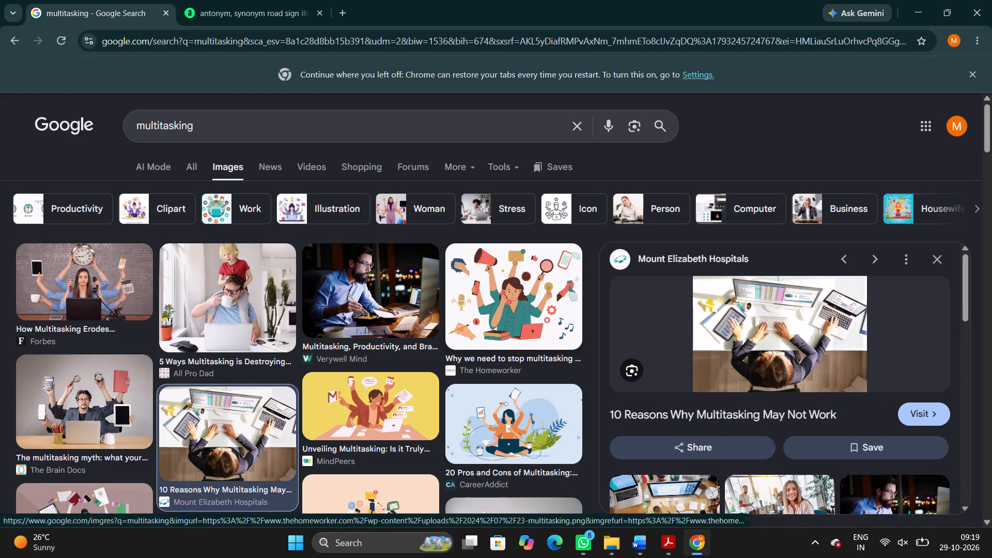
{"action": "scroll", "coordinate": [463, 411], "scroll_direction": "down", "scroll_amount": 1}
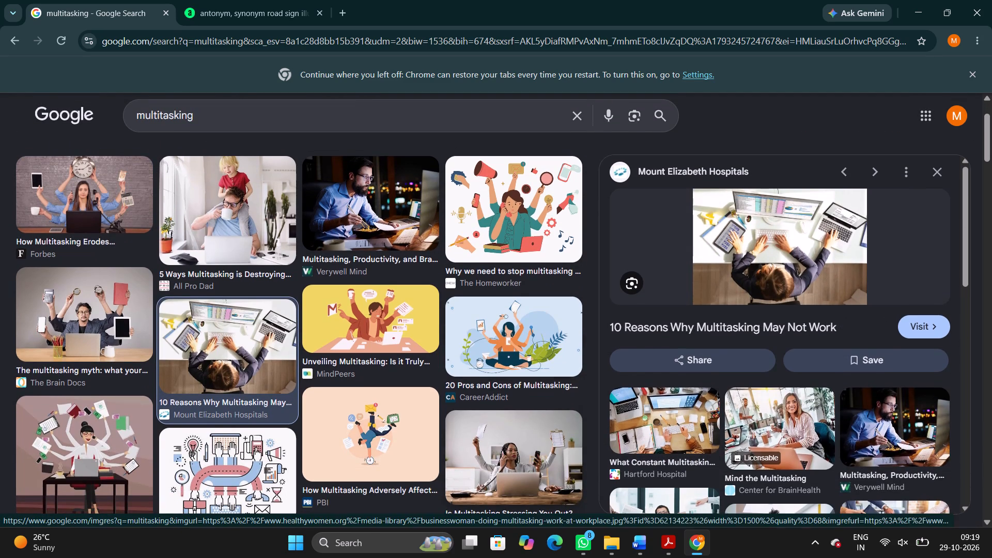
{"action": "scroll", "coordinate": [353, 411], "scroll_direction": "down", "scroll_amount": 1}
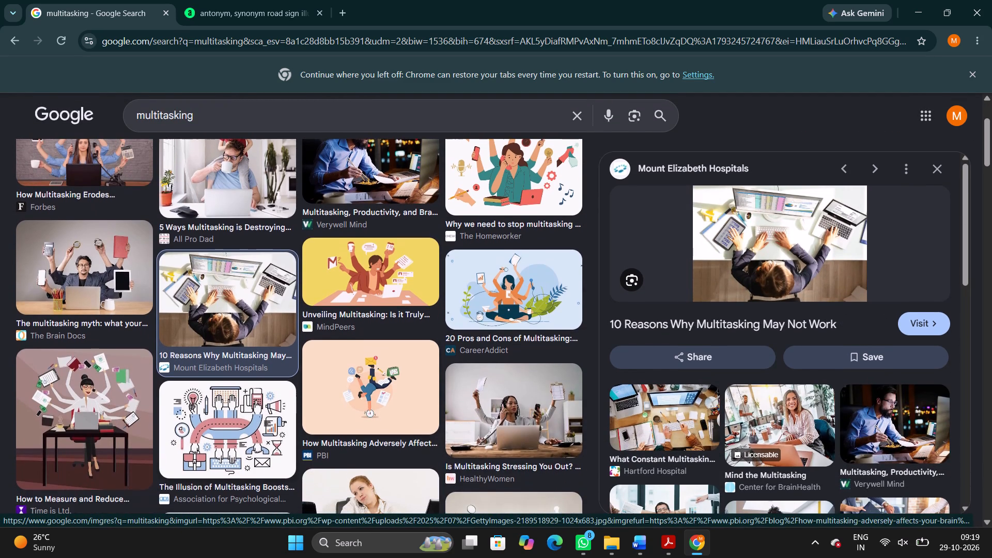
{"action": "left_click", "coordinate": [78, 402]}
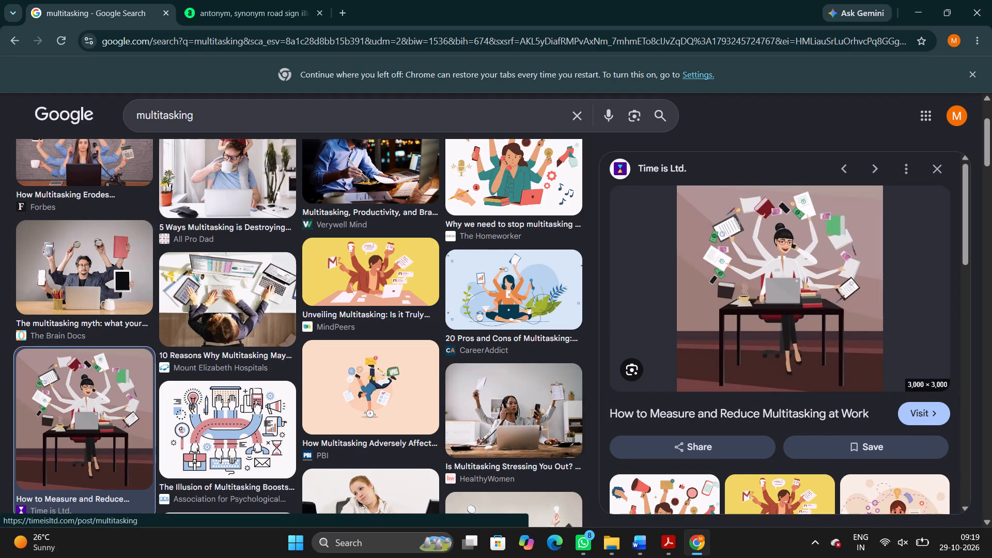
{"action": "scroll", "coordinate": [723, 283], "scroll_direction": "down", "scroll_amount": 2}
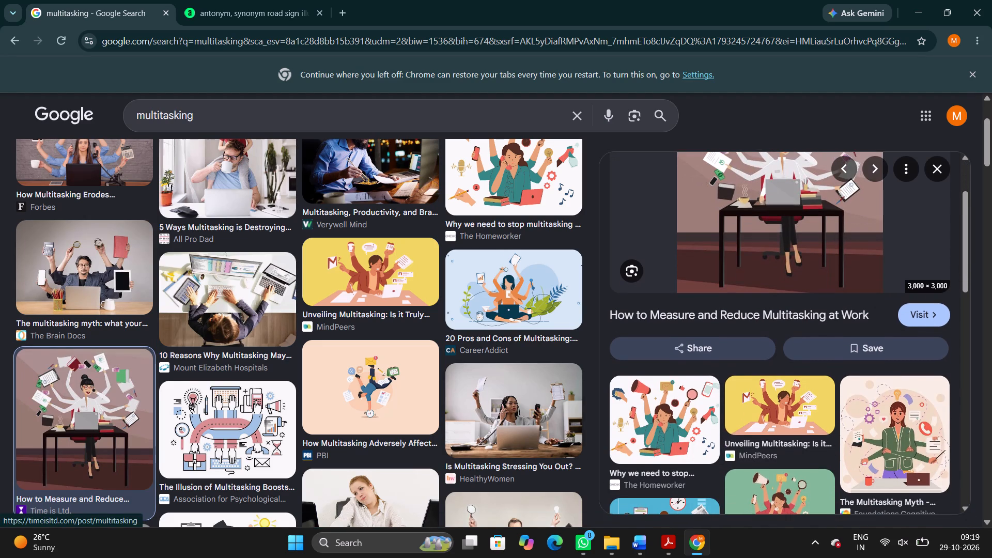
{"action": "left_click", "coordinate": [903, 454]}
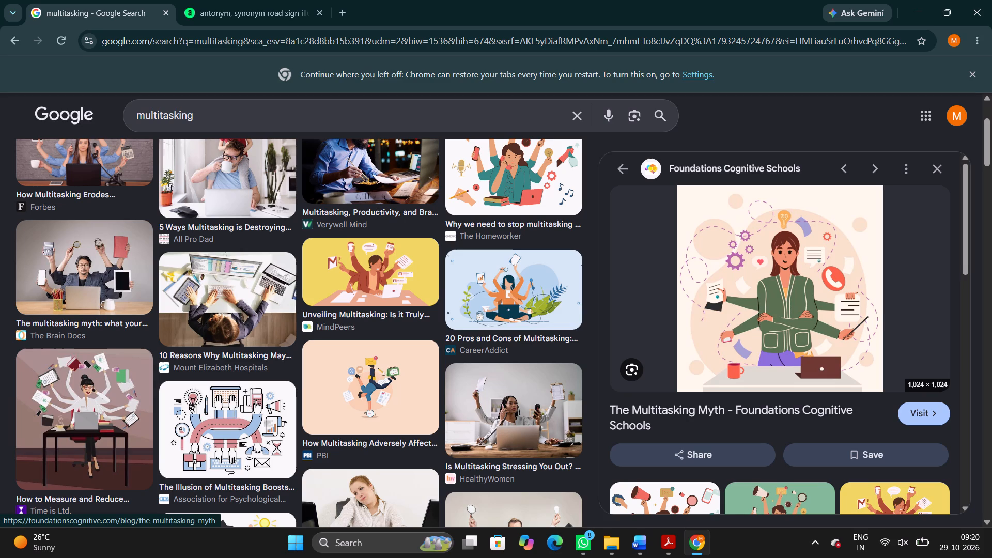
{"action": "left_click", "coordinate": [832, 255]}
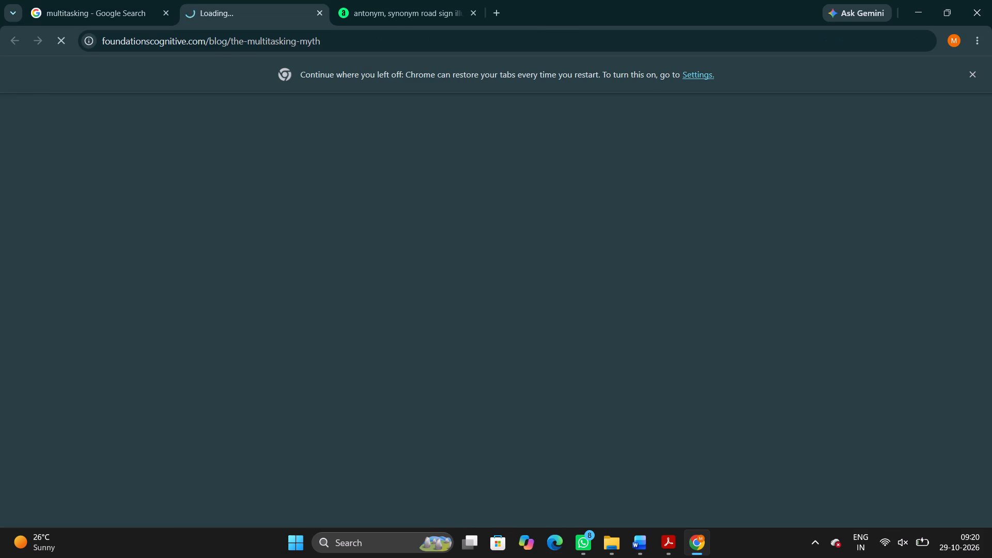
{"action": "left_click", "coordinate": [119, 3]}
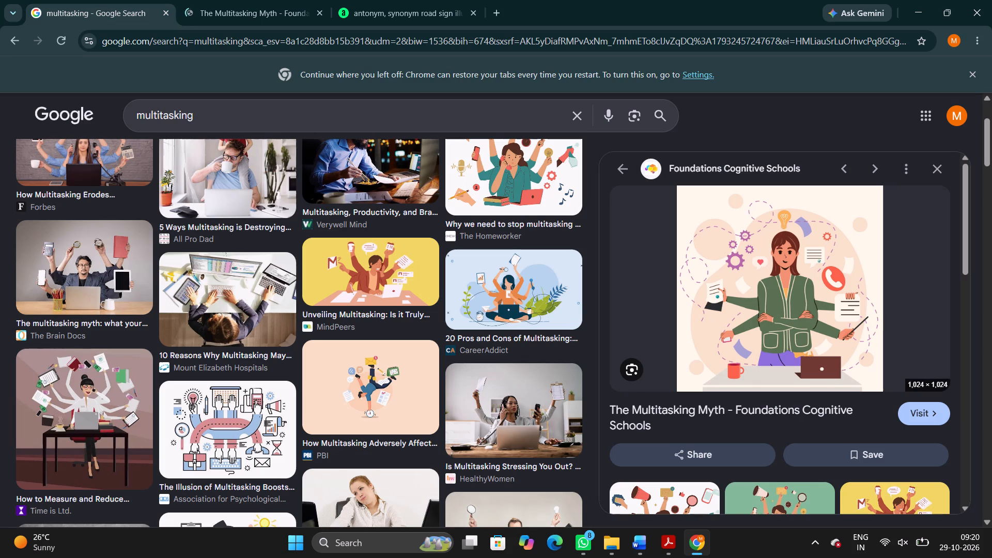
{"action": "right_click", "coordinate": [826, 286]}
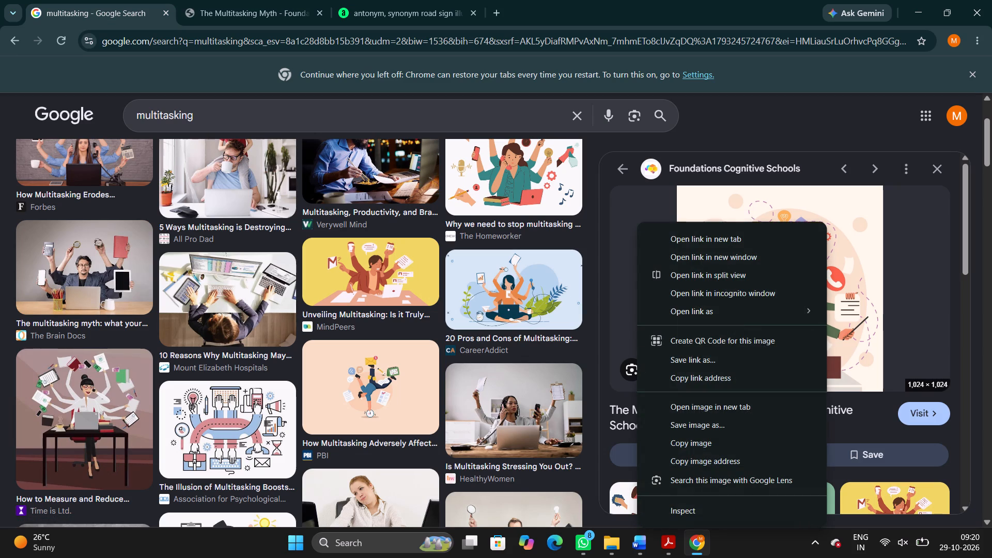
{"action": "left_click", "coordinate": [740, 442]}
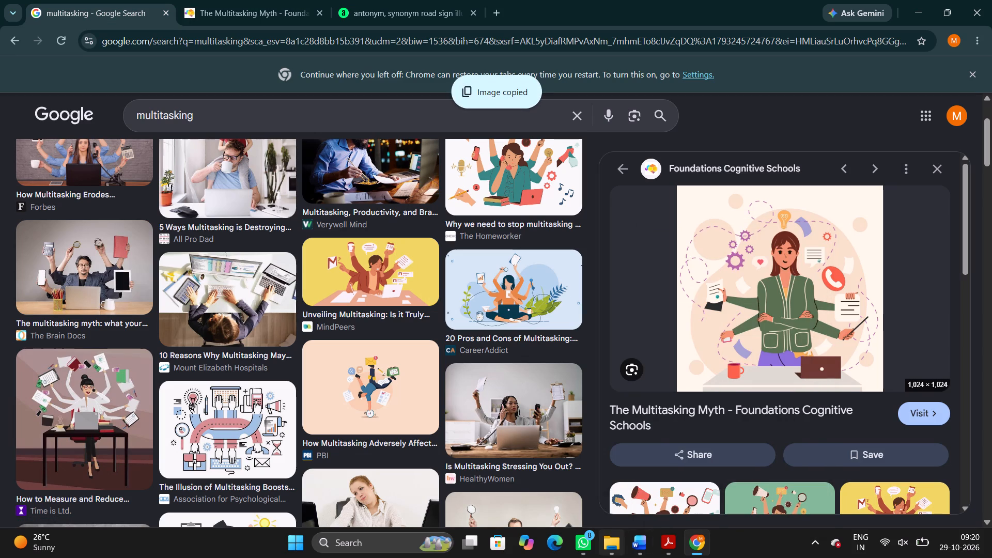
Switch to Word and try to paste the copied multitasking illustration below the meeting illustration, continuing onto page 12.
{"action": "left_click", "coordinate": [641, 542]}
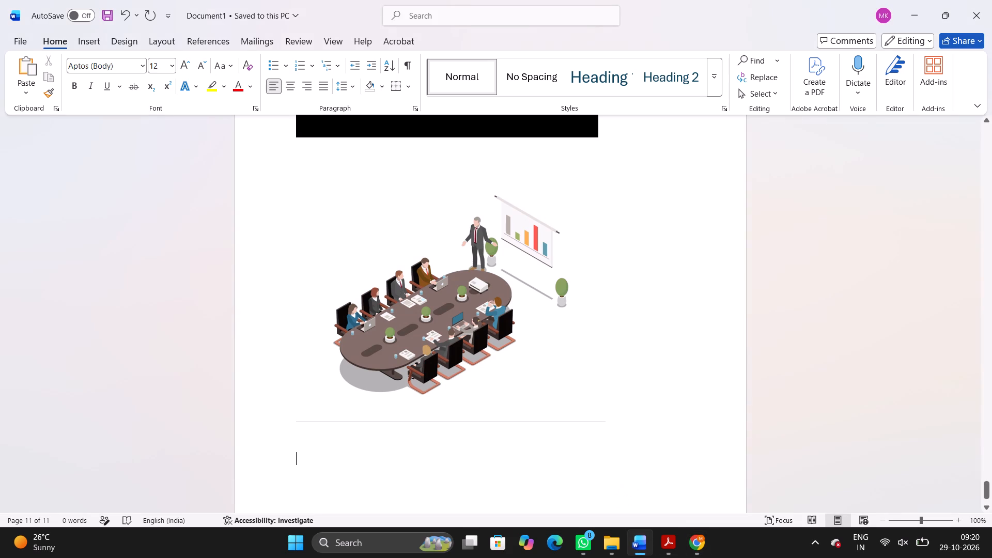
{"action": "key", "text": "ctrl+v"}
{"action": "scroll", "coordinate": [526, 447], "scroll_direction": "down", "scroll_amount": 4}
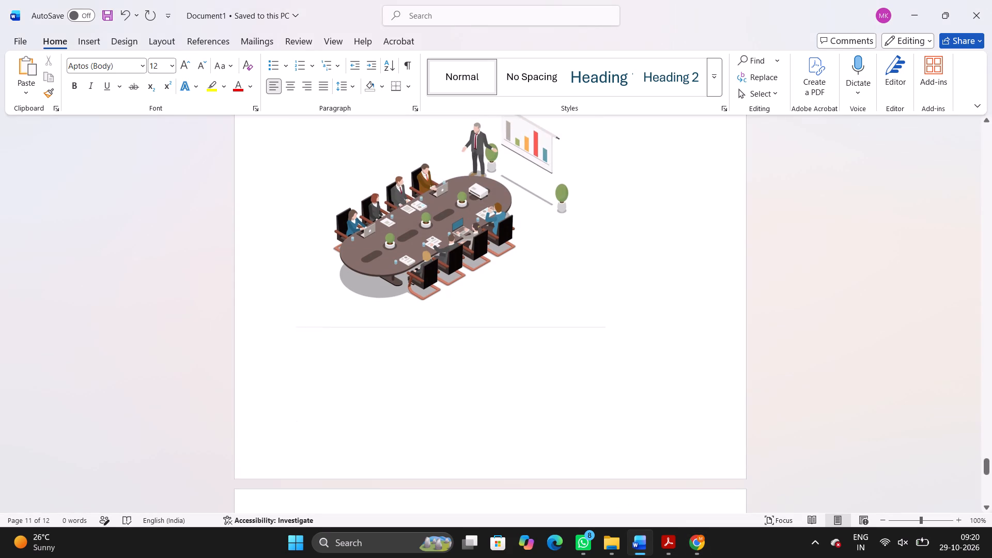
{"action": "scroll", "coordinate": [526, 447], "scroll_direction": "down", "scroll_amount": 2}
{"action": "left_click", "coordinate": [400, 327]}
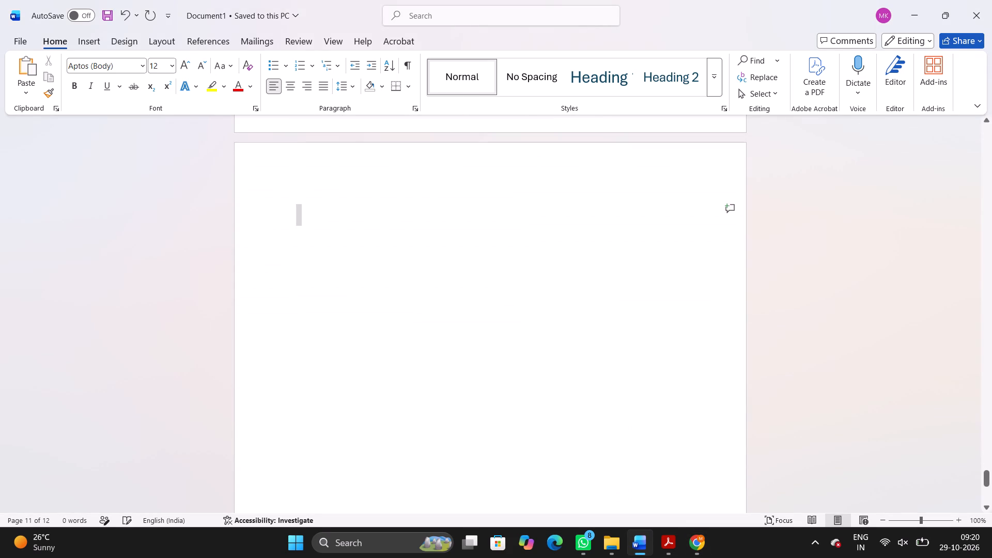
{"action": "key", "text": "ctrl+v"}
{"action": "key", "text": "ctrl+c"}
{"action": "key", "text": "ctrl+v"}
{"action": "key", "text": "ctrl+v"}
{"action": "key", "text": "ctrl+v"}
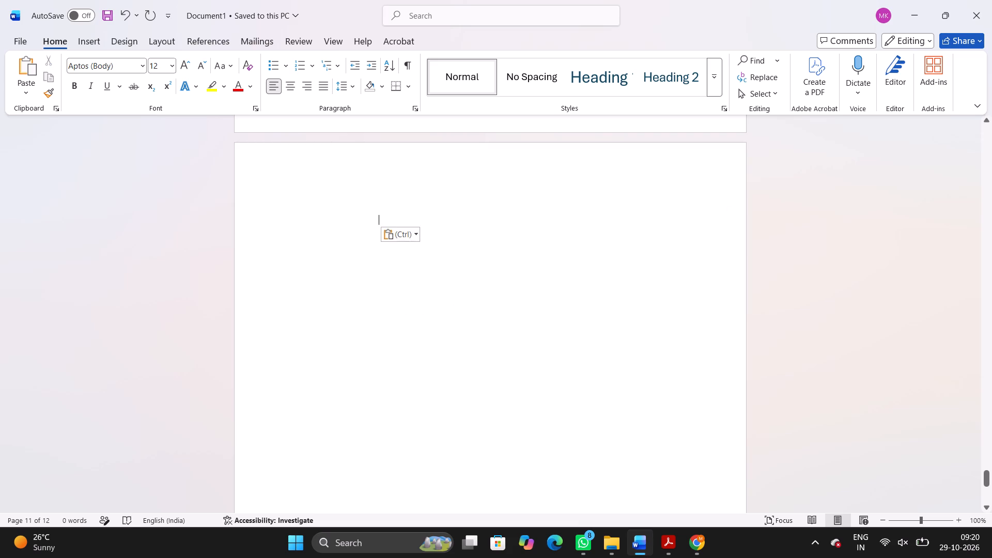
Return to Chrome and capture a rectangular screen snip of the Foundations Cognitive Schools multitasking illustration.
{"action": "left_click", "coordinate": [667, 546]}
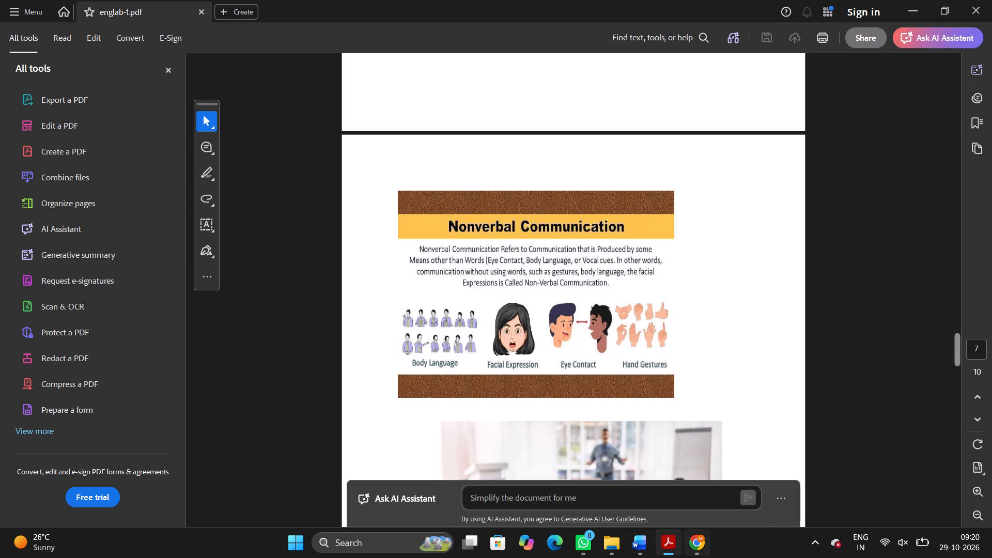
{"action": "left_click", "coordinate": [704, 557]}
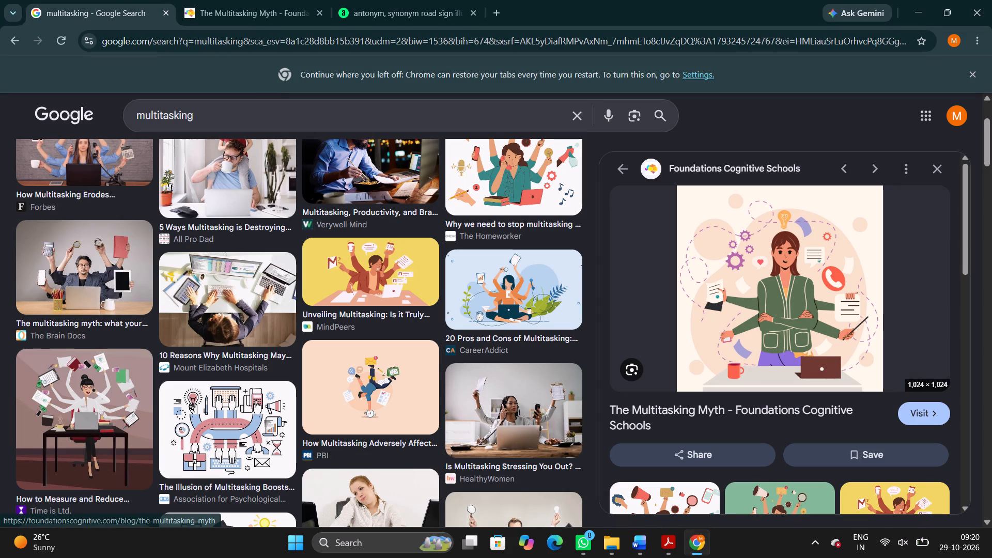
{"action": "key", "text": "shift+super+s"}
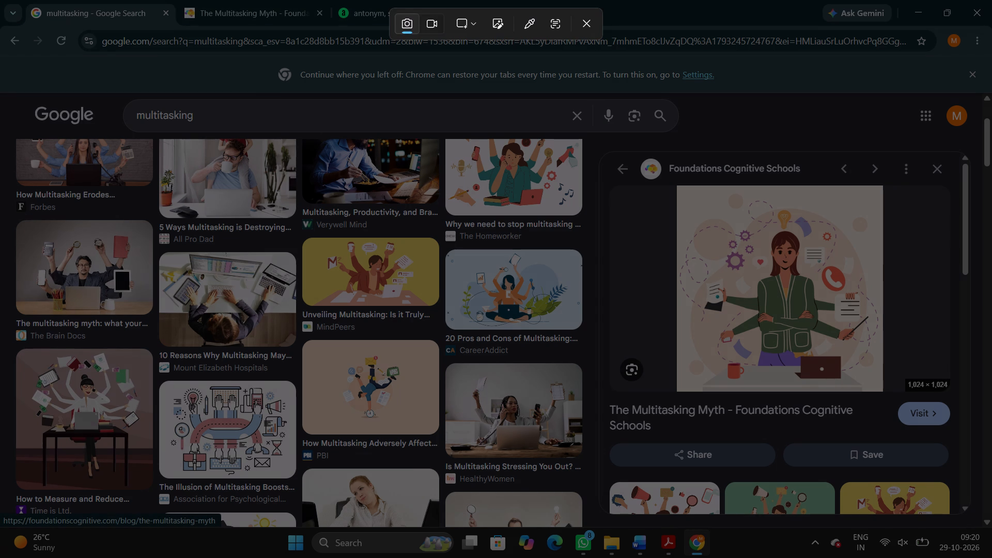
{"action": "left_click_drag", "start_coordinate": [679, 192], "coordinate": [852, 353]}
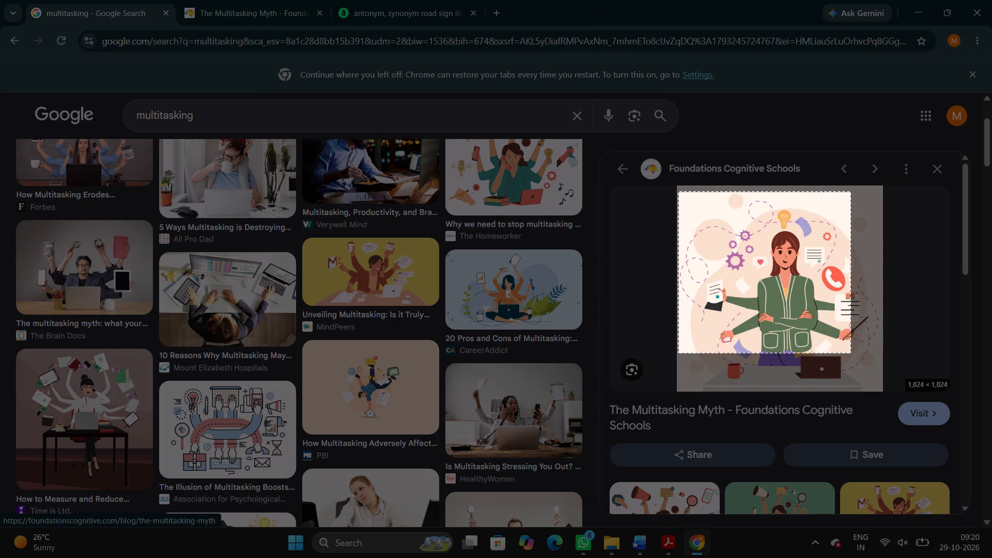
{"action": "left_click_drag", "start_coordinate": [852, 353], "coordinate": [880, 389]}
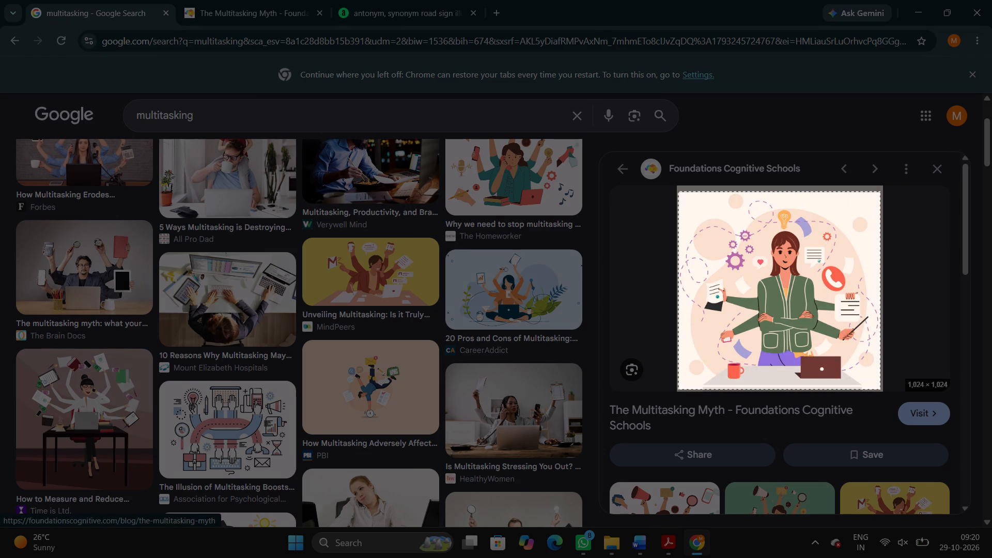
{"action": "left_click_drag", "start_coordinate": [880, 389], "coordinate": [883, 391]}
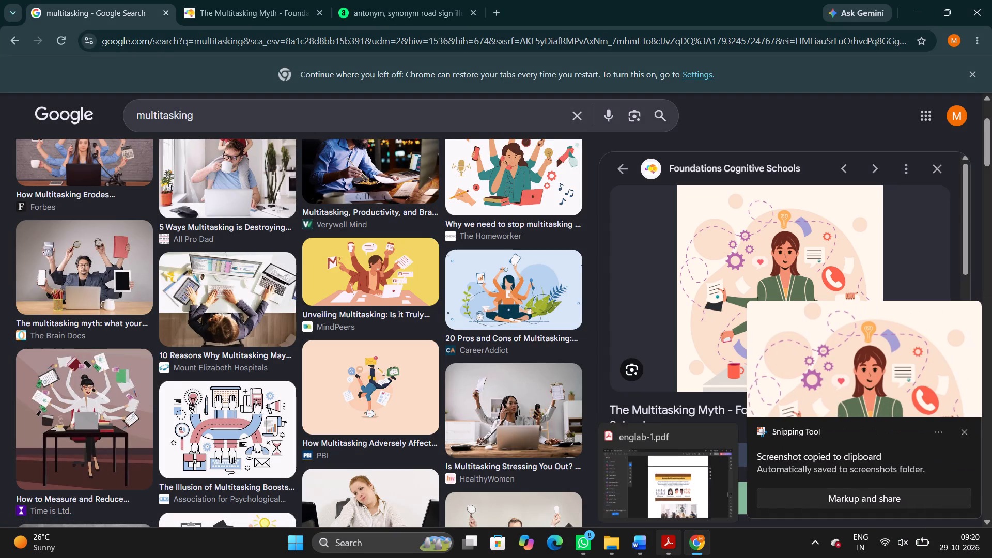
Switch to Word and paste the snipped multitasking illustration at the top of page 12.
{"action": "left_click", "coordinate": [633, 541]}
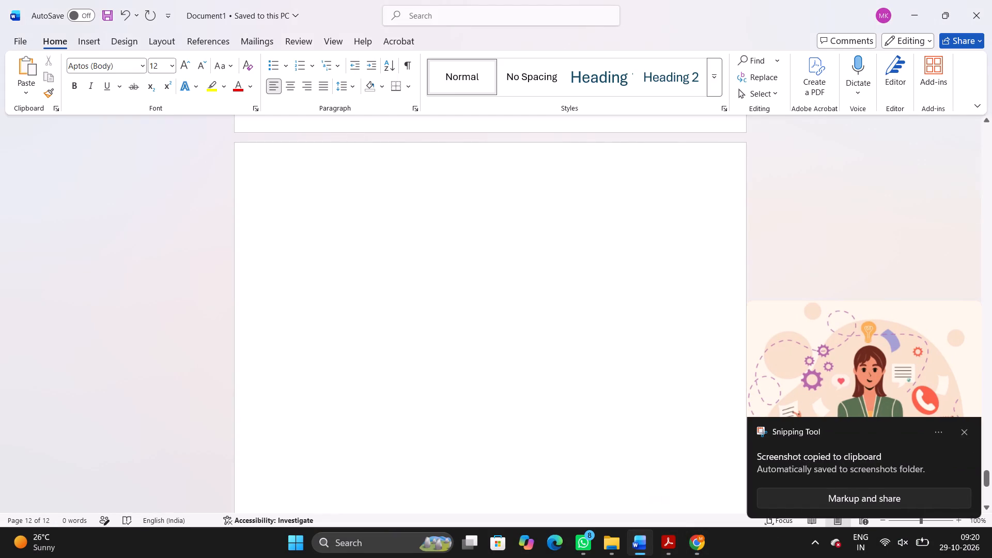
{"action": "key", "text": "ctrl+v"}
{"action": "scroll", "coordinate": [413, 266], "scroll_direction": "up", "scroll_amount": 2}
{"action": "scroll", "coordinate": [408, 362], "scroll_direction": "up", "scroll_amount": 2}
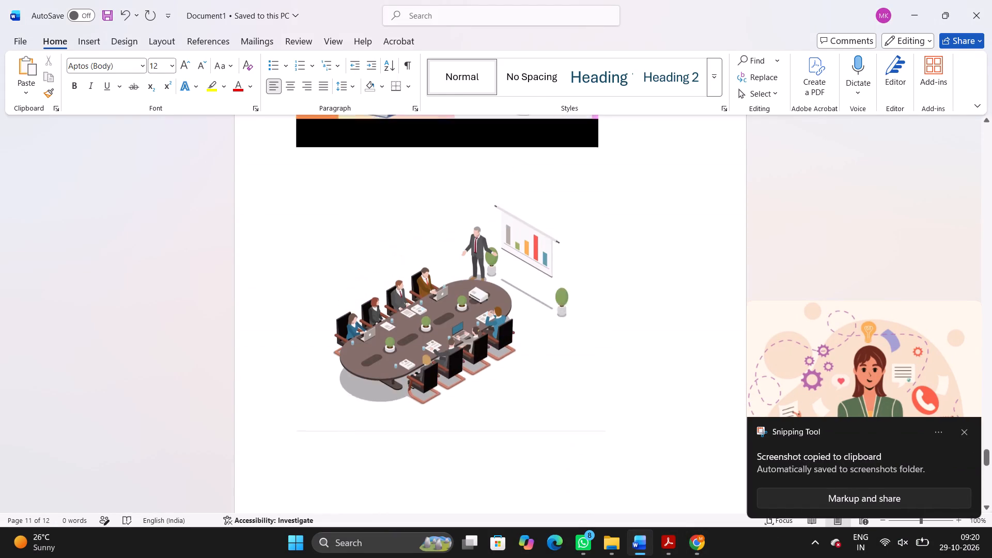
{"action": "scroll", "coordinate": [408, 362], "scroll_direction": "down", "scroll_amount": 3}
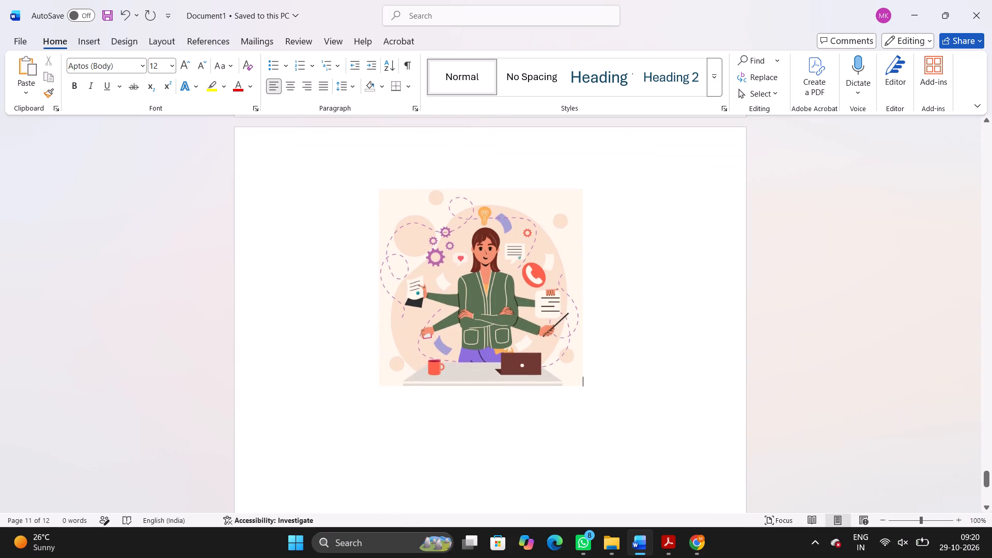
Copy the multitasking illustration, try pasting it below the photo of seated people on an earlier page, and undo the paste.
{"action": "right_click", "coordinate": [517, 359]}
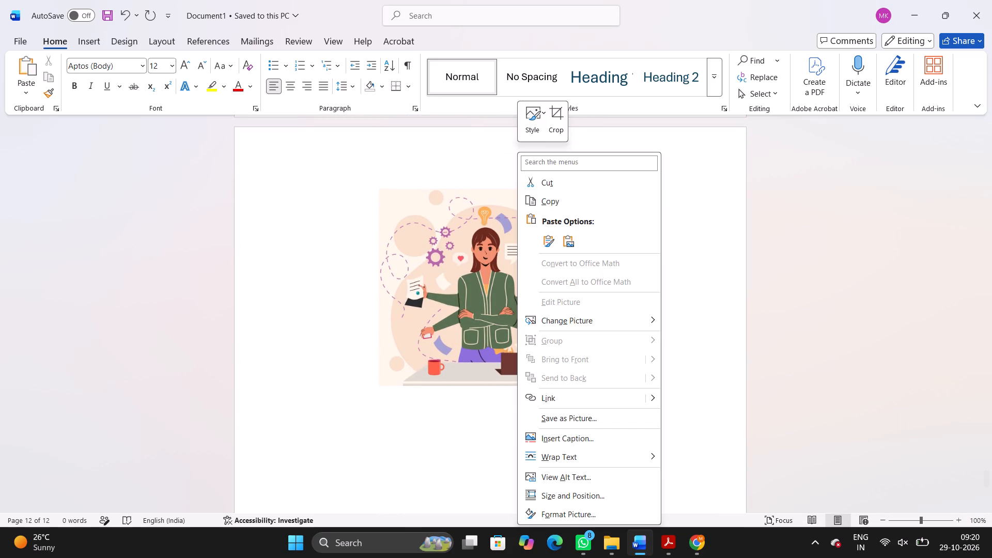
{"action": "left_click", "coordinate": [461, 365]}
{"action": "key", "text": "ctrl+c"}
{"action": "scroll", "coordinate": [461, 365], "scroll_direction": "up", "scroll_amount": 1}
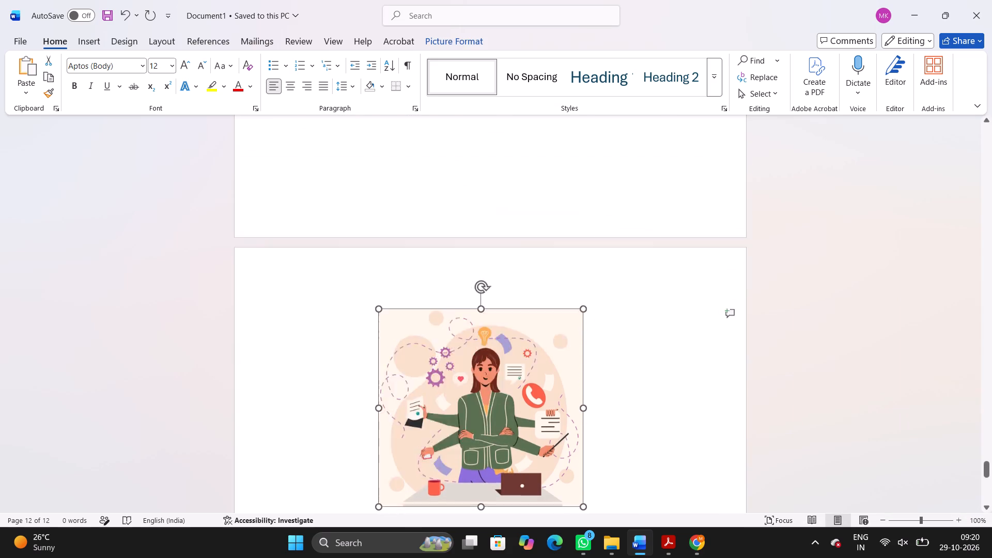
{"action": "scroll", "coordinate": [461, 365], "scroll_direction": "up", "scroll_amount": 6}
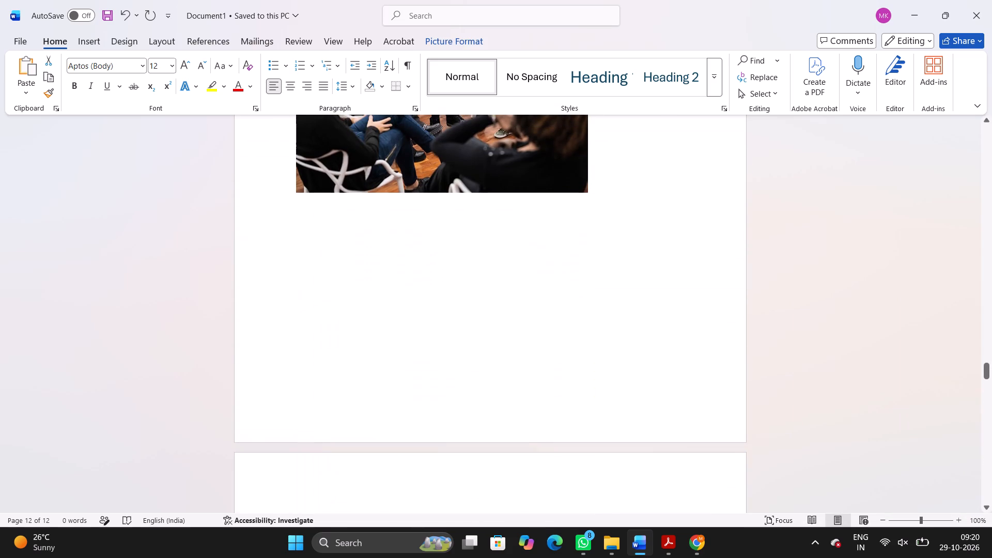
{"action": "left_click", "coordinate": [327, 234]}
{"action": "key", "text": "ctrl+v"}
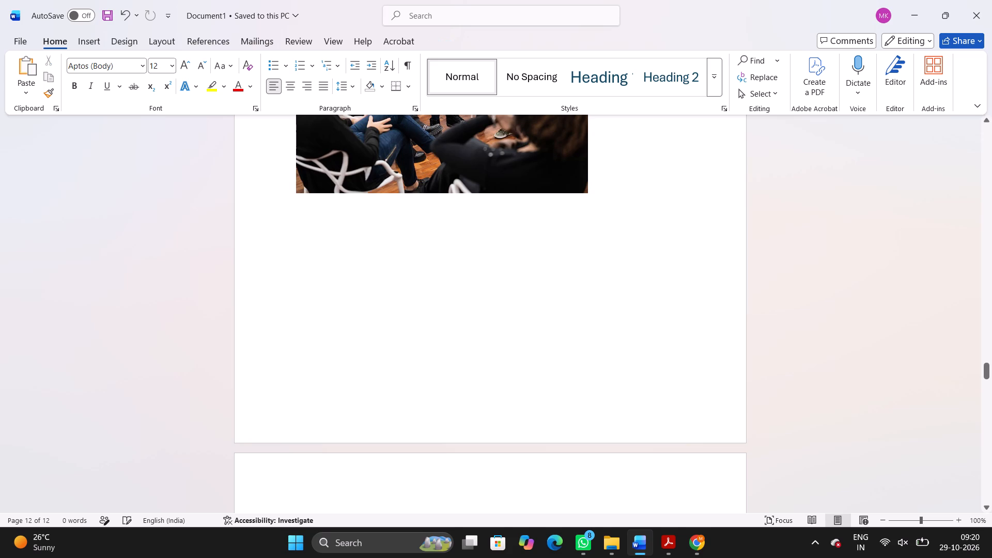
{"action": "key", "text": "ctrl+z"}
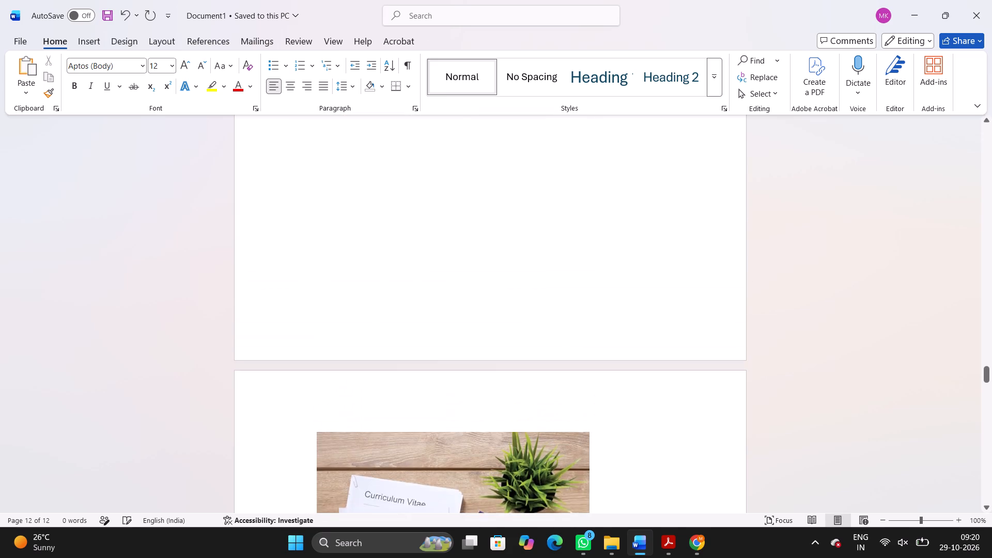
Look through the pictures already placed on the document's earlier pages and back to the multitasking illustration on page 12.
{"action": "scroll", "coordinate": [327, 234], "scroll_direction": "up", "scroll_amount": 5}
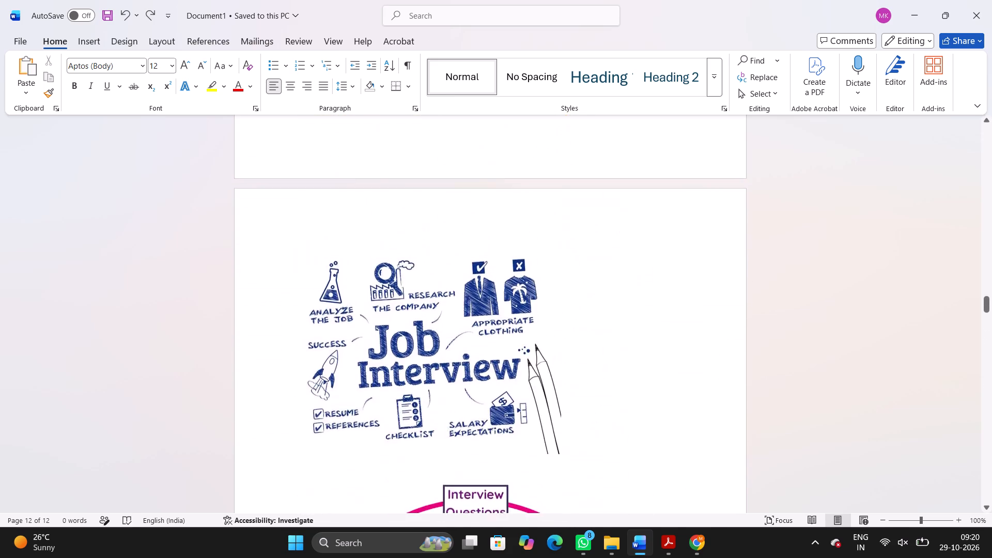
{"action": "scroll", "coordinate": [327, 234], "scroll_direction": "up", "scroll_amount": 3}
{"action": "scroll", "coordinate": [327, 234], "scroll_direction": "down", "scroll_amount": 5}
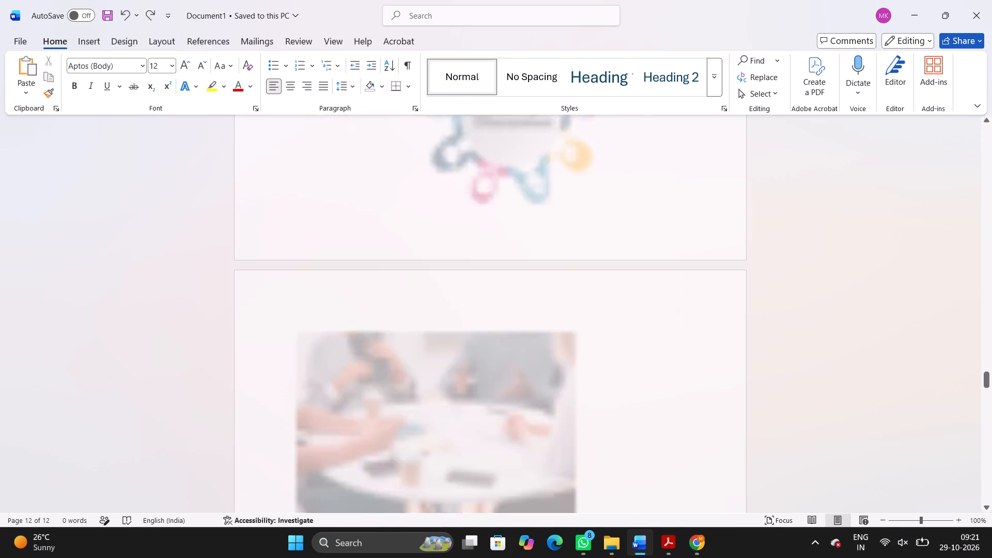
{"action": "scroll", "coordinate": [327, 234], "scroll_direction": "down", "scroll_amount": 4}
{"action": "scroll", "coordinate": [327, 234], "scroll_direction": "up", "scroll_amount": 2}
{"action": "scroll", "coordinate": [327, 234], "scroll_direction": "down", "scroll_amount": 1}
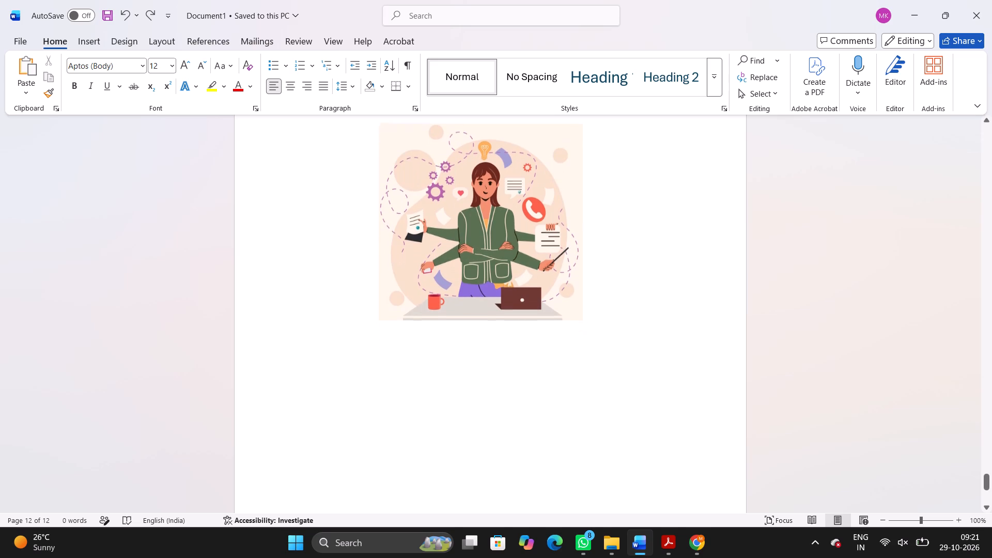
Start a new line below the multitasking illustration on page 12.
{"action": "left_click", "coordinate": [552, 366]}
{"action": "key", "text": "Return"}
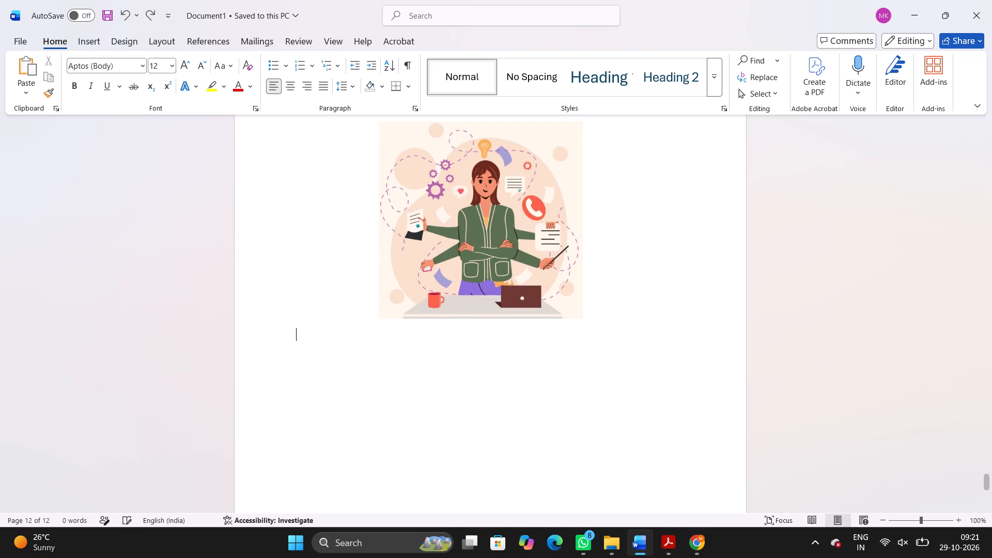
Switch to Chrome and search Google Images for "organising meetings".
{"action": "left_click", "coordinate": [703, 540]}
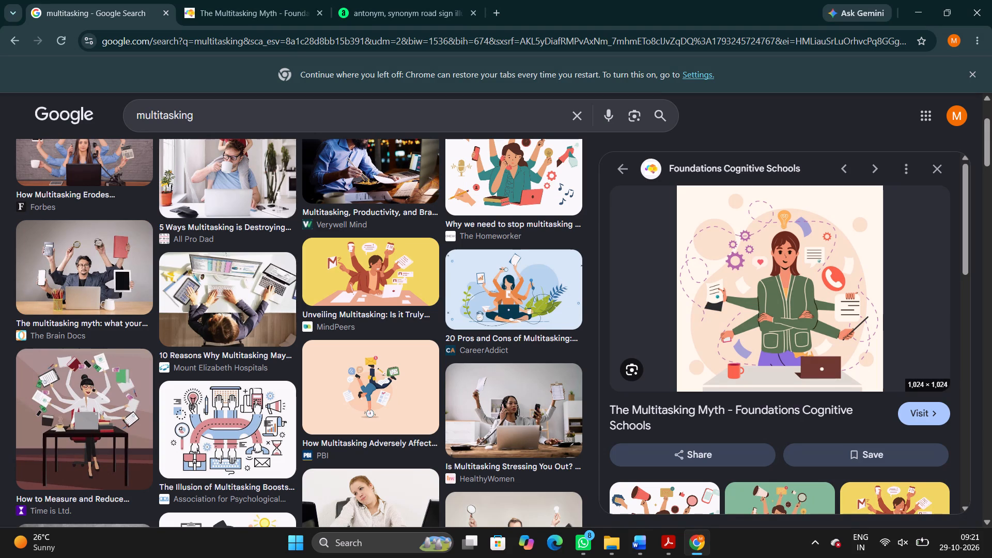
{"action": "scroll", "coordinate": [424, 321], "scroll_direction": "up", "scroll_amount": 2}
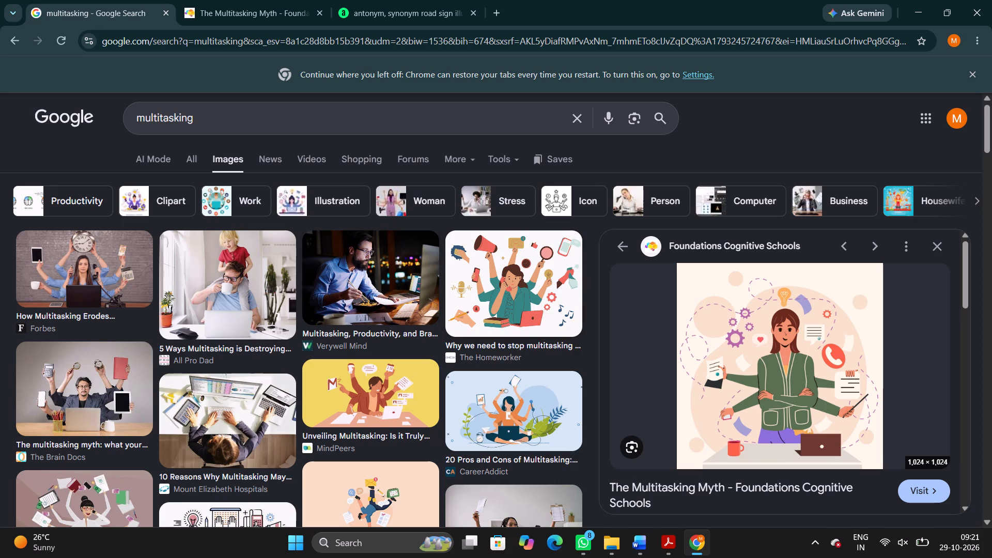
{"action": "left_click_drag", "start_coordinate": [246, 122], "coordinate": [109, 101]}
{"action": "key", "text": "BackSpace"}
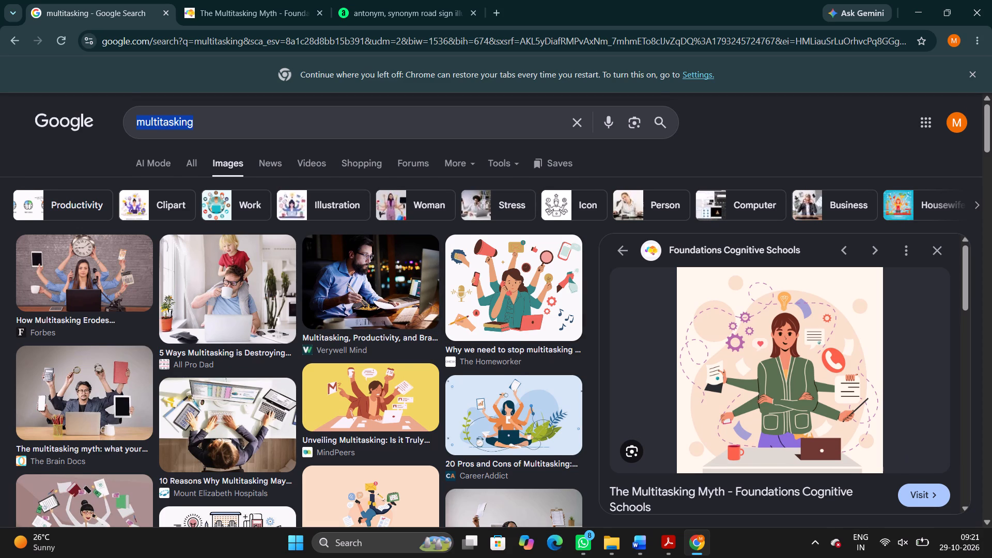
{"action": "type", "text": "orga"}
{"action": "left_click", "coordinate": [181, 160]}
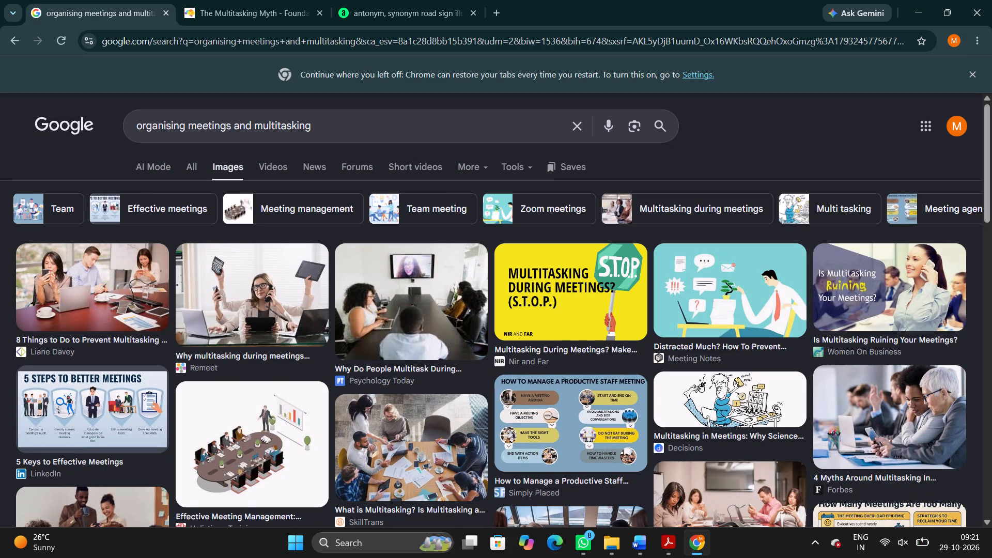
{"action": "left_click_drag", "start_coordinate": [233, 123], "coordinate": [333, 134]}
{"action": "key", "text": "BackSpace"}
{"action": "key", "text": "Return"}
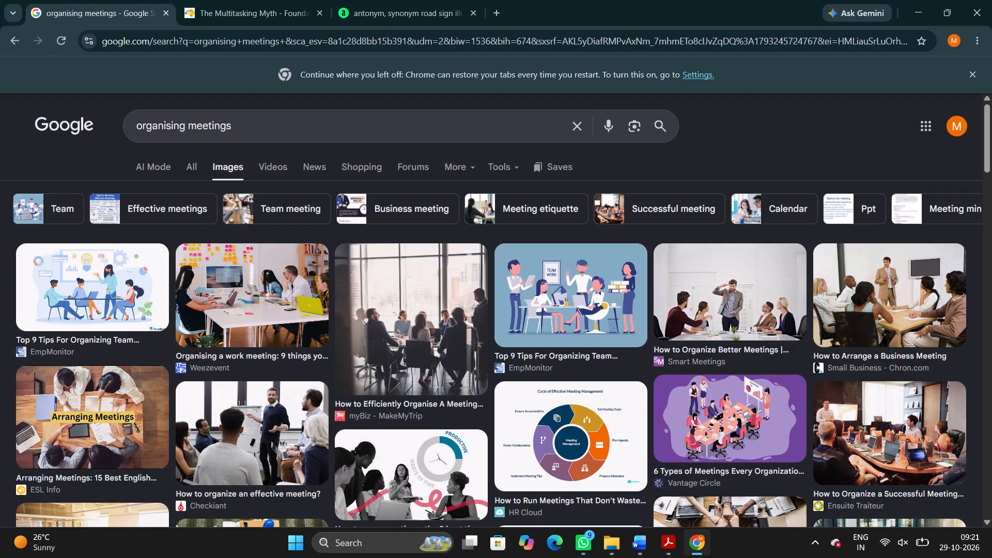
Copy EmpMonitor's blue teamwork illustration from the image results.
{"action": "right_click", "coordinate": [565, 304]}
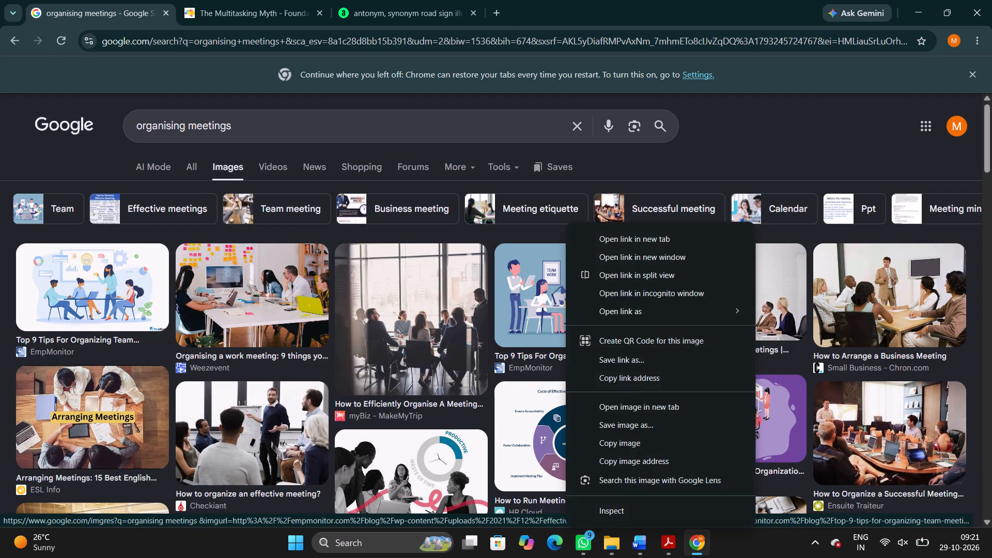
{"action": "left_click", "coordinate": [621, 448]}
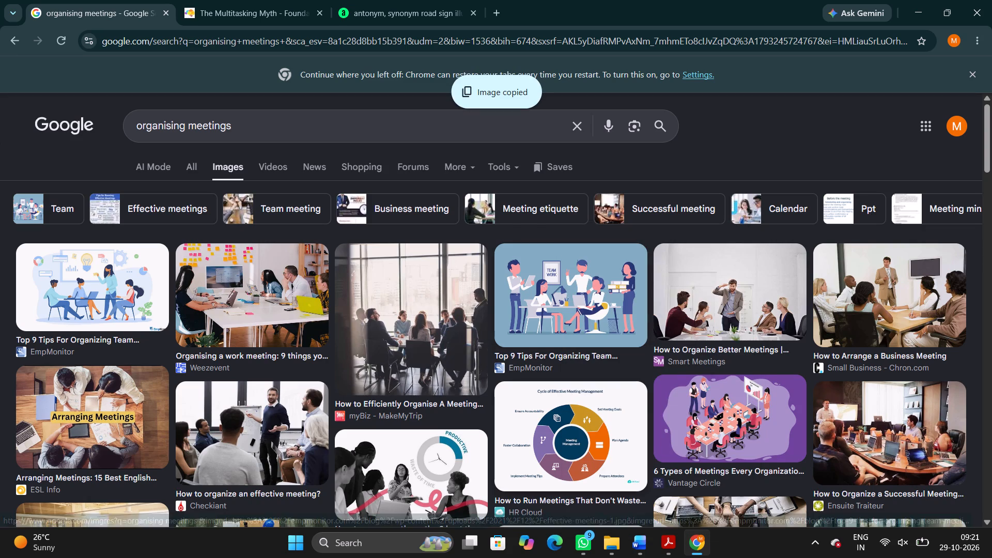
Copy the Small Business - Chron.com business meeting photo and paste it into Word below the multitasking illustration.
{"action": "right_click", "coordinate": [903, 303]}
{"action": "left_click", "coordinate": [814, 450]}
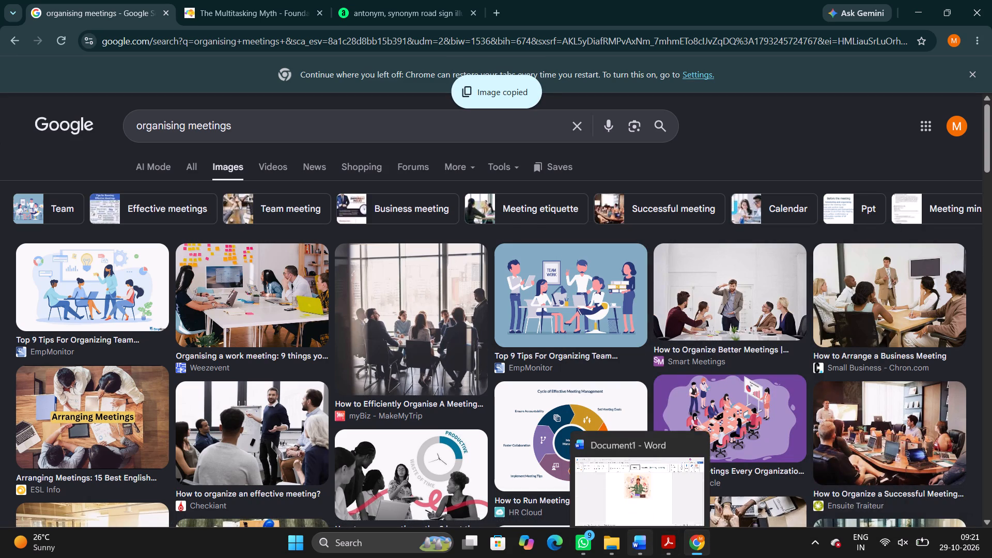
{"action": "left_click", "coordinate": [640, 553]}
{"action": "left_click", "coordinate": [409, 392]}
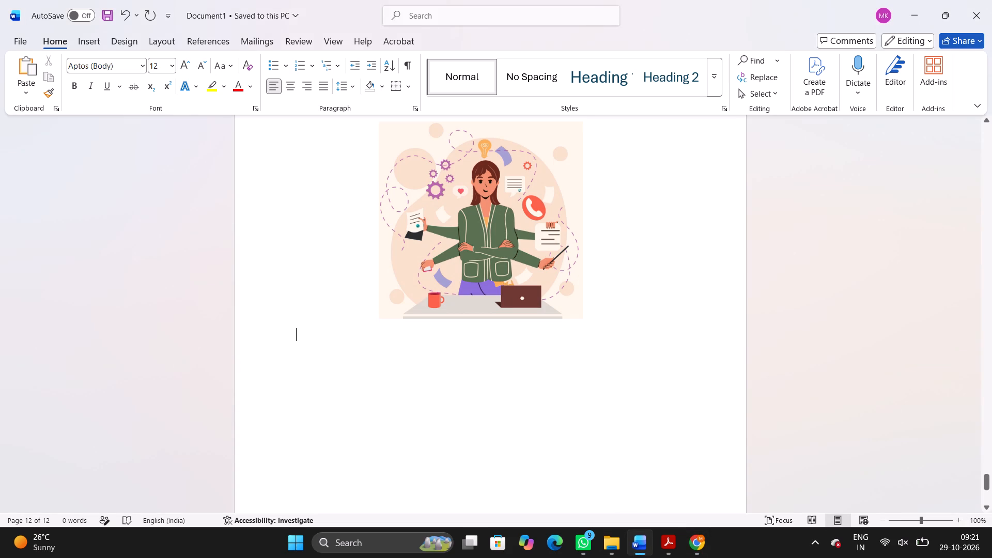
{"action": "key", "text": "ctrl+v"}
{"action": "scroll", "coordinate": [409, 392], "scroll_direction": "down", "scroll_amount": 1}
Shrink the pasted business meeting photo proportionally to about five-sixths of its width.
{"action": "left_click", "coordinate": [478, 371]}
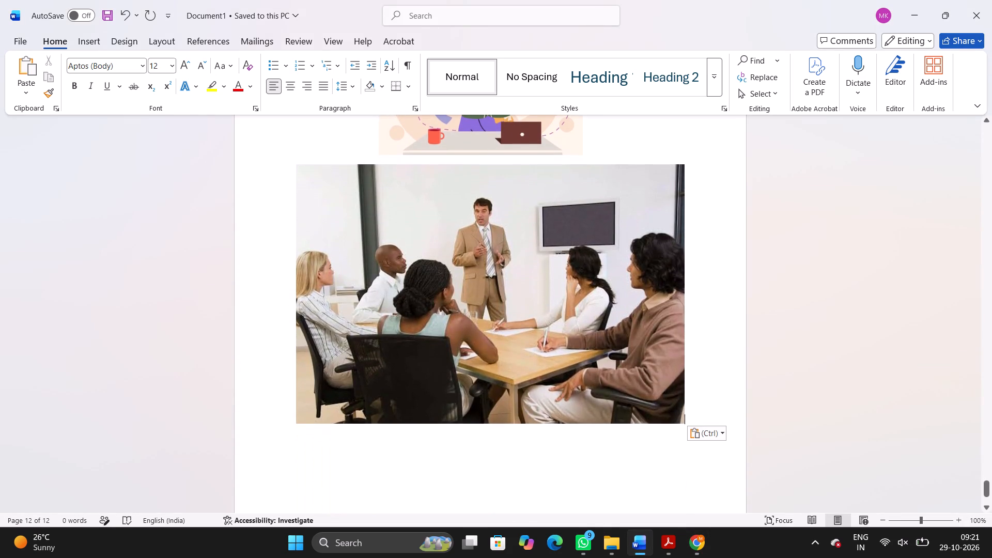
{"action": "left_click_drag", "start_coordinate": [687, 424], "coordinate": [630, 400]}
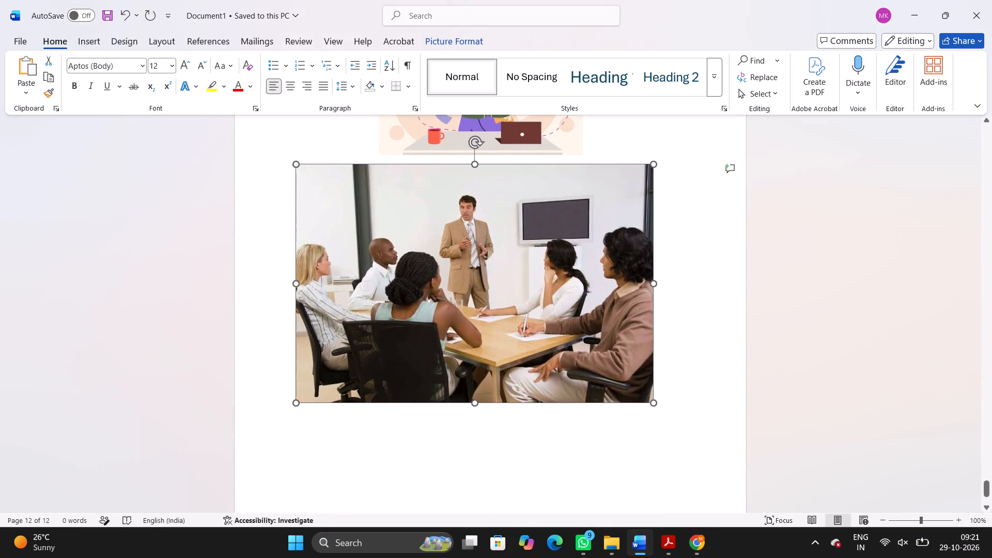
{"action": "left_click_drag", "start_coordinate": [630, 400], "coordinate": [575, 379]}
Insert two blank lines between the multitasking illustration and the business meeting photo.
{"action": "left_click", "coordinate": [609, 134]}
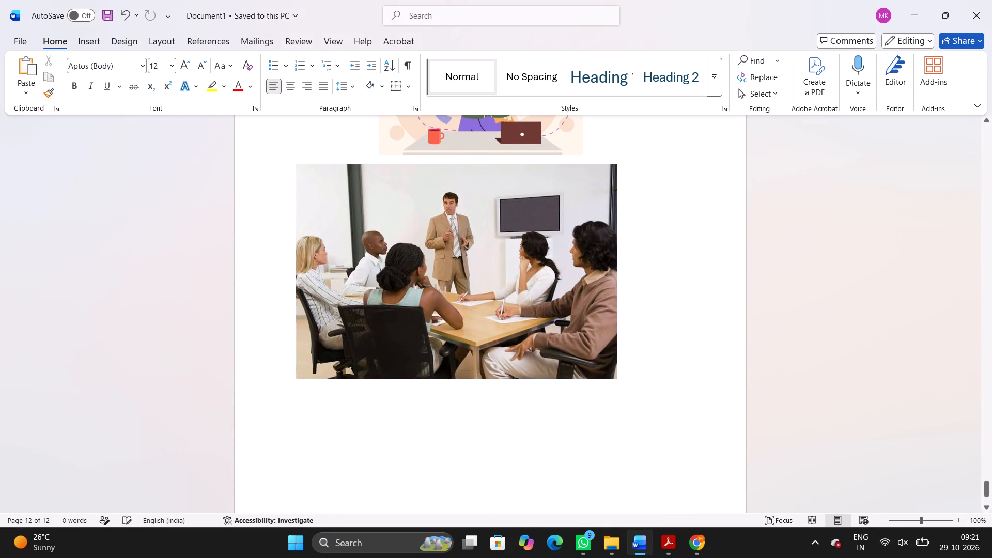
{"action": "key", "text": "Return"}
{"action": "key", "text": "Return"}
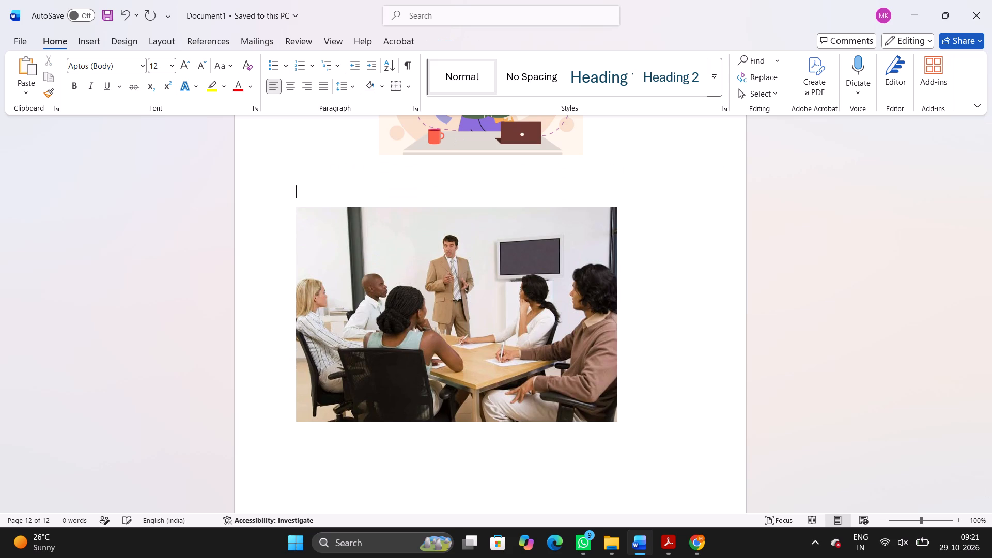
Look over the layout of the placed pictures from page 12 back to the document's first page.
{"action": "scroll", "coordinate": [606, 185], "scroll_direction": "up", "scroll_amount": 5}
{"action": "scroll", "coordinate": [606, 185], "scroll_direction": "down", "scroll_amount": 8}
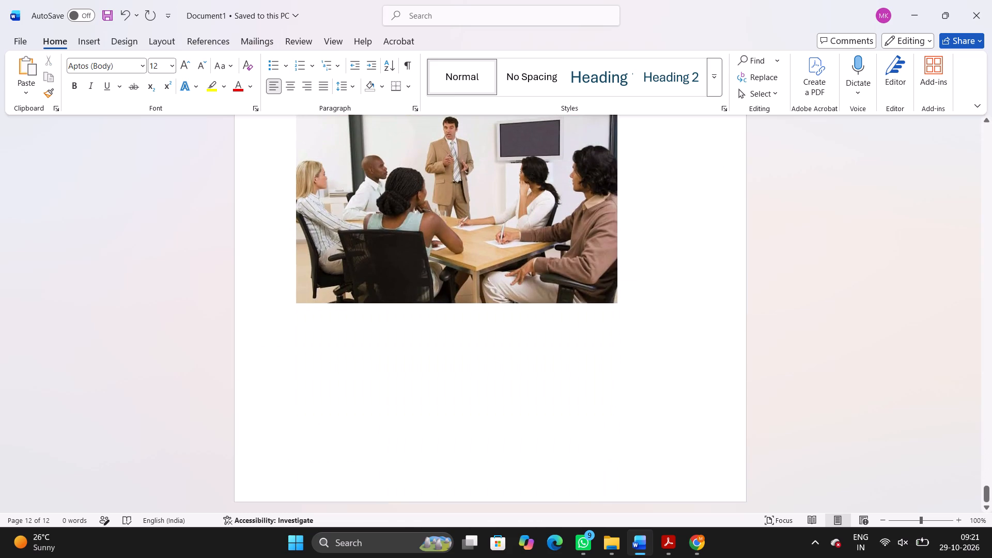
{"action": "scroll", "coordinate": [606, 185], "scroll_direction": "down", "scroll_amount": 1}
{"action": "scroll", "coordinate": [606, 185], "scroll_direction": "up", "scroll_amount": 19}
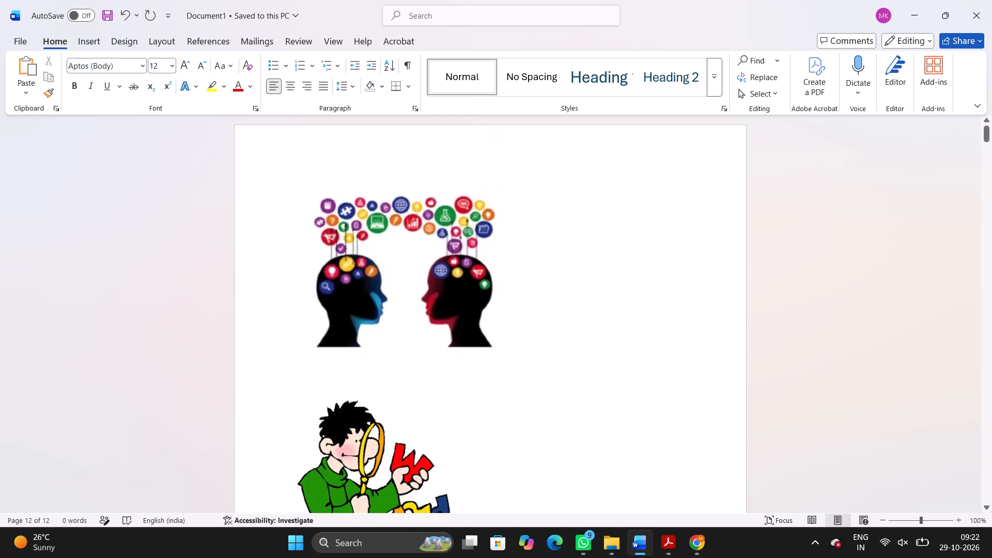
{"action": "scroll", "coordinate": [606, 185], "scroll_direction": "up", "scroll_amount": 7}
Switch to Chrome and search Google Images for "information transfer".
{"action": "left_click", "coordinate": [696, 552]}
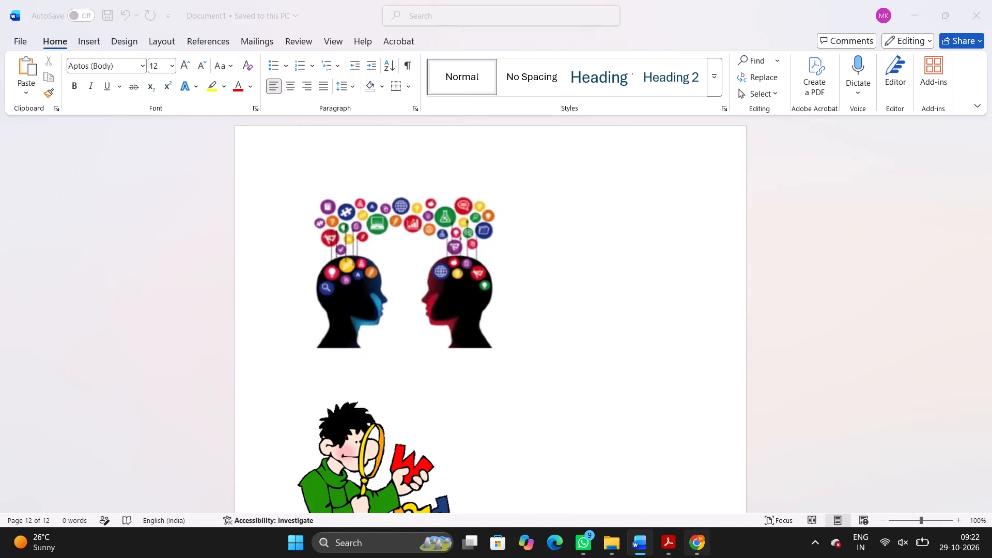
{"action": "left_click_drag", "start_coordinate": [242, 125], "coordinate": [101, 123]}
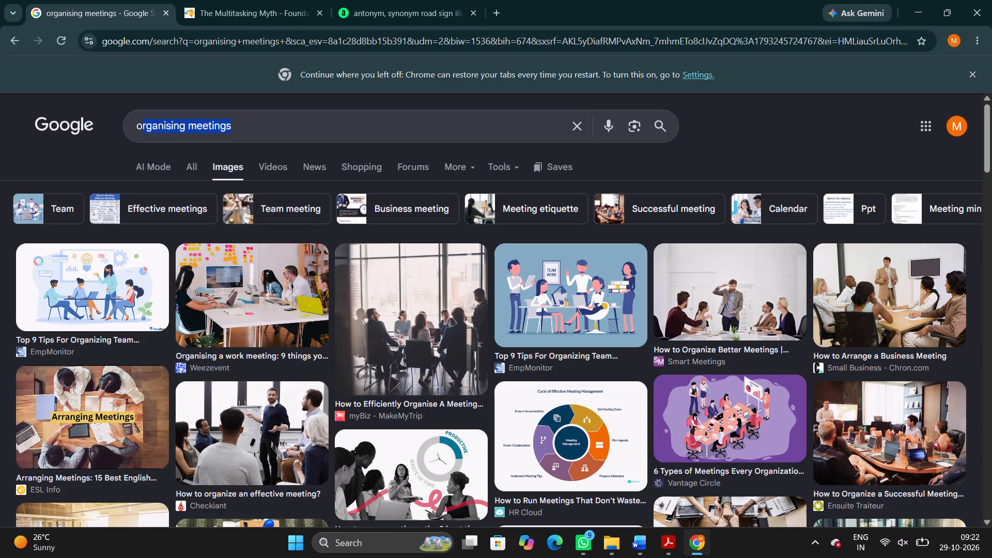
{"action": "left_click_drag", "start_coordinate": [101, 123], "coordinate": [96, 122]}
{"action": "type", "text": "informat"}
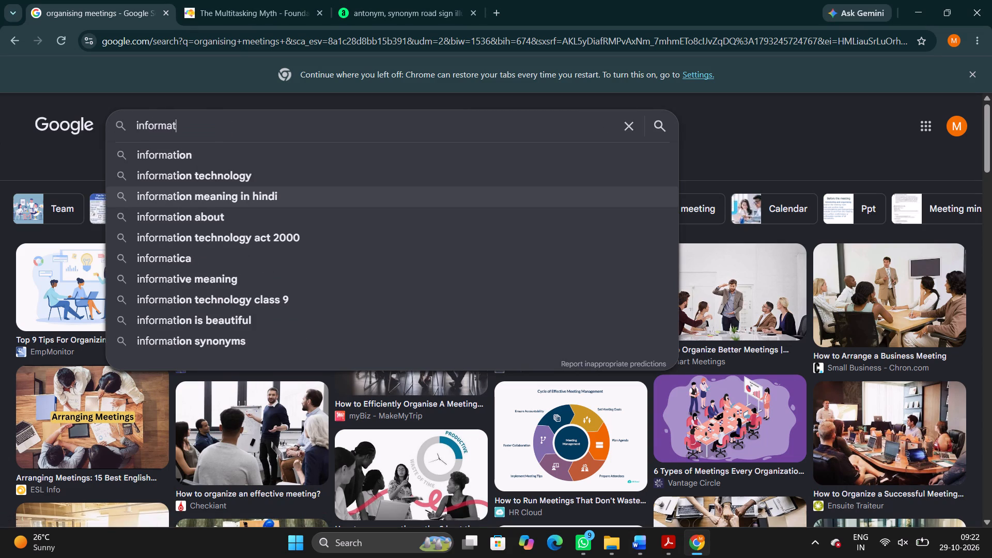
{"action": "type", "text": "ion transfer"}
{"action": "key", "text": "Return"}
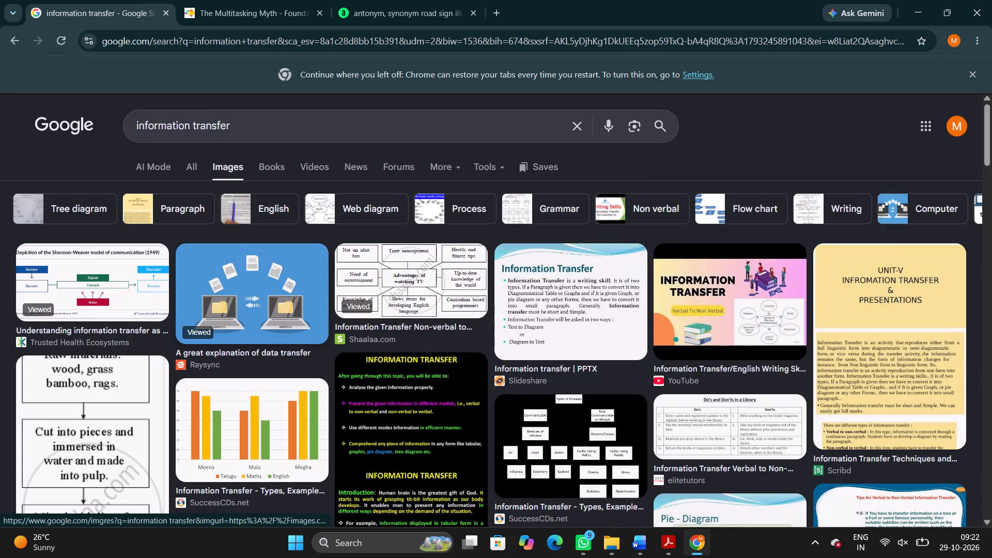
Refine the image search to "english grammar information transfer verbal to nonverbal".
{"action": "left_click", "coordinate": [241, 121]}
{"action": "key", "text": "space"}
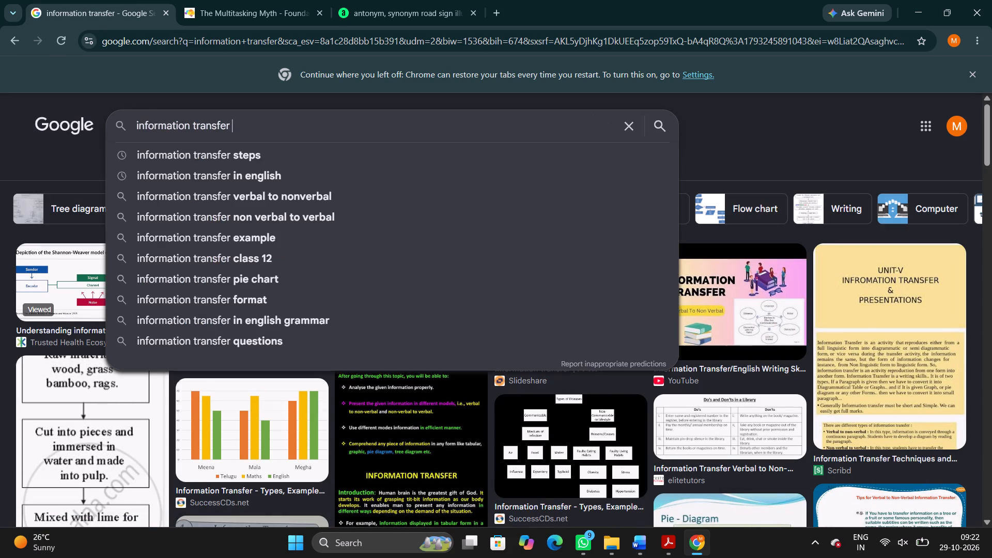
{"action": "left_click", "coordinate": [256, 187]}
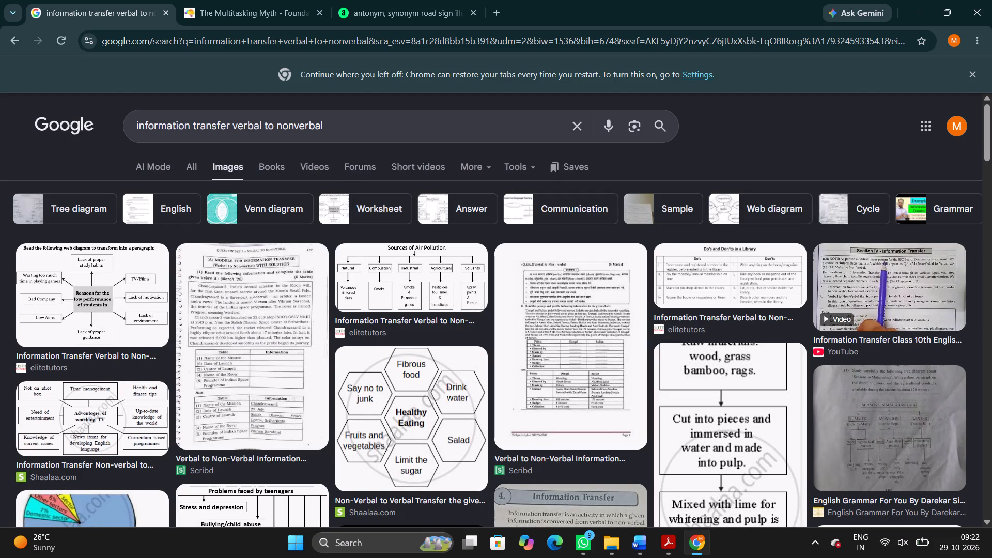
{"action": "left_click_drag", "start_coordinate": [331, 118], "coordinate": [234, 128]}
{"action": "left_click_drag", "start_coordinate": [234, 128], "coordinate": [338, 131]}
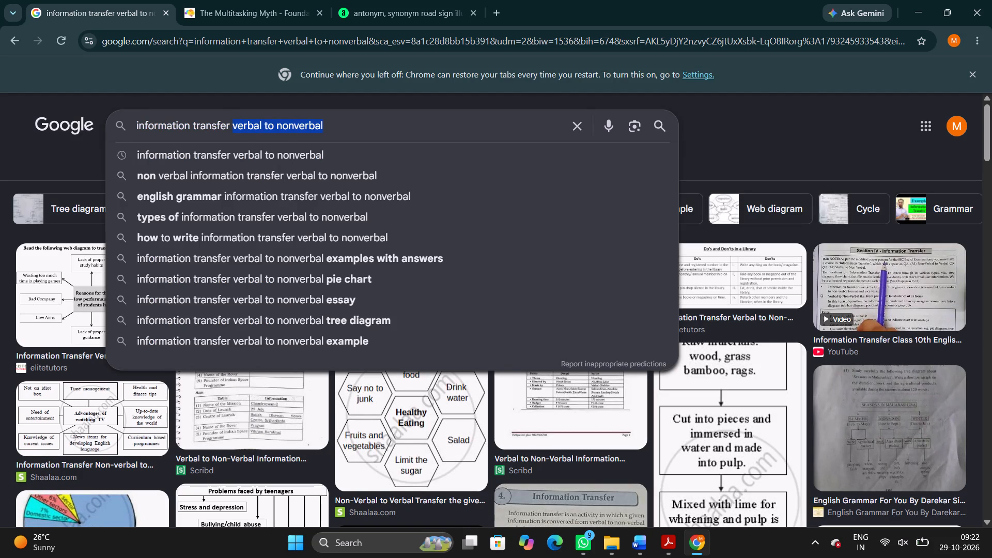
{"action": "left_click", "coordinate": [328, 191]}
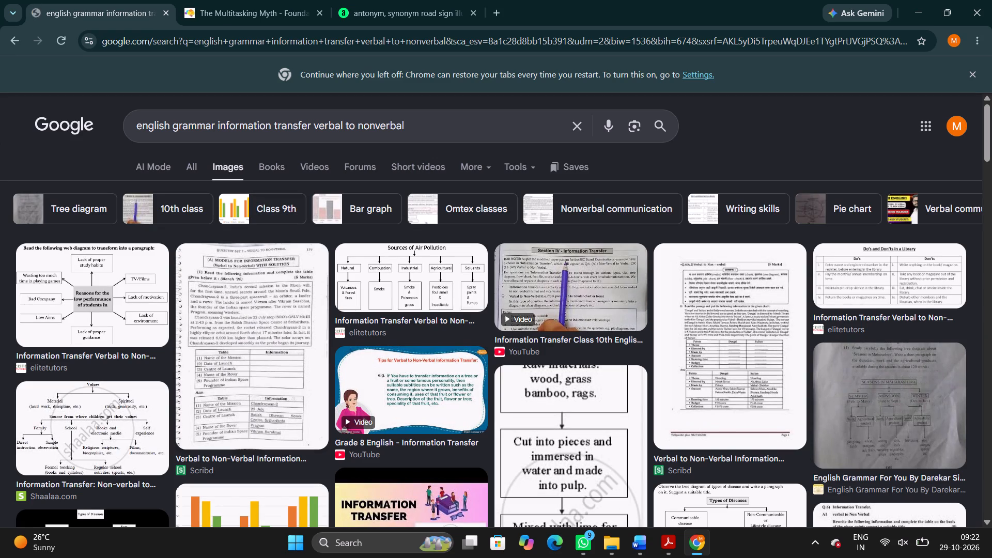
Browse the image results for a suitable picture of verbal to non-verbal information transfer.
{"action": "scroll", "coordinate": [342, 312], "scroll_direction": "down", "scroll_amount": 2}
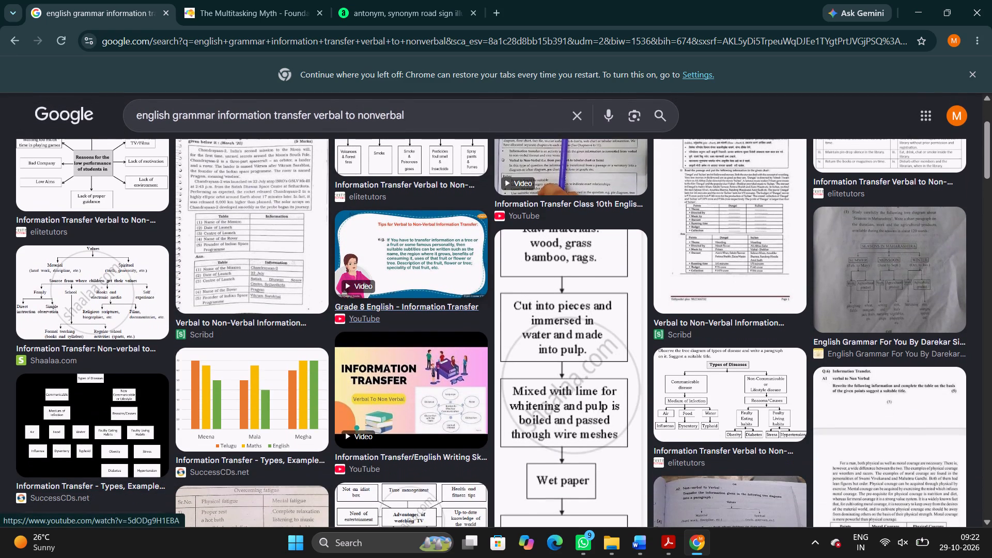
{"action": "scroll", "coordinate": [342, 312], "scroll_direction": "down", "scroll_amount": 4}
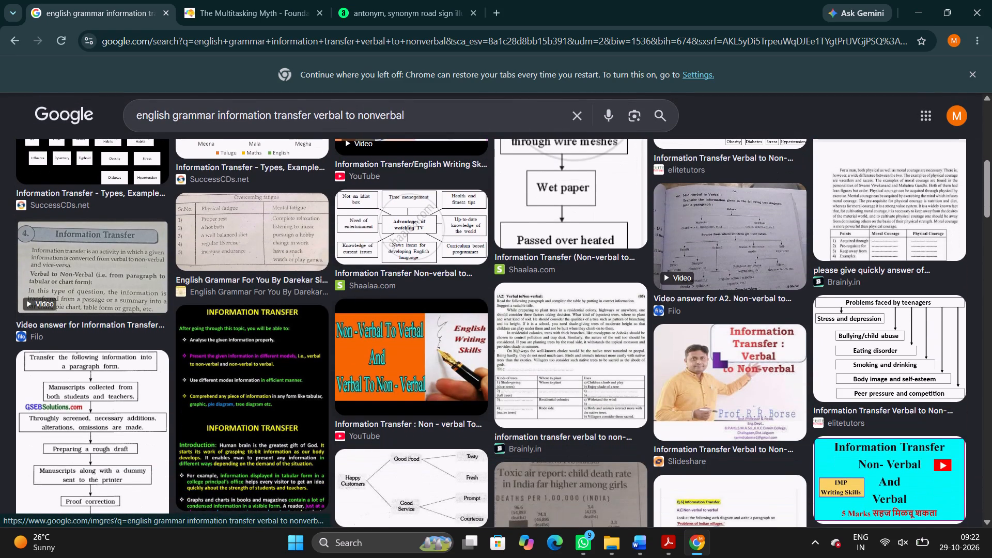
{"action": "scroll", "coordinate": [342, 312], "scroll_direction": "down", "scroll_amount": 2}
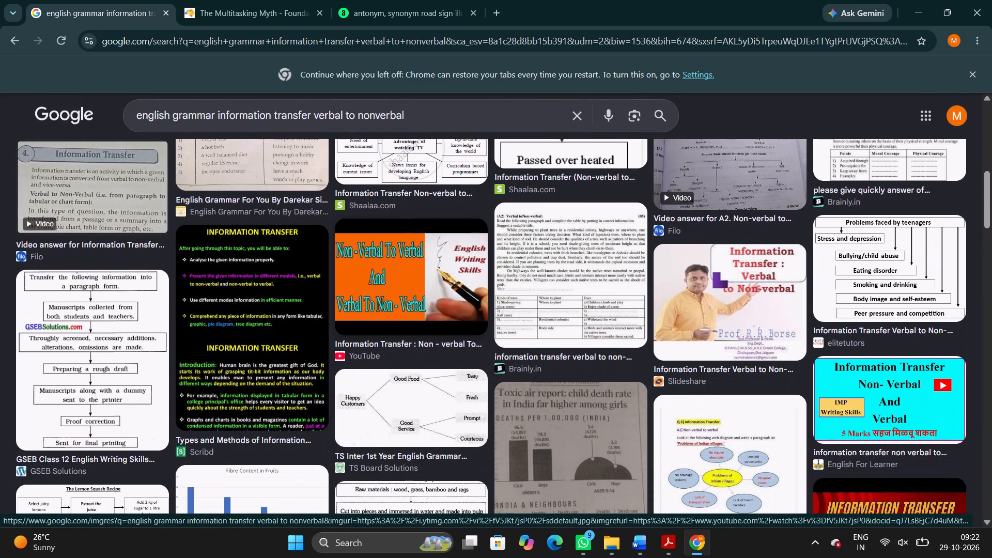
{"action": "scroll", "coordinate": [342, 312], "scroll_direction": "down", "scroll_amount": 2}
{"action": "scroll", "coordinate": [342, 312], "scroll_direction": "up", "scroll_amount": 1}
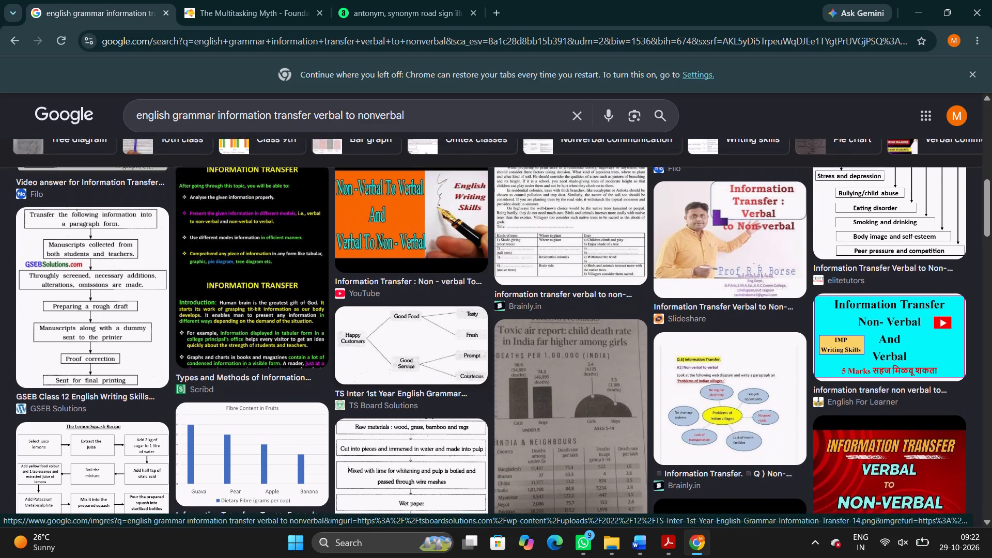
{"action": "scroll", "coordinate": [342, 312], "scroll_direction": "up", "scroll_amount": 1}
{"action": "scroll", "coordinate": [247, 257], "scroll_direction": "down", "scroll_amount": 2}
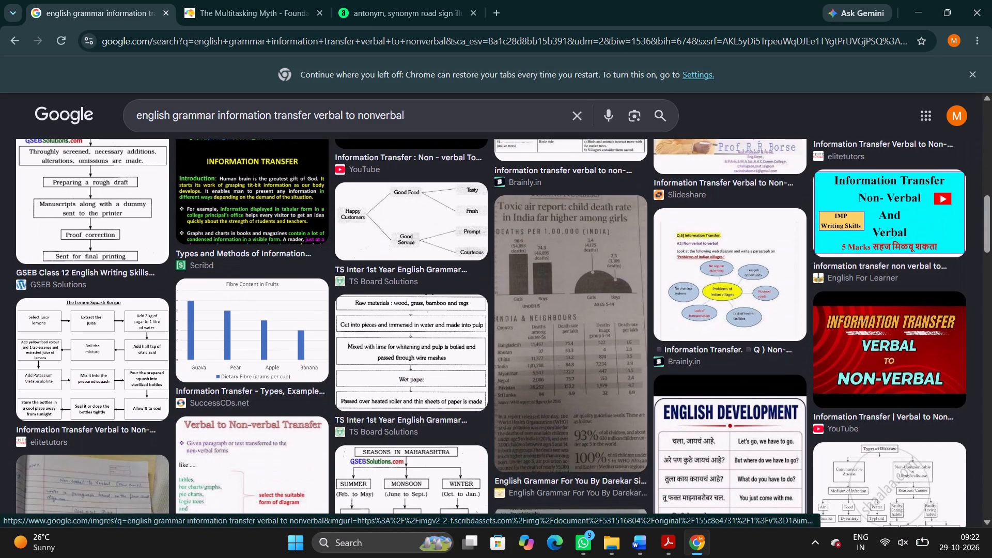
Close the browser page about the antonym and synonym road sign illustration.
{"action": "left_click", "coordinate": [473, 15]}
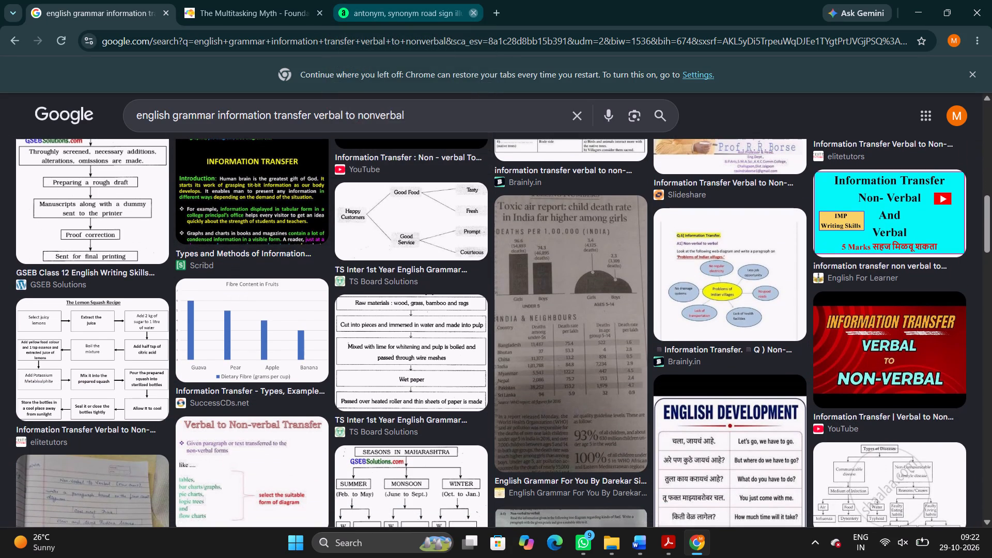
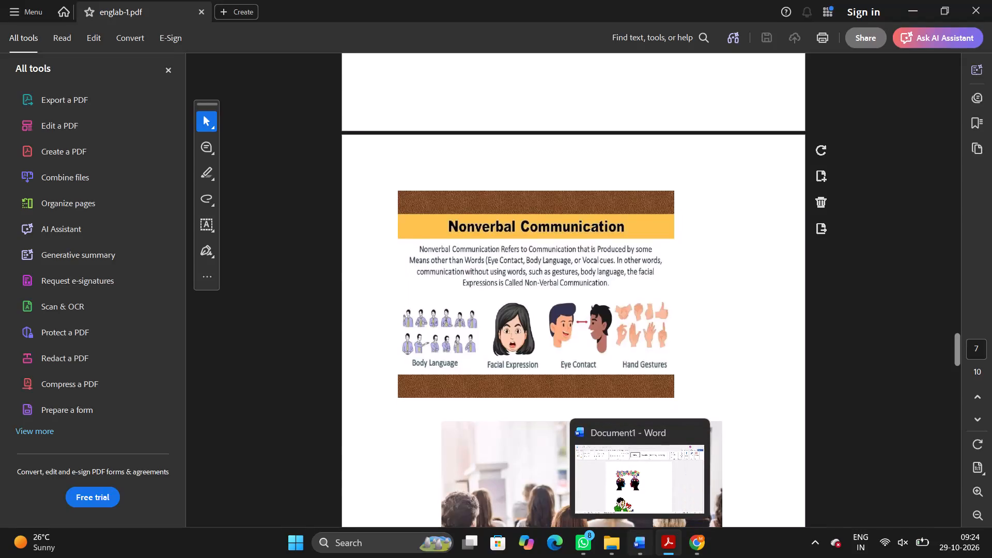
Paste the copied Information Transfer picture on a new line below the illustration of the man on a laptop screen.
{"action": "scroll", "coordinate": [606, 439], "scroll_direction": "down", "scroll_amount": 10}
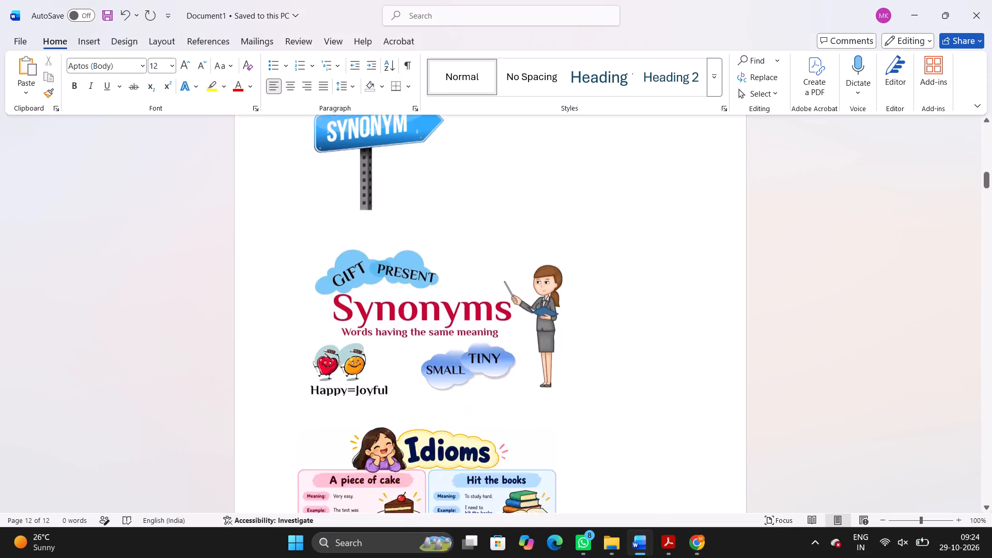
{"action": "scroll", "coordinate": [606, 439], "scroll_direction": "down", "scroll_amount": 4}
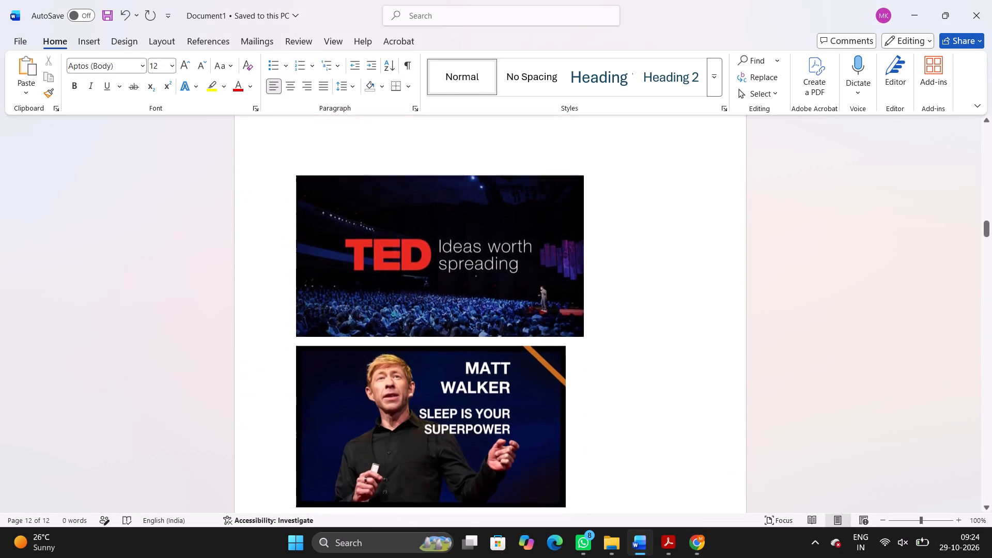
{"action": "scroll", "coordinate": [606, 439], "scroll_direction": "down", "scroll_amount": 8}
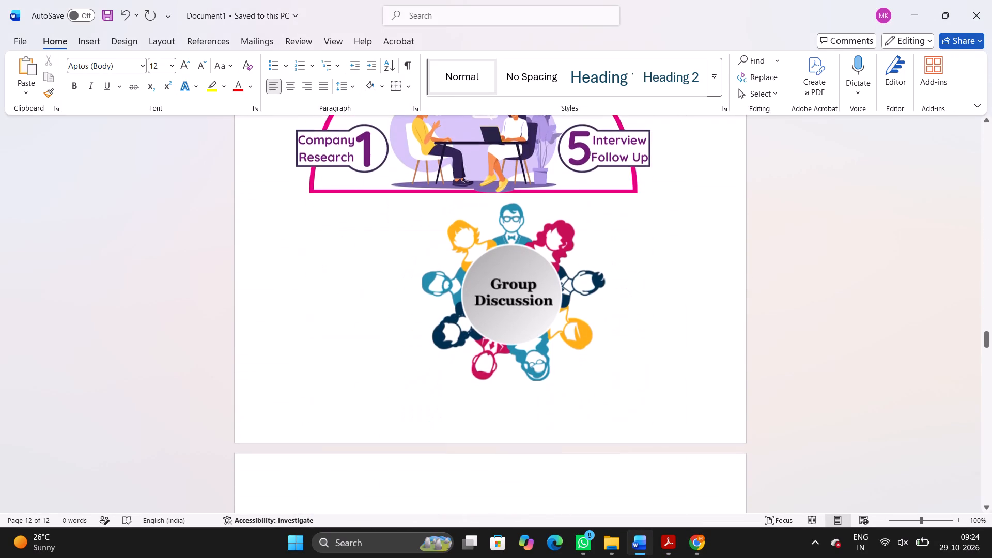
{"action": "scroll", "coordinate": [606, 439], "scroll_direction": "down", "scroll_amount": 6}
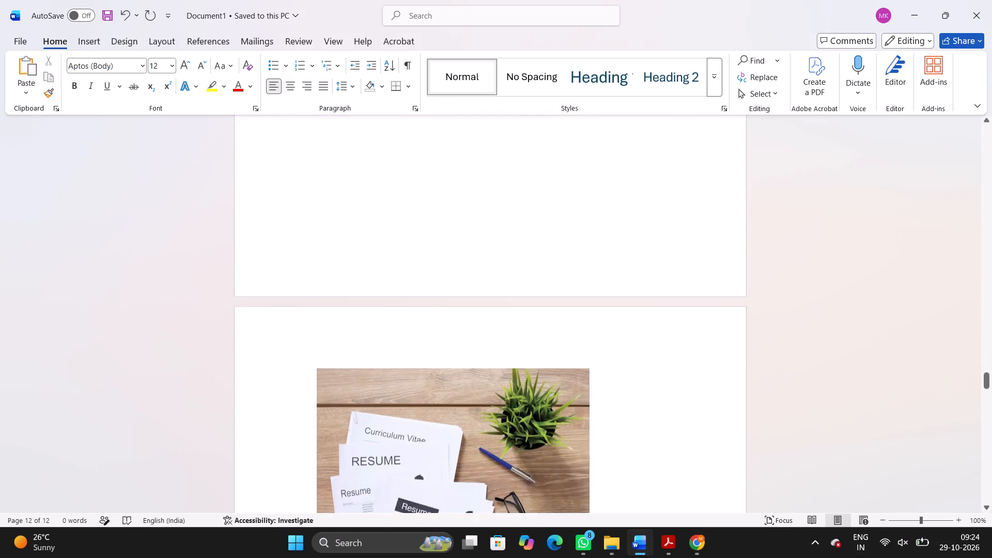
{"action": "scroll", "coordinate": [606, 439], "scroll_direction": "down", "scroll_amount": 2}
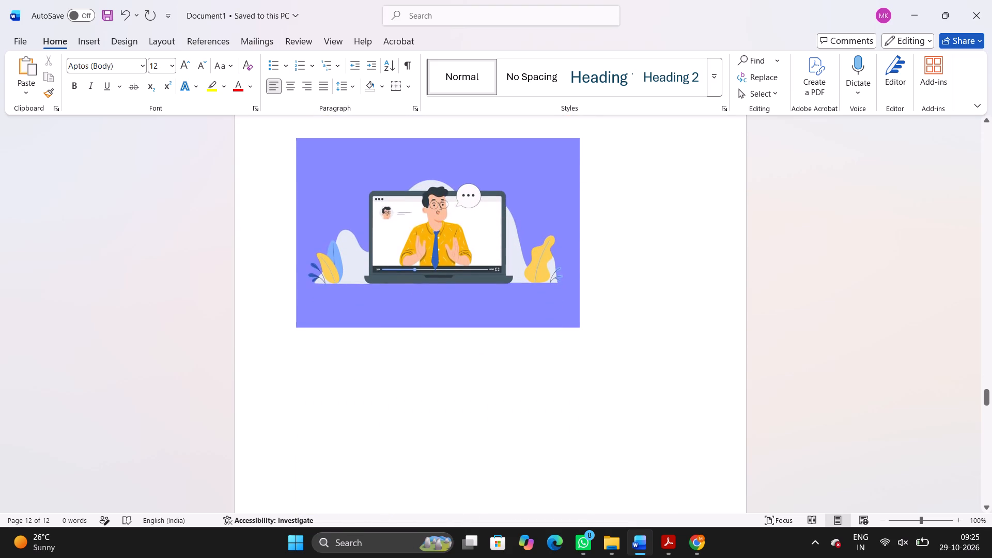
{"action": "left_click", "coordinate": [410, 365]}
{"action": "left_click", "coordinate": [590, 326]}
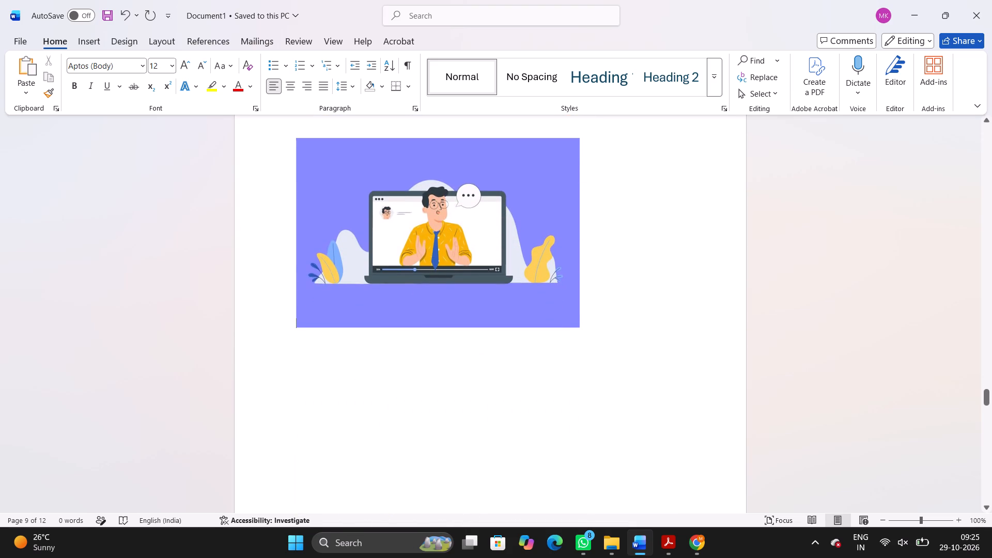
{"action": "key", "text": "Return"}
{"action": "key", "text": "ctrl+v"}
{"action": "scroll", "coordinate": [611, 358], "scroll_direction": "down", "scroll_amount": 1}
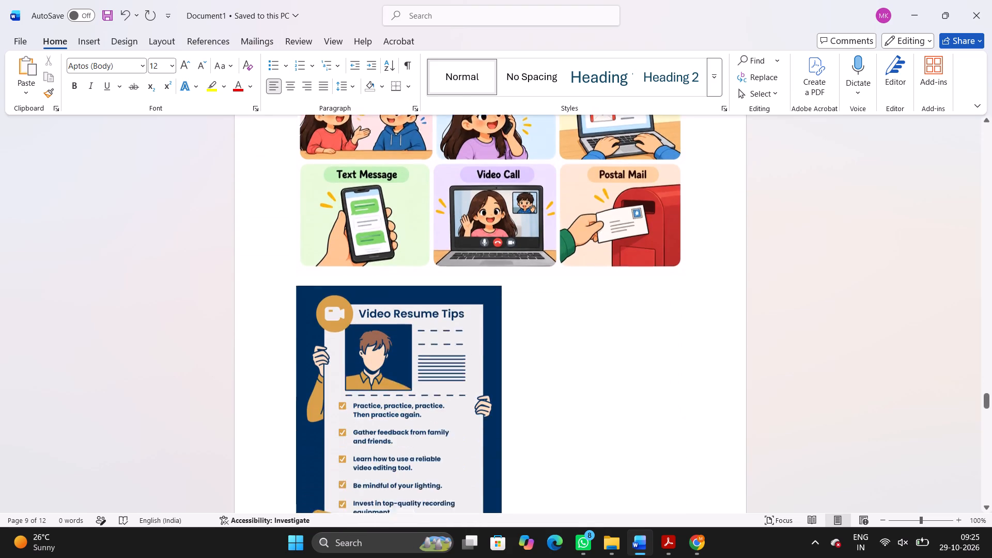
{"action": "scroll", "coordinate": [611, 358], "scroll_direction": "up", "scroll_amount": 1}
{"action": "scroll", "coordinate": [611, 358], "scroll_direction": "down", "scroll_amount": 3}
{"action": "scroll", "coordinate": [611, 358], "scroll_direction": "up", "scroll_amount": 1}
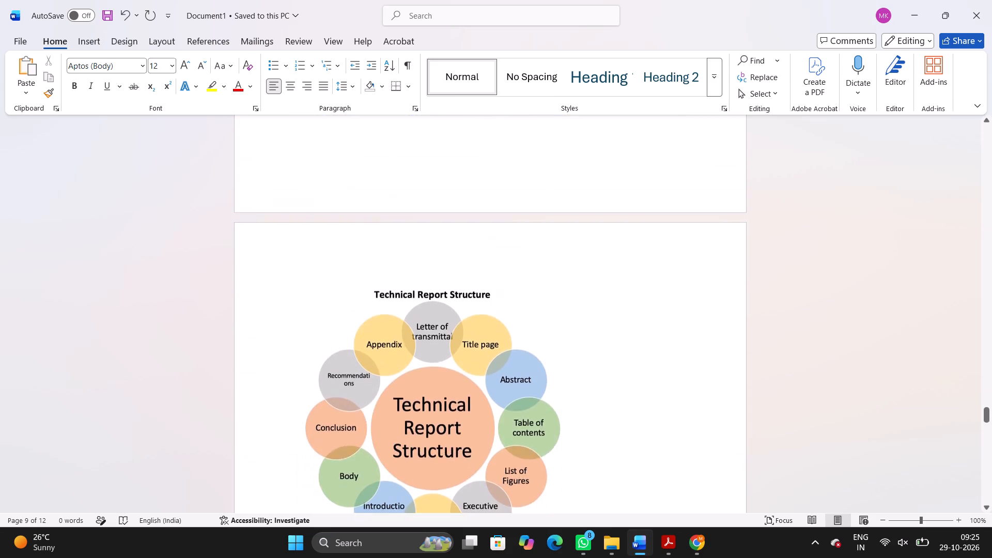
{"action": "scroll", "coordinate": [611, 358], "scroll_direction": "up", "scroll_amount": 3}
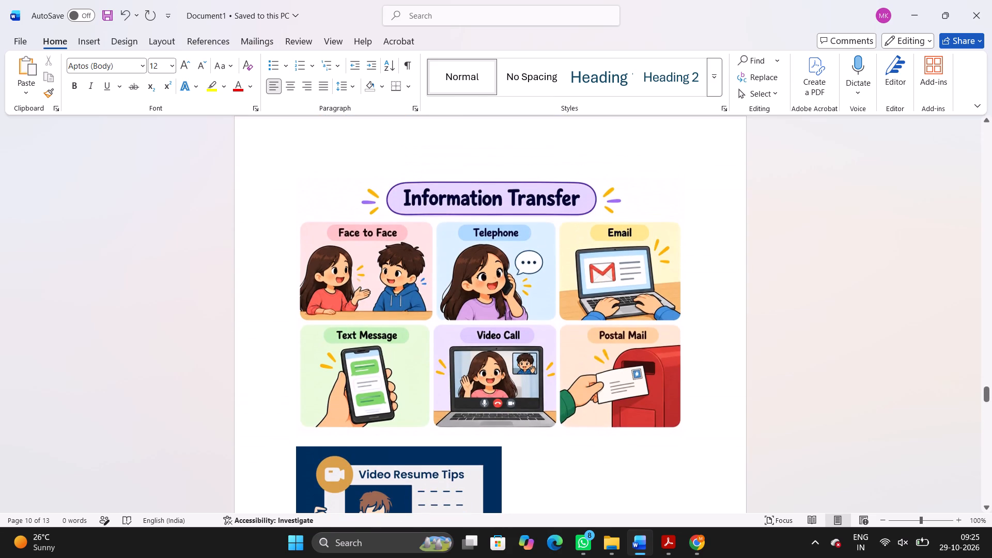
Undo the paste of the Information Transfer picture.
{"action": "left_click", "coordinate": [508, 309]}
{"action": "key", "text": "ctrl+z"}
Paste the copied Information Transfer picture directly after the illustration of the man on a laptop screen.
{"action": "scroll", "coordinate": [508, 309], "scroll_direction": "down", "scroll_amount": 5}
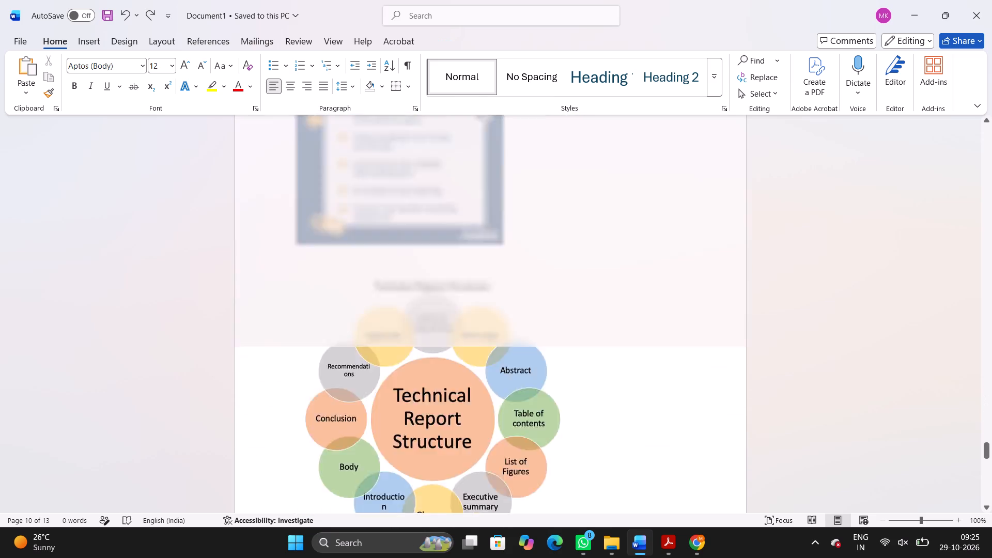
{"action": "scroll", "coordinate": [508, 309], "scroll_direction": "down", "scroll_amount": 3}
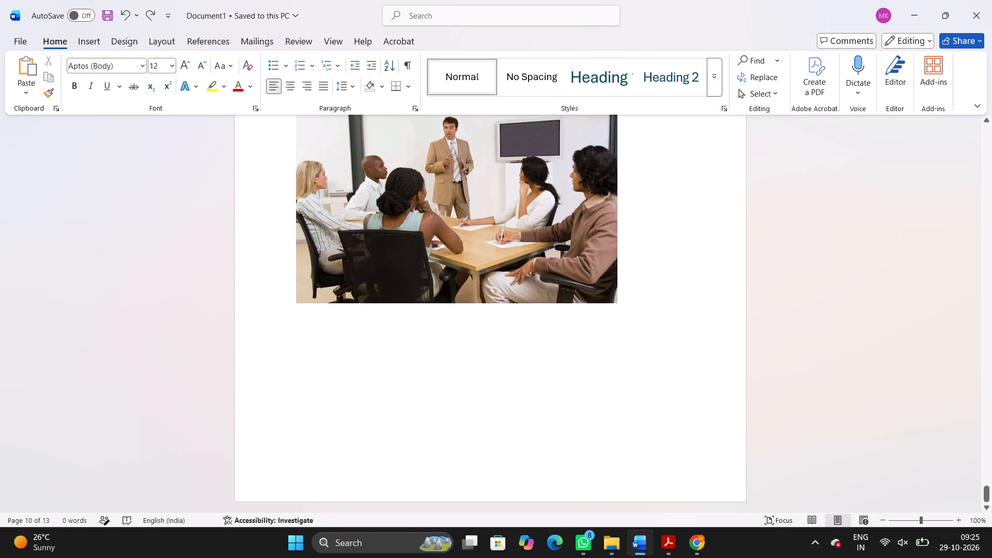
{"action": "left_click", "coordinate": [412, 347]}
{"action": "scroll", "coordinate": [645, 295], "scroll_direction": "down", "scroll_amount": 2}
{"action": "scroll", "coordinate": [645, 295], "scroll_direction": "up", "scroll_amount": 5}
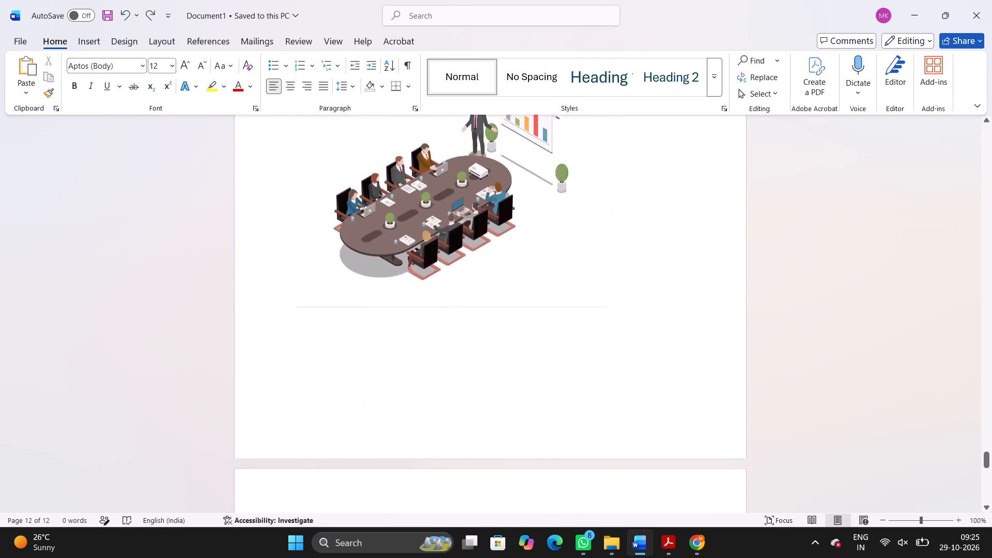
{"action": "scroll", "coordinate": [645, 295], "scroll_direction": "up", "scroll_amount": 3}
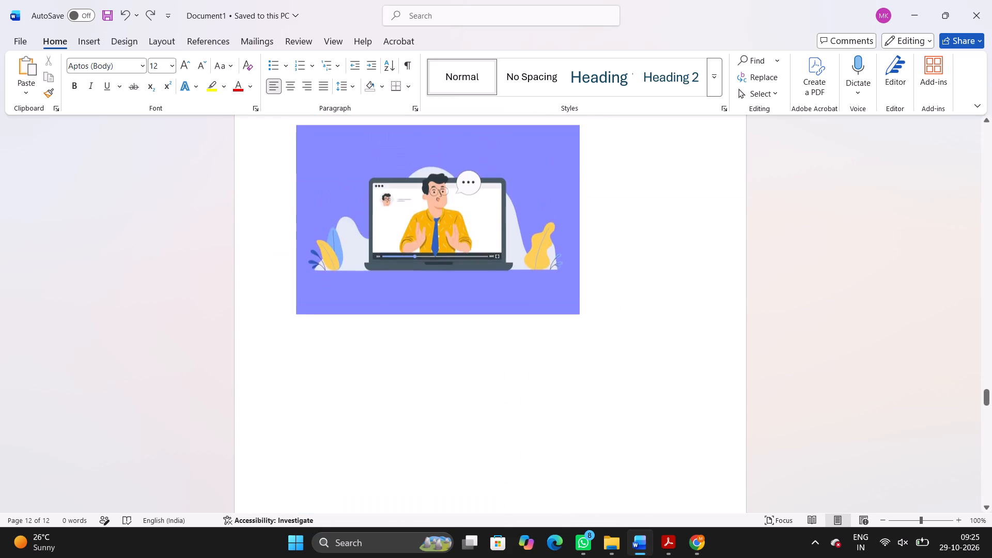
{"action": "scroll", "coordinate": [645, 295], "scroll_direction": "up", "scroll_amount": 1}
{"action": "scroll", "coordinate": [645, 295], "scroll_direction": "down", "scroll_amount": 1}
{"action": "left_click", "coordinate": [601, 358]}
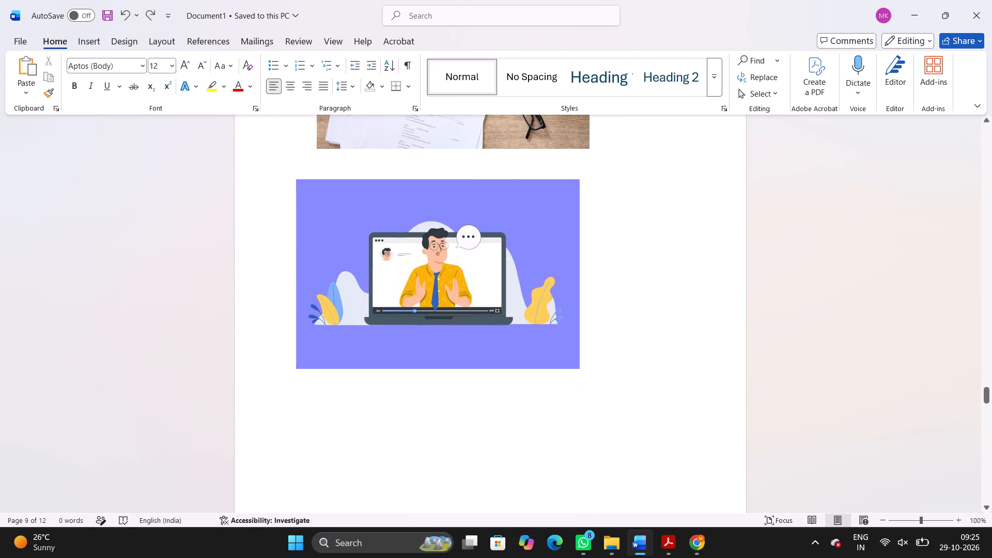
{"action": "key", "text": "ctrl+v"}
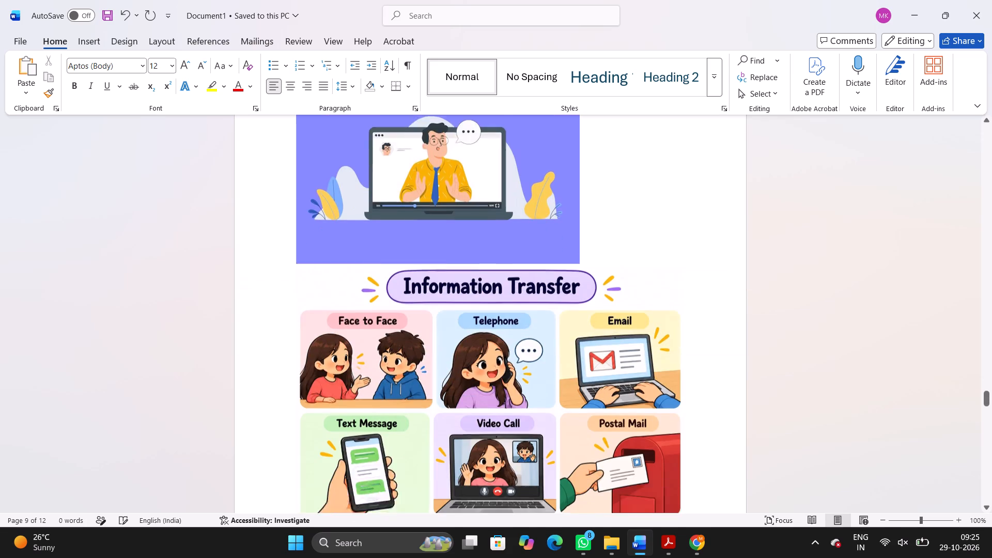
{"action": "scroll", "coordinate": [592, 421], "scroll_direction": "down", "scroll_amount": 2}
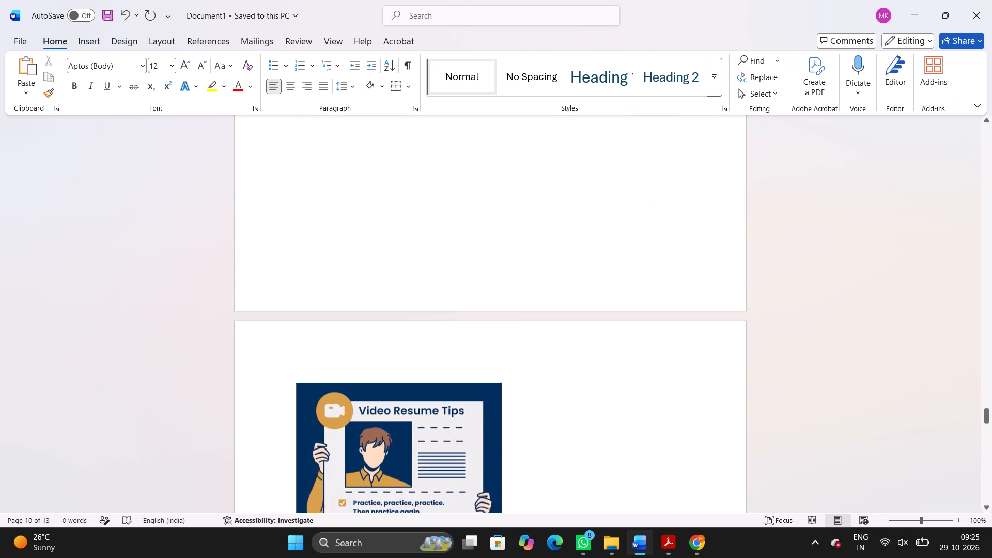
{"action": "scroll", "coordinate": [592, 421], "scroll_direction": "down", "scroll_amount": 2}
{"action": "scroll", "coordinate": [592, 421], "scroll_direction": "up", "scroll_amount": 3}
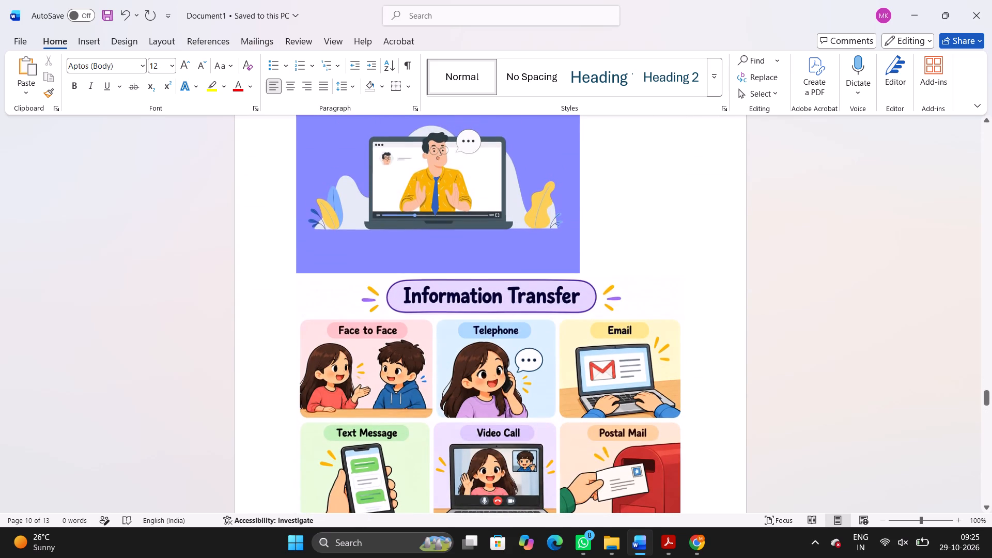
Shrink the Information Transfer picture proportionally so it is slightly wider than the laptop illustration above it.
{"action": "left_click", "coordinate": [596, 382]}
{"action": "left_click_drag", "start_coordinate": [681, 273], "coordinate": [638, 318]}
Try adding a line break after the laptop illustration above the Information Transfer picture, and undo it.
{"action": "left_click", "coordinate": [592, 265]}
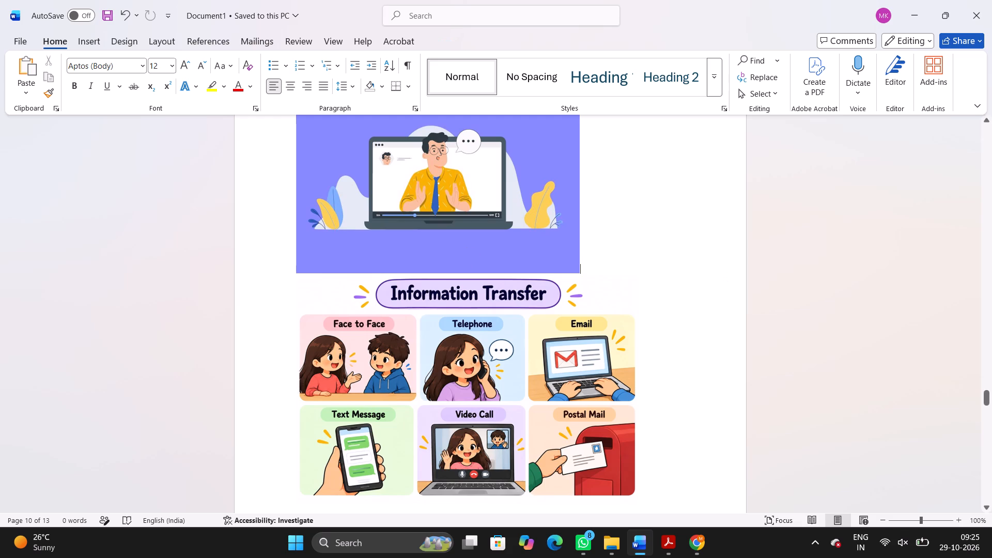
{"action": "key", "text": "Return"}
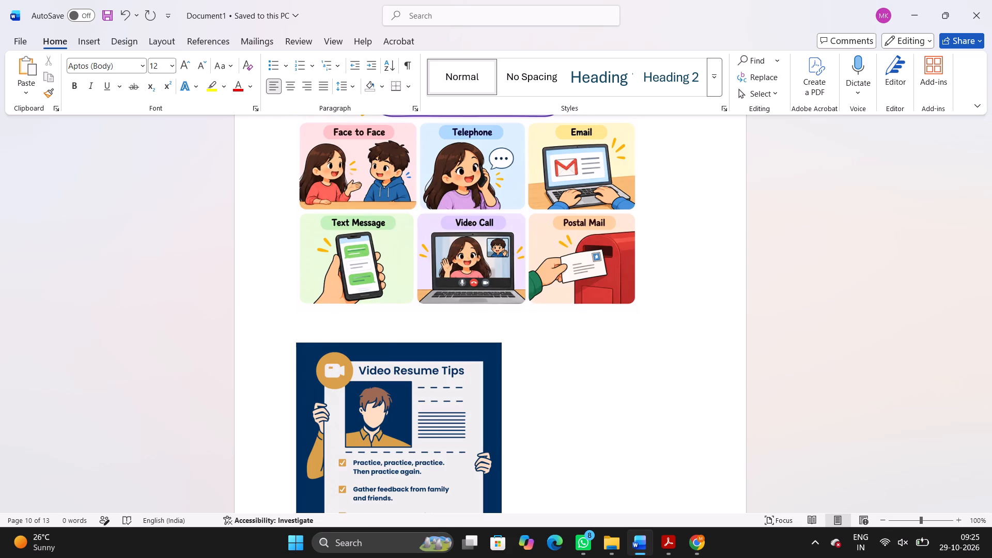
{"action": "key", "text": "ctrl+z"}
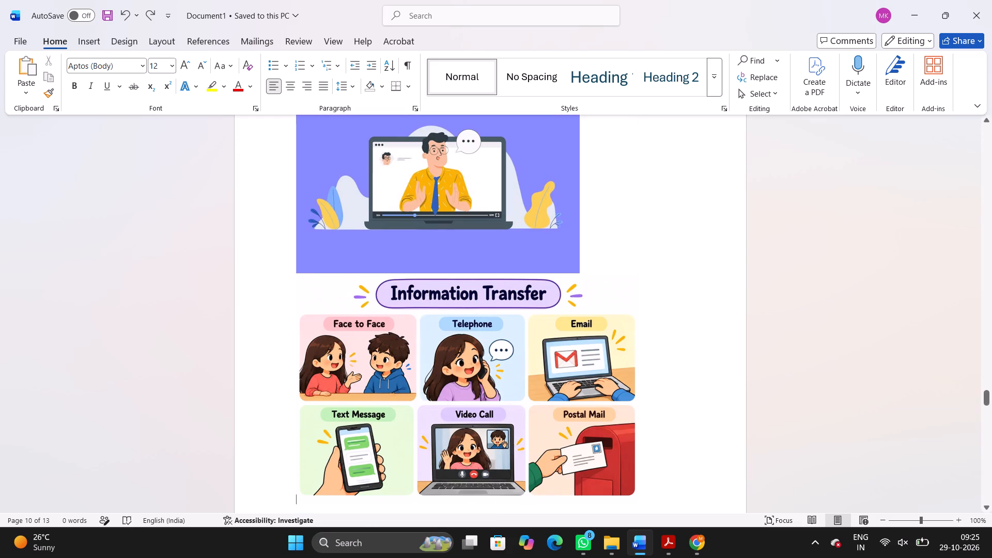
Examine the pictures on the remaining pages, from Video Resume Tips to the meeting photo at the document's end.
{"action": "scroll", "coordinate": [636, 277], "scroll_direction": "down", "scroll_amount": 3}
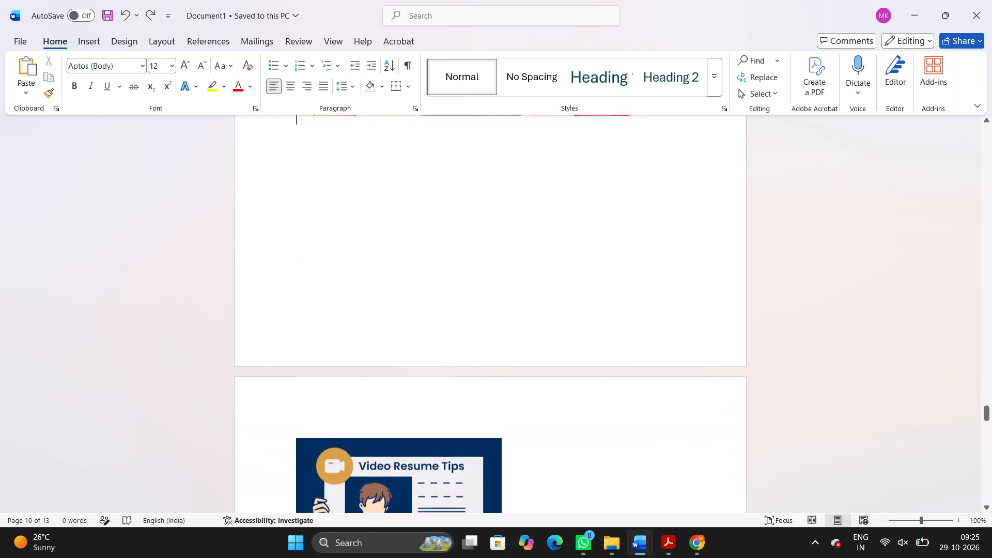
{"action": "scroll", "coordinate": [636, 277], "scroll_direction": "down", "scroll_amount": 5}
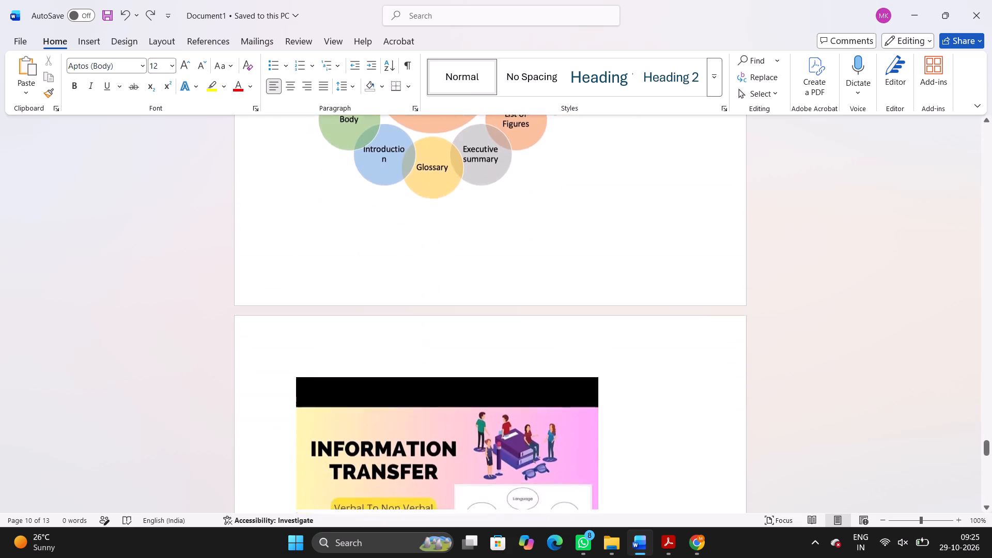
{"action": "scroll", "coordinate": [636, 277], "scroll_direction": "down", "scroll_amount": 18}
{"action": "scroll", "coordinate": [636, 277], "scroll_direction": "up", "scroll_amount": 3}
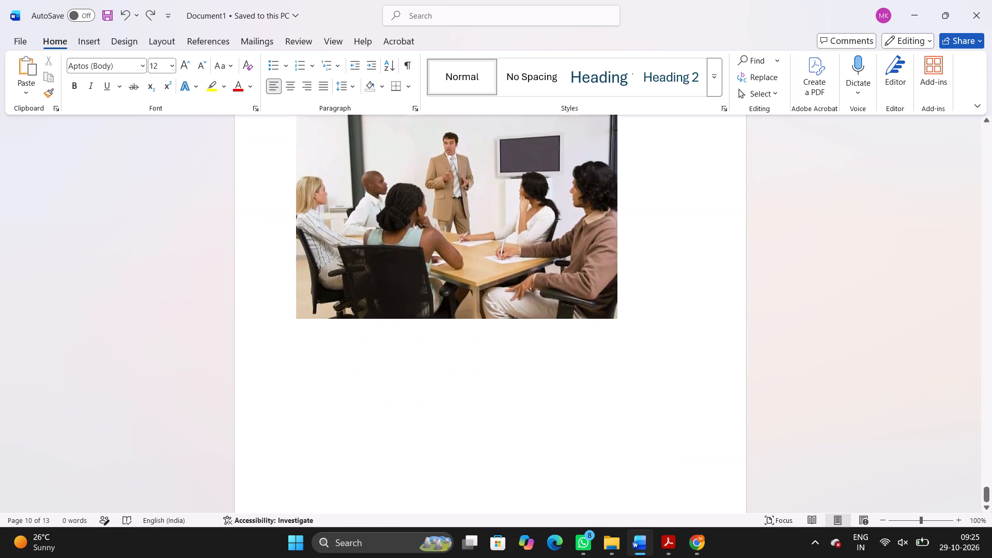
{"action": "scroll", "coordinate": [636, 277], "scroll_direction": "up", "scroll_amount": 16}
{"action": "scroll", "coordinate": [636, 277], "scroll_direction": "up", "scroll_amount": 16}
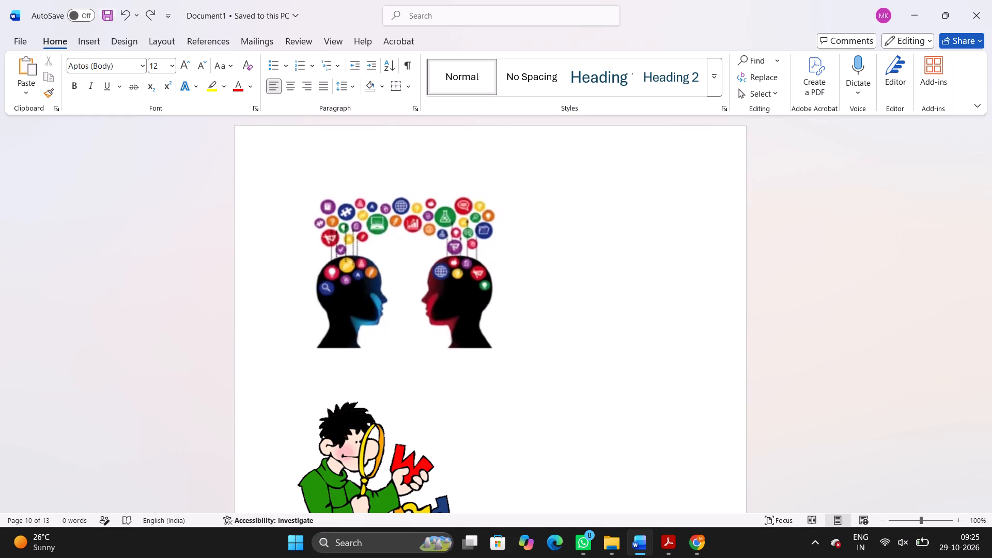
{"action": "left_click", "coordinate": [18, 40]}
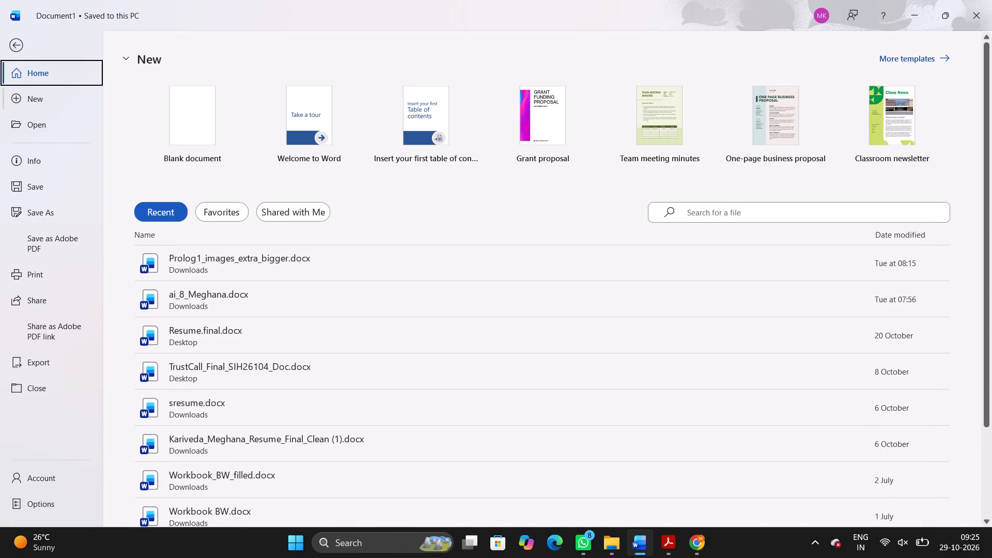
{"action": "left_click", "coordinate": [33, 211]}
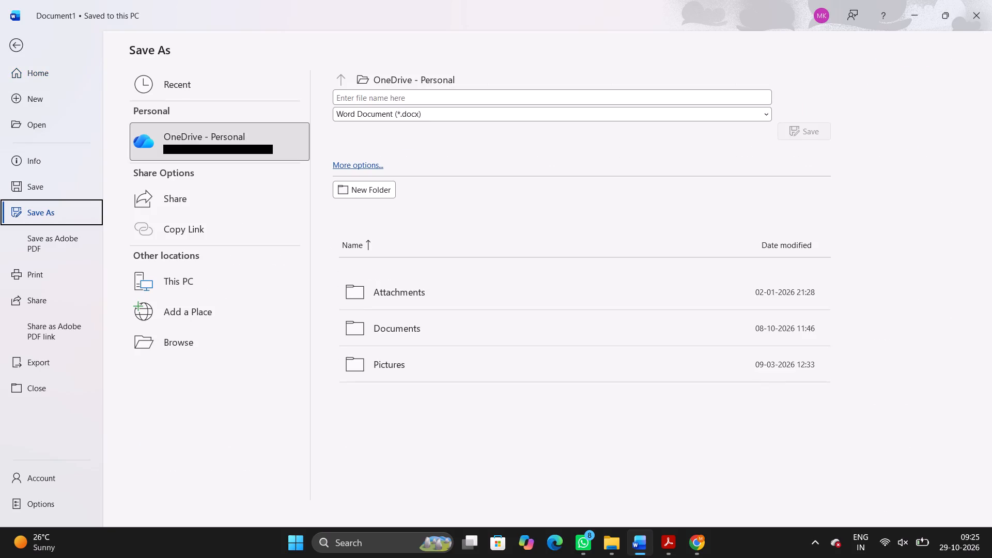
{"action": "left_click", "coordinate": [426, 94]}
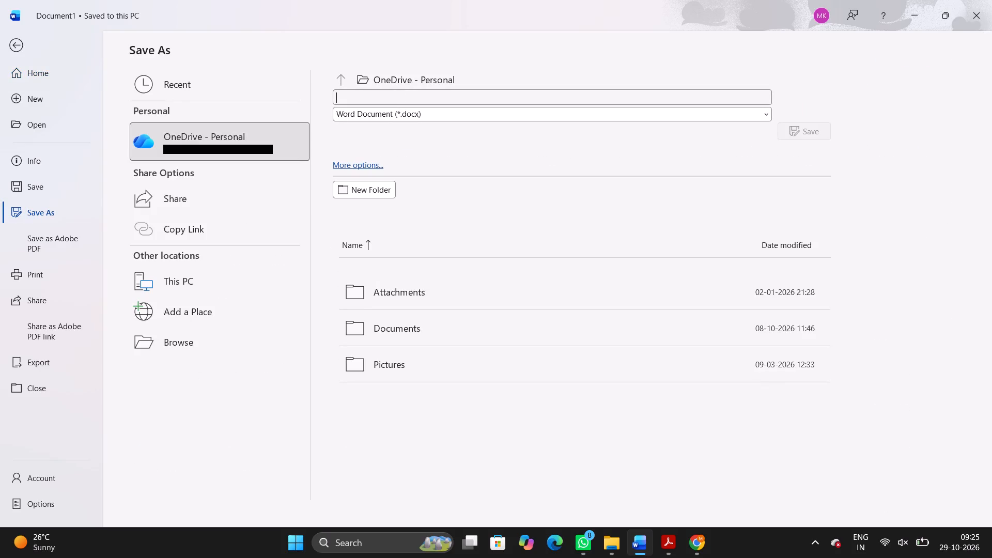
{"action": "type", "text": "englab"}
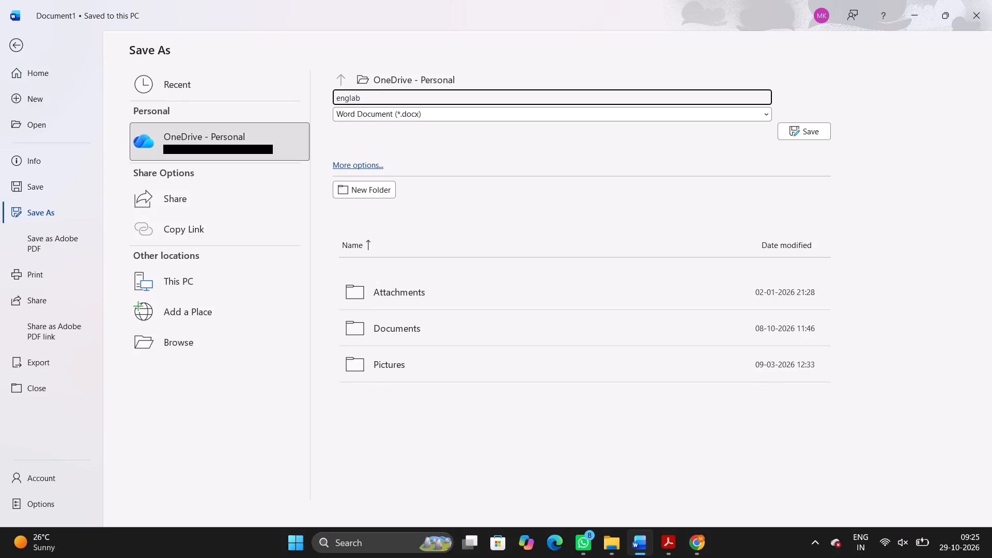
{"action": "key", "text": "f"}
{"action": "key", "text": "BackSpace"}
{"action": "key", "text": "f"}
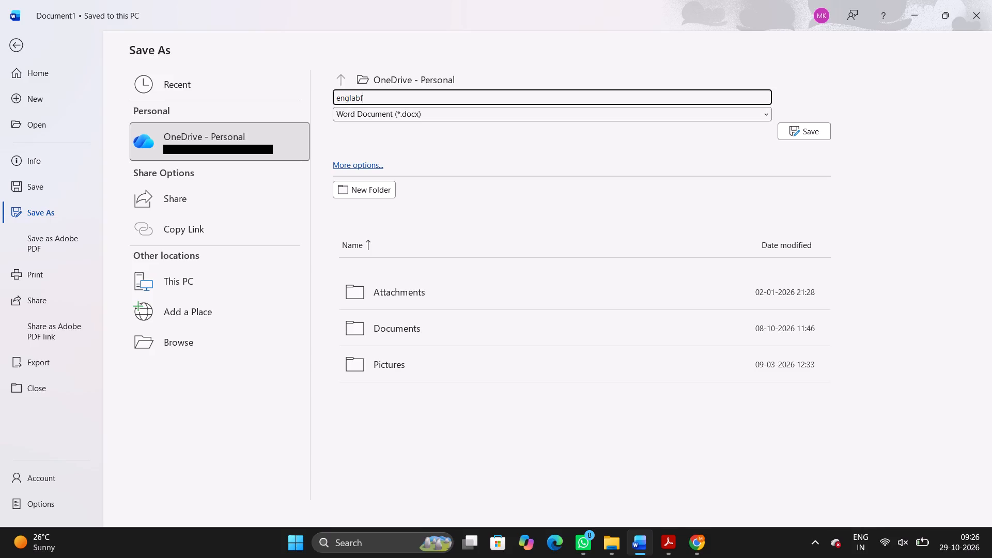